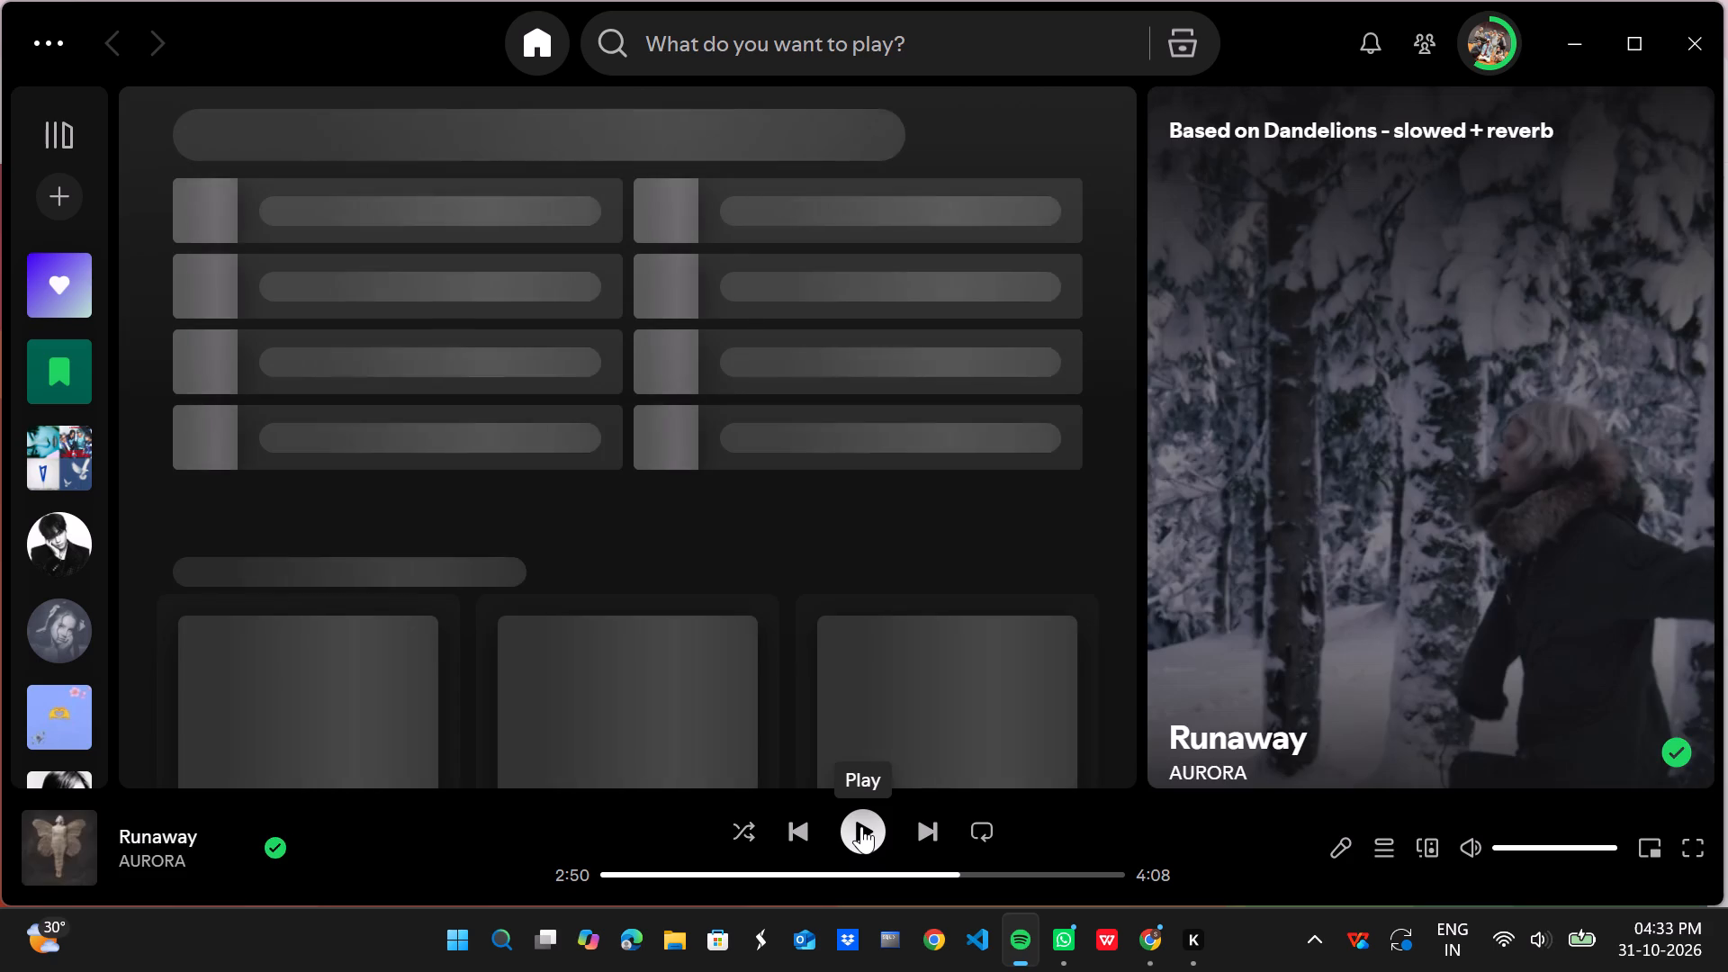
Toggle playback of the song Runaway by AURORA.
{"action": "left_click", "coordinate": [861, 826]}
Switch to Chrome and bring up the Weekly Class Coordinator Report 2026-27 document at its Student Attendance Summary.
{"action": "left_click", "coordinate": [1145, 935]}
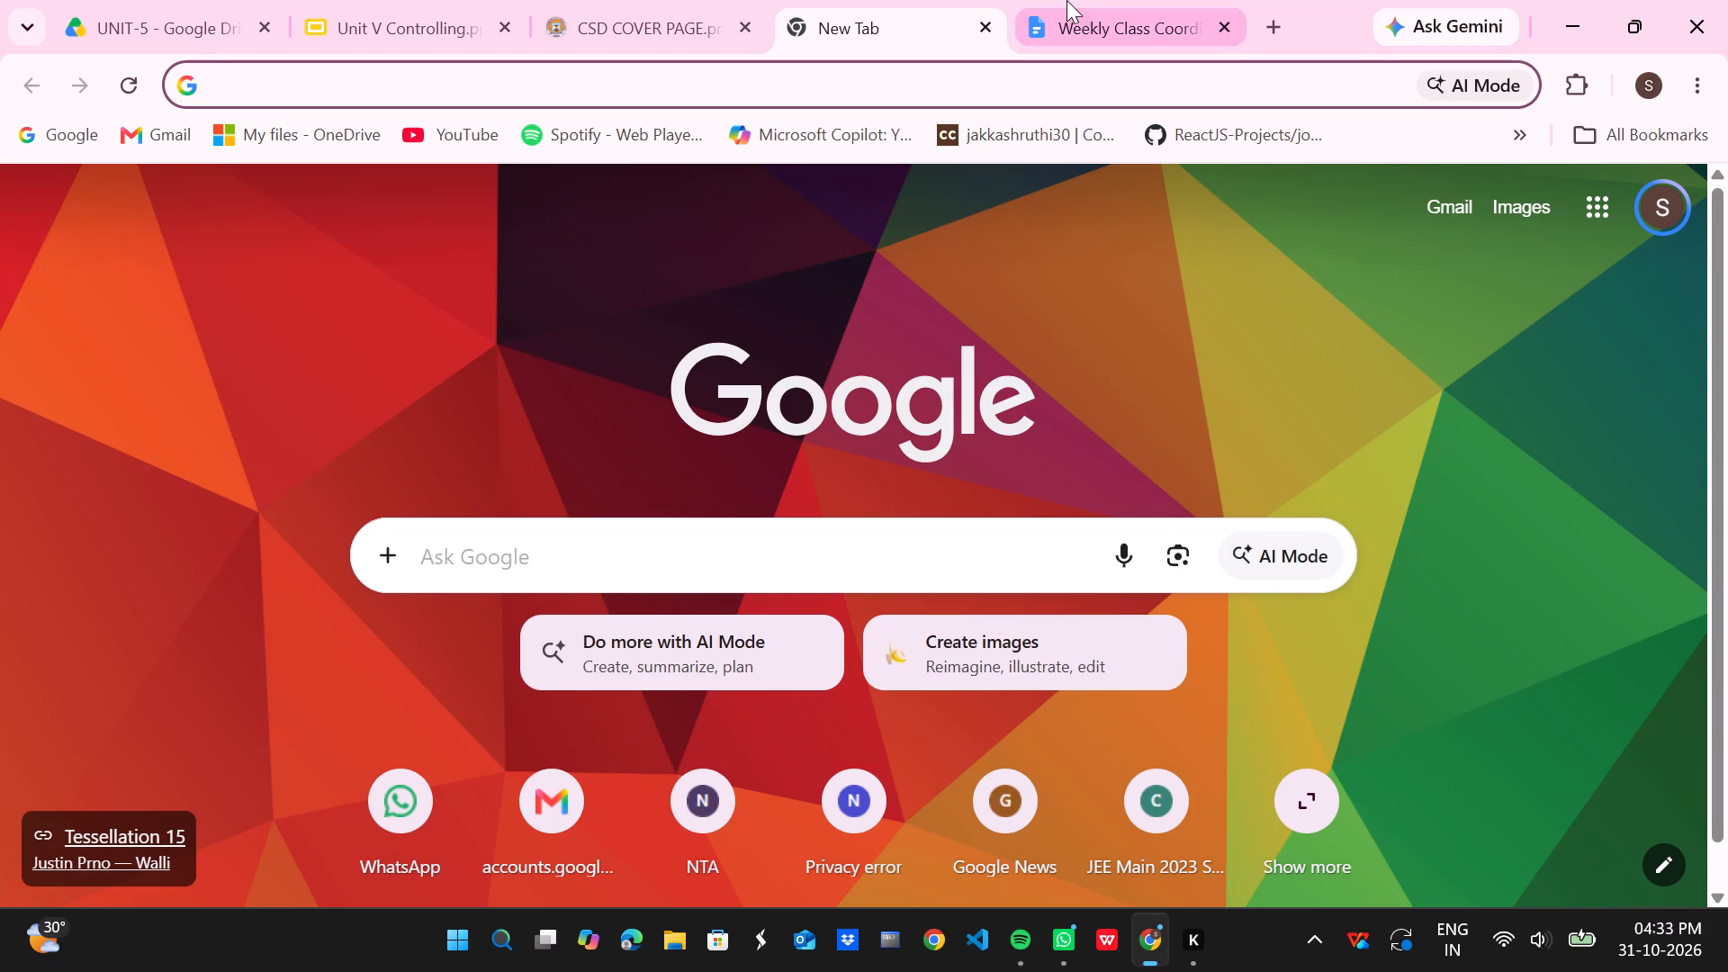
{"action": "left_click", "coordinate": [1066, 0]}
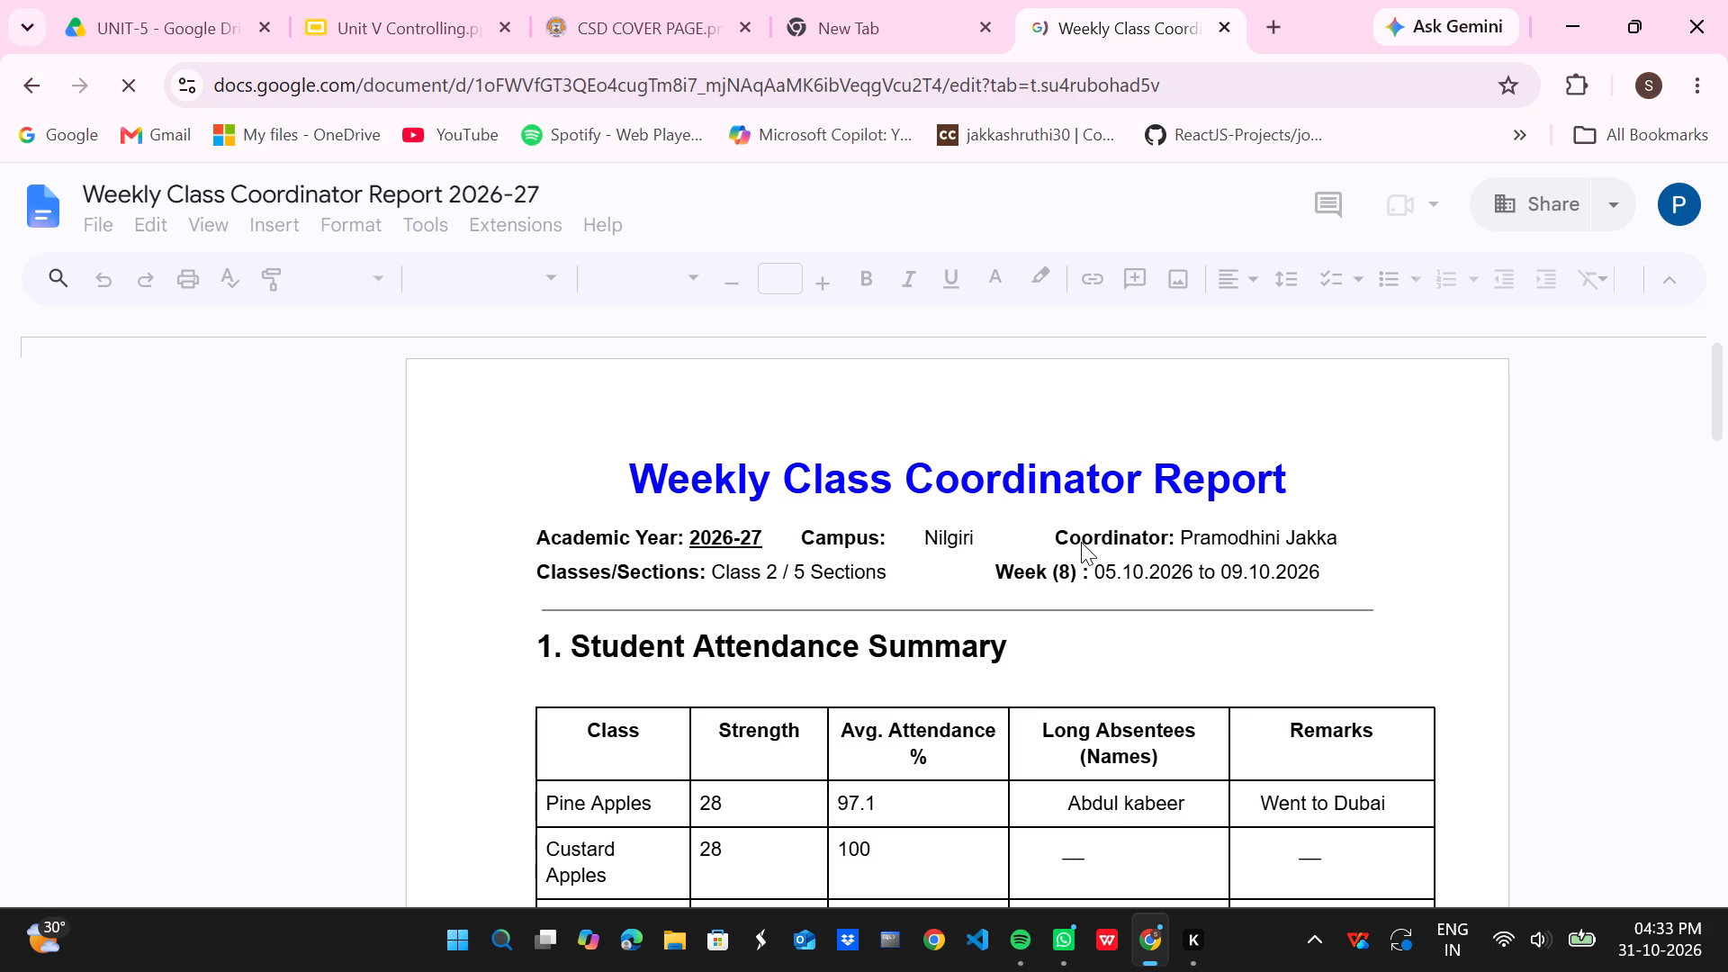
{"action": "scroll", "coordinate": [1081, 542], "scroll_direction": "down", "scroll_amount": 4}
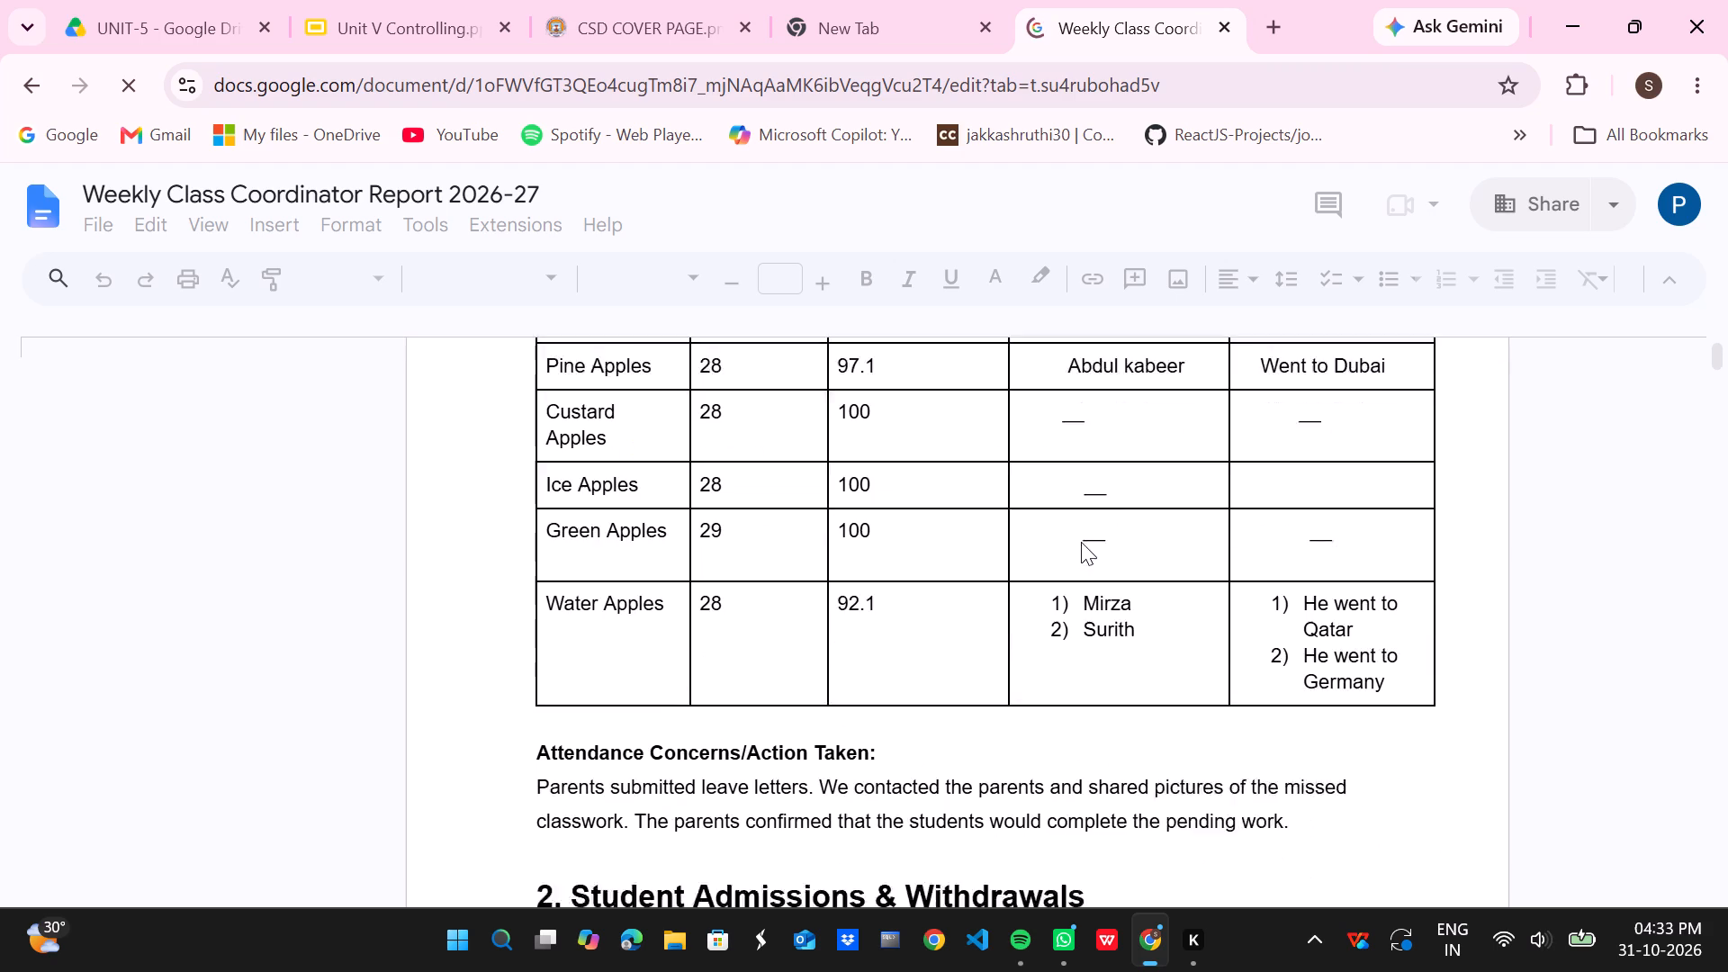
{"action": "scroll", "coordinate": [1081, 542], "scroll_direction": "up", "scroll_amount": 1}
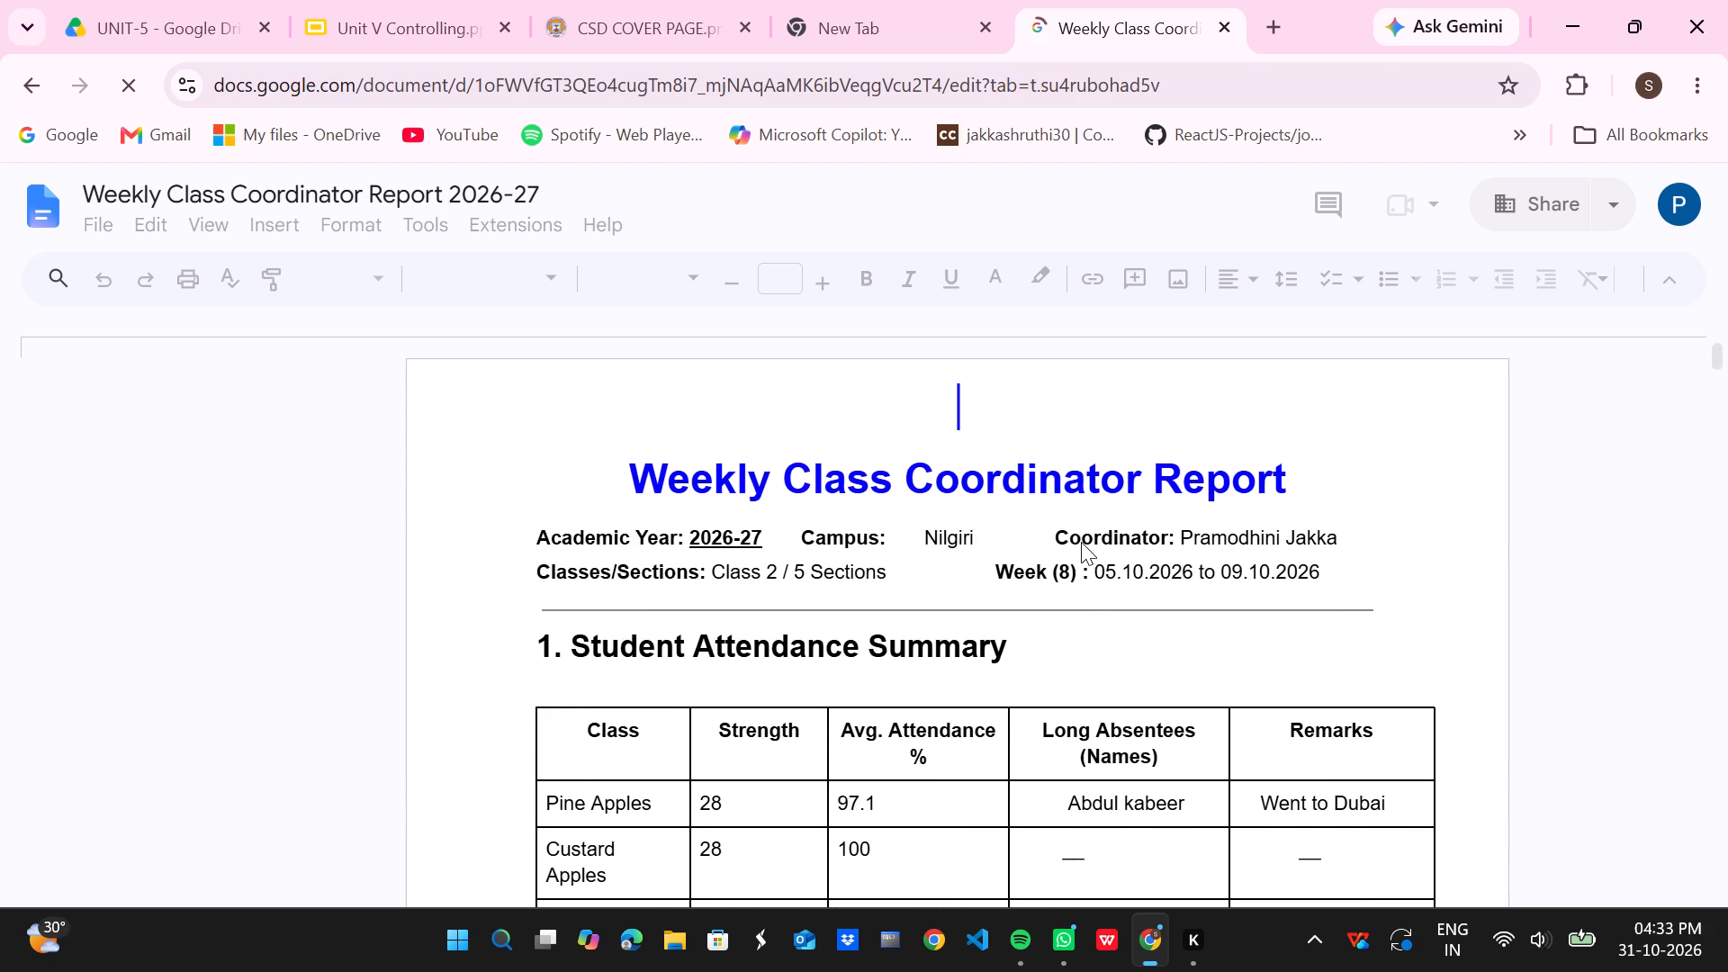
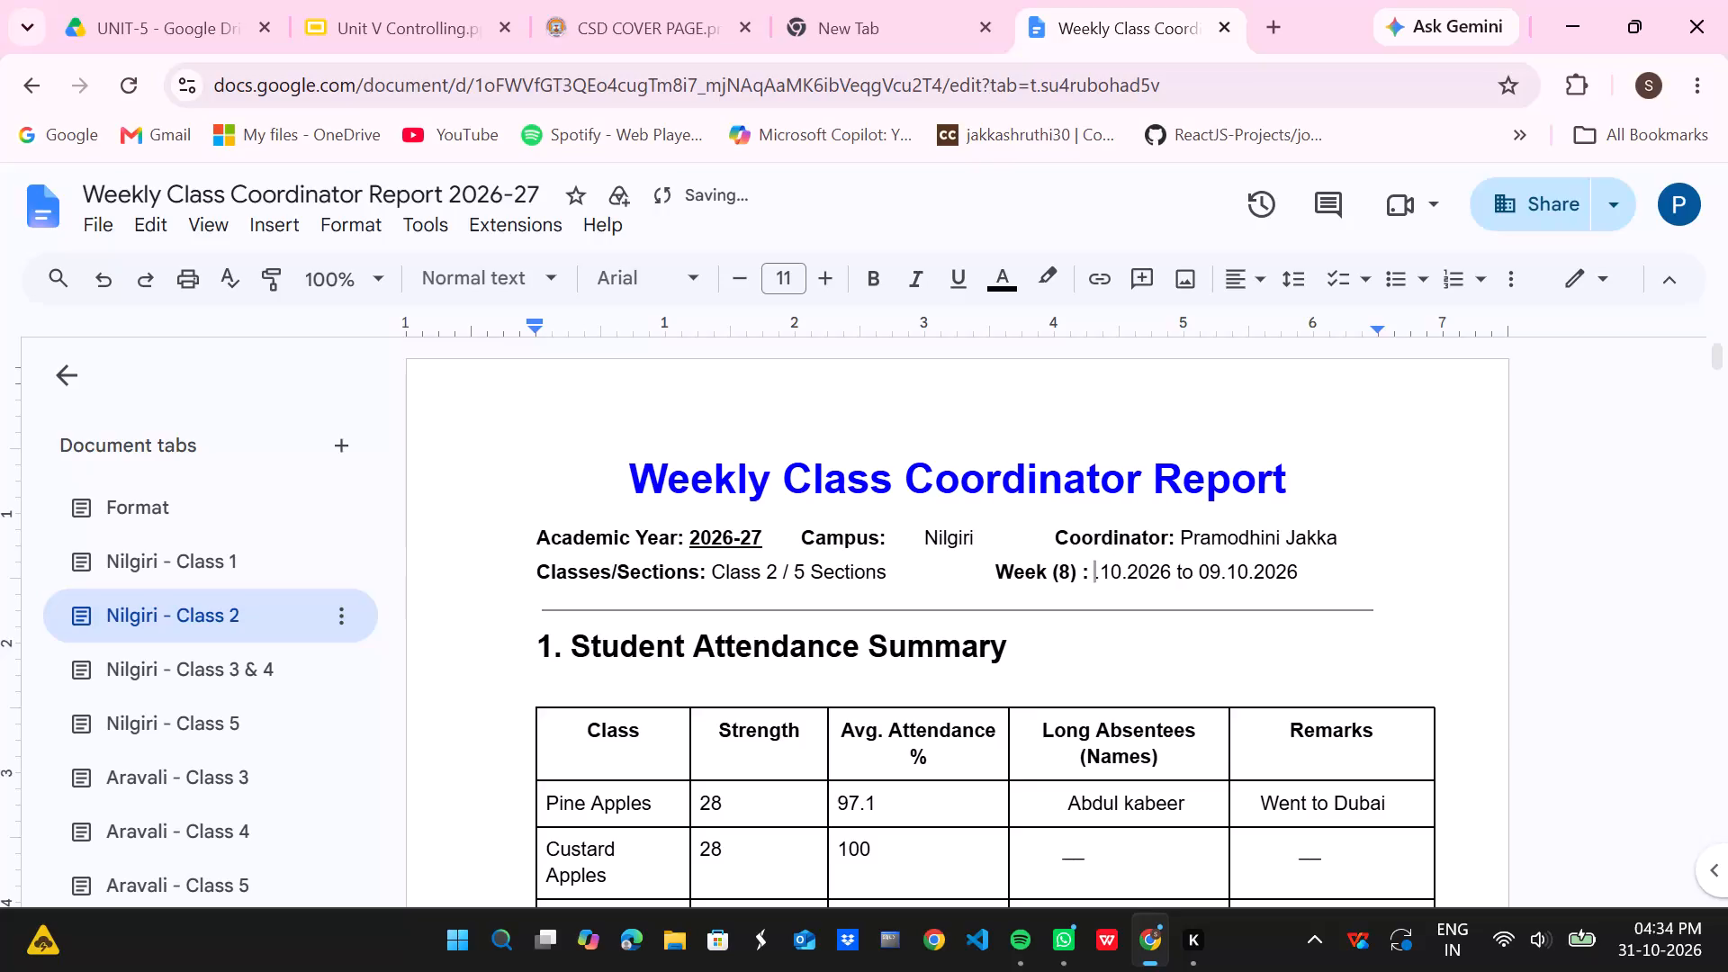
Update the week's date range in the Nilgiri - Class 2 report header to 26.10.2026 to 31.10.2026.
{"action": "type", "text": "26"}
{"action": "key", "text": "Right"}
{"action": "key", "text": "Right"}
{"action": "key", "text": "Right"}
{"action": "key", "text": "Right"}
{"action": "key", "text": "Right"}
{"action": "key", "text": "Right"}
{"action": "key", "text": "Right"}
{"action": "key", "text": "Right"}
{"action": "key", "text": "Right"}
{"action": "key", "text": "Right"}
{"action": "key", "text": "Right"}
{"action": "key", "text": "Right"}
{"action": "key", "text": "Right"}
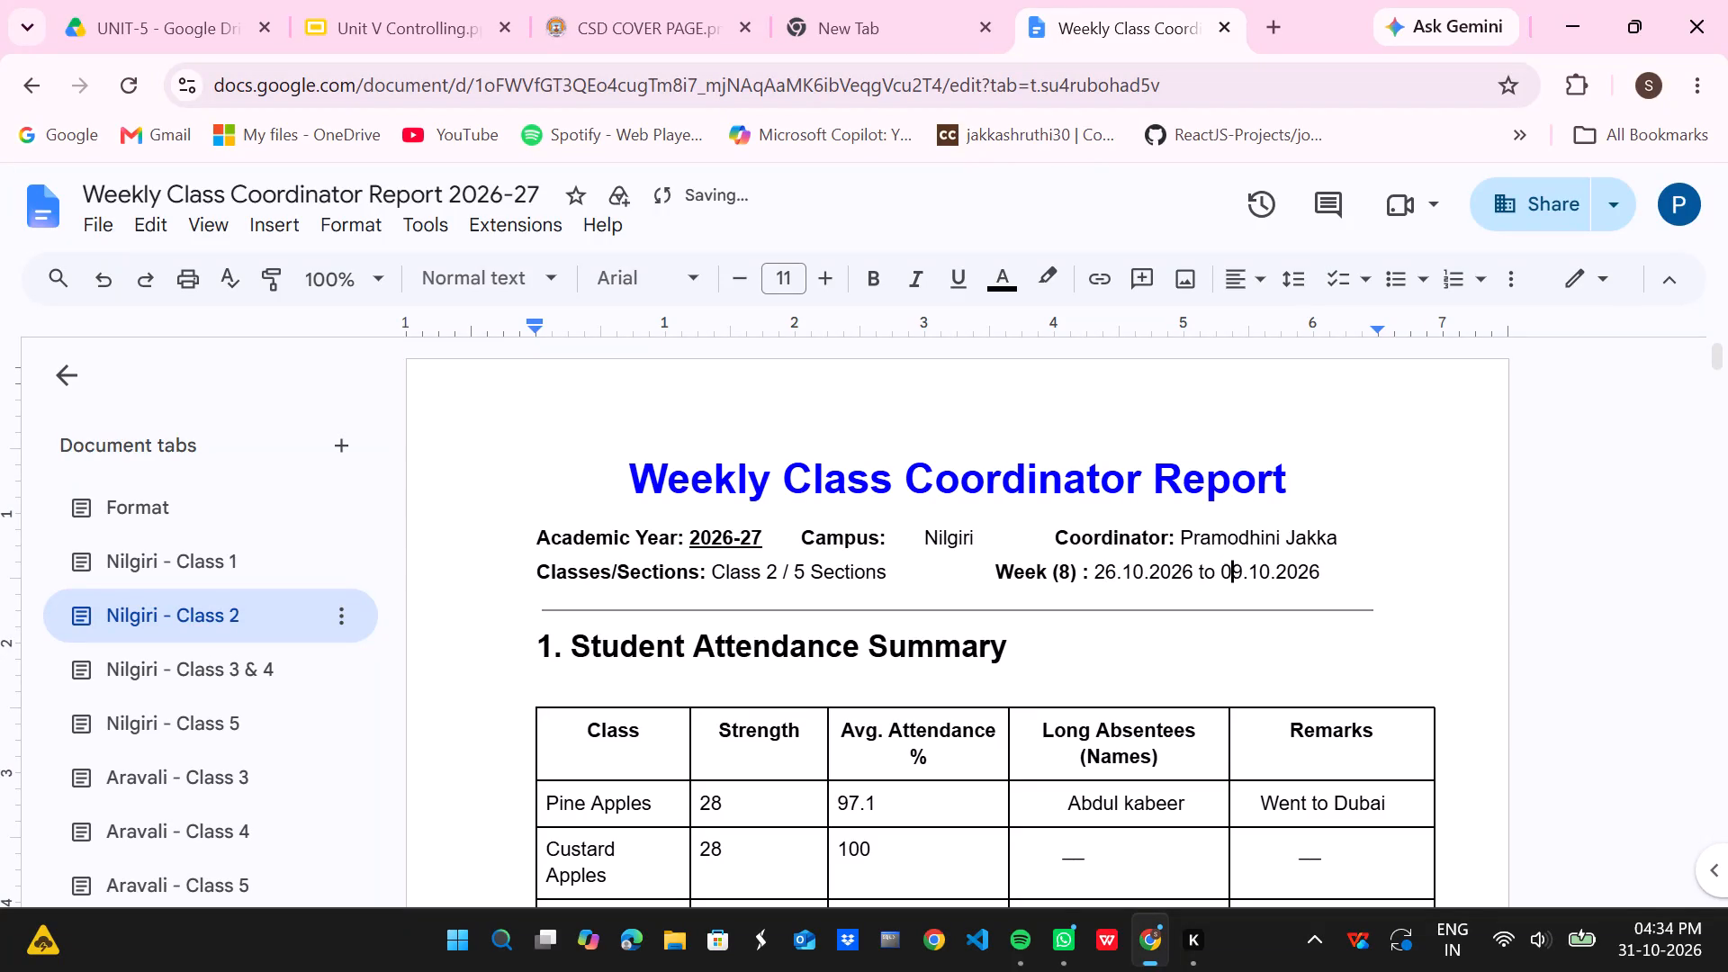
{"action": "key", "text": "Right"}
{"action": "key", "text": "BackSpace"}
{"action": "key", "text": "BackSpace"}
{"action": "key", "text": "1"}
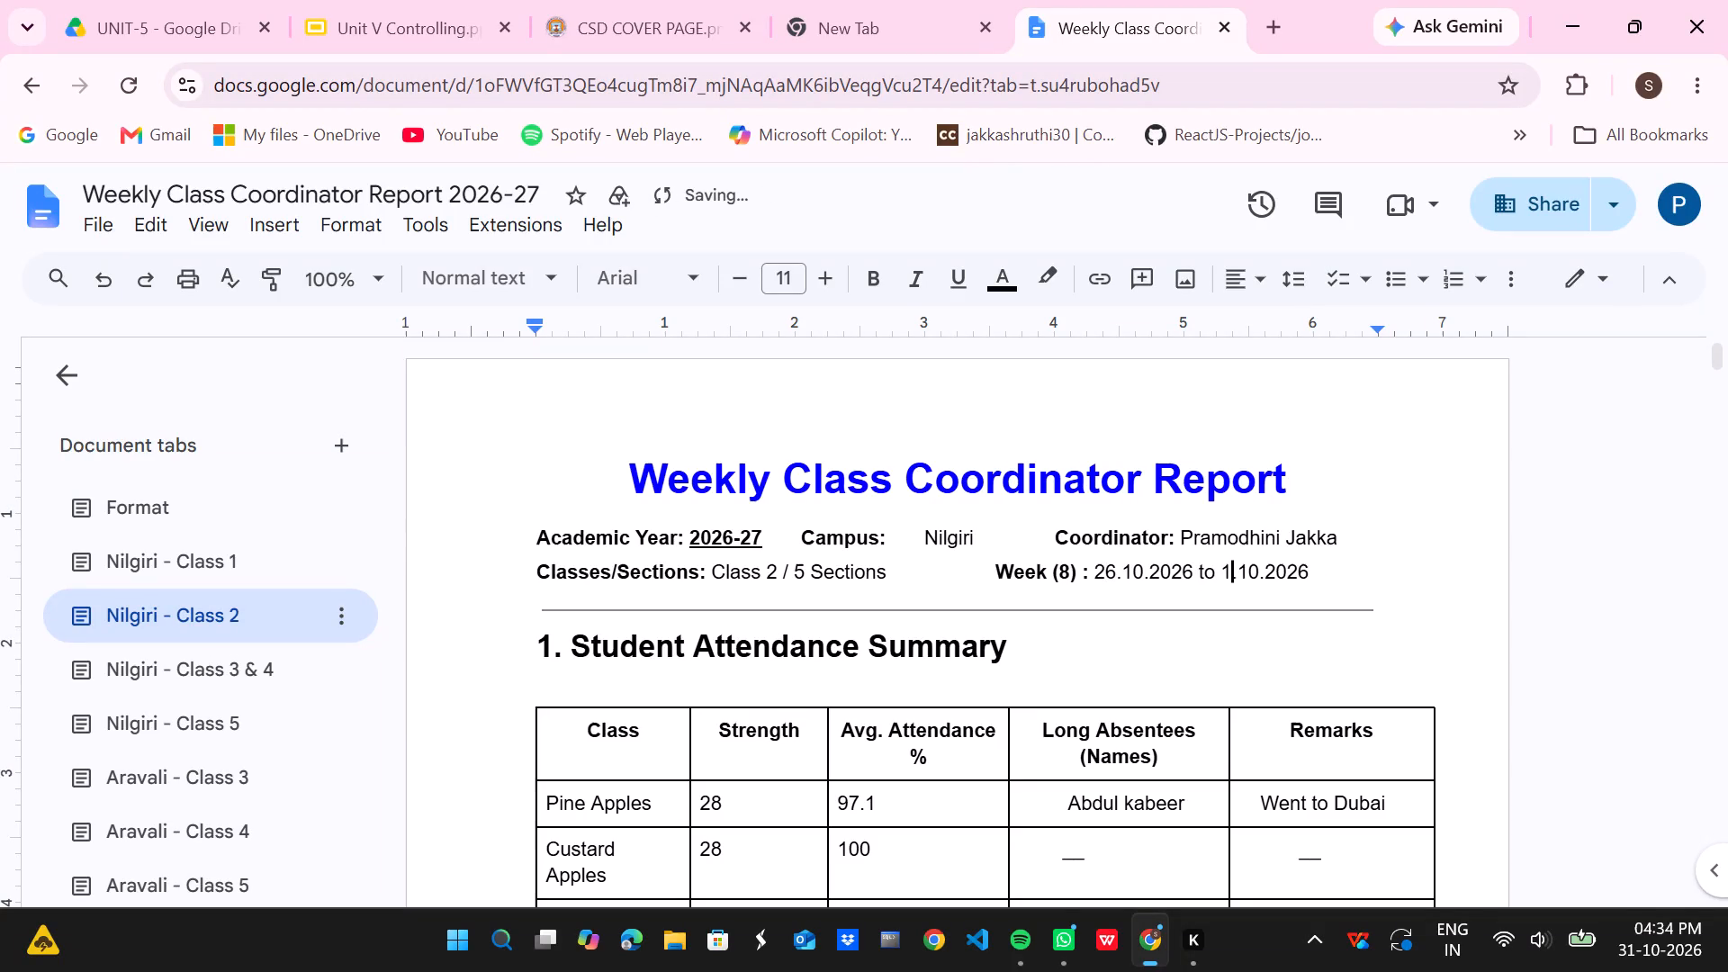
{"action": "key", "text": "BackSpace"}
{"action": "type", "text": "31"}
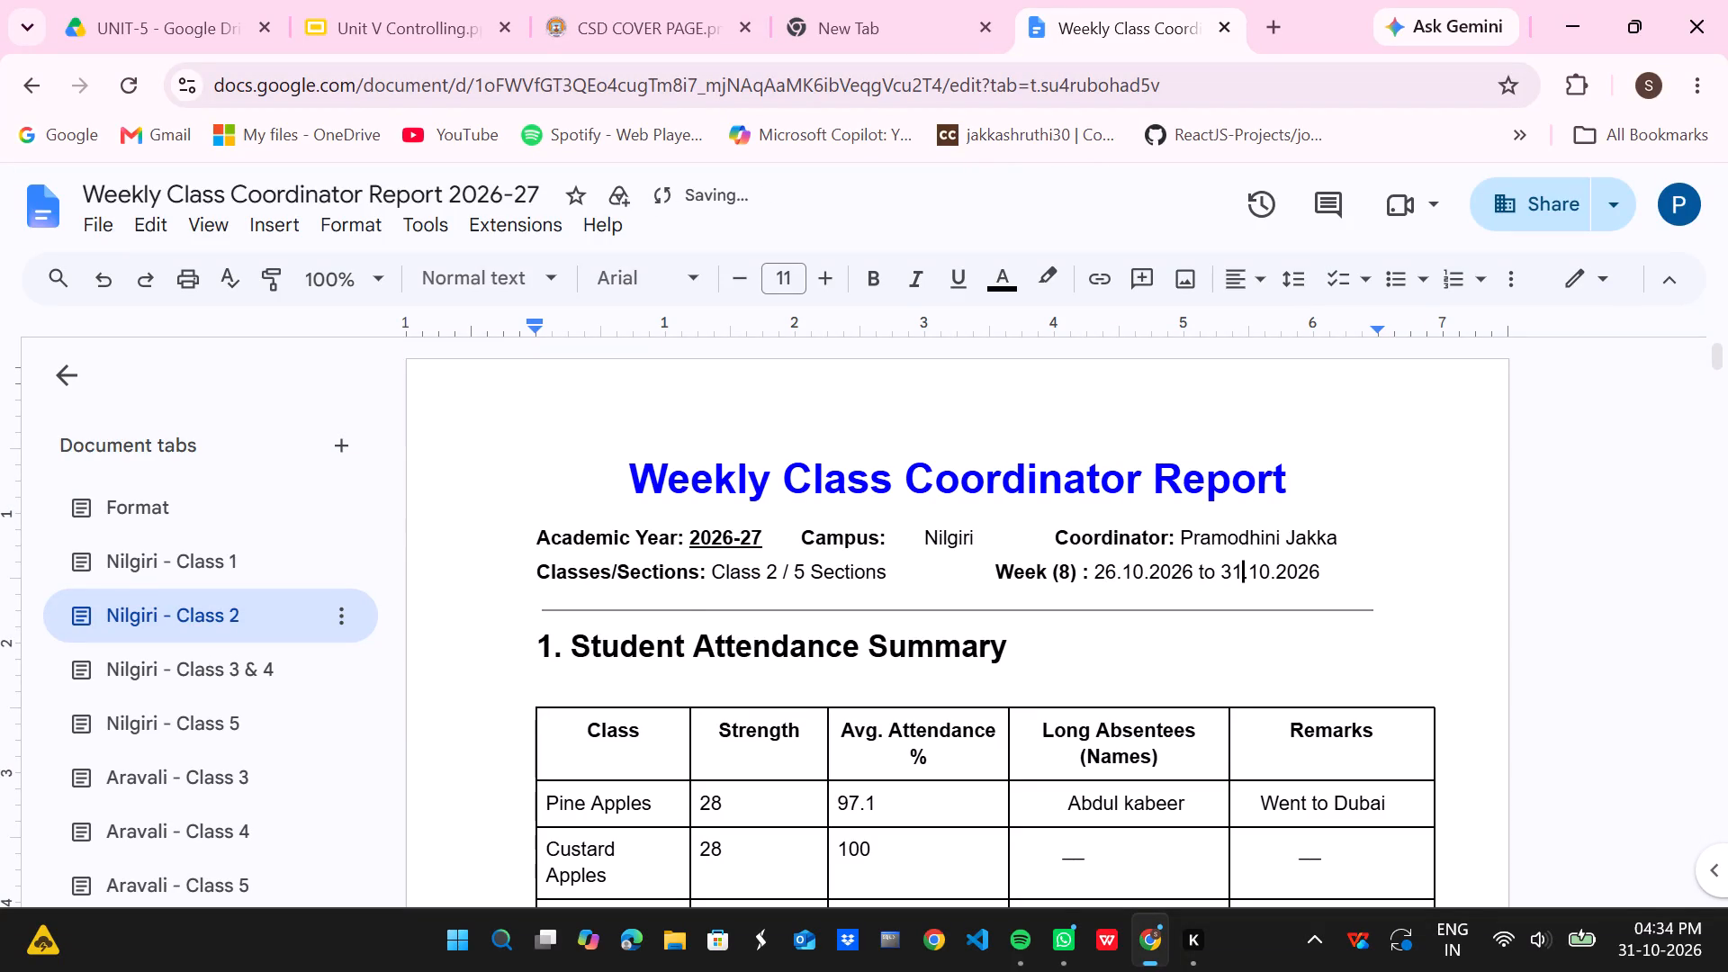
Check the class rows of the Student Attendance Summary table and the attendance concerns below it.
{"action": "scroll", "coordinate": [1162, 737], "scroll_direction": "down", "scroll_amount": 3}
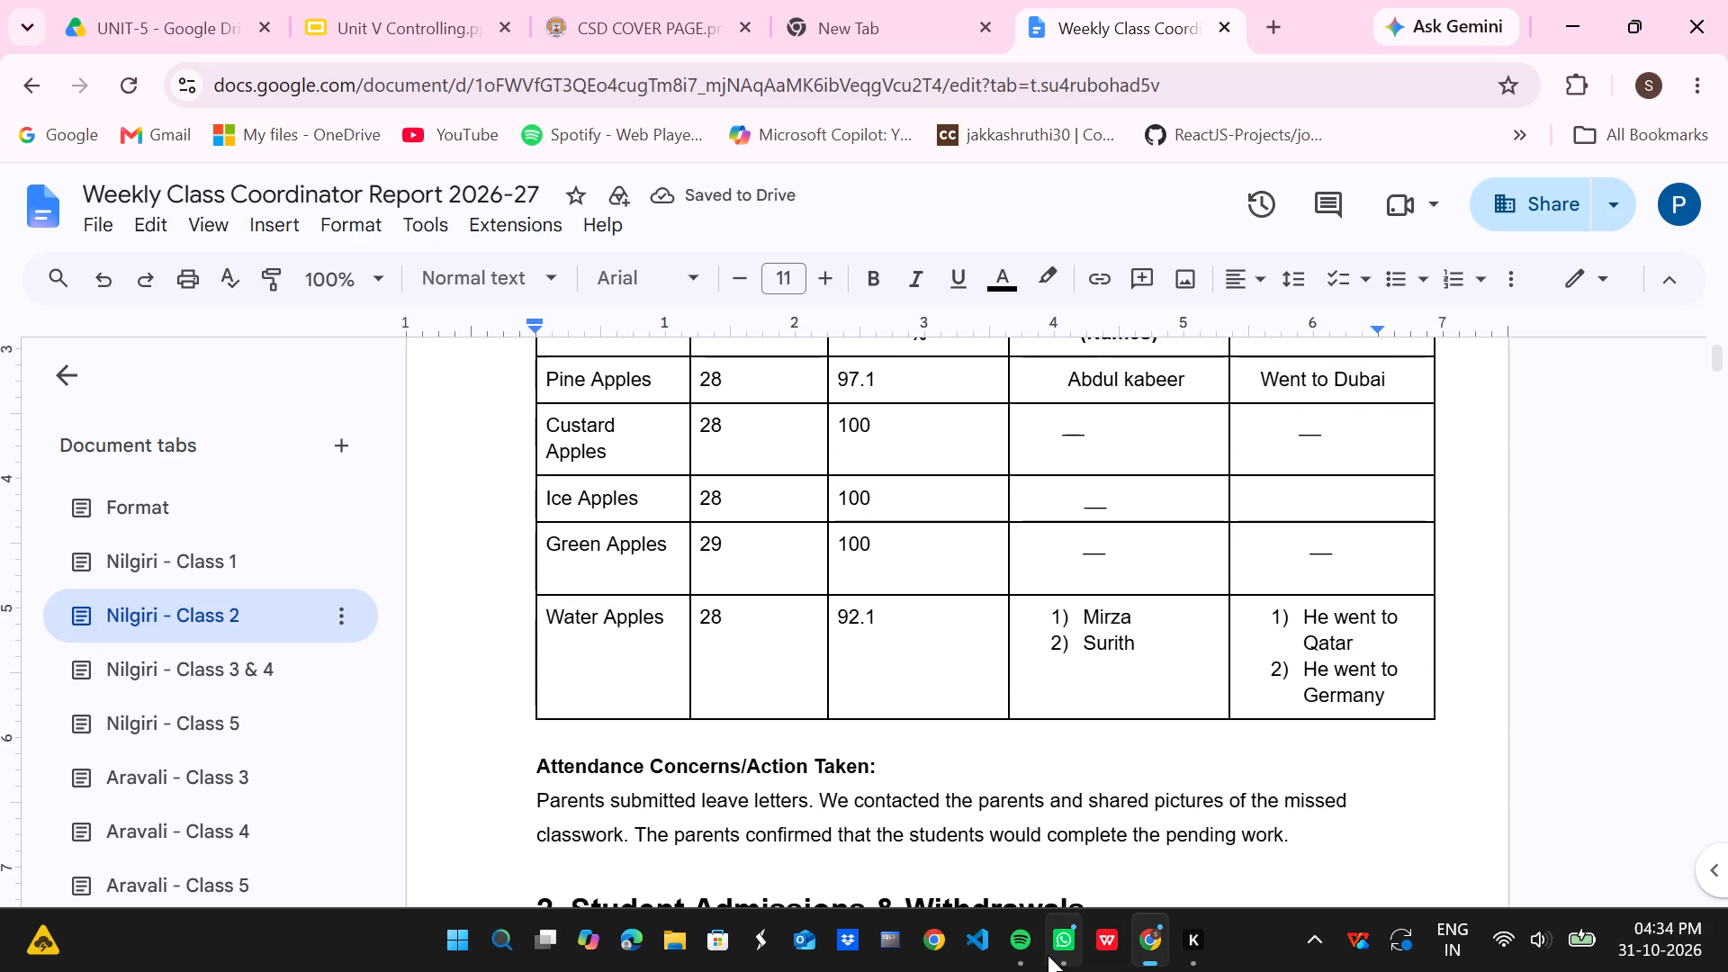
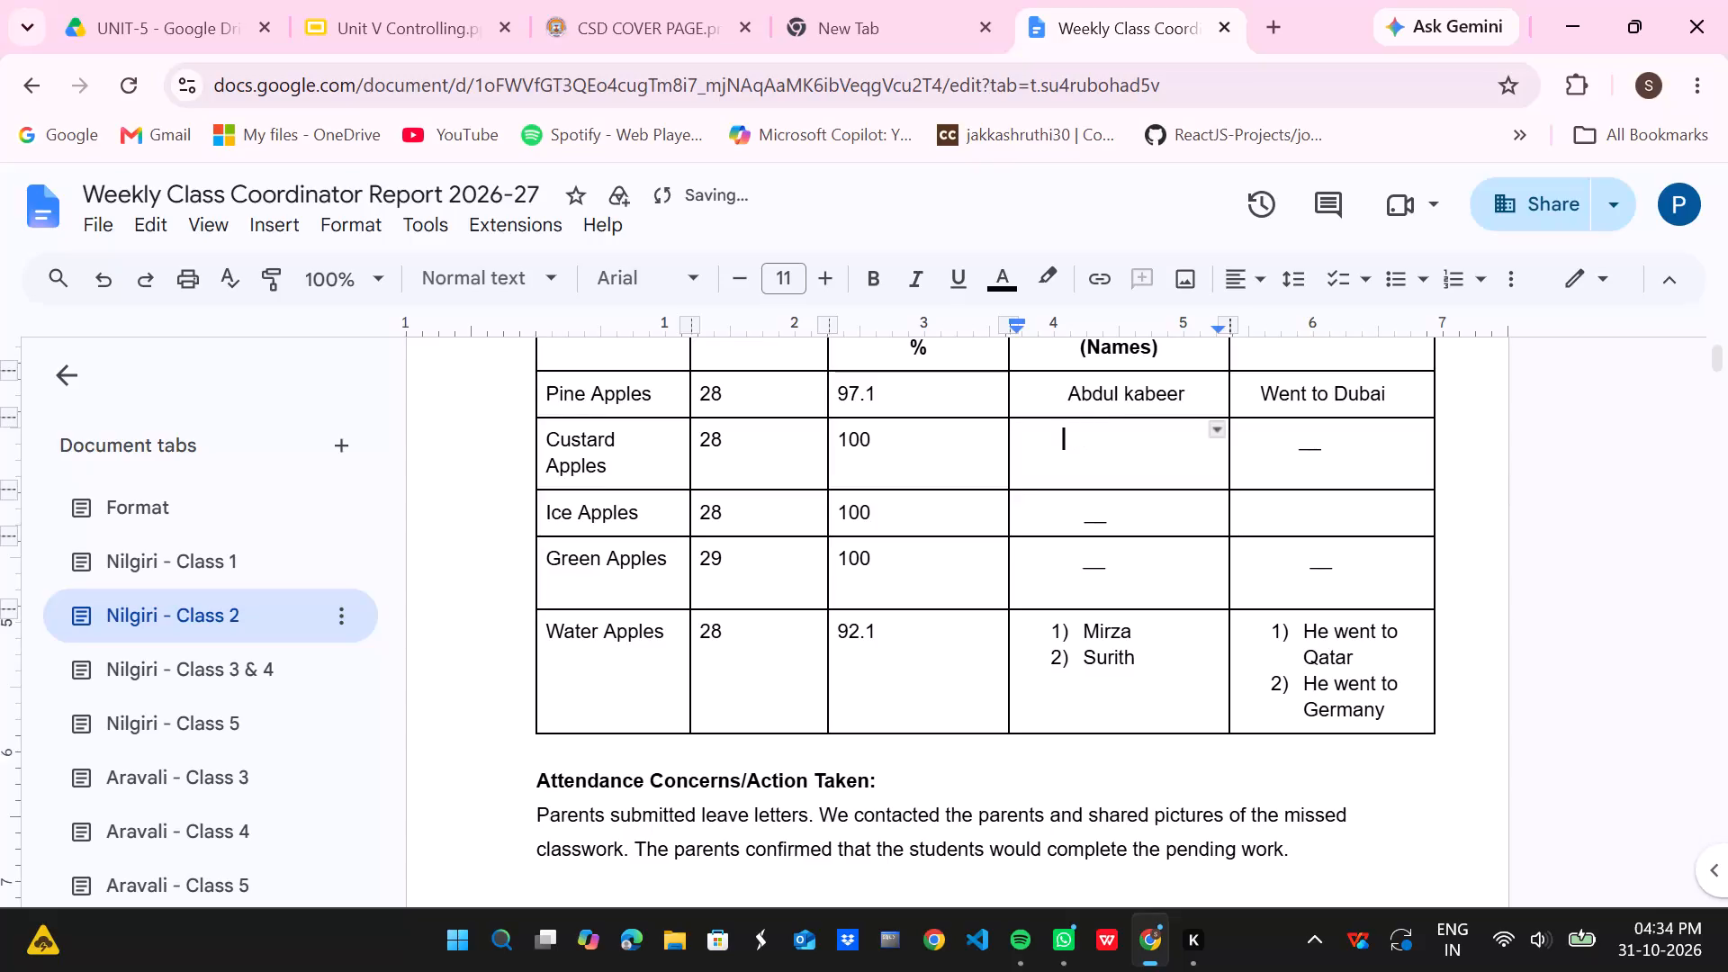
Enter Krishil in the names cell of the Custard Apples row in the attendance table.
{"action": "key", "text": "BackSpace"}
{"action": "type", "text": "Krishil"}
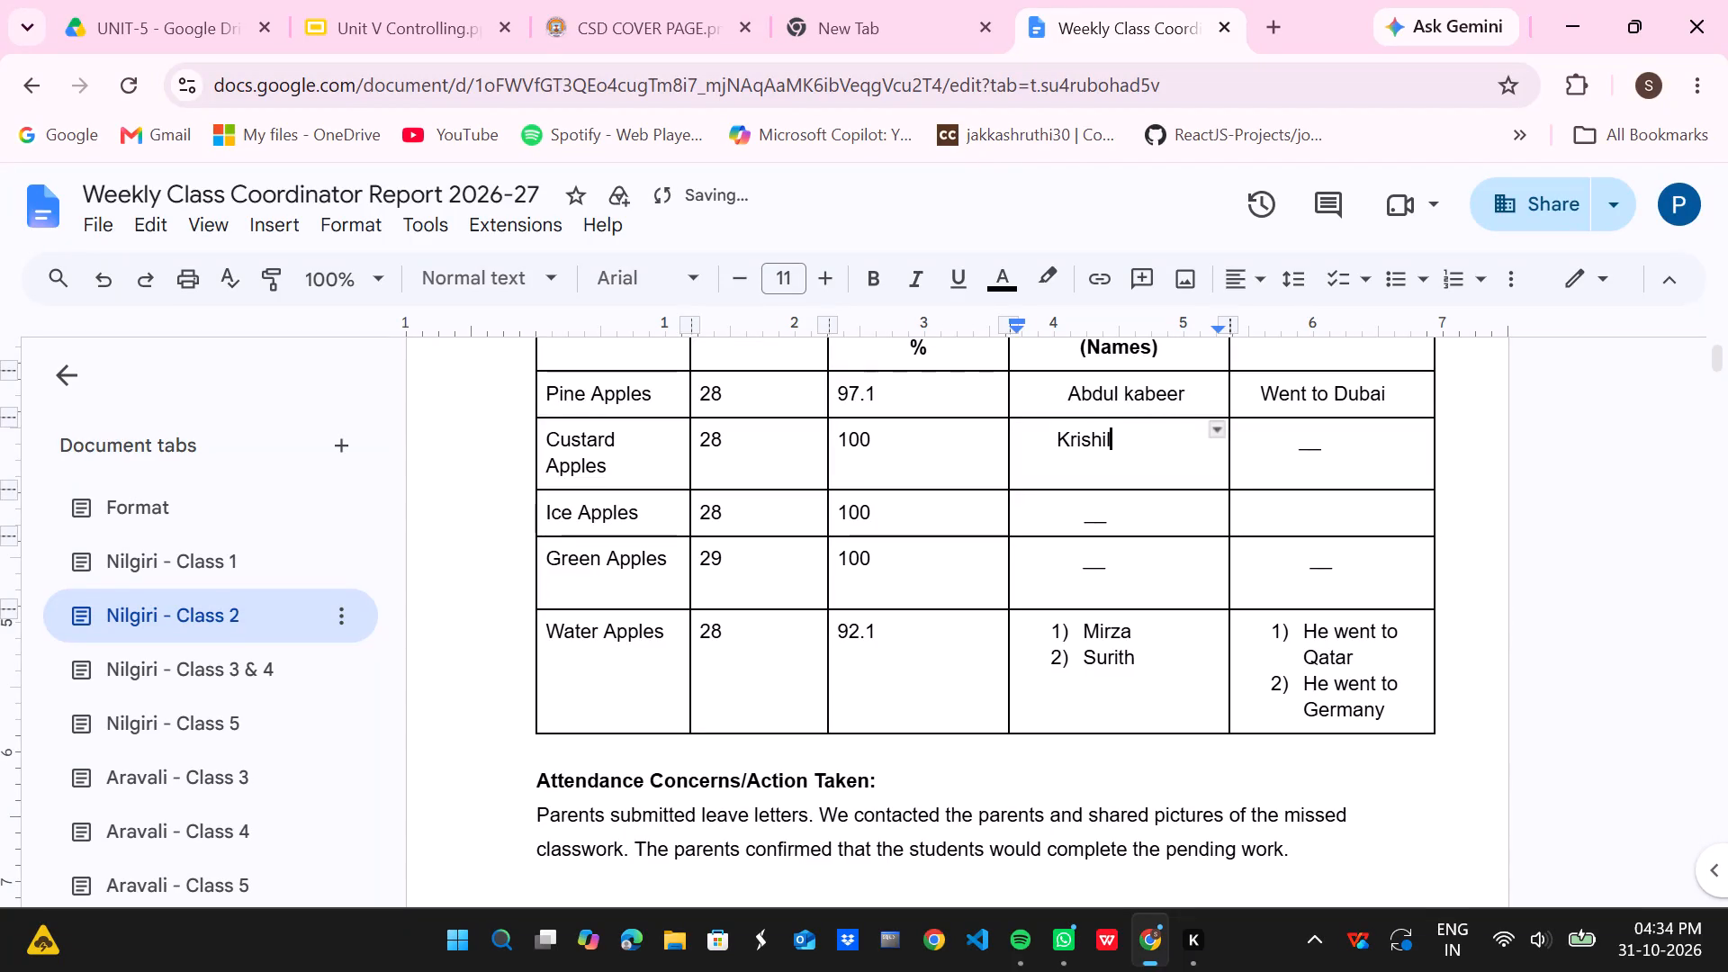
Replace the student name in the Pine Apples row's names cell with a dash.
{"action": "left_click_drag", "start_coordinate": [1186, 392], "coordinate": [1082, 405]}
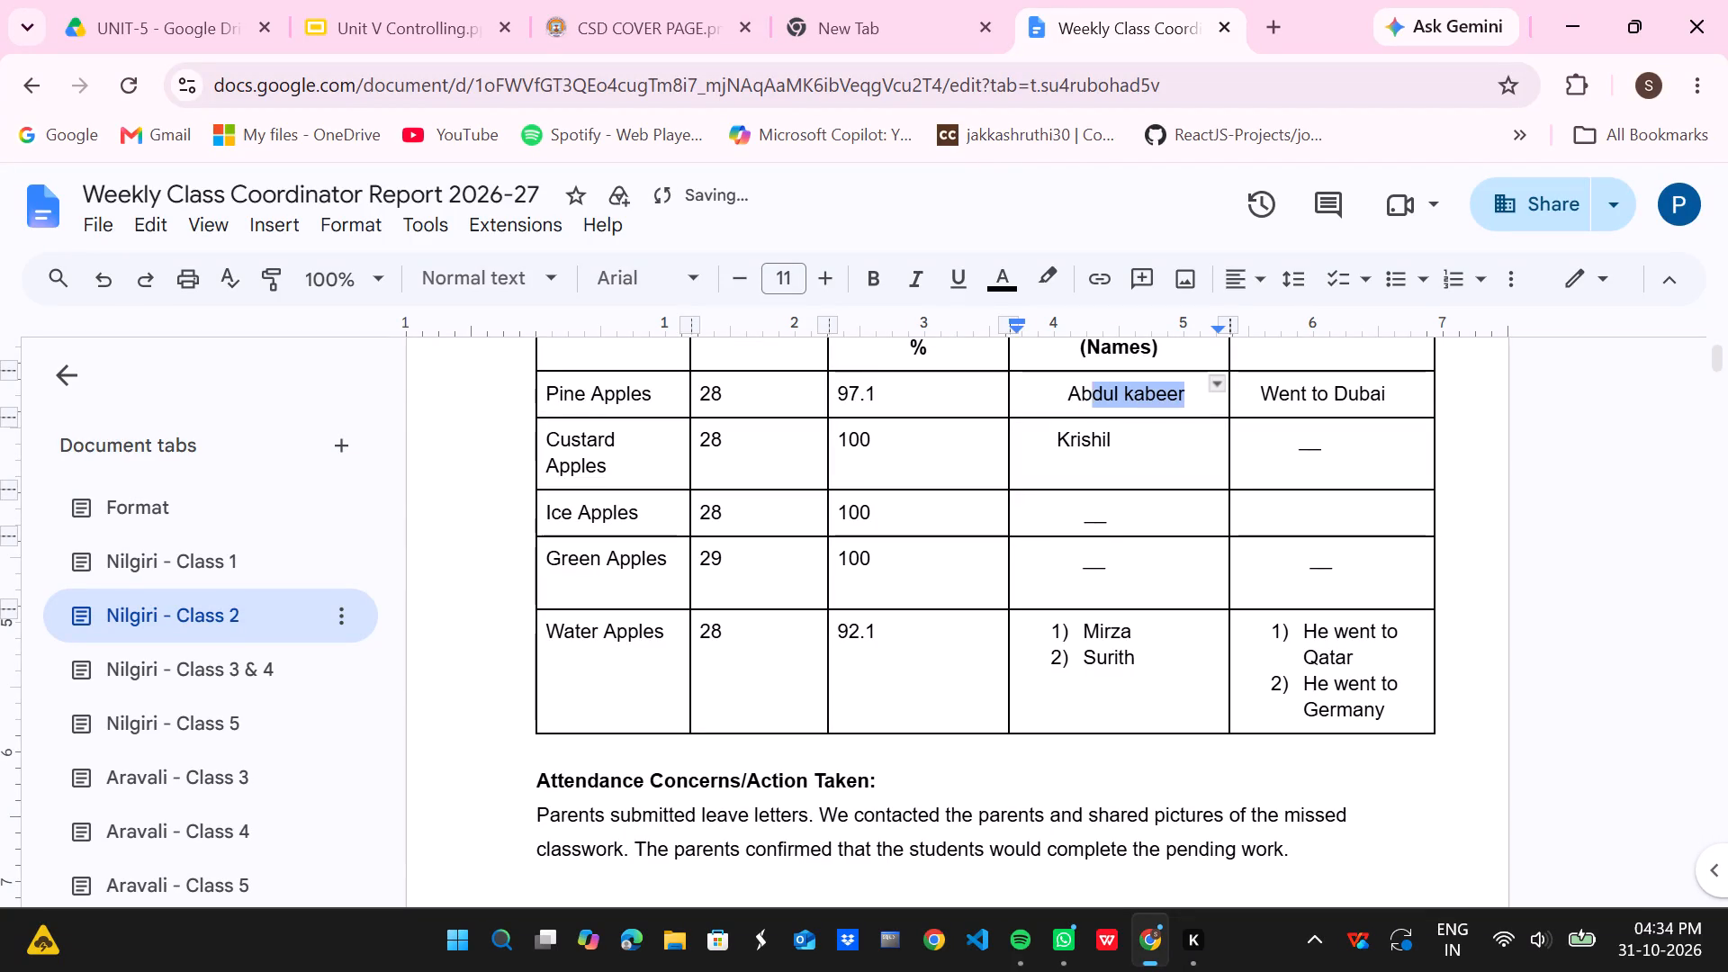
{"action": "left_click_drag", "start_coordinate": [1082, 405], "coordinate": [1064, 403]}
{"action": "key", "text": "BackSpace"}
{"action": "type", "text": "-----"}
{"action": "key", "text": "BackSpace"}
{"action": "key", "text": "BackSpace"}
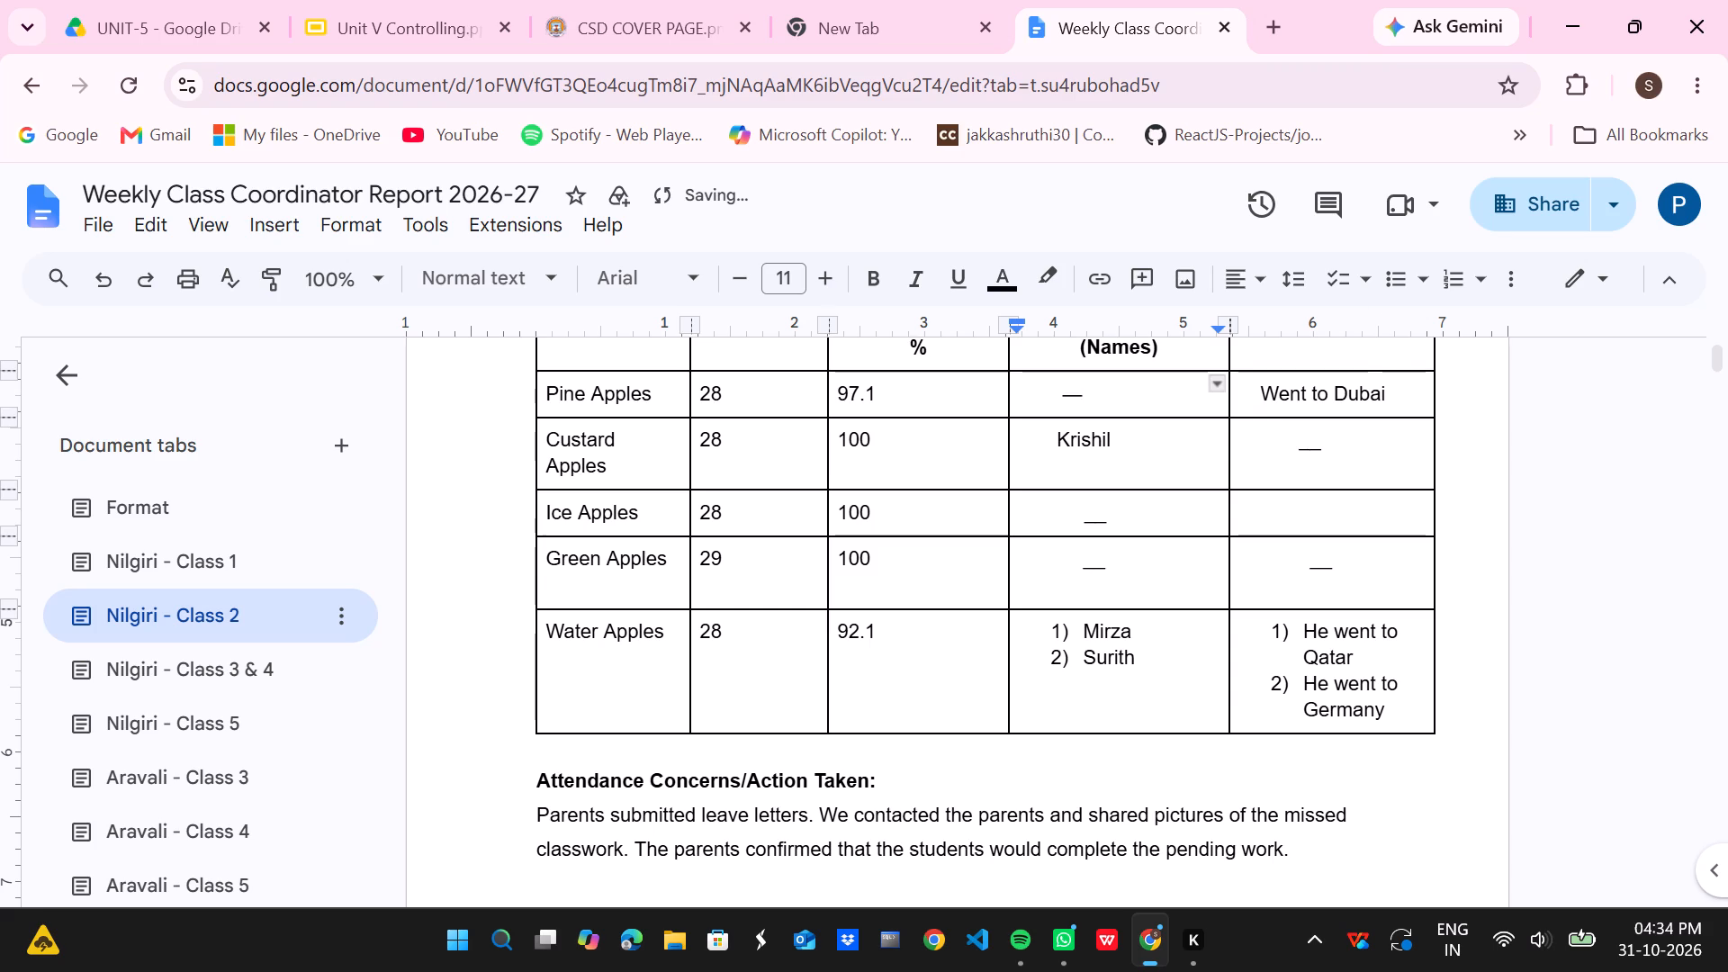
Replace the absence reason in the last column of the Pine Apples row with a dash.
{"action": "left_click_drag", "start_coordinate": [1255, 394], "coordinate": [1404, 386]}
{"action": "key", "text": "BackSpace"}
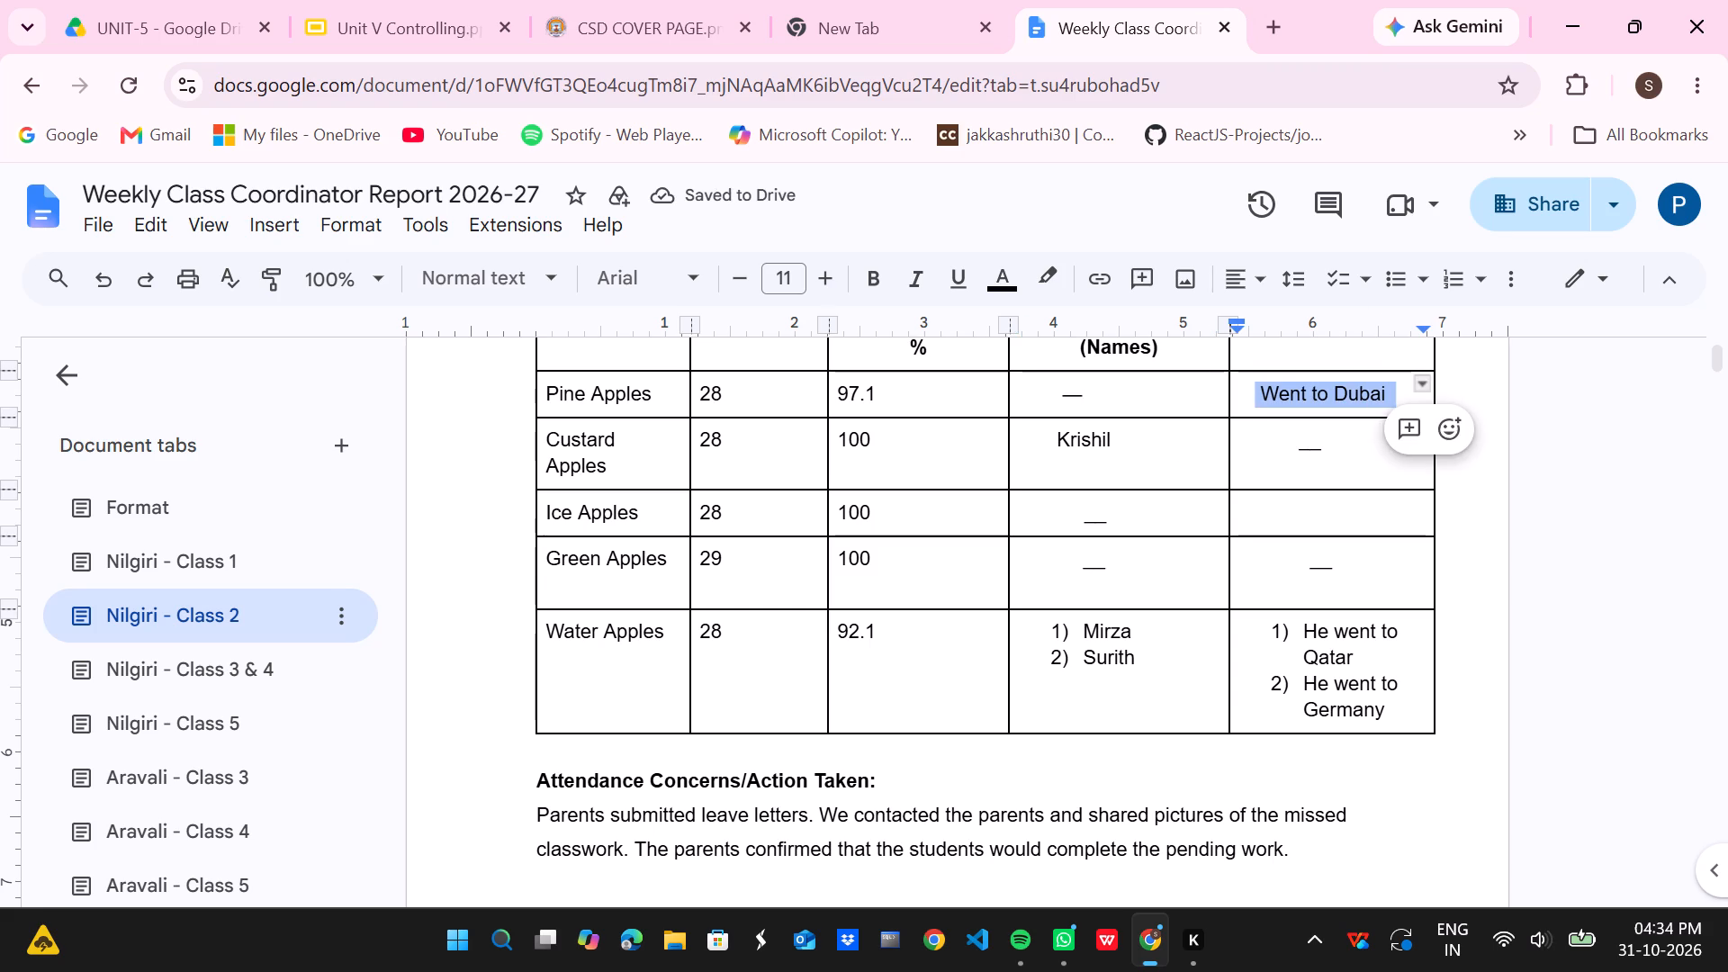
{"action": "type", "text": "-----"}
{"action": "key", "text": "BackSpace"}
{"action": "key", "text": "BackSpace"}
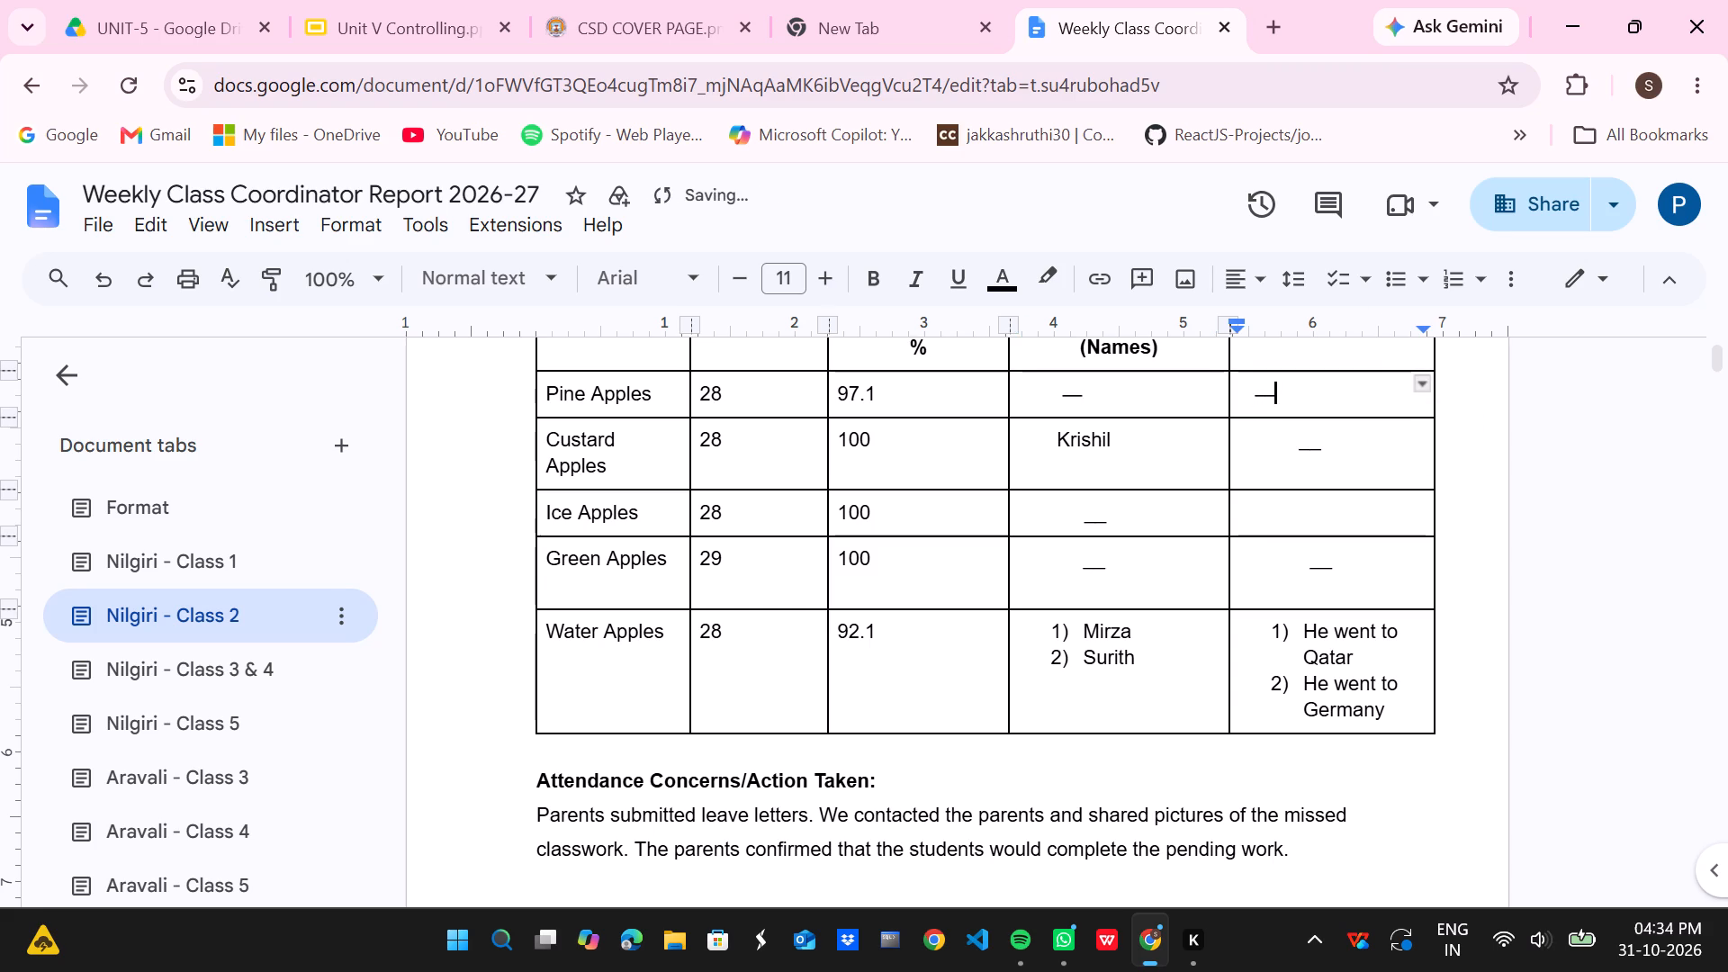
Move the dash in the Pine Apples row's reason cell to about the middle of the cell using leading spaces.
{"action": "key", "text": "Left"}
{"action": "key", "text": "Left"}
{"action": "key", "text": "space"}
{"action": "key", "text": "space"}
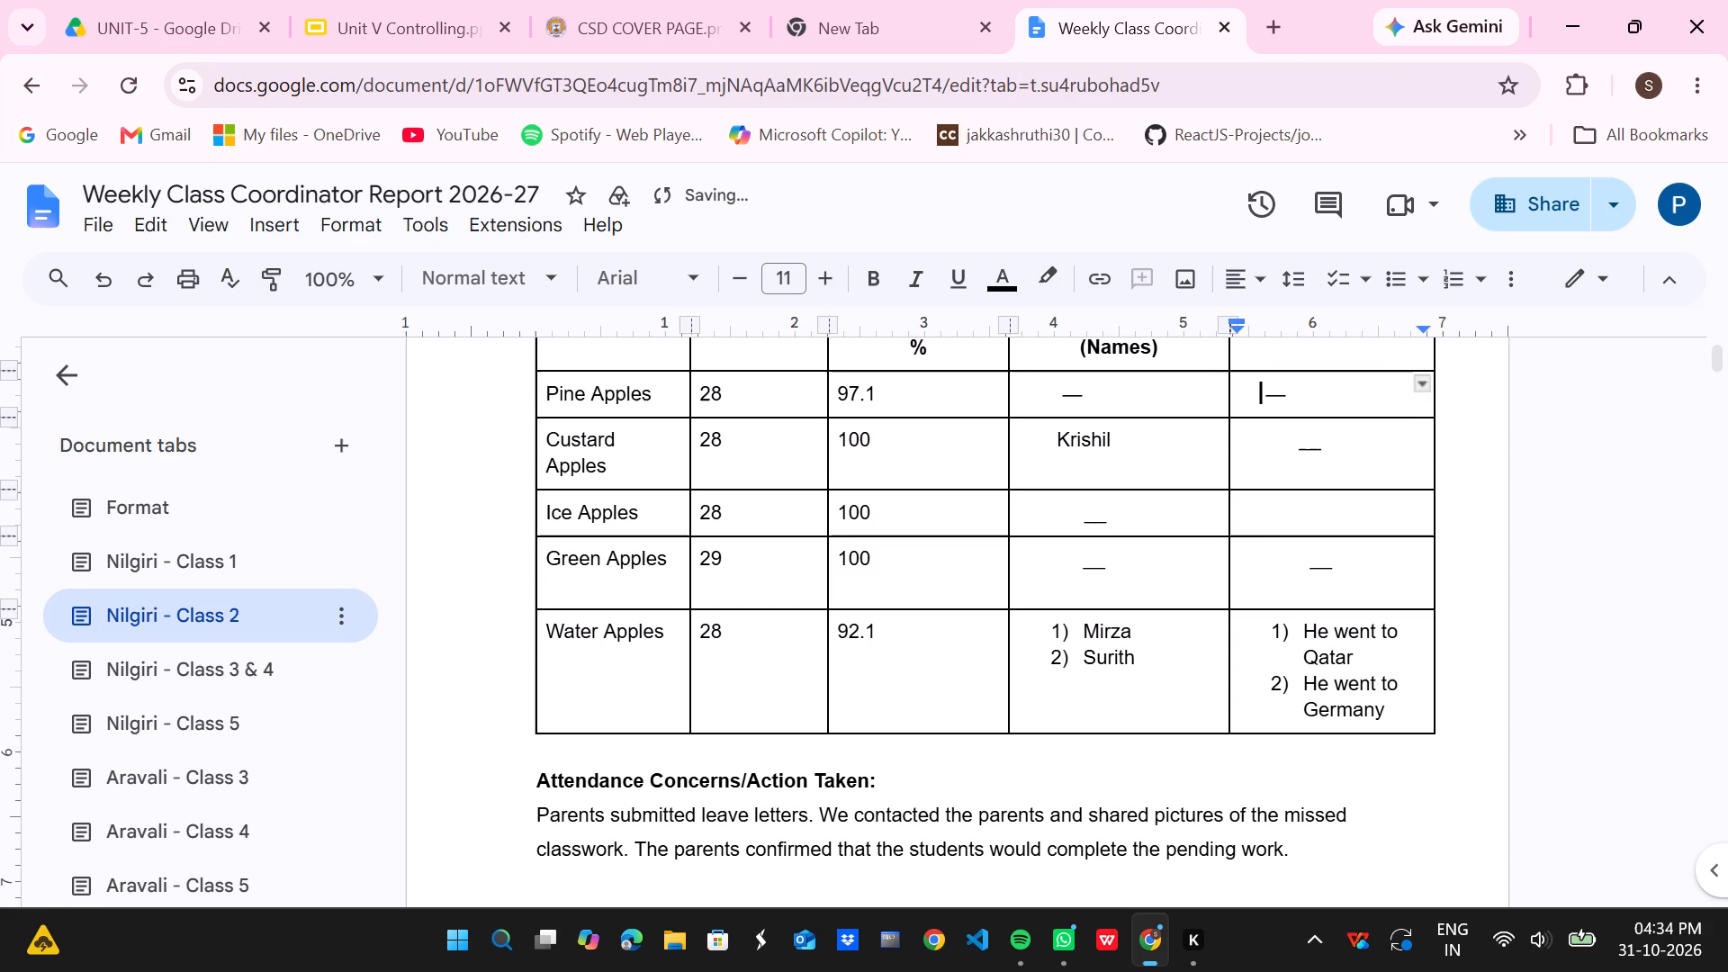
{"action": "key", "text": "space"}
{"action": "key", "text": "space"}
{"action": "key", "text": "space"}
{"action": "key", "text": "space"}
{"action": "key", "text": "space"}
{"action": "key", "text": "space"}
{"action": "key", "text": "space"}
Move the dash in the Pine Apples row's names cell toward the middle of the cell using leading spaces.
{"action": "left_click", "coordinate": [1052, 391]}
{"action": "key", "text": "space"}
{"action": "key", "text": "space"}
{"action": "key", "text": "space"}
{"action": "key", "text": "space"}
{"action": "key", "text": "space"}
{"action": "key", "text": "space"}
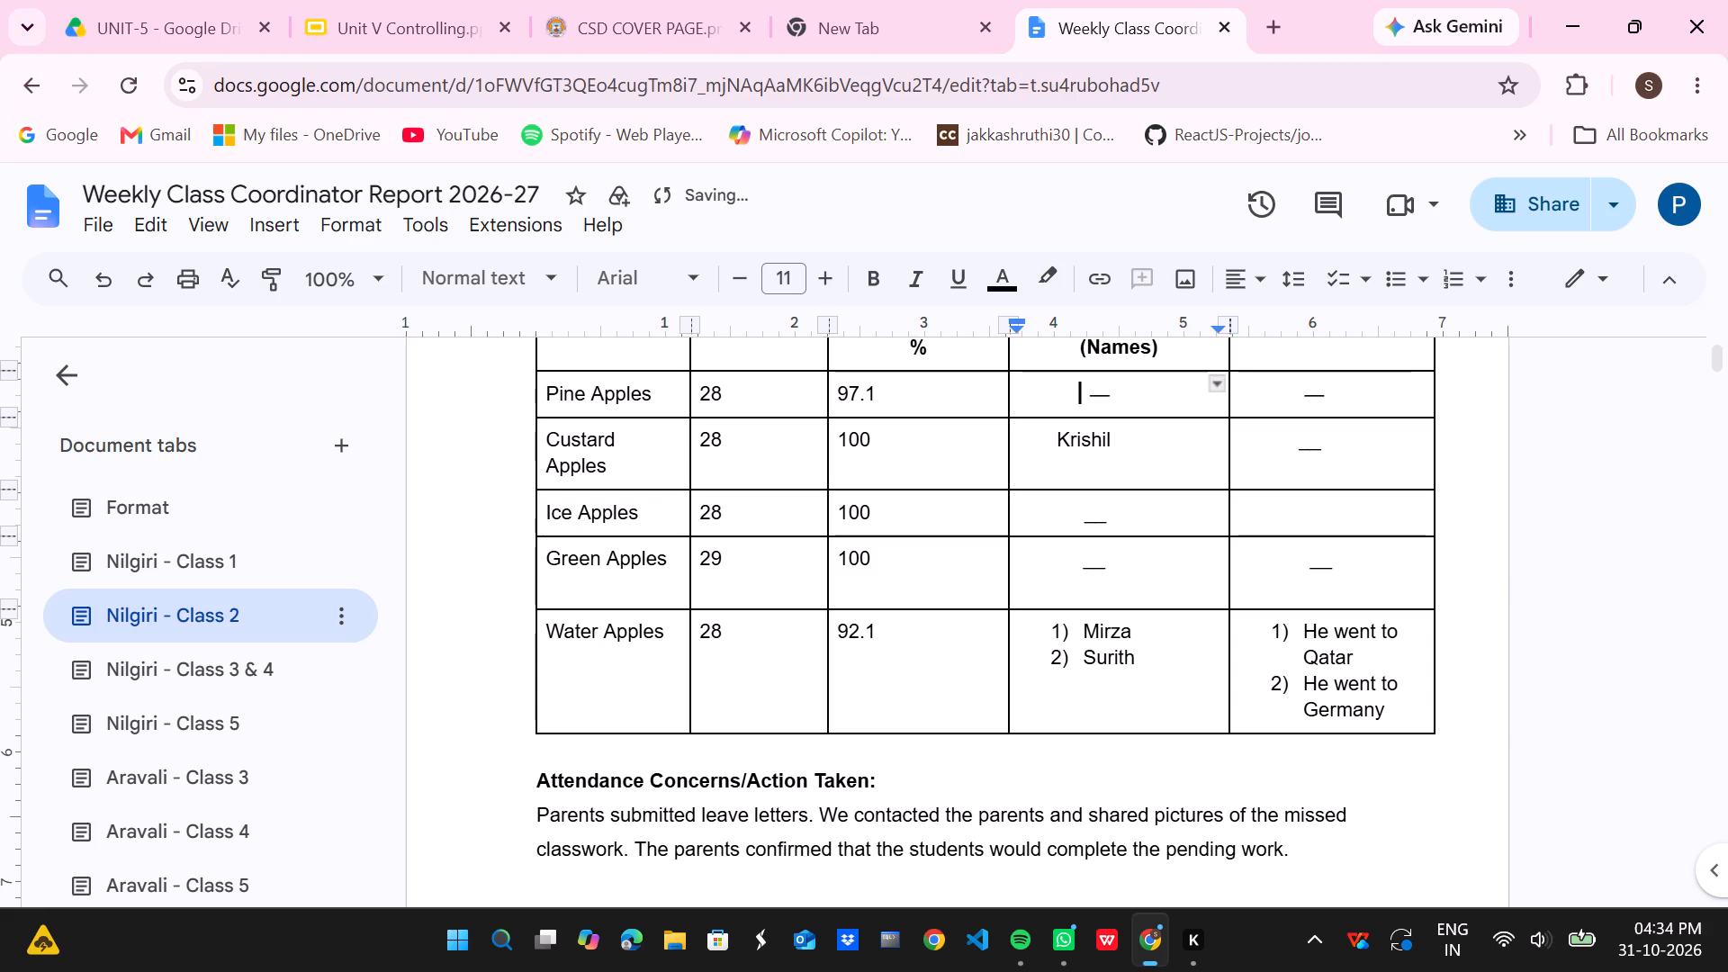
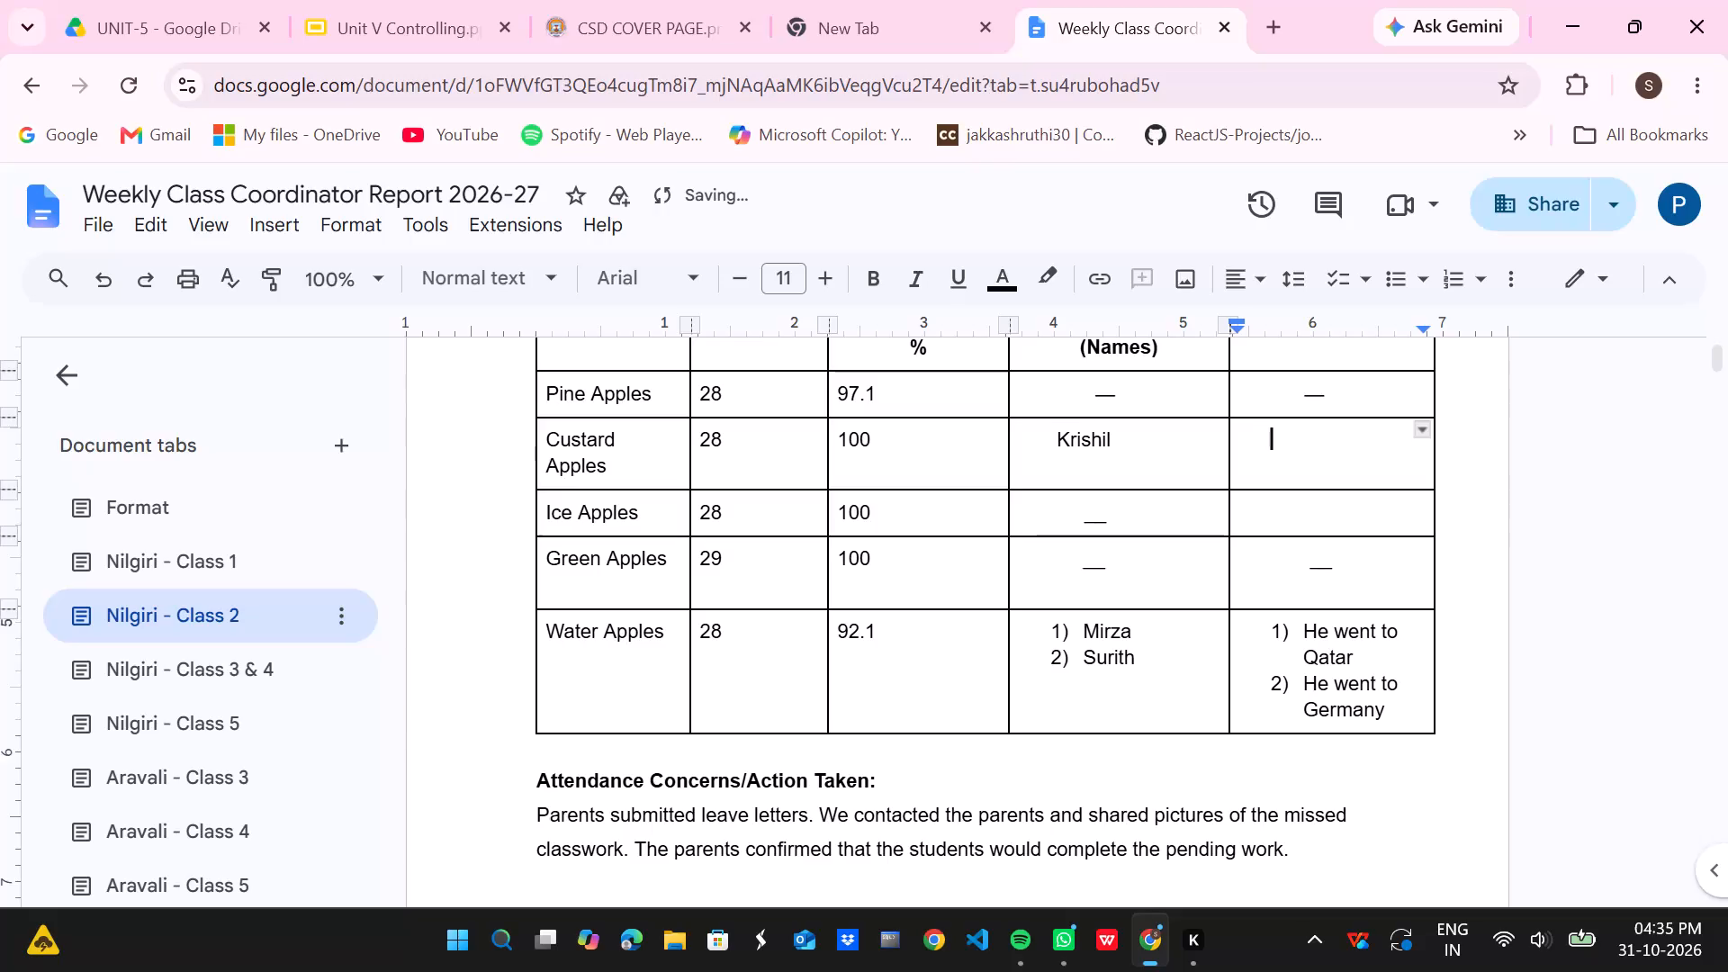
Enter "He went to village" as the absence reason in the last column of the Custard Apples row.
{"action": "key", "text": "BackSpace"}
{"action": "type", "text": "He went"}
{"action": "key", "text": "space"}
{"action": "type", "text": "to village"}
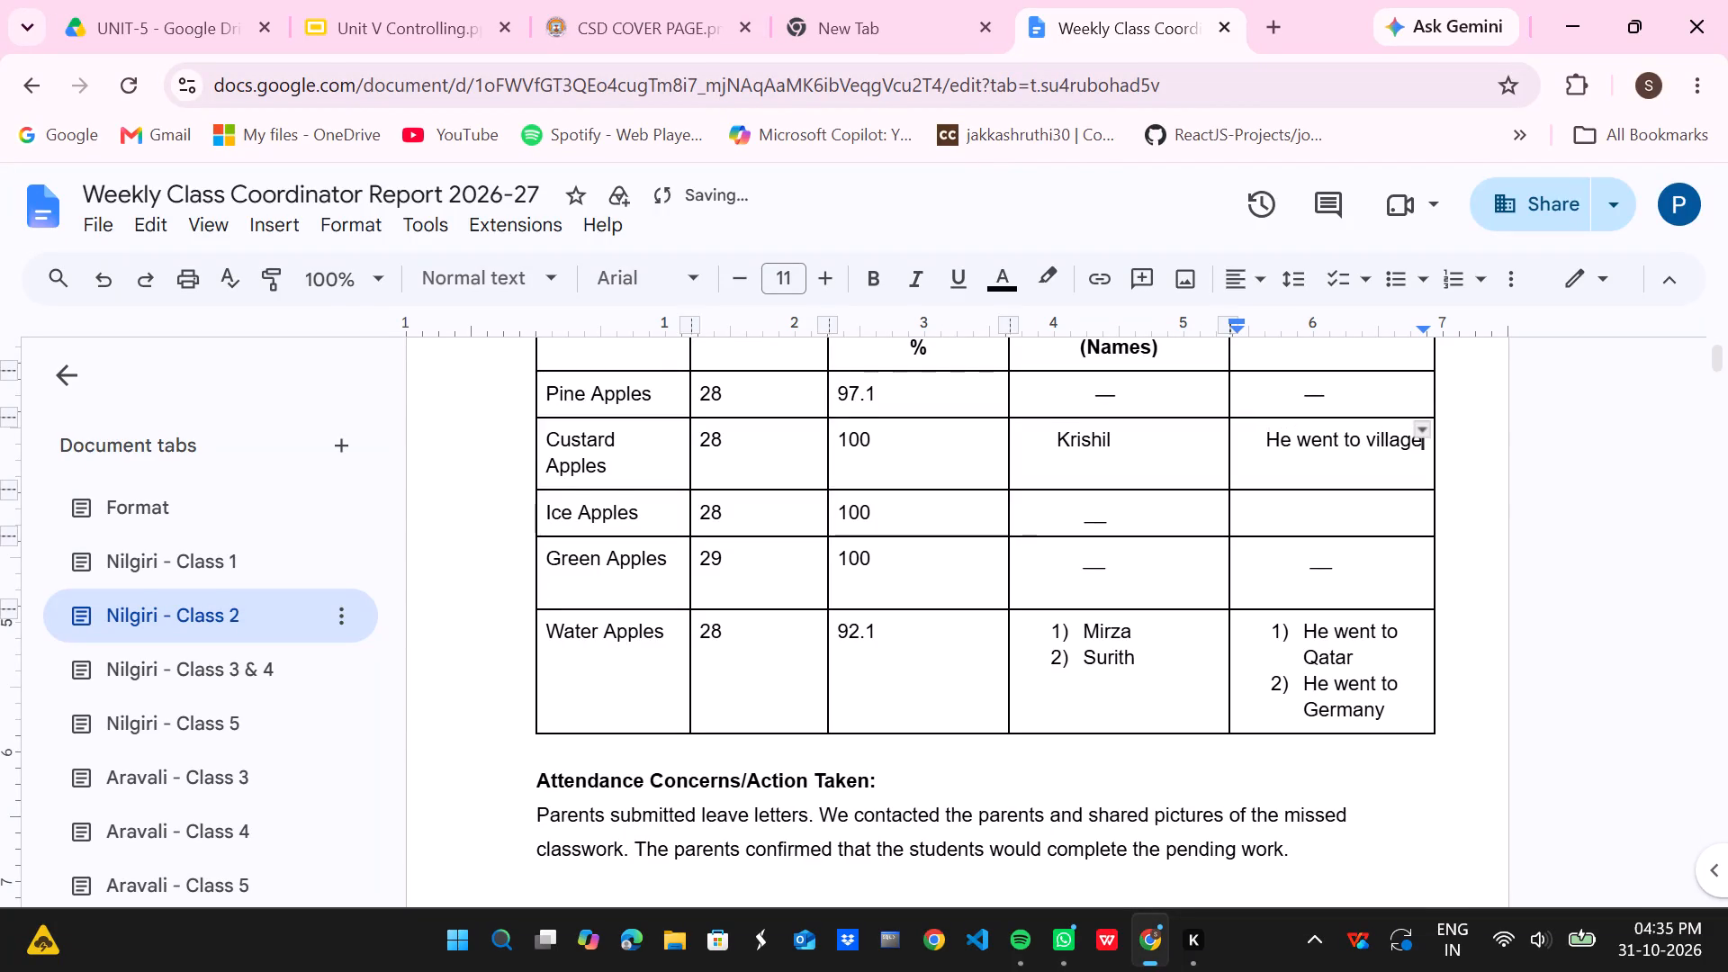
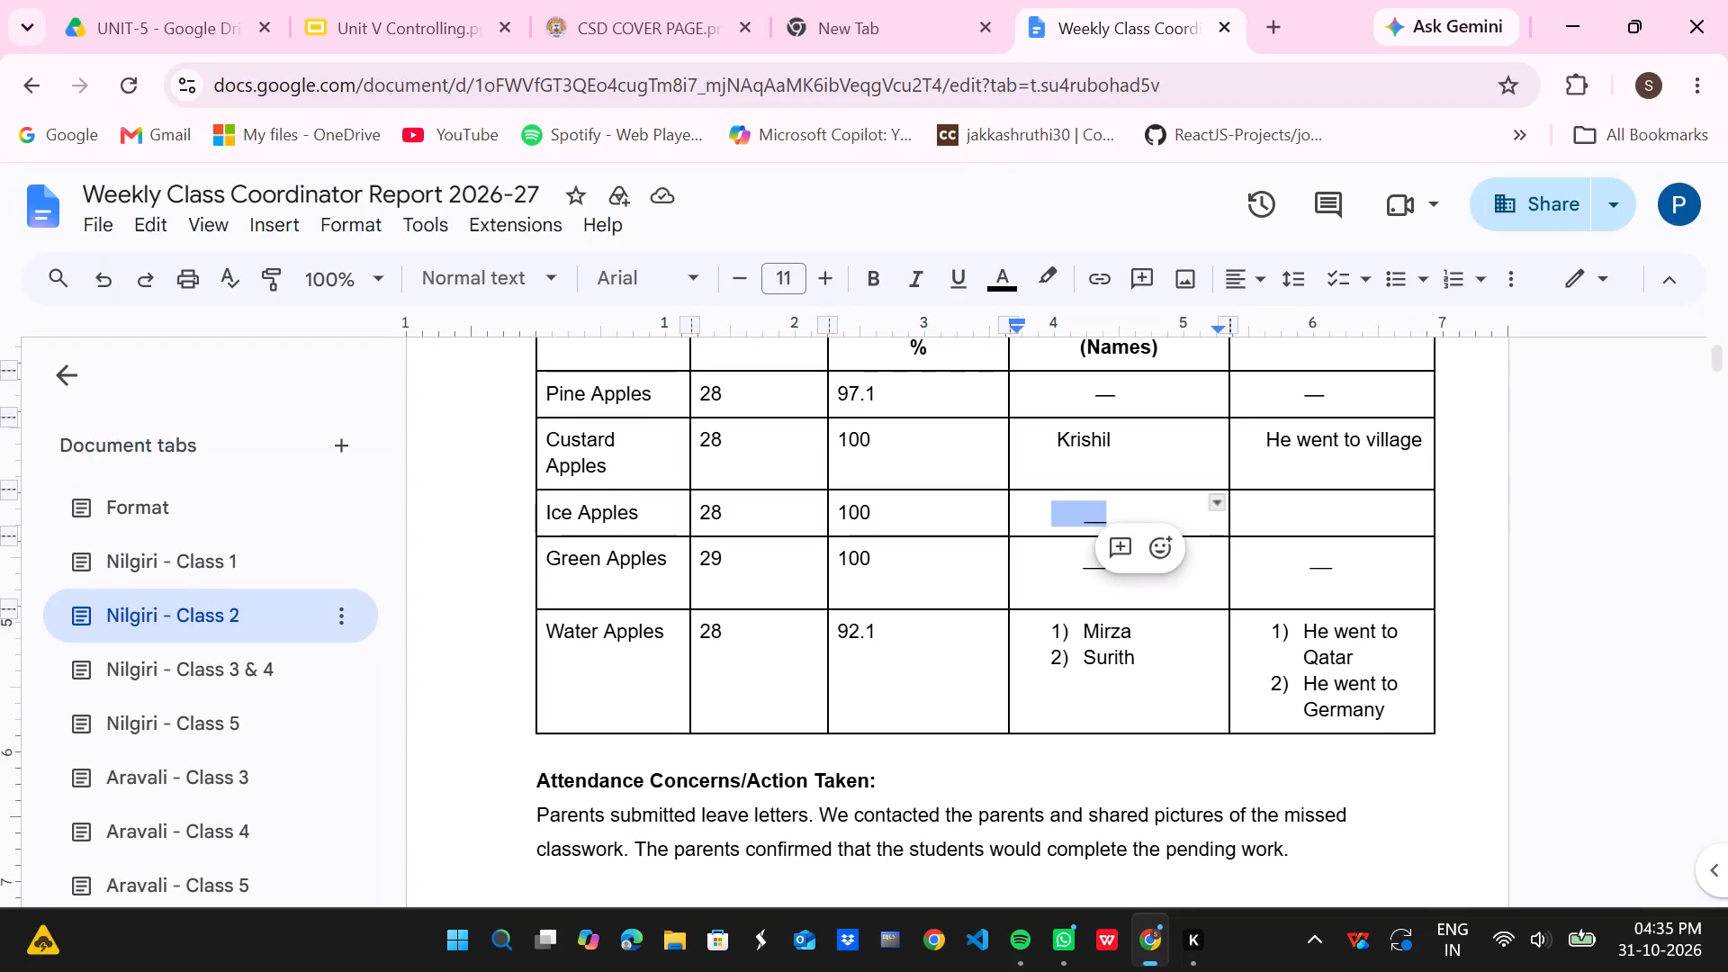
Replace the placeholder in the Names column of the Ice Apples row with "Maanvika".
{"action": "key", "text": "BackSpace"}
{"action": "type", "text": "Maanvika"}
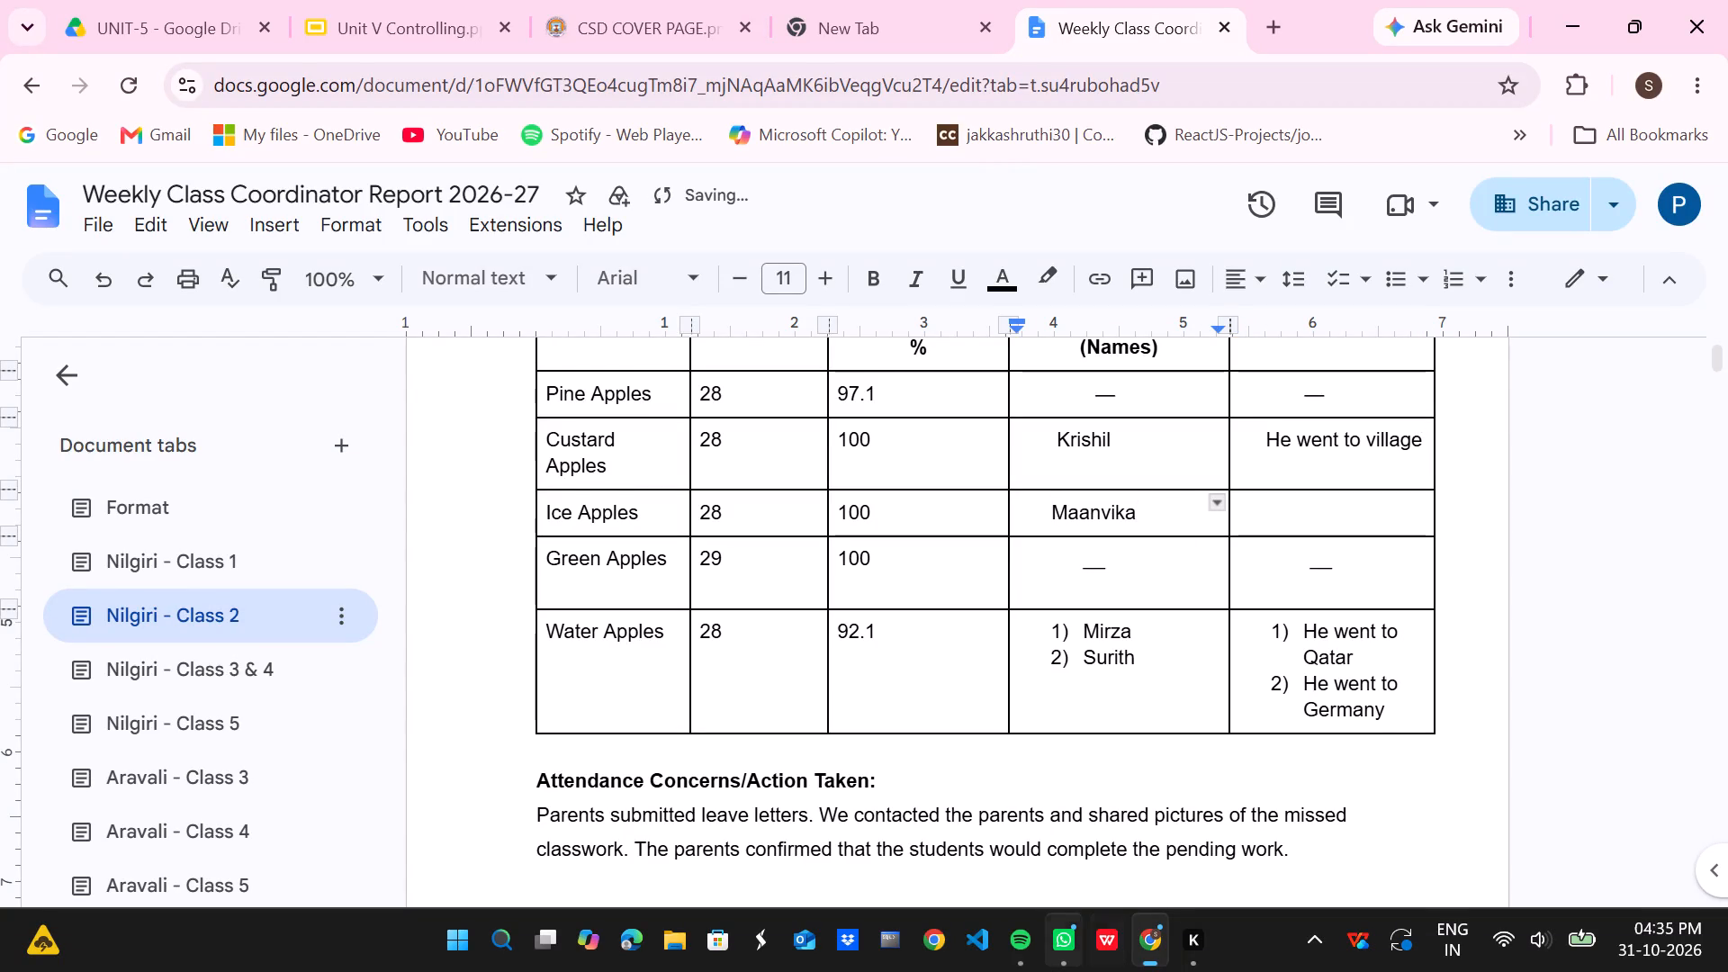
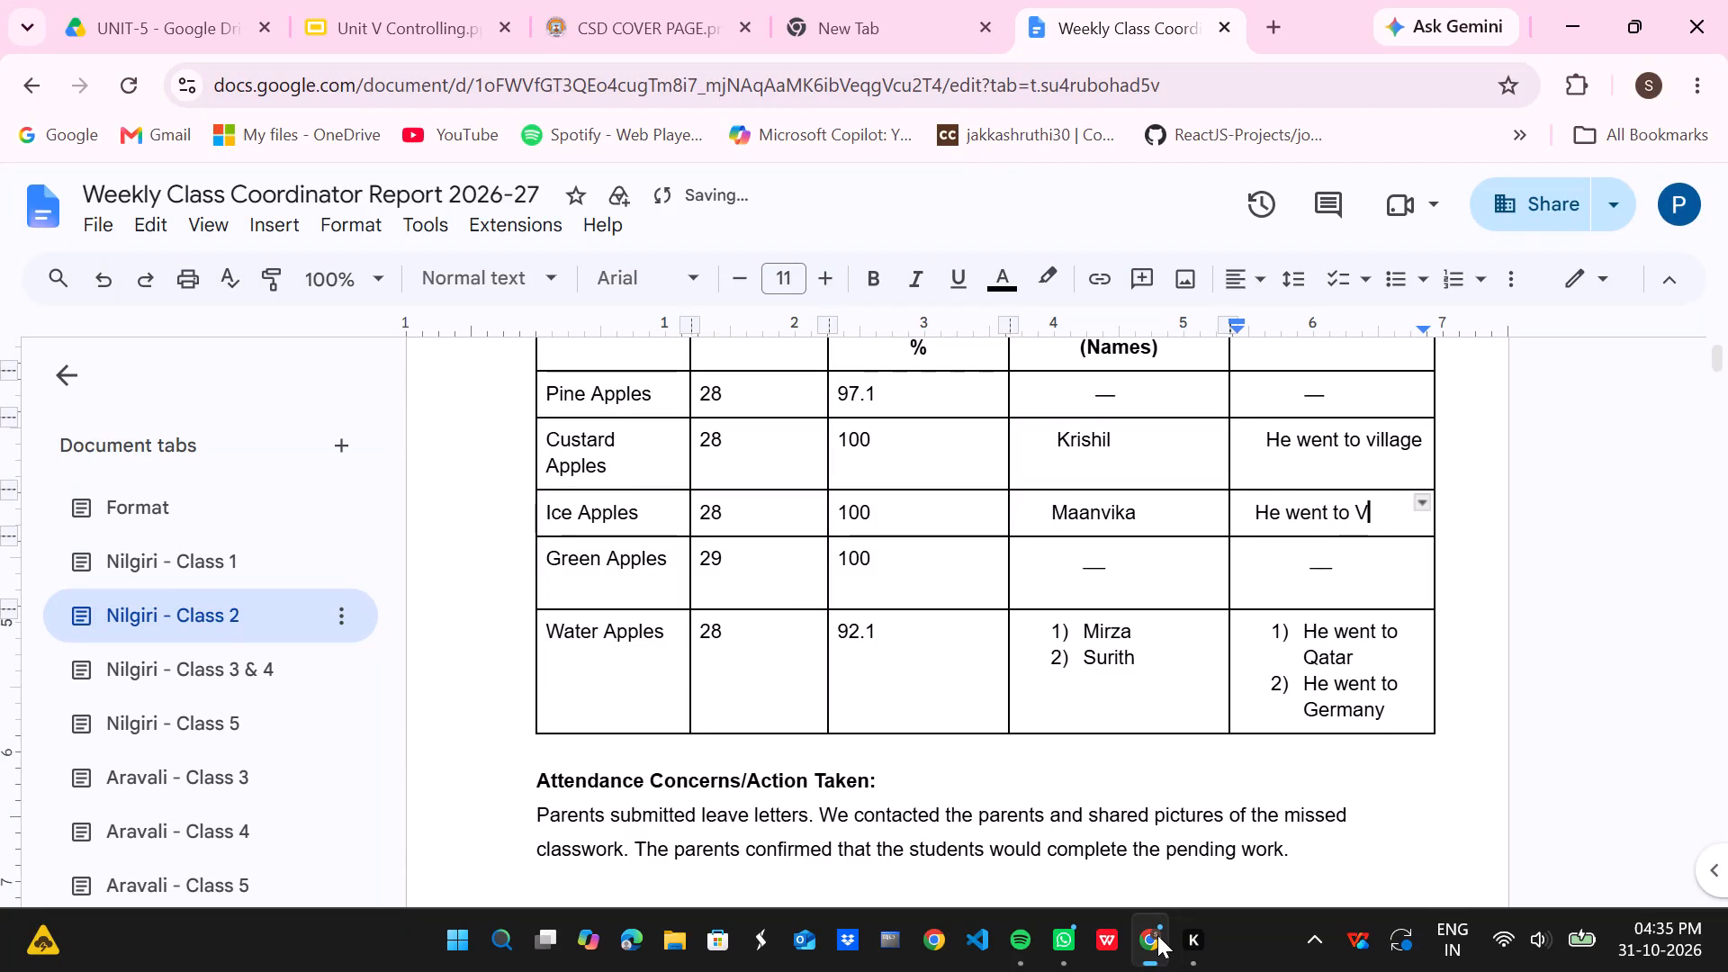
Correct the pronoun in the Ice Apples row's absence reason from "He" to "She".
{"action": "key", "text": "Left"}
{"action": "key", "text": "Left"}
{"action": "key", "text": "Left"}
{"action": "key", "text": "Left"}
{"action": "key", "text": "Left"}
{"action": "key", "text": "Left"}
{"action": "key", "text": "Left"}
{"action": "key", "text": "Left"}
{"action": "key", "text": "Left"}
{"action": "key", "text": "Left"}
{"action": "key", "text": "Left"}
{"action": "key", "text": "Left"}
{"action": "key", "text": "Left"}
{"action": "key", "text": "Left"}
{"action": "key", "text": "Left"}
{"action": "key", "text": "Left"}
{"action": "key", "text": "Left"}
{"action": "key", "text": "BackSpace"}
{"action": "type", "text": "Sh"}
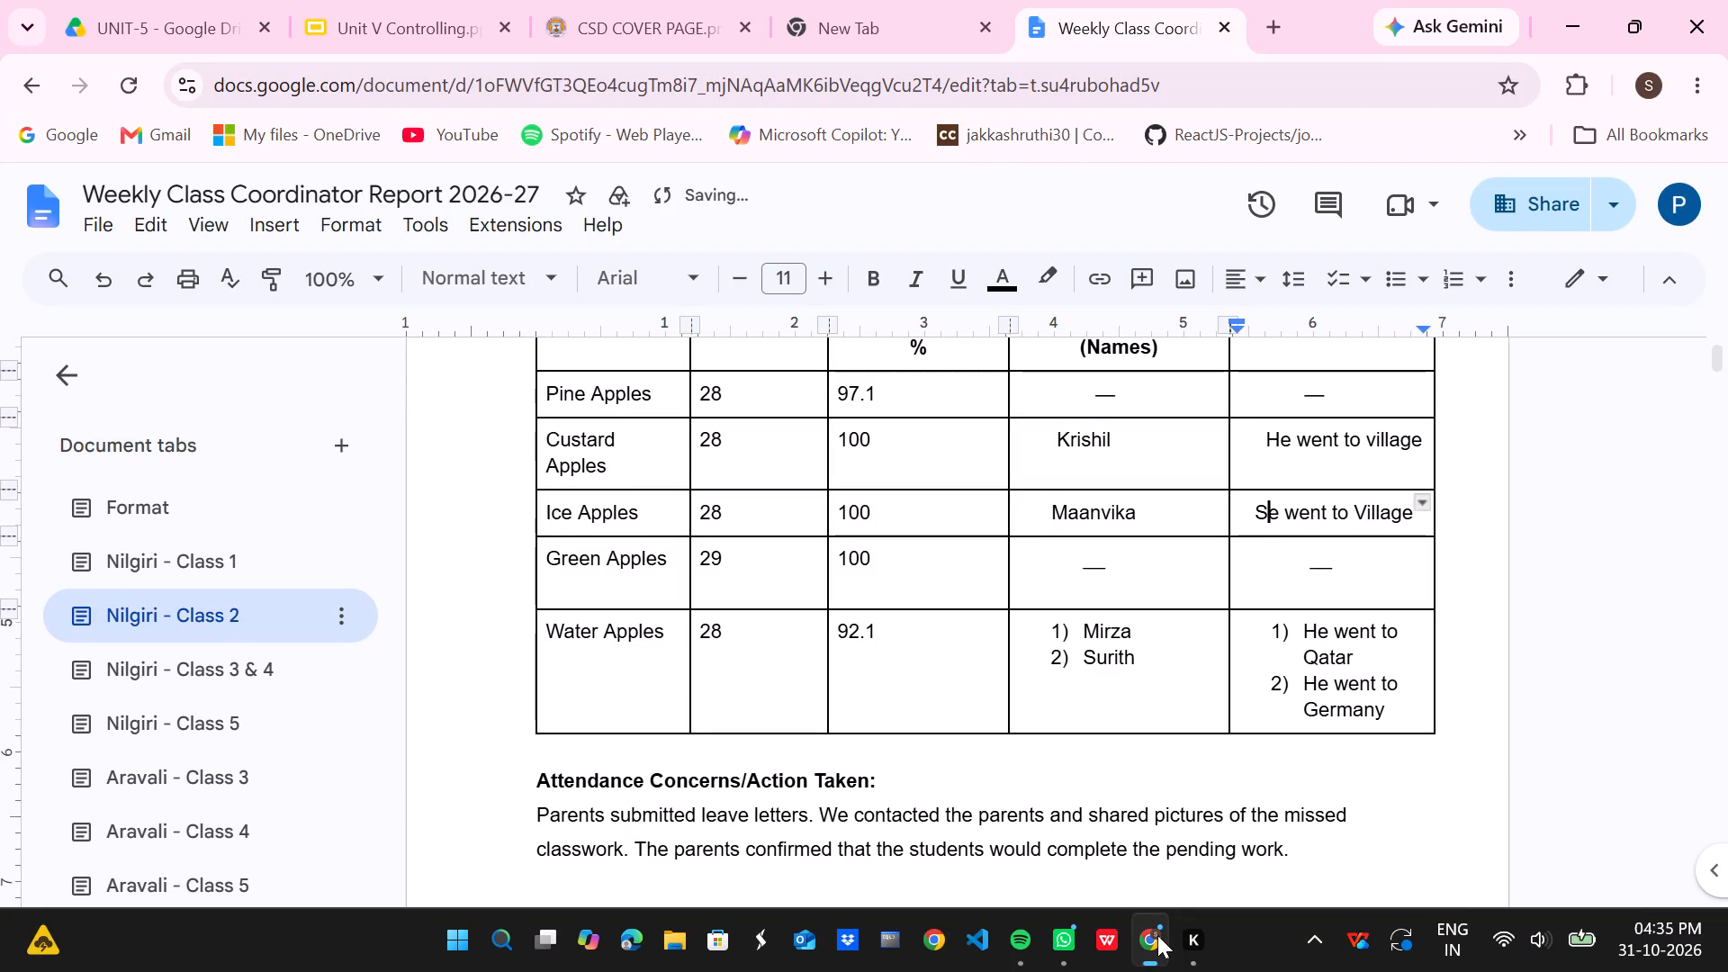
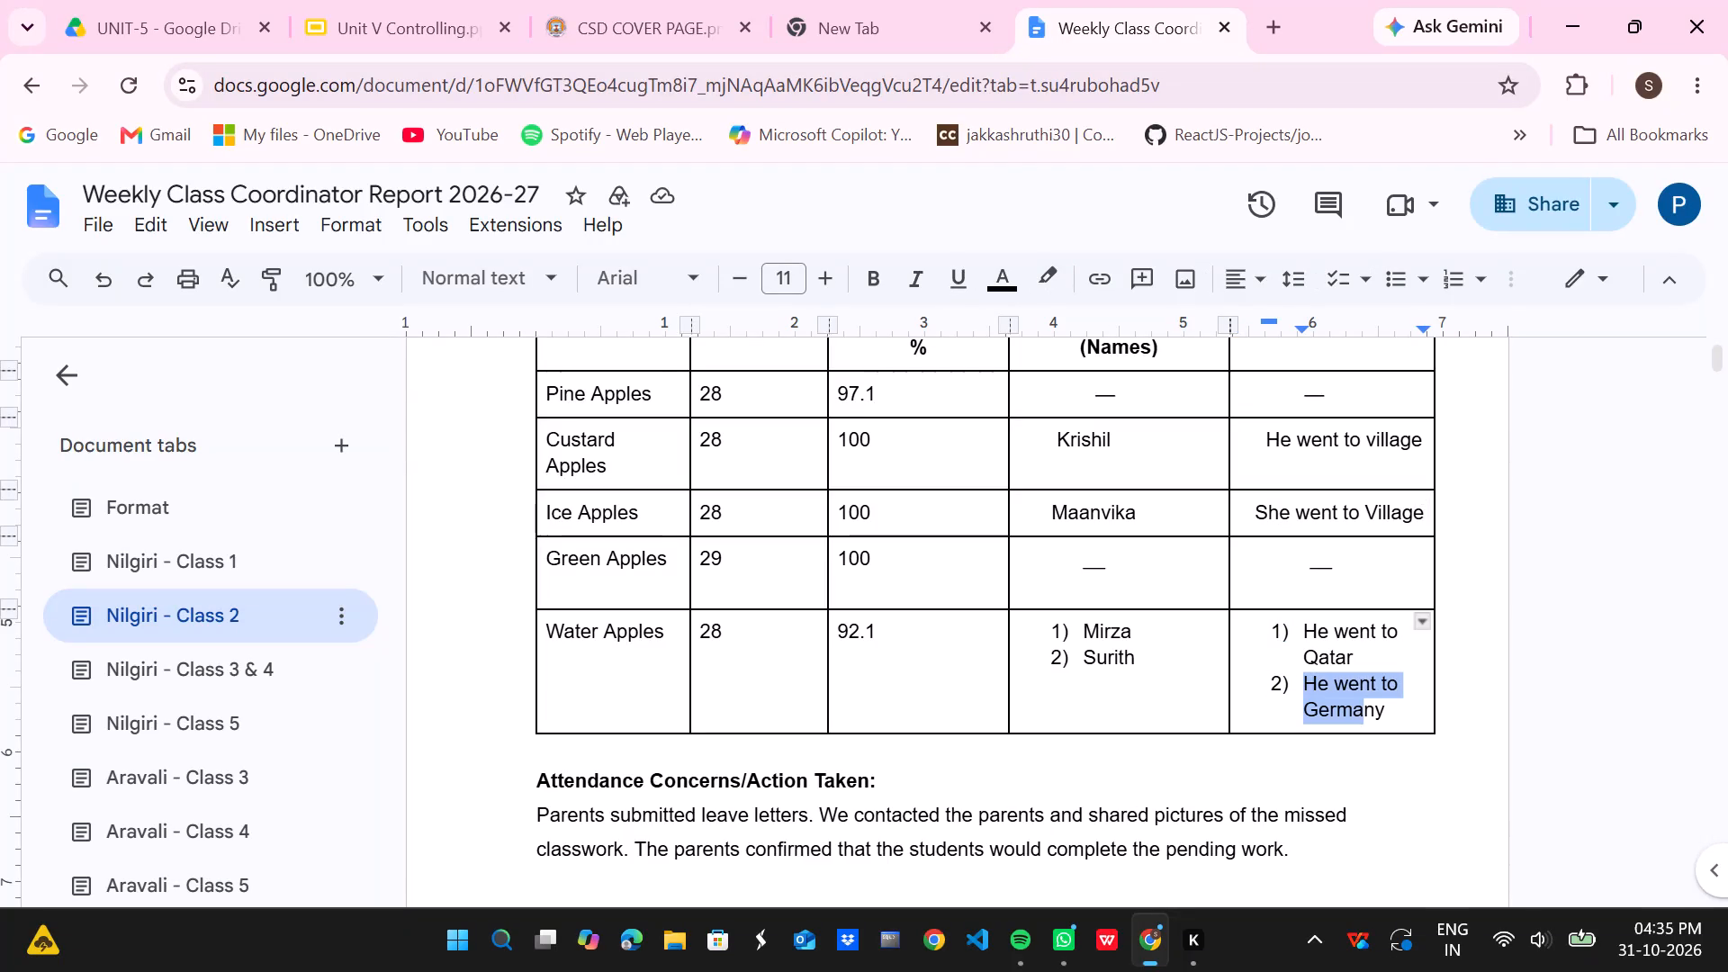
Remove the second numbered absentee and the matching second absence reason, "He went to Germany", from the Water Apples row.
{"action": "key", "text": "BackSpace"}
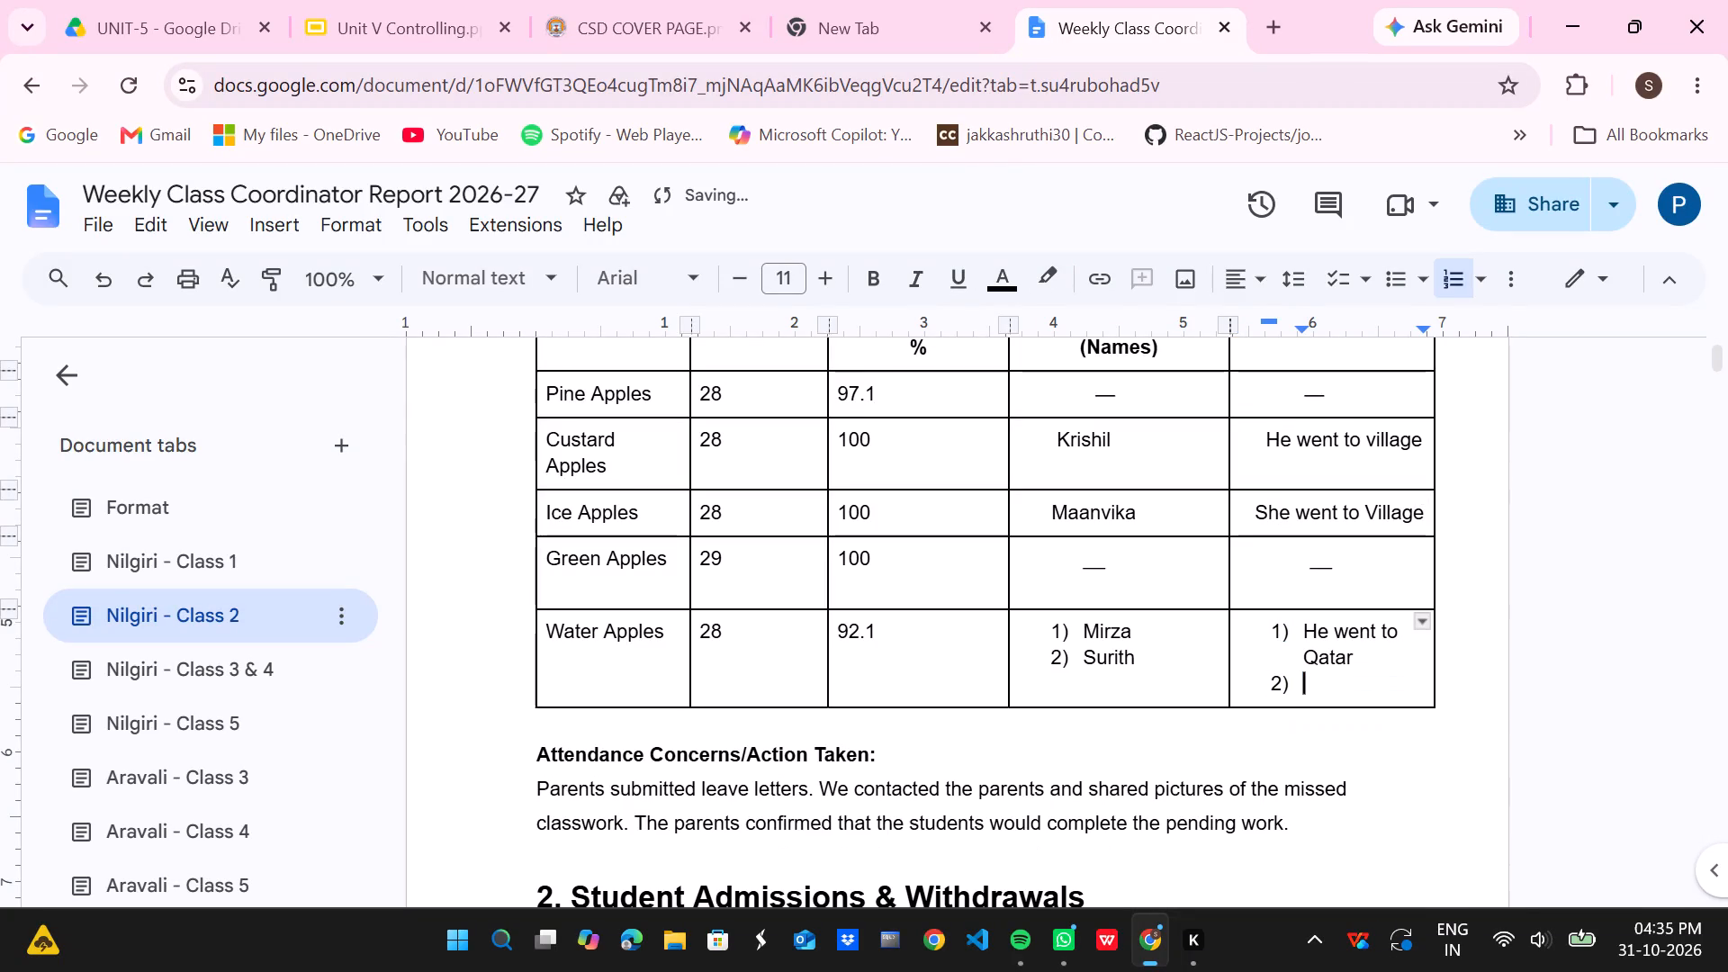
{"action": "key", "text": "BackSpace"}
{"action": "key", "text": "BackSpace"}
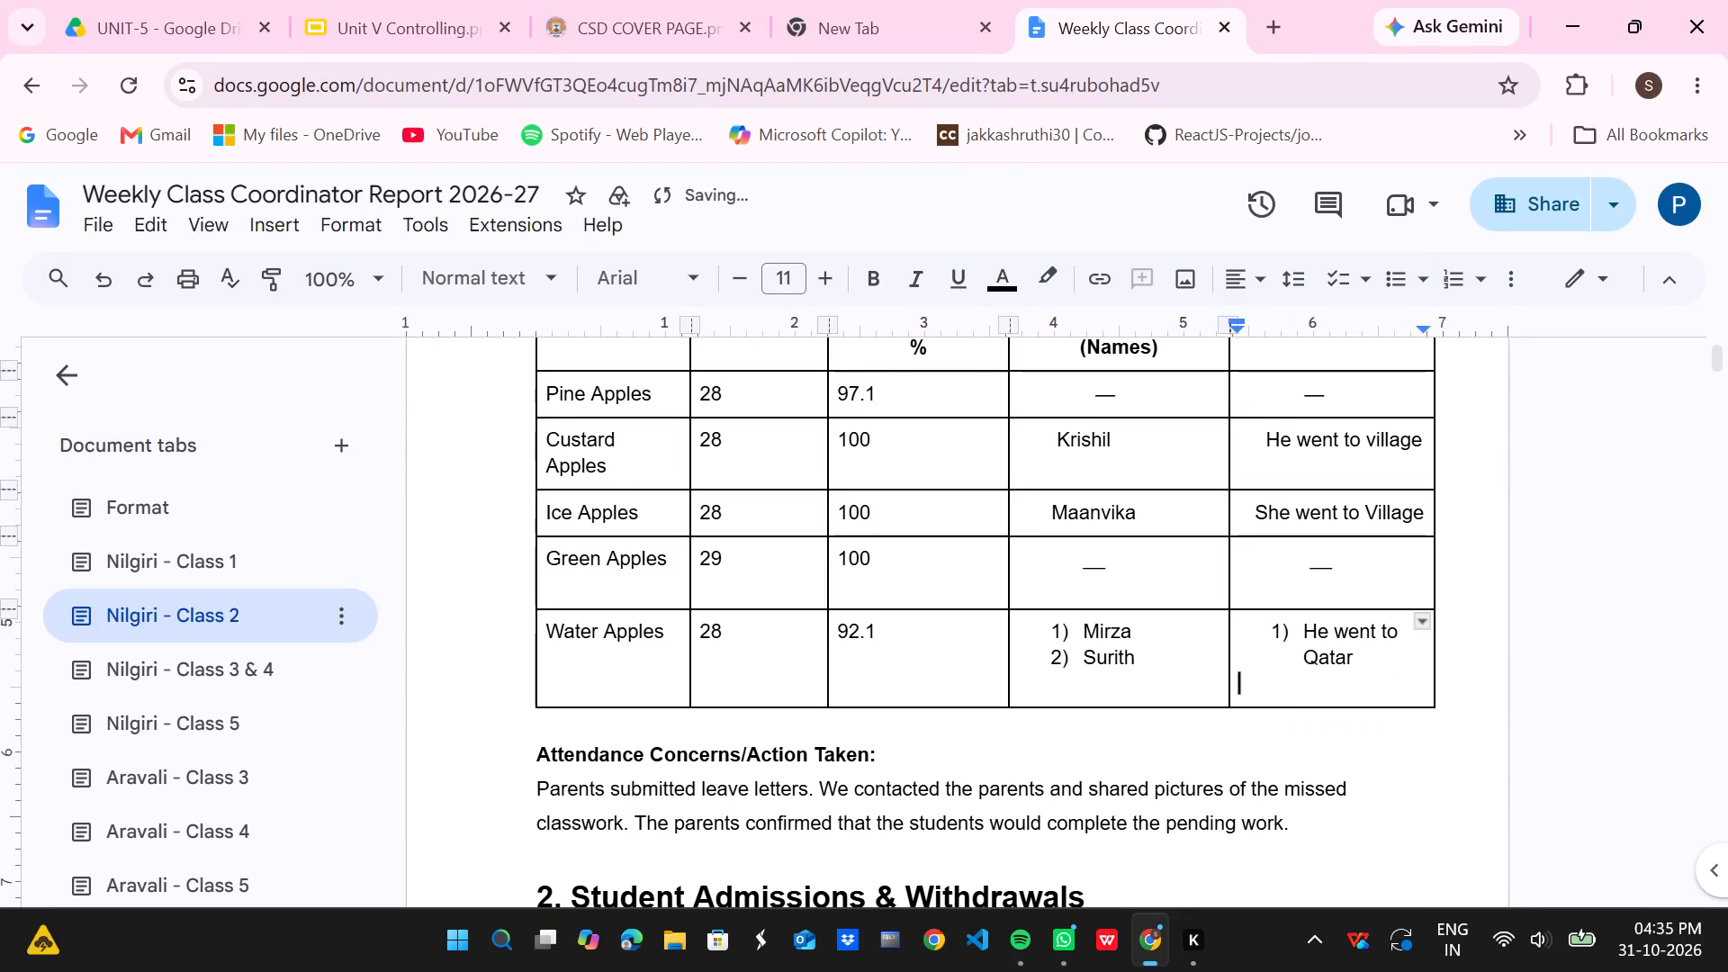
{"action": "left_click_drag", "start_coordinate": [1176, 652], "coordinate": [1028, 670]}
{"action": "key", "text": "BackSpace"}
{"action": "key", "text": "BackSpace"}
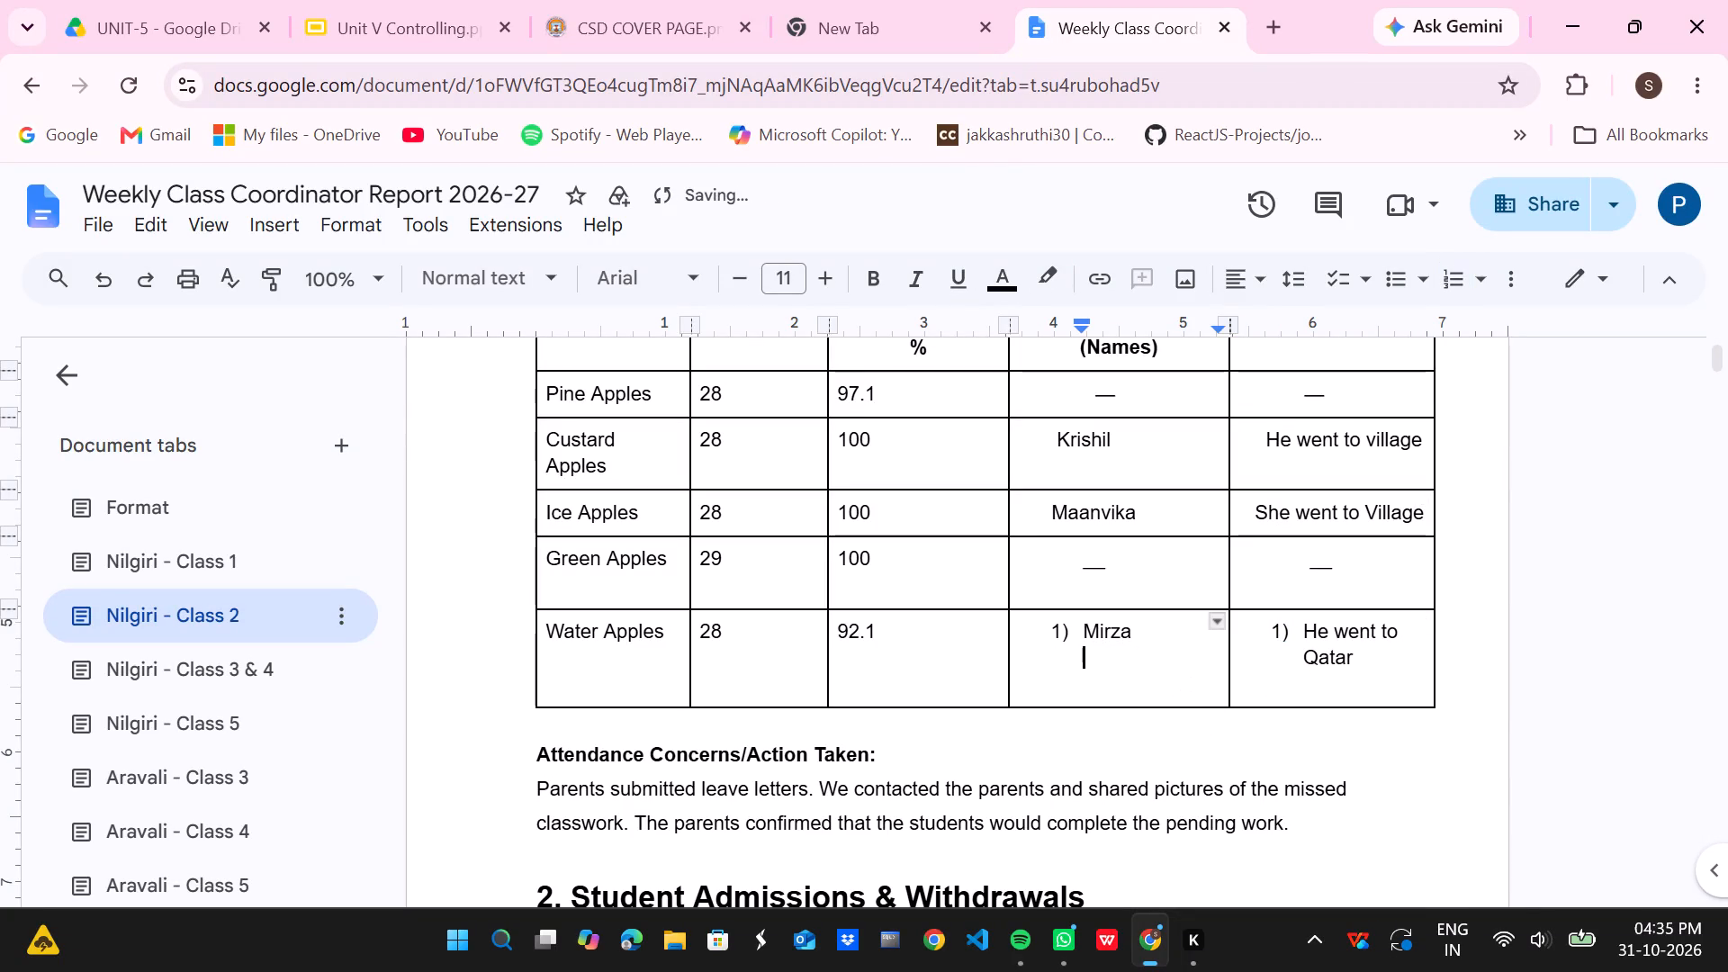
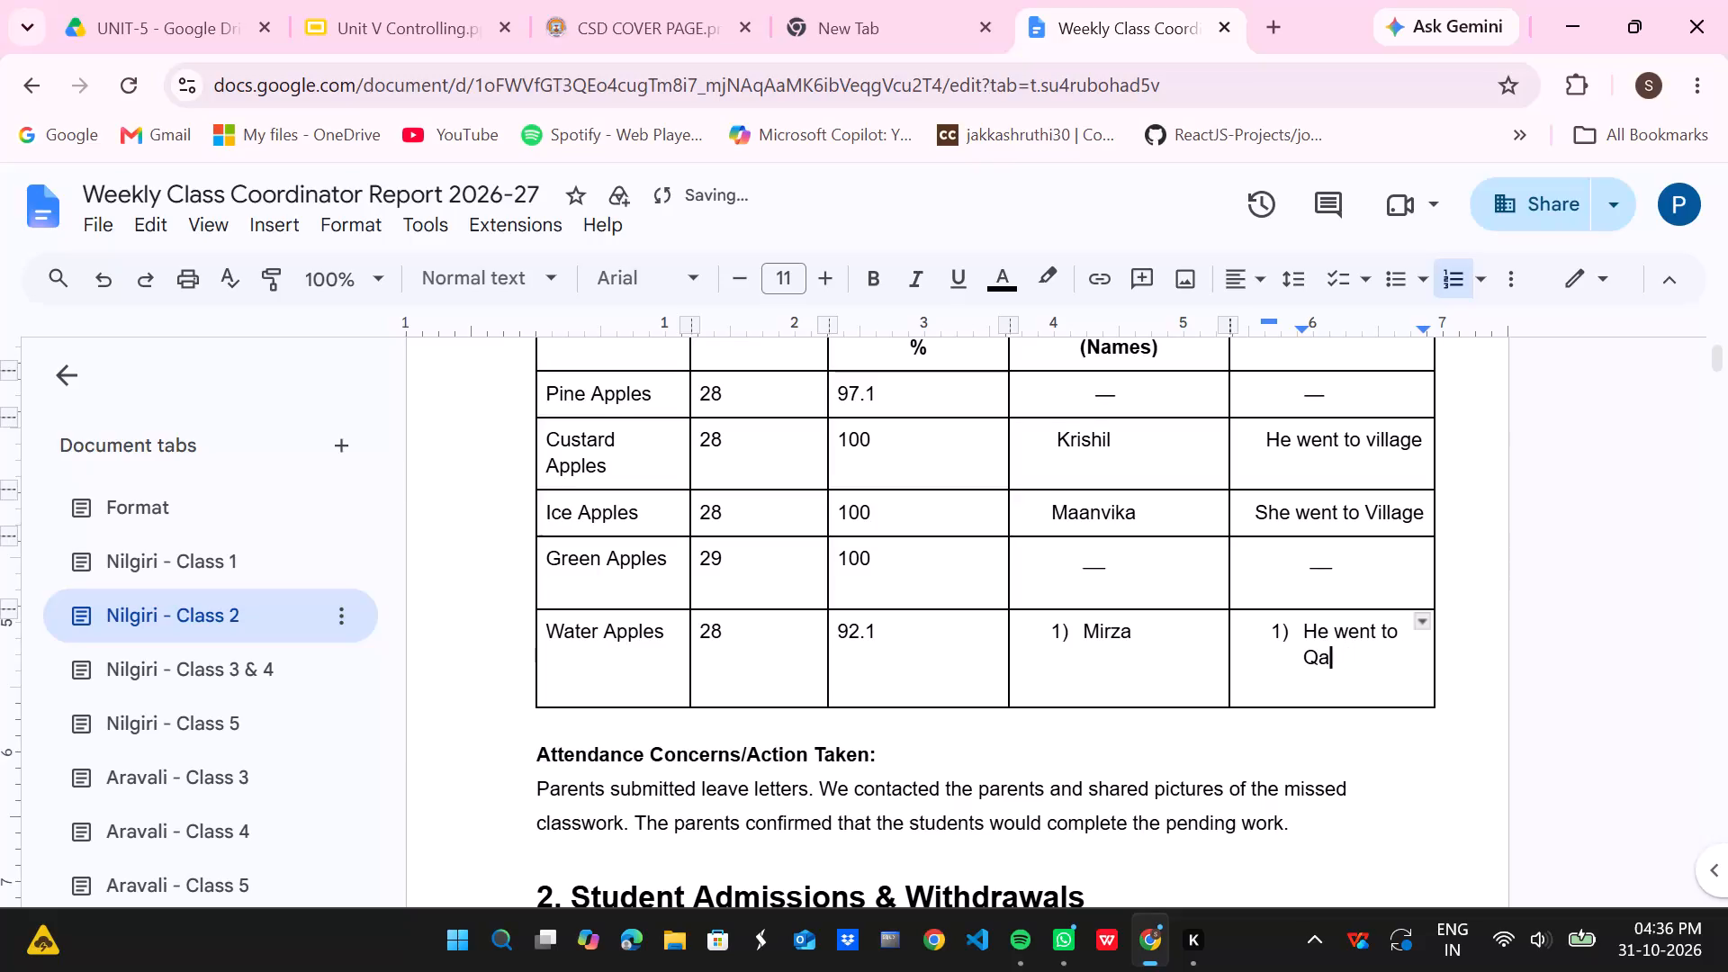
Change the destination in the Water Apples row's remark so that it reads "He went to Dubai".
{"action": "key", "text": "BackSpace"}
{"action": "key", "text": "BackSpace"}
{"action": "type", "text": "Dubai"}
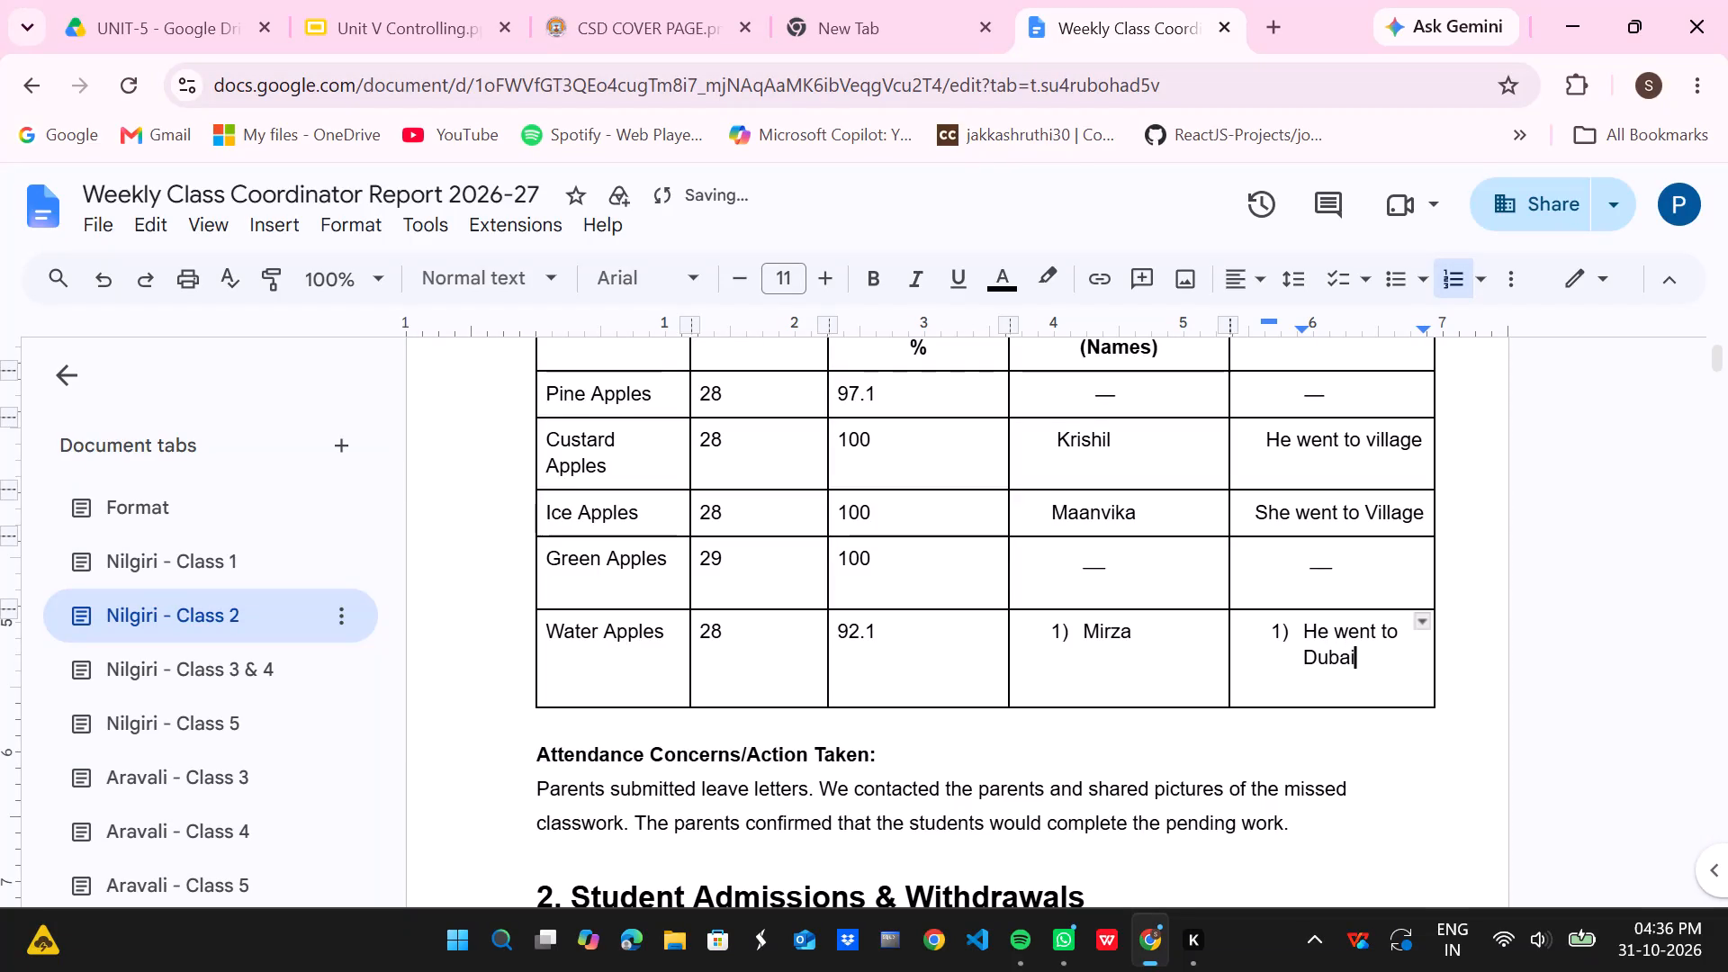
Set the average attendance percentage in the Pine Apples row to 100.
{"action": "scroll", "coordinate": [1119, 614], "scroll_direction": "up", "scroll_amount": 1}
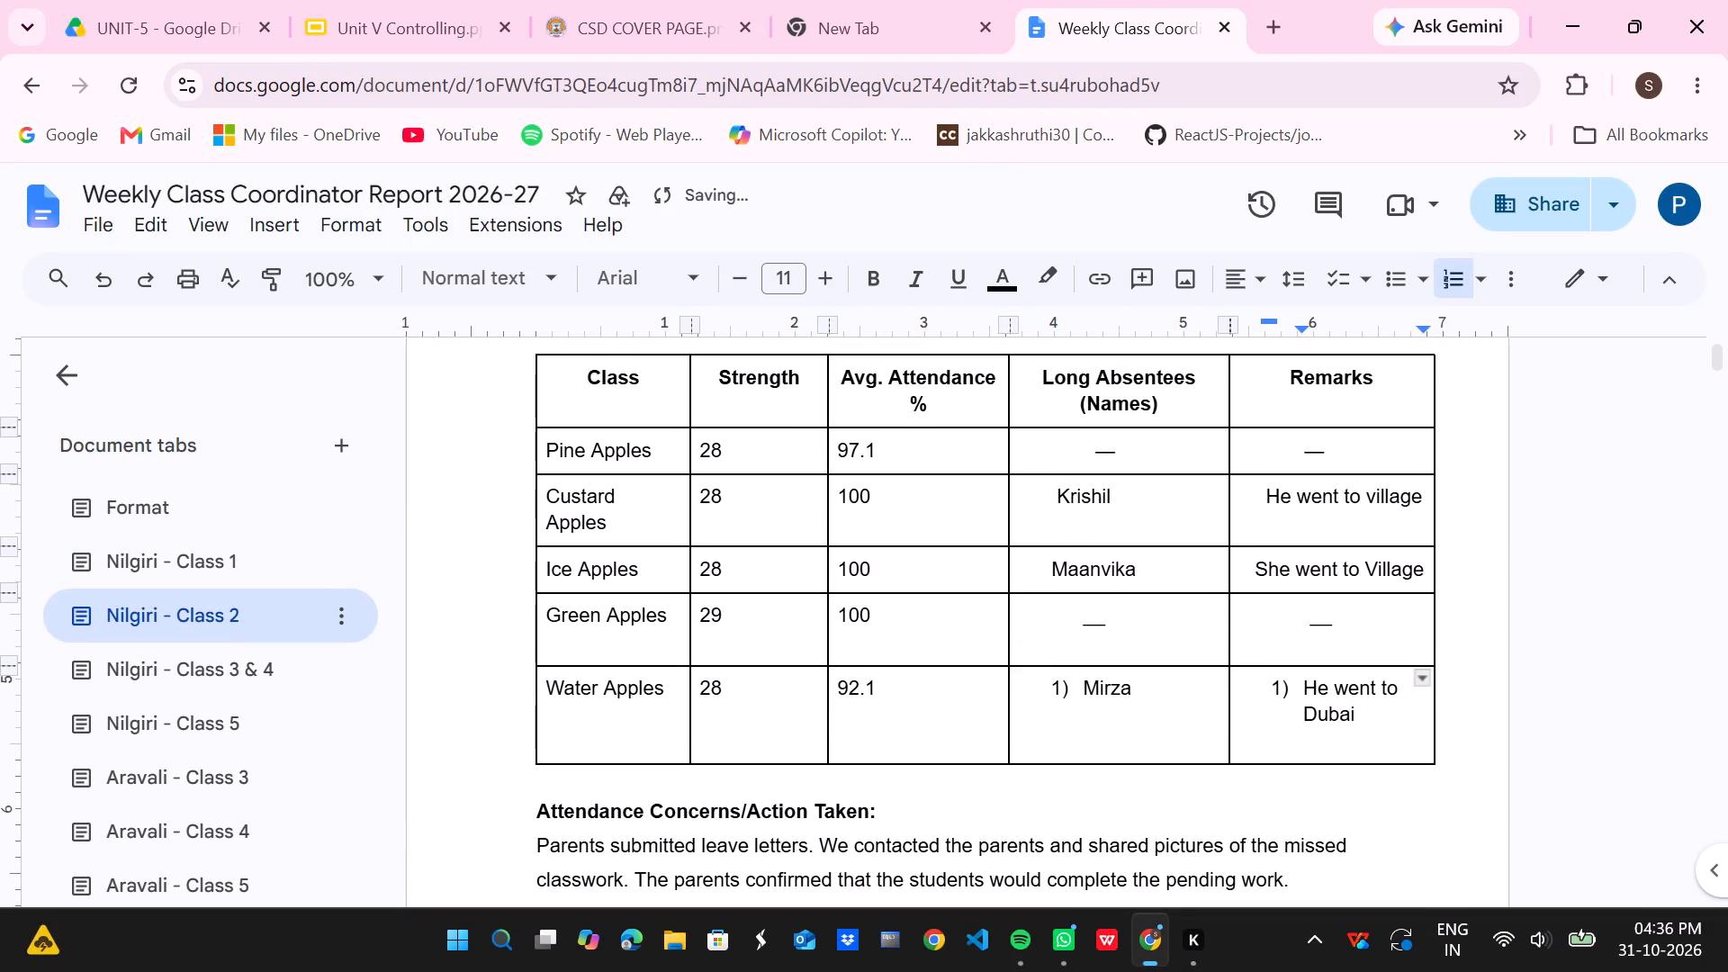
{"action": "left_click", "coordinate": [877, 451]}
{"action": "key", "text": "BackSpace"}
{"action": "key", "text": "BackSpace"}
{"action": "key", "text": "BackSpace"}
{"action": "key", "text": "BackSpace"}
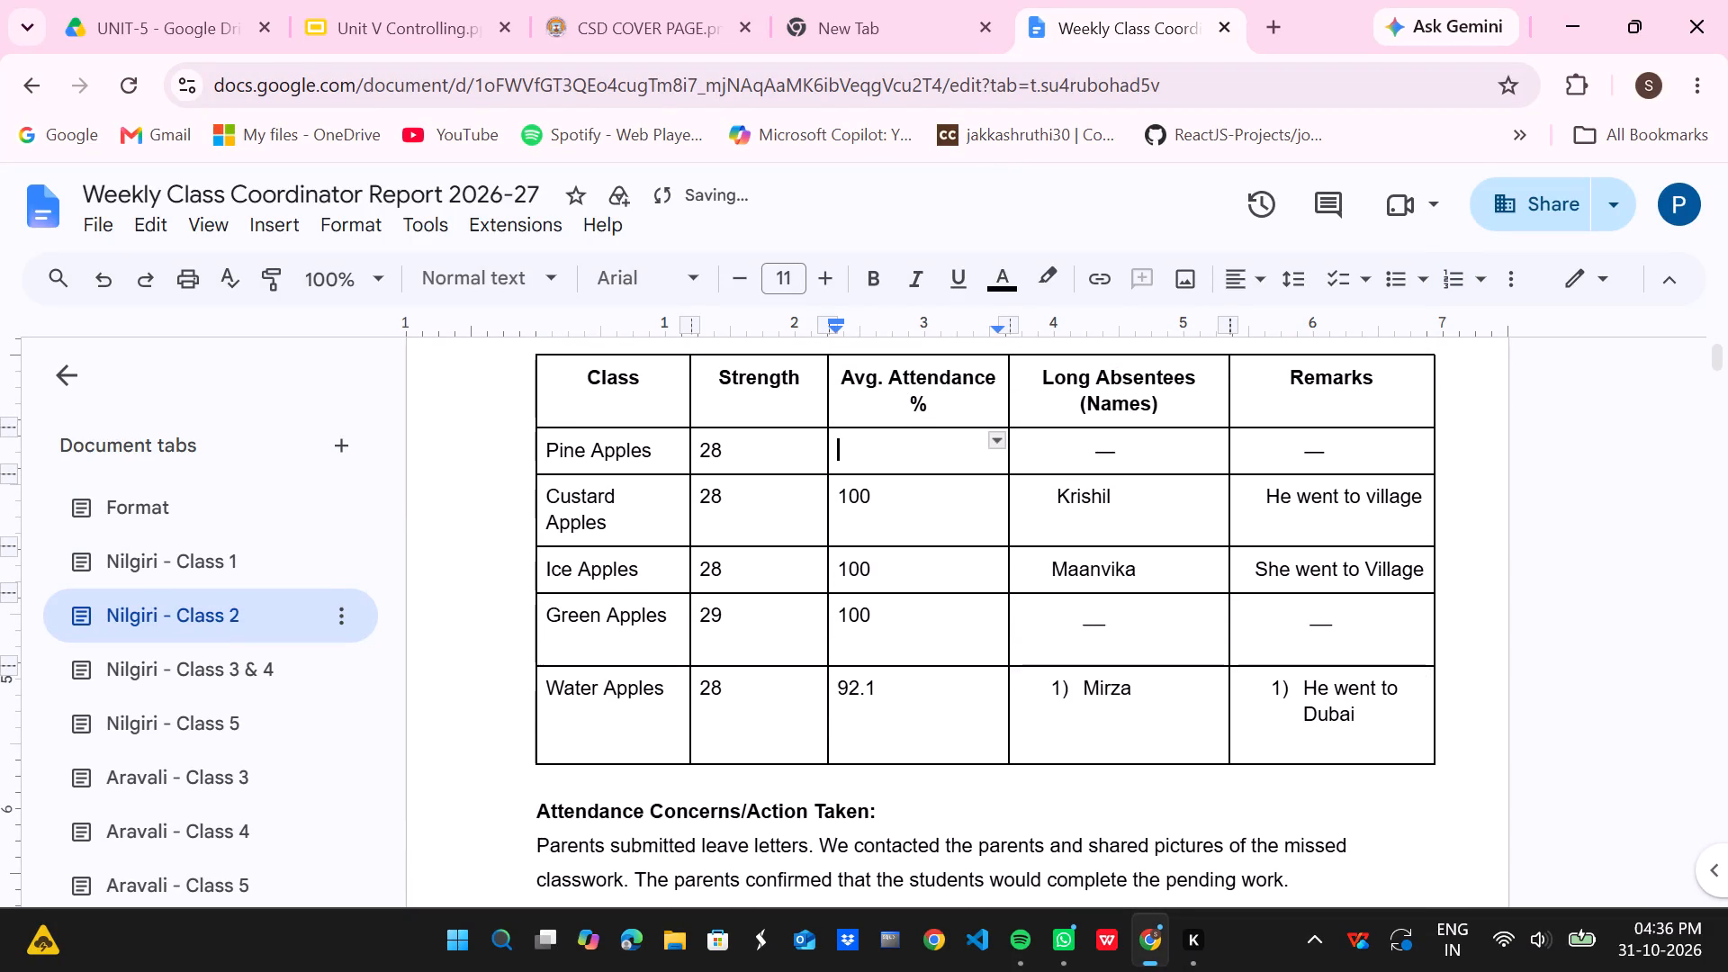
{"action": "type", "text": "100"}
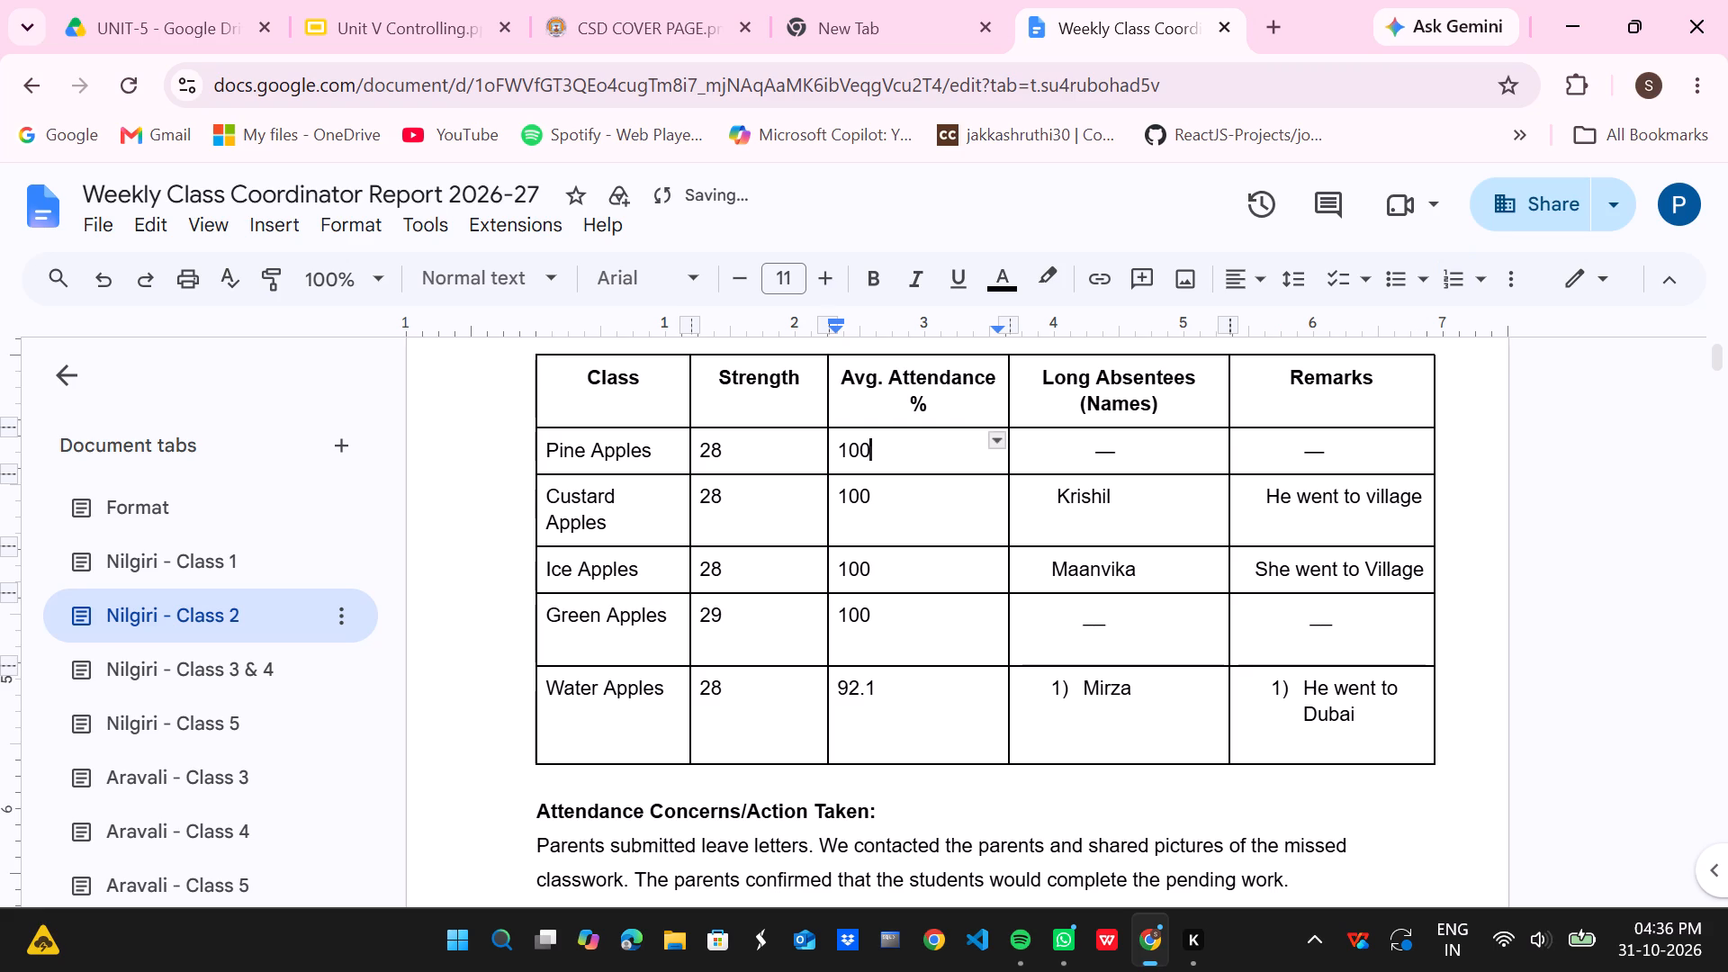
Clear the average attendance percentages in the Pine Apples, Custard Apples and Ice Apples rows.
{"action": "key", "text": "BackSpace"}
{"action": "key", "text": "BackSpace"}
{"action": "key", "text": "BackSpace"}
{"action": "left_click", "coordinate": [888, 499]}
{"action": "key", "text": "BackSpace"}
{"action": "key", "text": "BackSpace"}
{"action": "key", "text": "BackSpace"}
{"action": "left_click", "coordinate": [882, 567]}
{"action": "key", "text": "BackSpace"}
{"action": "key", "text": "BackSpace"}
{"action": "key", "text": "BackSpace"}
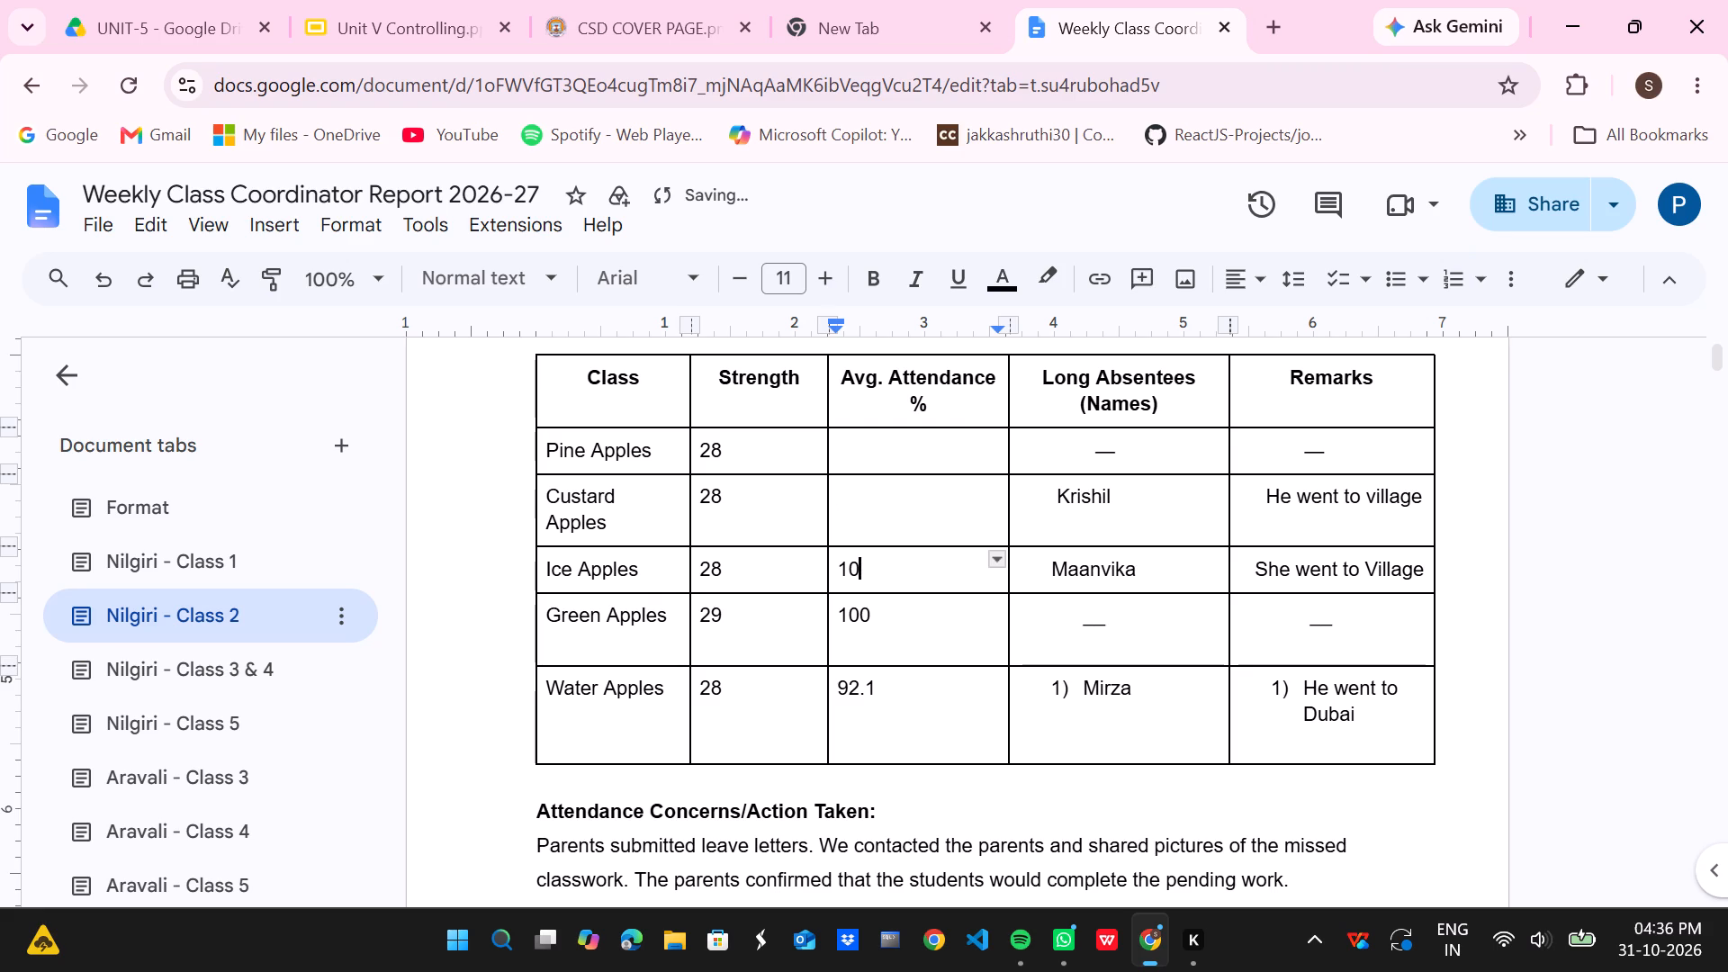
Clear the average attendance percentages in the Green Apples and Water Apples rows, and save the document.
{"action": "left_click", "coordinate": [879, 620]}
{"action": "key", "text": "BackSpace"}
{"action": "key", "text": "BackSpace"}
{"action": "key", "text": "BackSpace"}
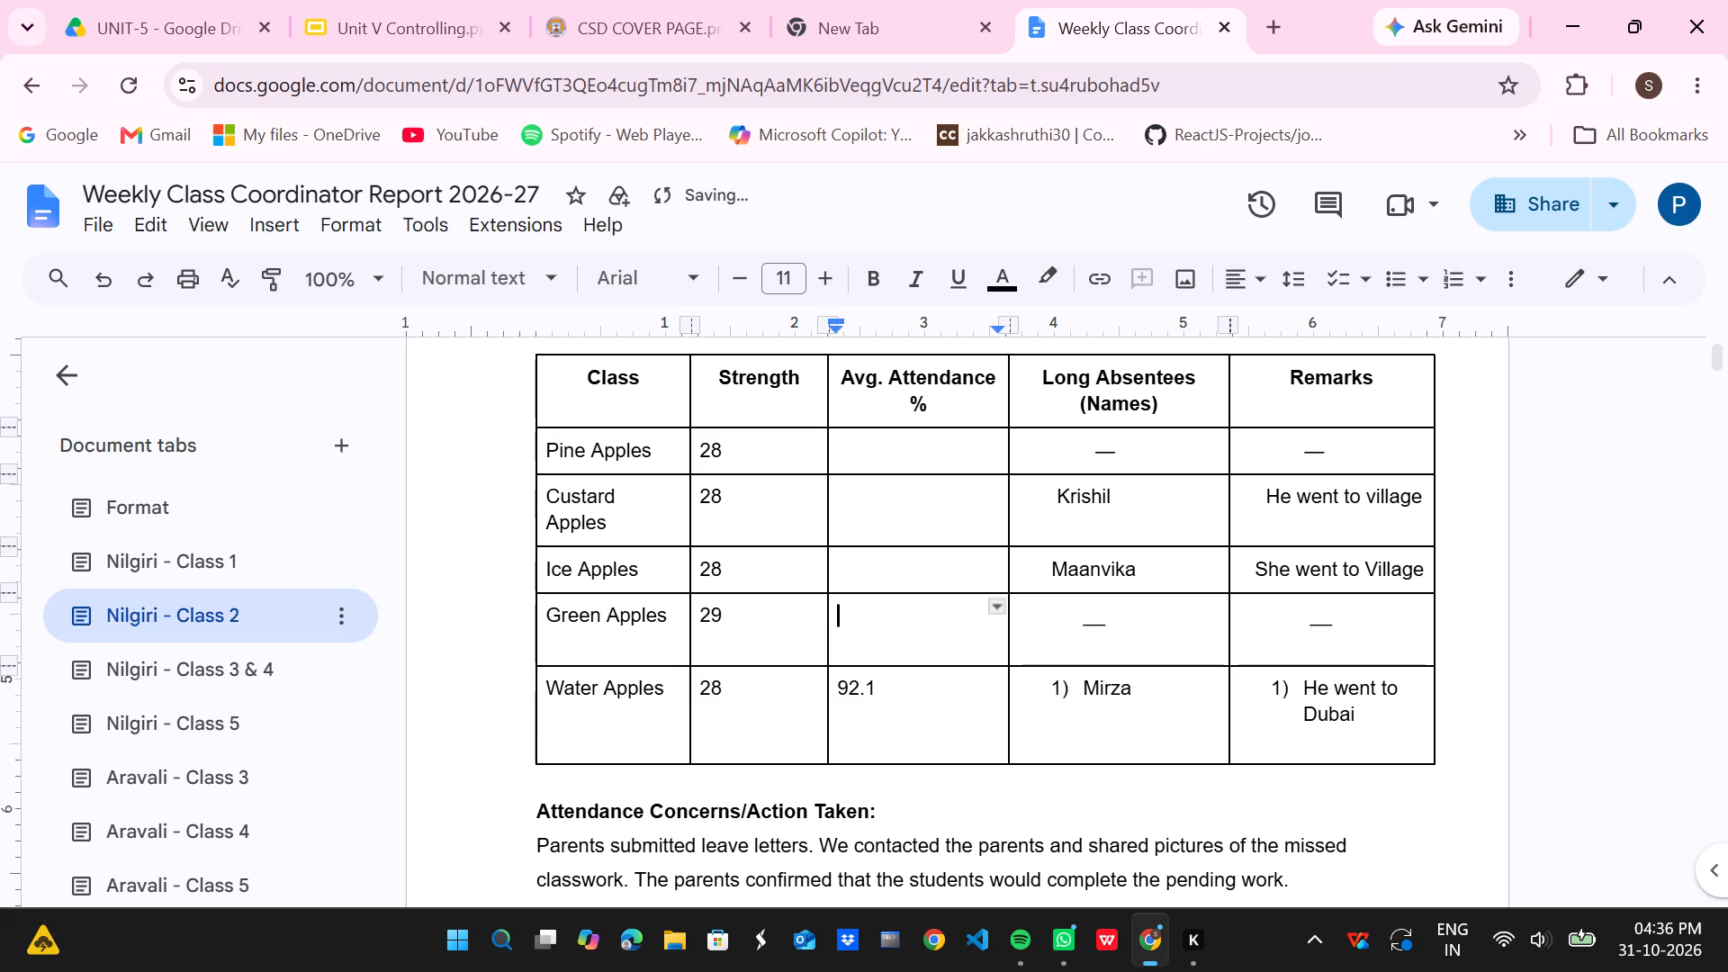
{"action": "left_click", "coordinate": [886, 684]}
{"action": "key", "text": "BackSpace"}
{"action": "key", "text": "BackSpace"}
{"action": "key", "text": "BackSpace"}
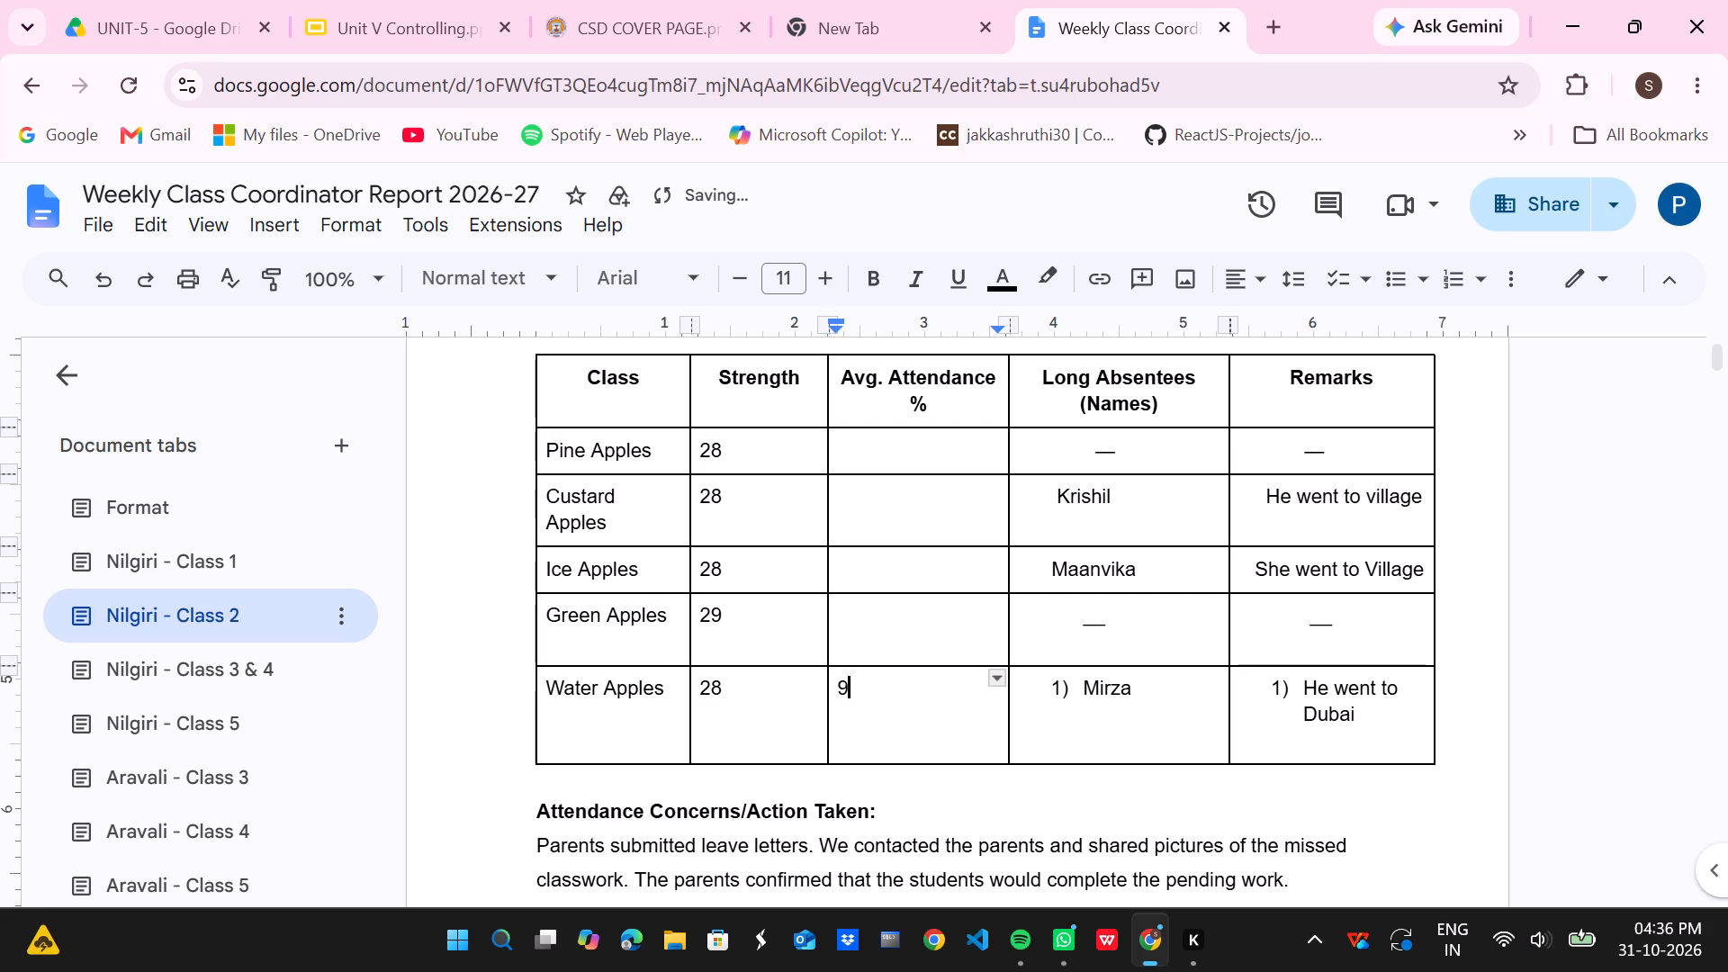
{"action": "key", "text": "BackSpace"}
{"action": "key", "text": "BackSpace"}
{"action": "key", "text": "ctrl+c"}
{"action": "scroll", "coordinate": [1244, 594], "scroll_direction": "down", "scroll_amount": 1}
{"action": "key", "text": "ctrl+s"}
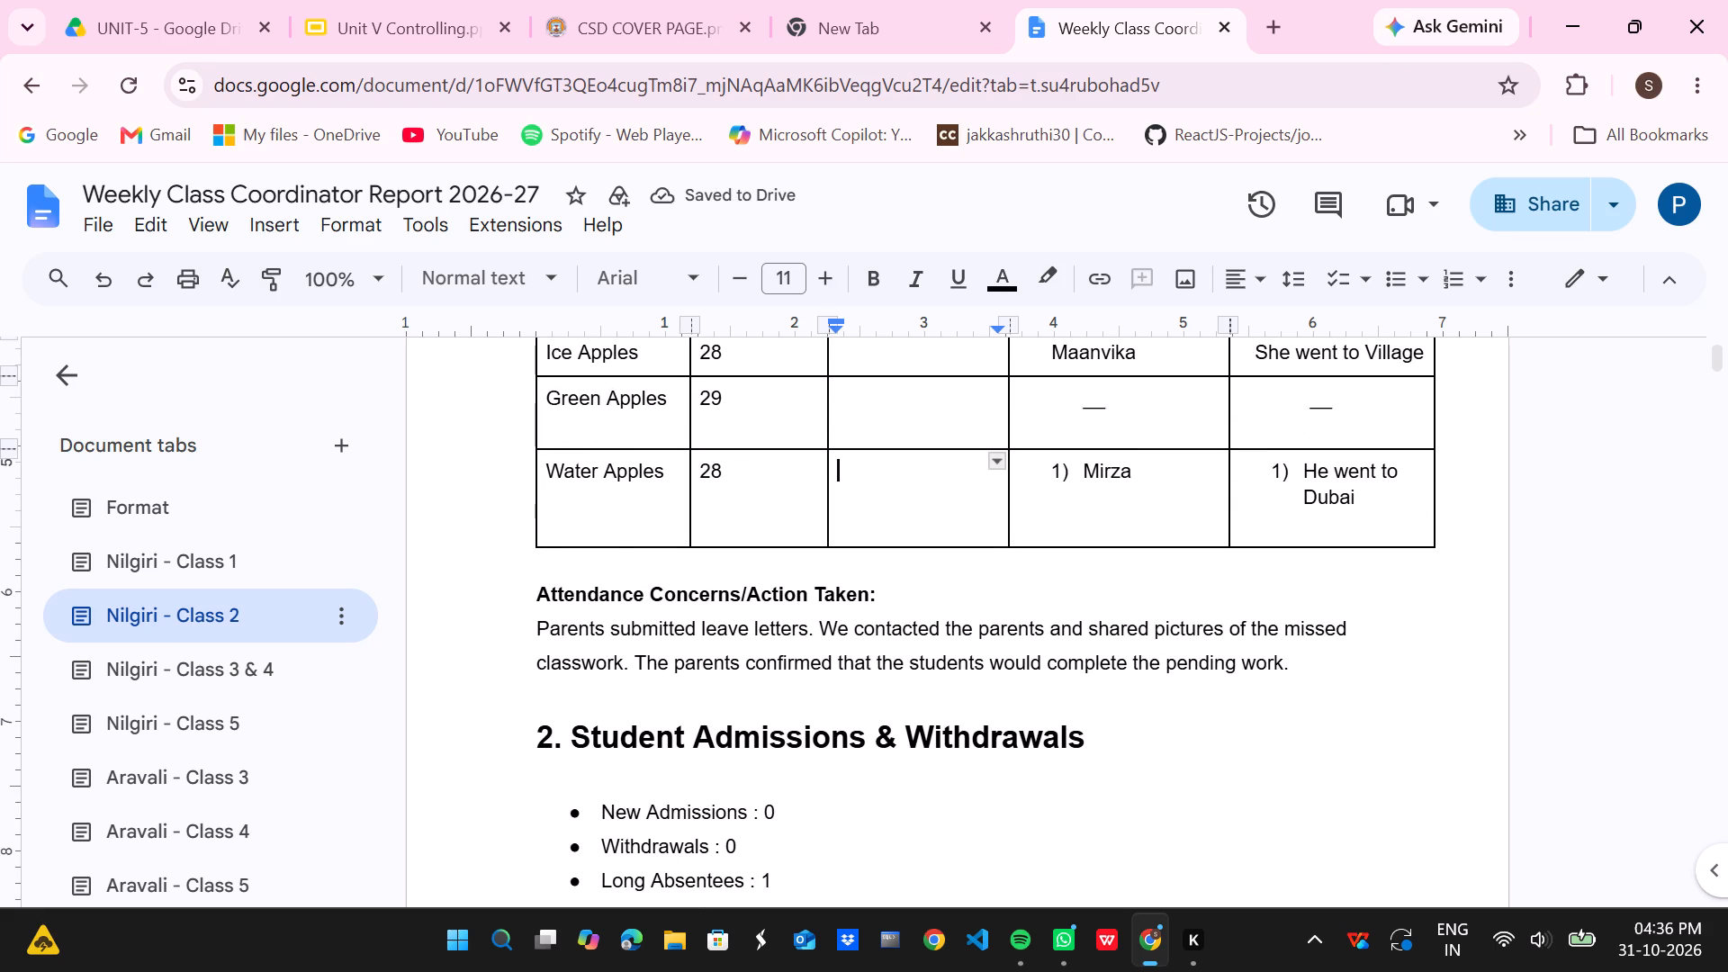
Look over the parent concerns and student counselling sections, and switch to WhatsApp to consult the photographed table.
{"action": "scroll", "coordinate": [1244, 594], "scroll_direction": "down", "scroll_amount": 7}
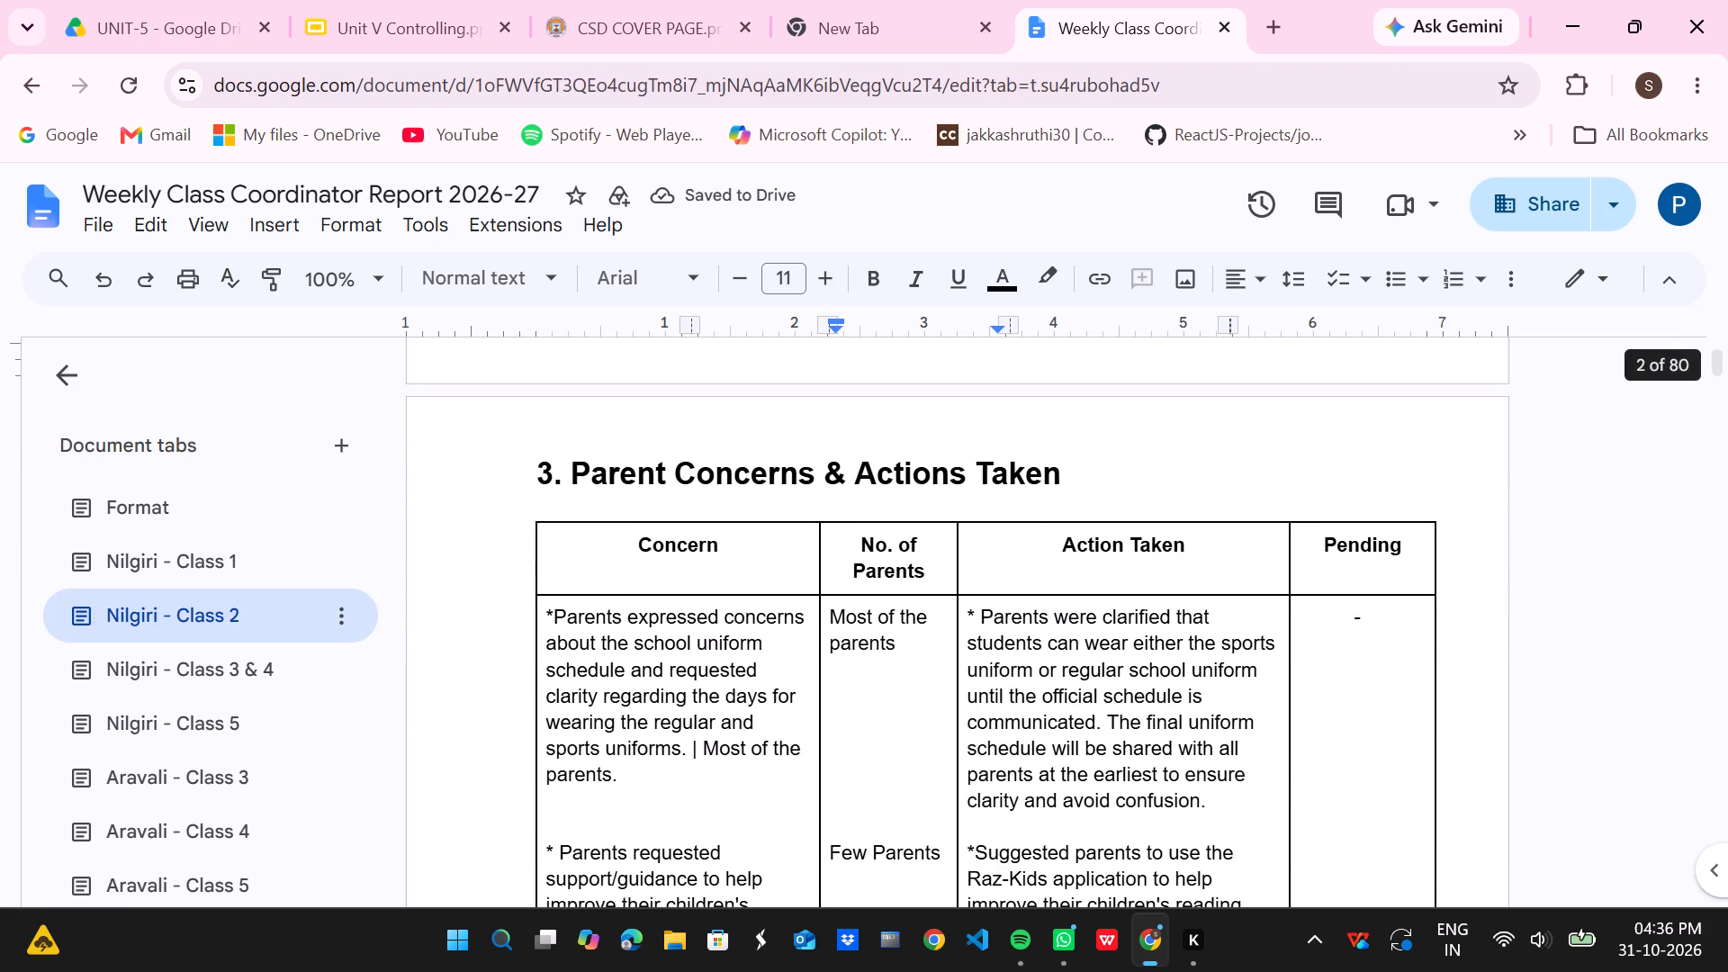
{"action": "scroll", "coordinate": [1244, 594], "scroll_direction": "down", "scroll_amount": 6}
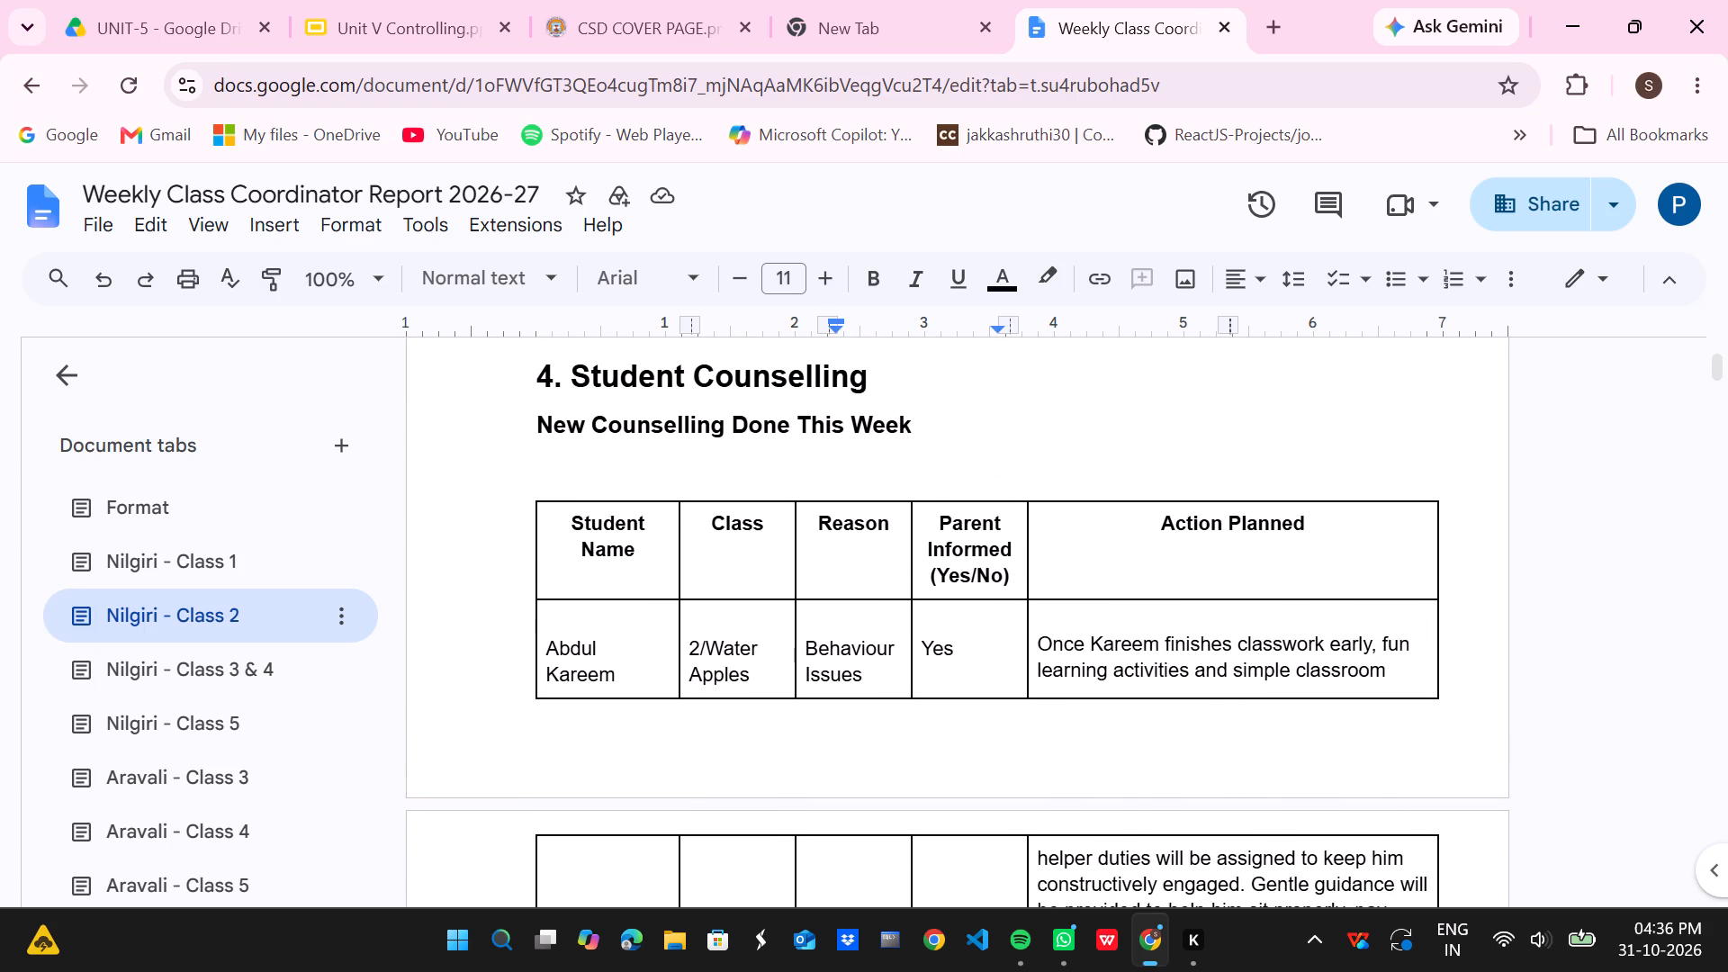
{"action": "left_click", "coordinate": [1057, 931]}
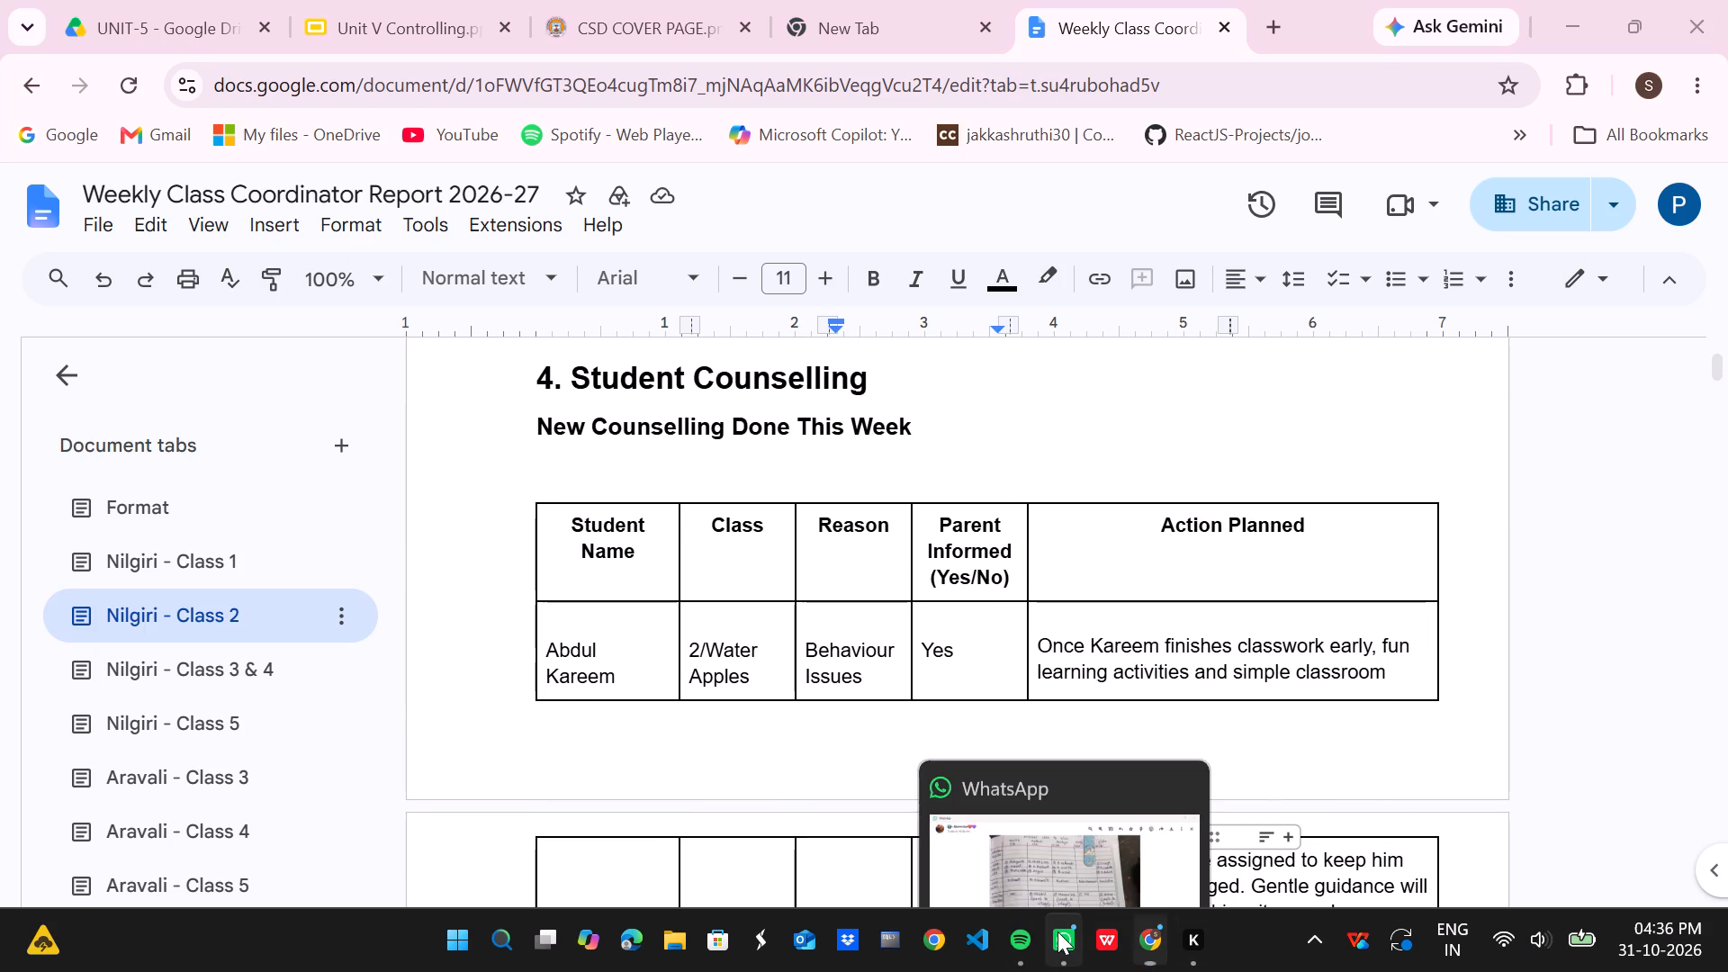
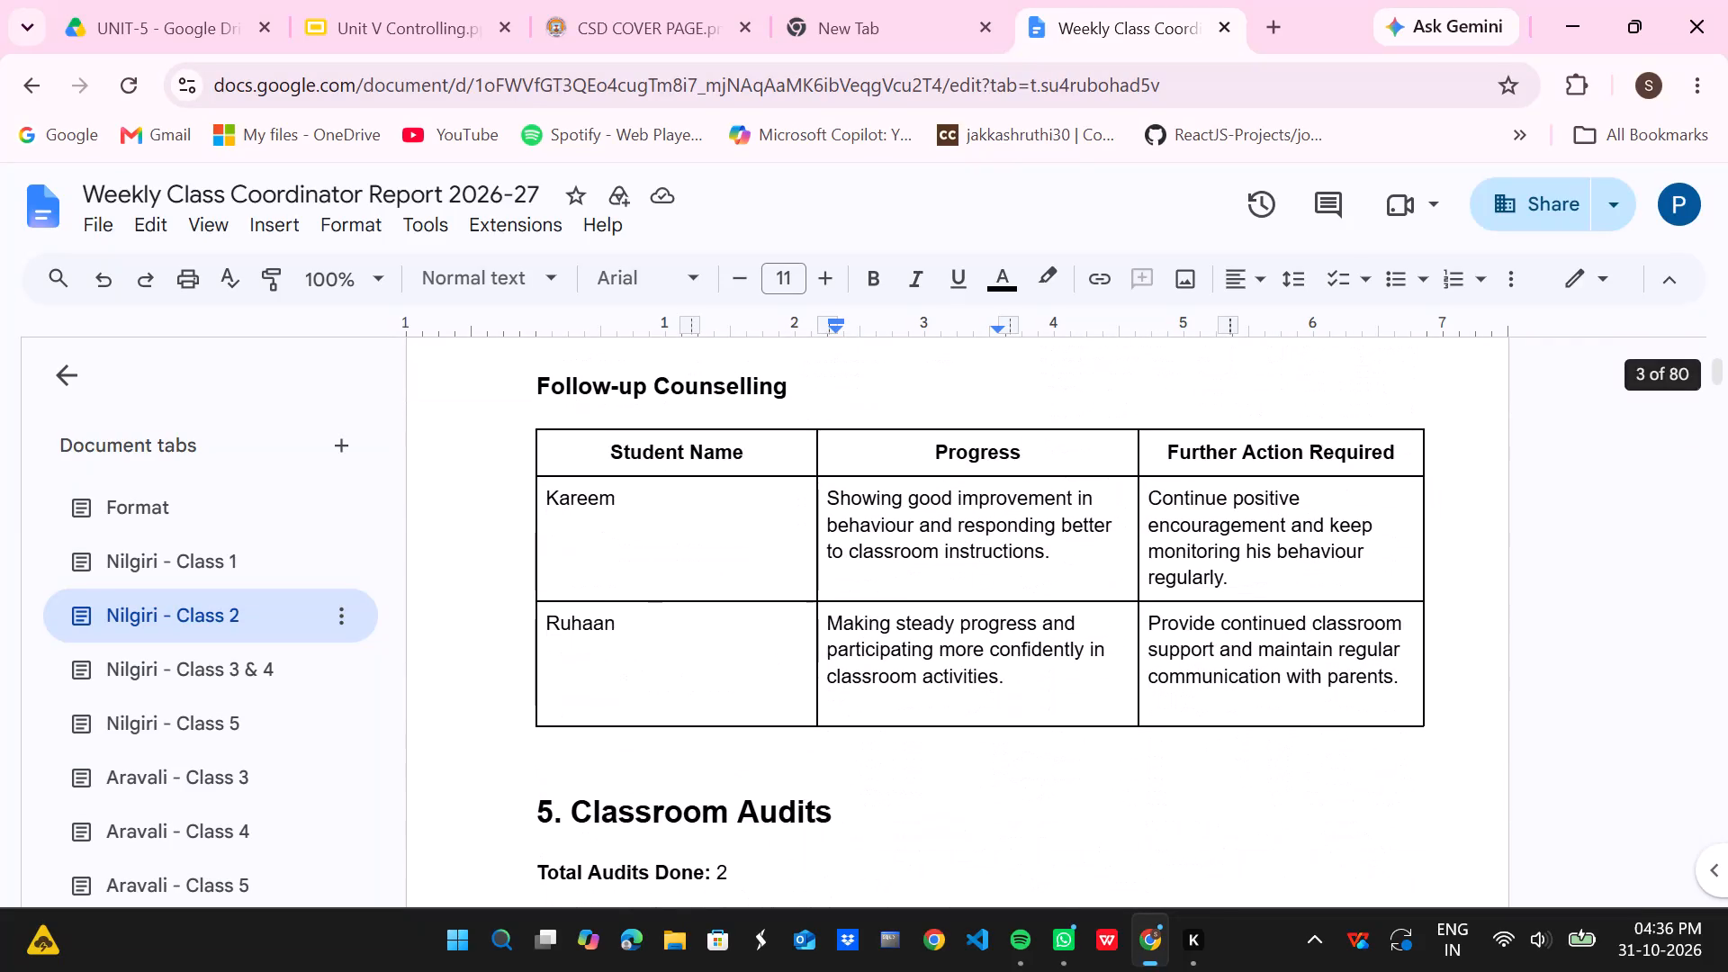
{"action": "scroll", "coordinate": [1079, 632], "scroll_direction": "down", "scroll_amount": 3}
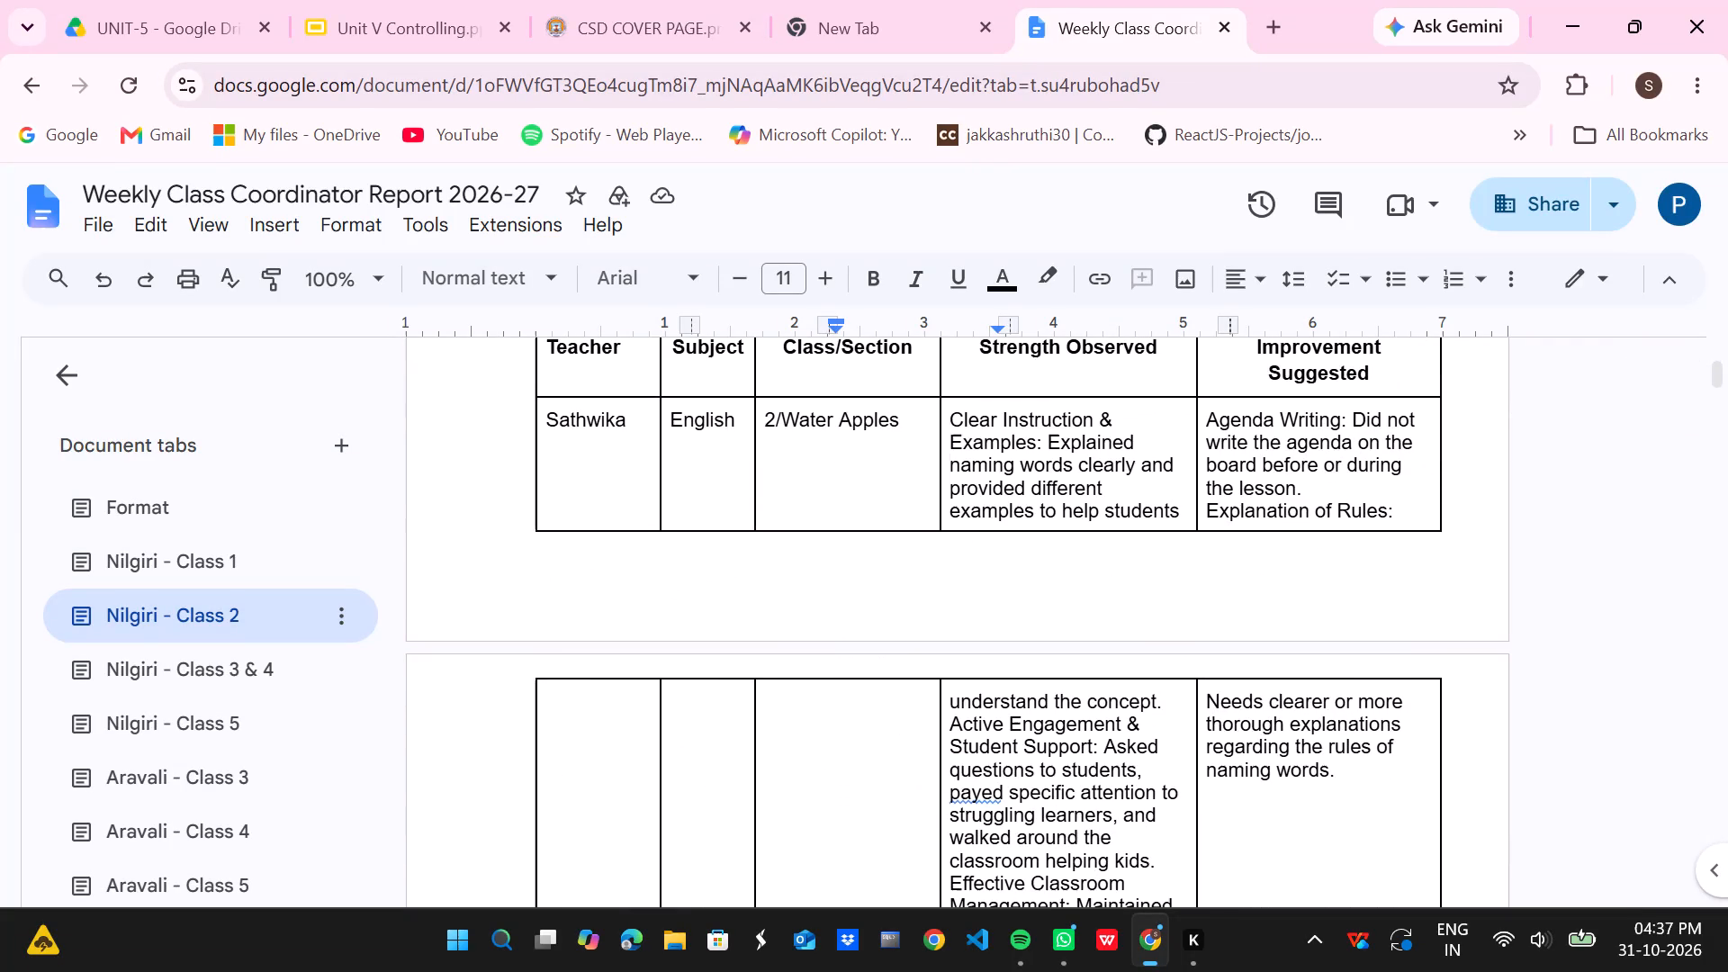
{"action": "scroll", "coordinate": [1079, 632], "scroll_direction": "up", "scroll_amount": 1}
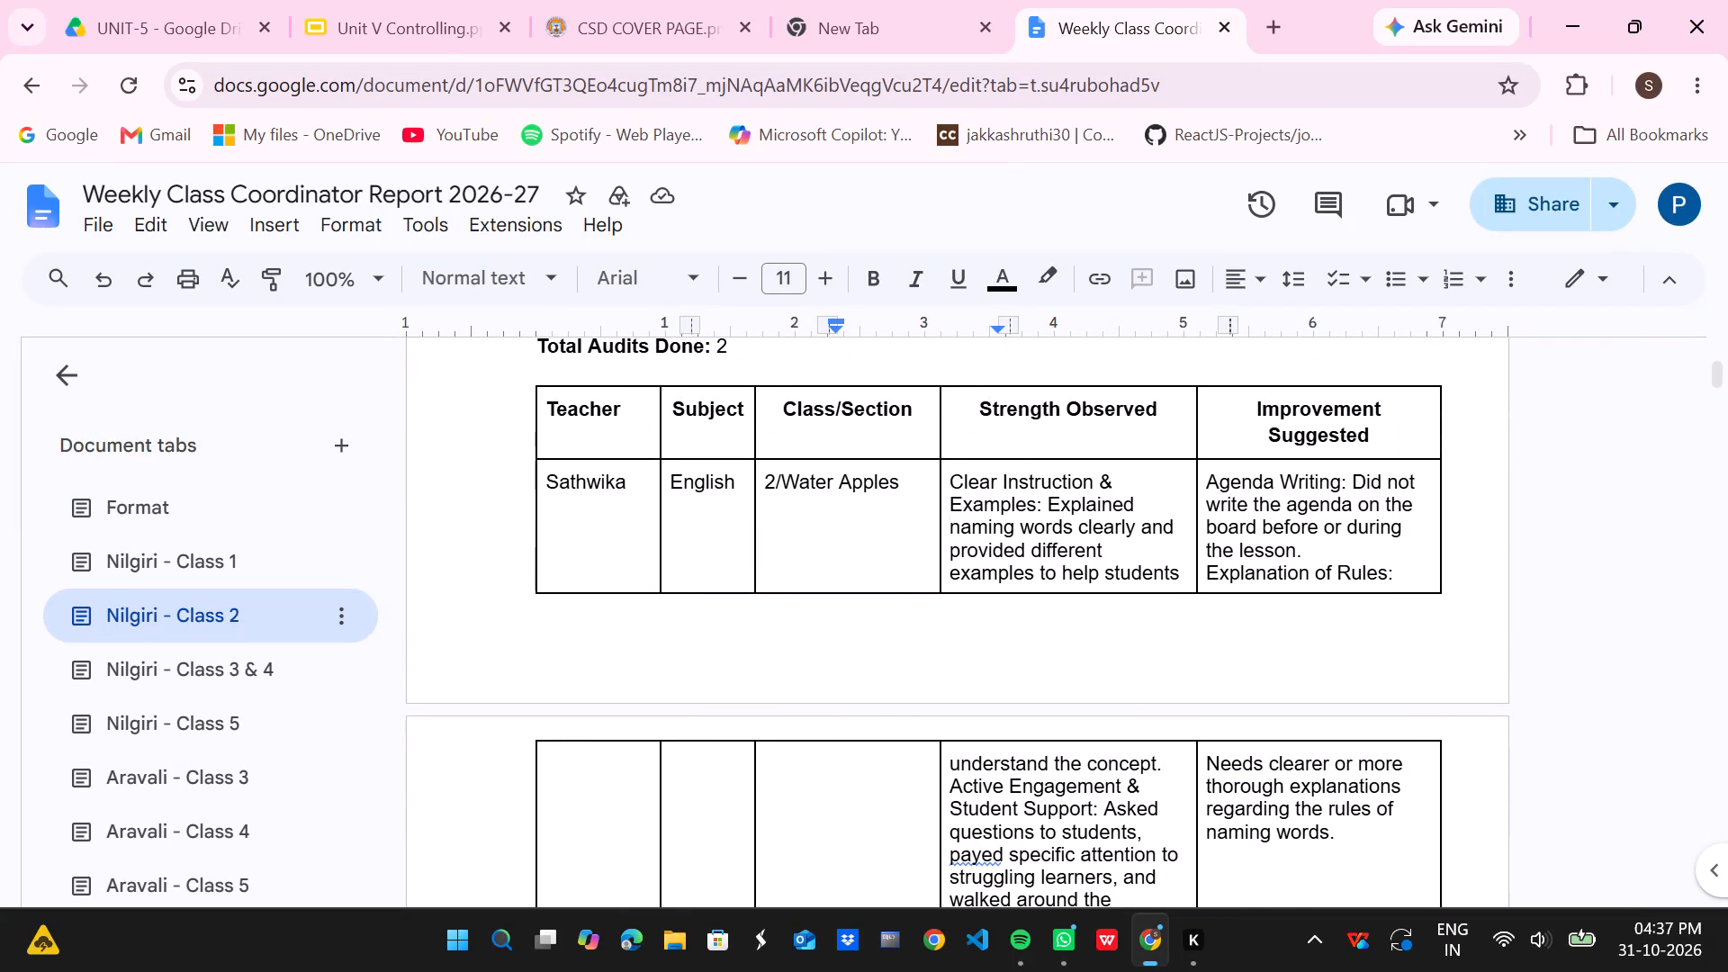
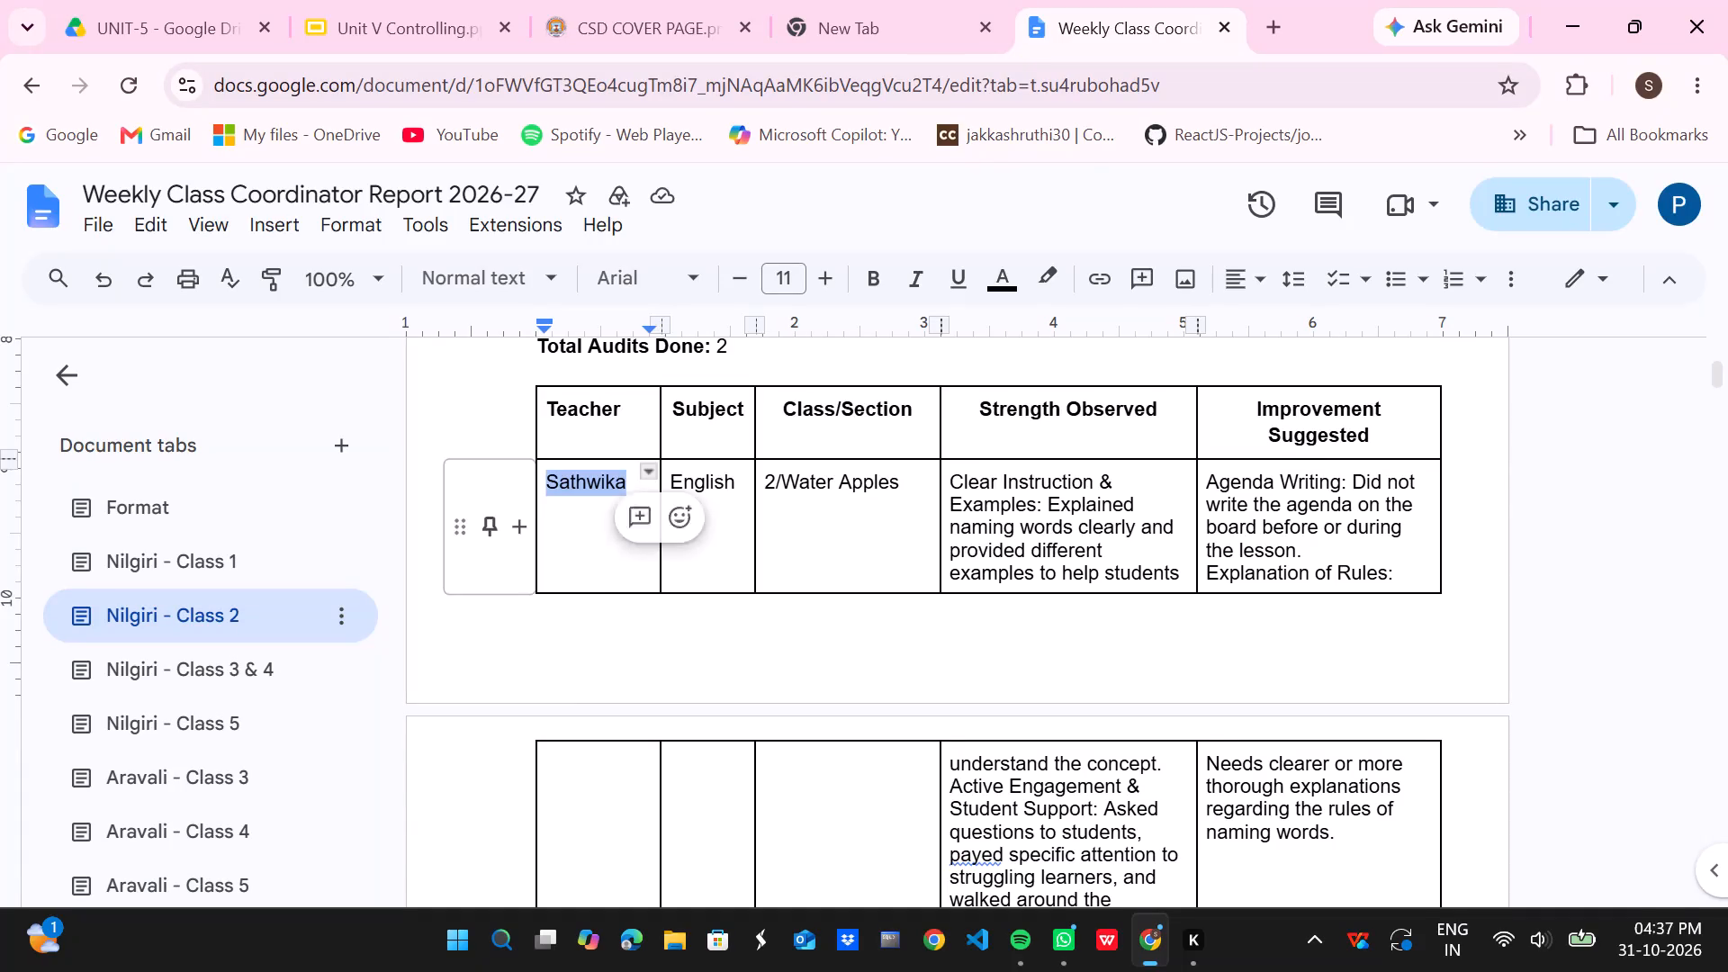
Replace the teacher's name in the audit table's 2/Water Apples row with the newly audited teacher's name.
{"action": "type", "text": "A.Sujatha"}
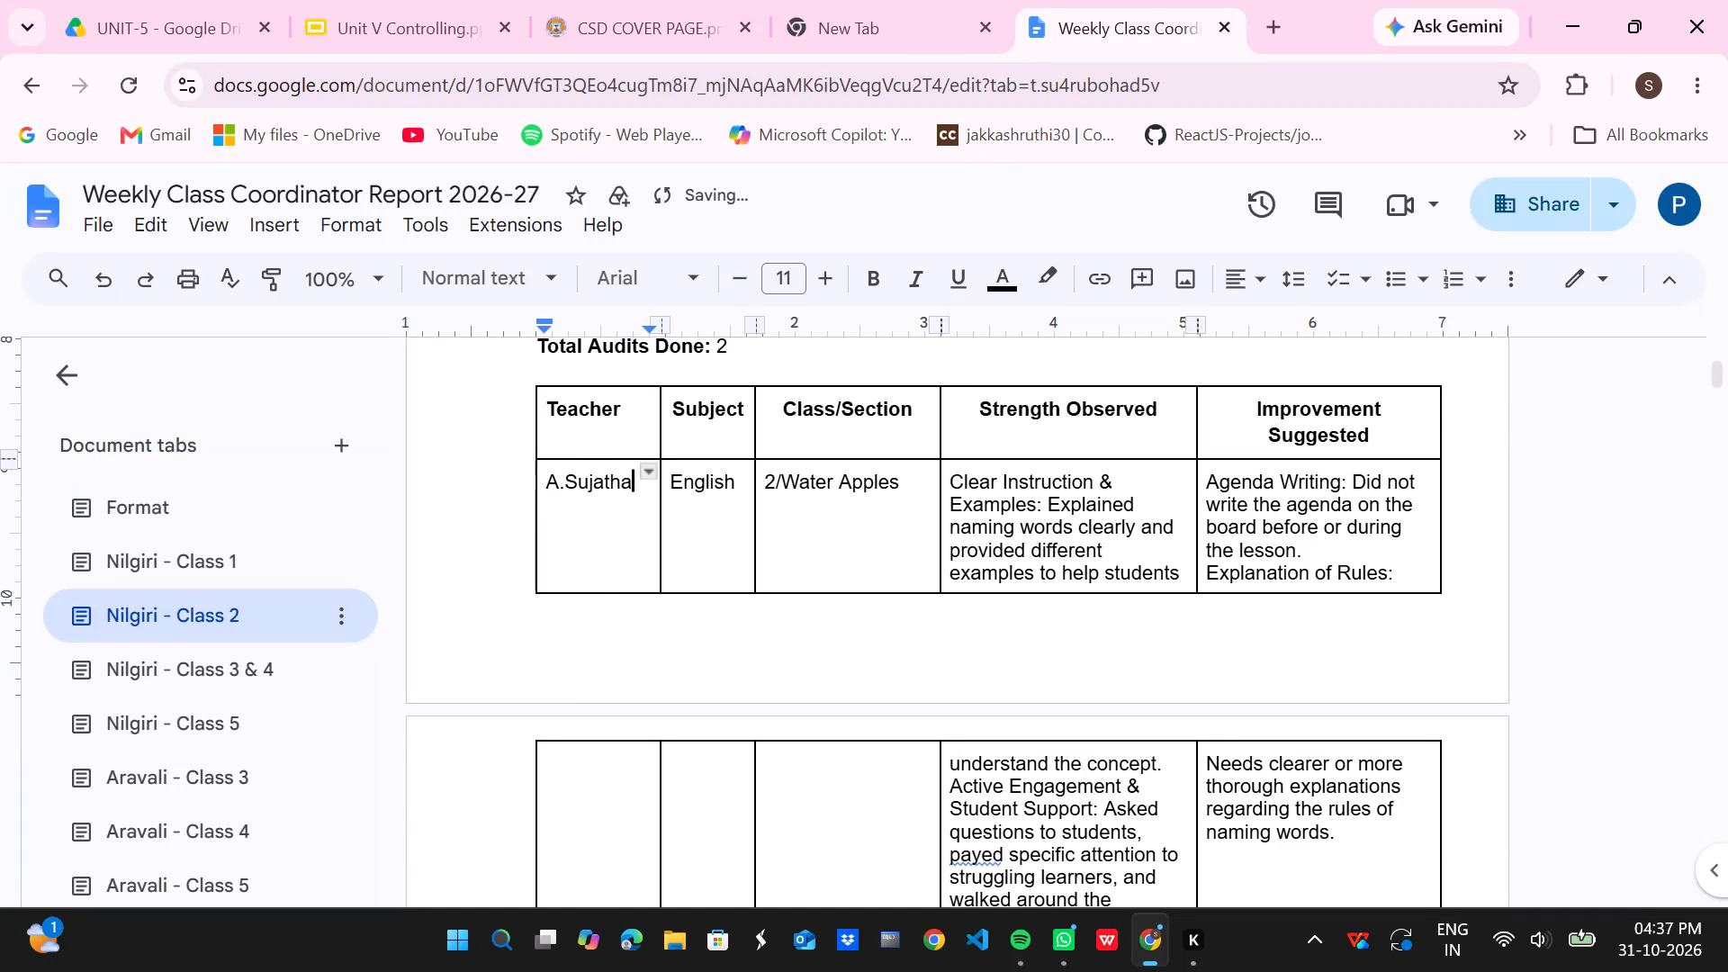
Change the subject in the audit table's 2/Water Apples row to Telugu.
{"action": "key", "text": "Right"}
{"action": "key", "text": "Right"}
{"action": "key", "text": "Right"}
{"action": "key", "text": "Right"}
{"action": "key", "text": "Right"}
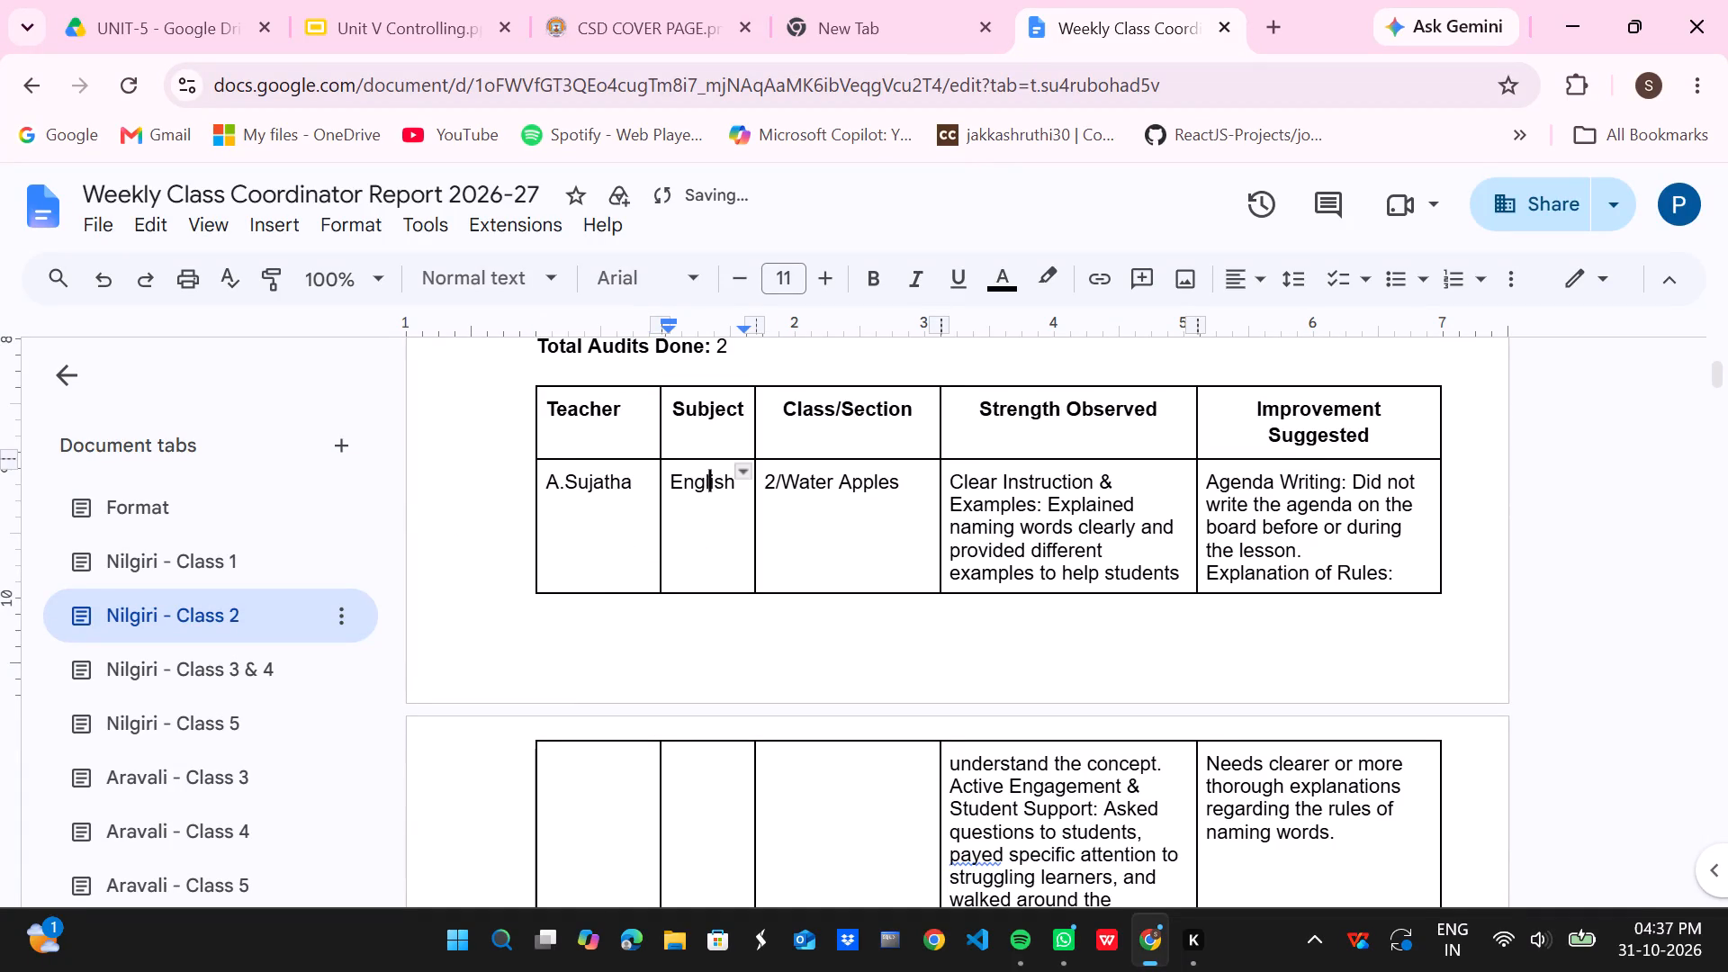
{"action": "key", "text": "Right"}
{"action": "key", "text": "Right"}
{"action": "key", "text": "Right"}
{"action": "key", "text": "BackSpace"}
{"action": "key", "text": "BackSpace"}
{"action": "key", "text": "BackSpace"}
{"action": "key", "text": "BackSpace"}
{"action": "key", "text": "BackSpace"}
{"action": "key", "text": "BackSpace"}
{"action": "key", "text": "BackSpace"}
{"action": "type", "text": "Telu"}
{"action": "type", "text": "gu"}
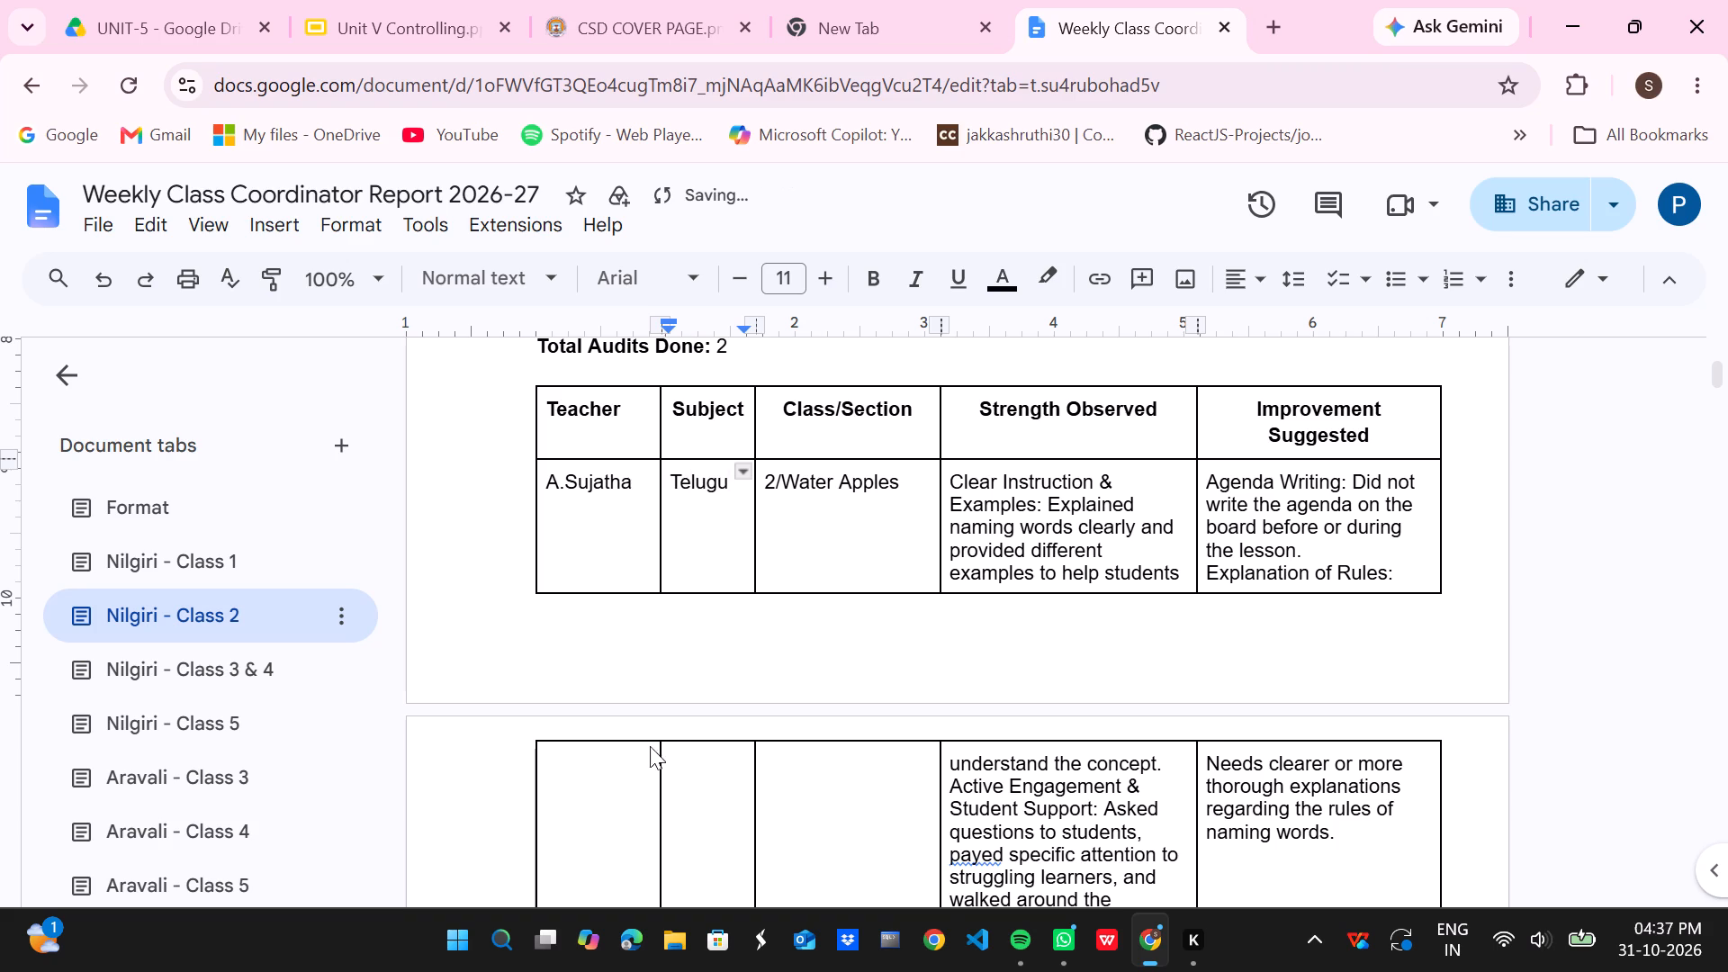
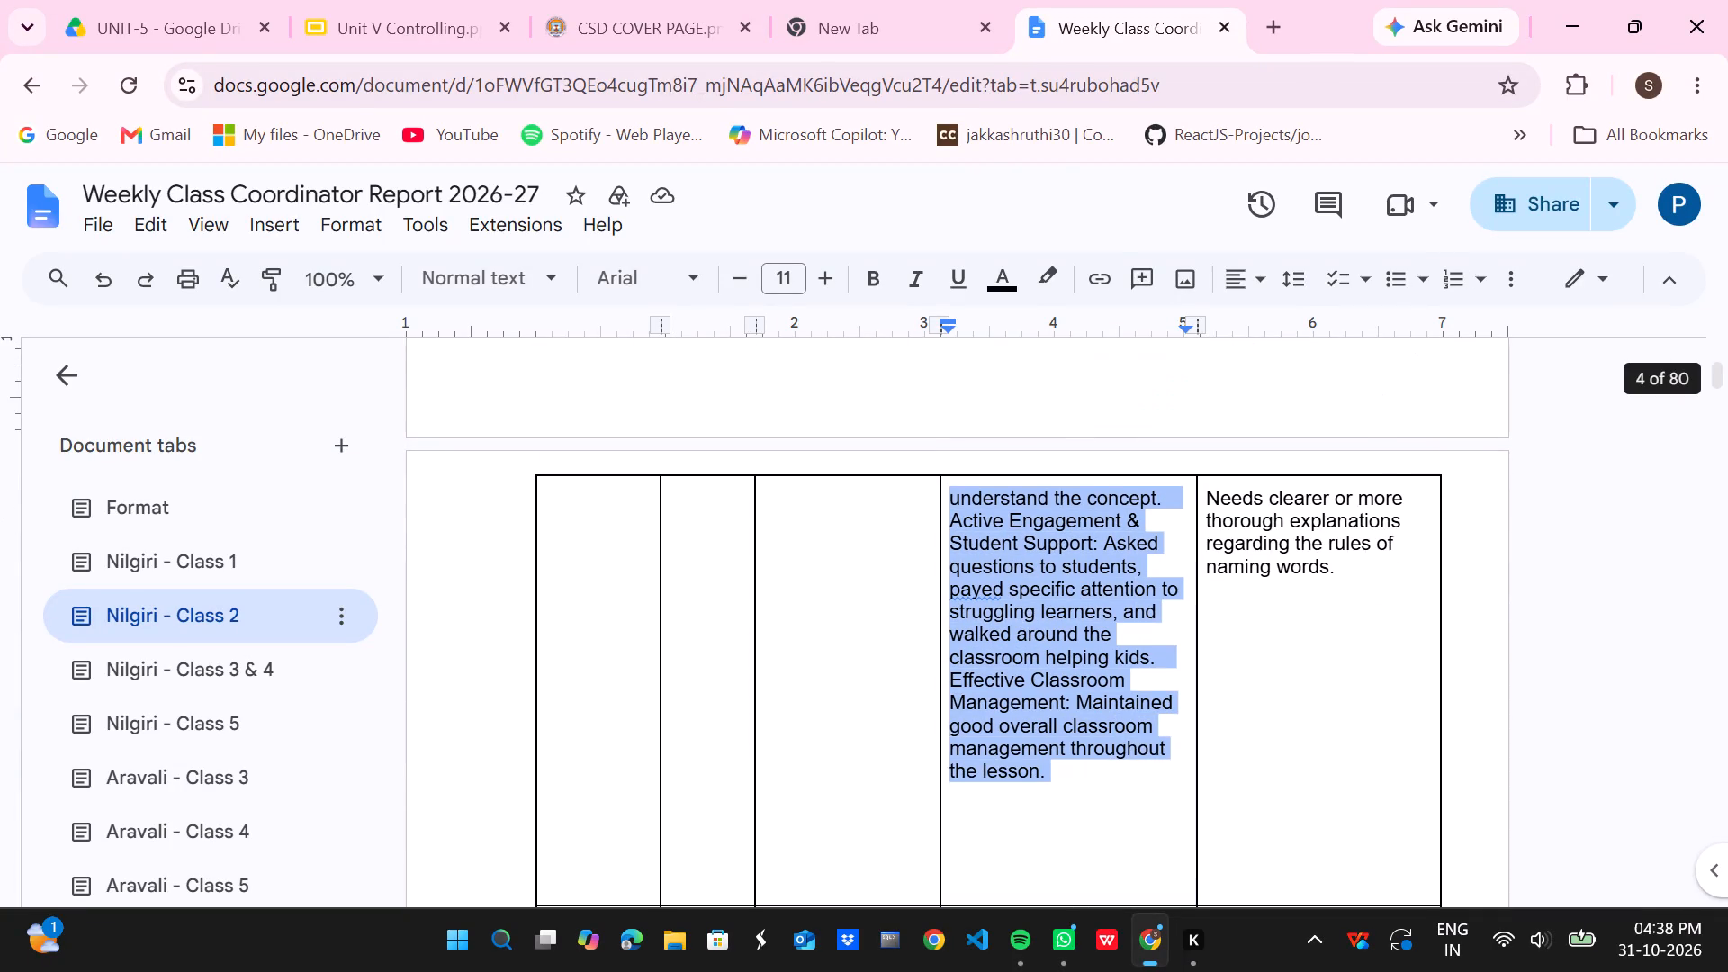
Replace the Strength Observed text for Telugu 2/Water Apples with "Good explanation of the topic. Scope to build effective student understanding through clear teaching.".
{"action": "key", "text": "ctrl+v"}
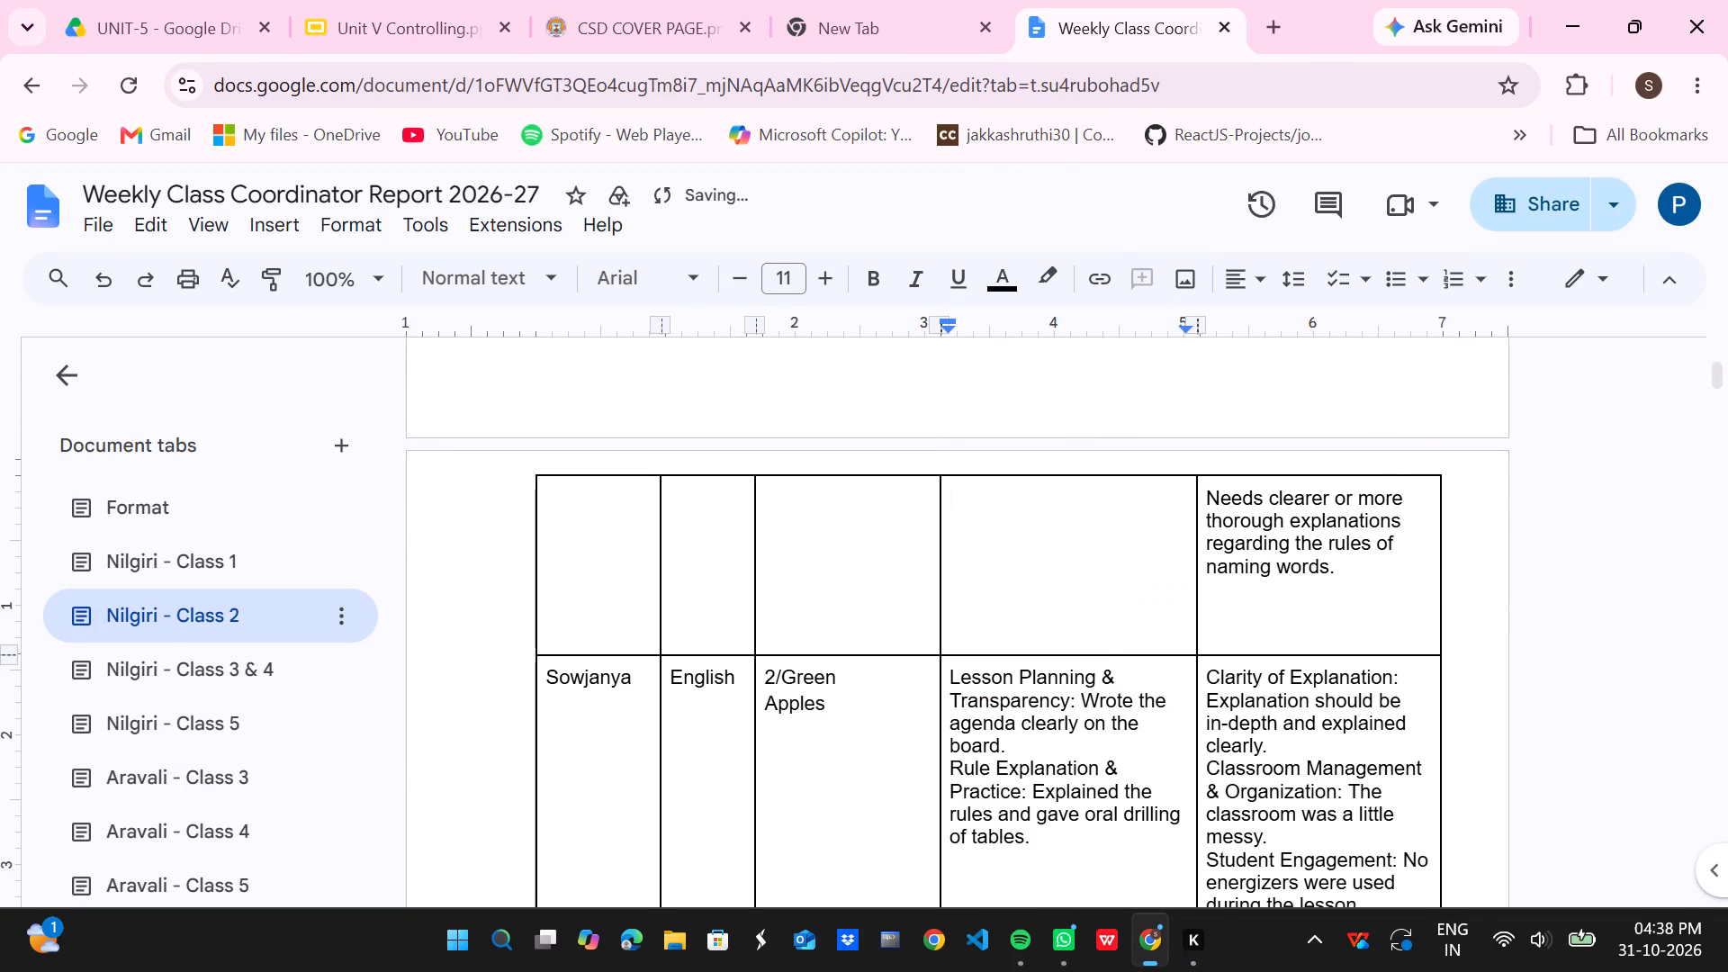
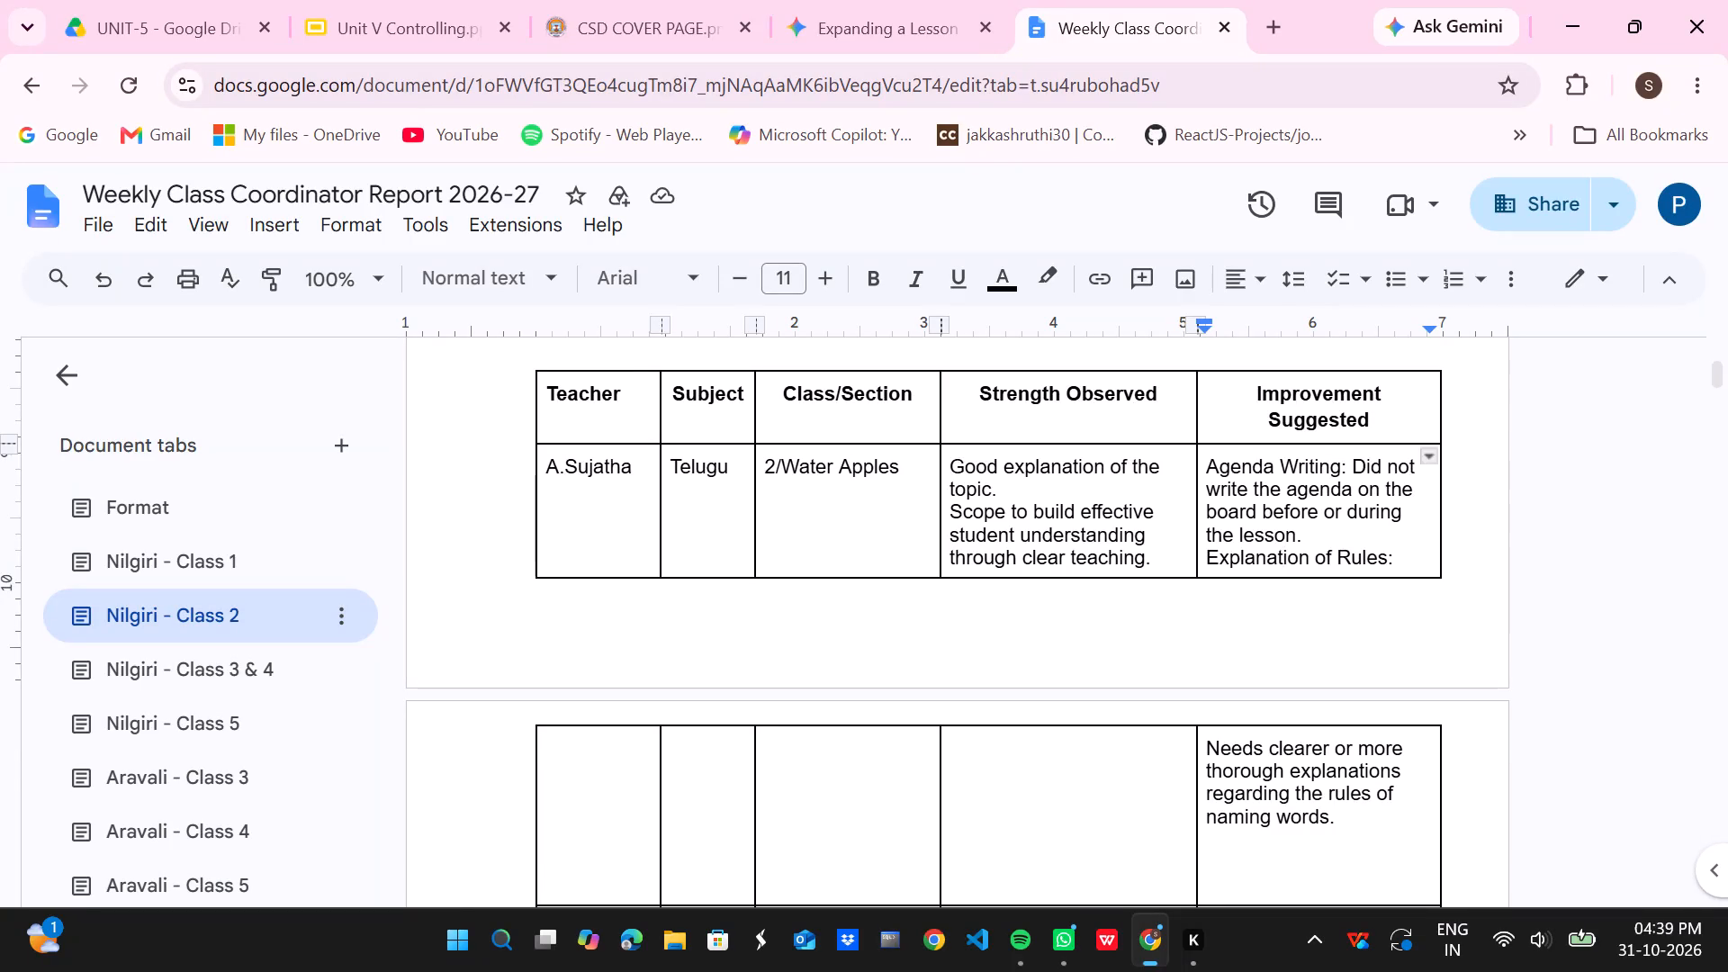
Replace the Improvement Suggested text in the Telugu 2/Water Apples row with the copied suggestions on agenda, classroom management, board writing and patience.
{"action": "left_click_drag", "start_coordinate": [1201, 461], "coordinate": [1344, 837]}
{"action": "key", "text": "ctrl+v"}
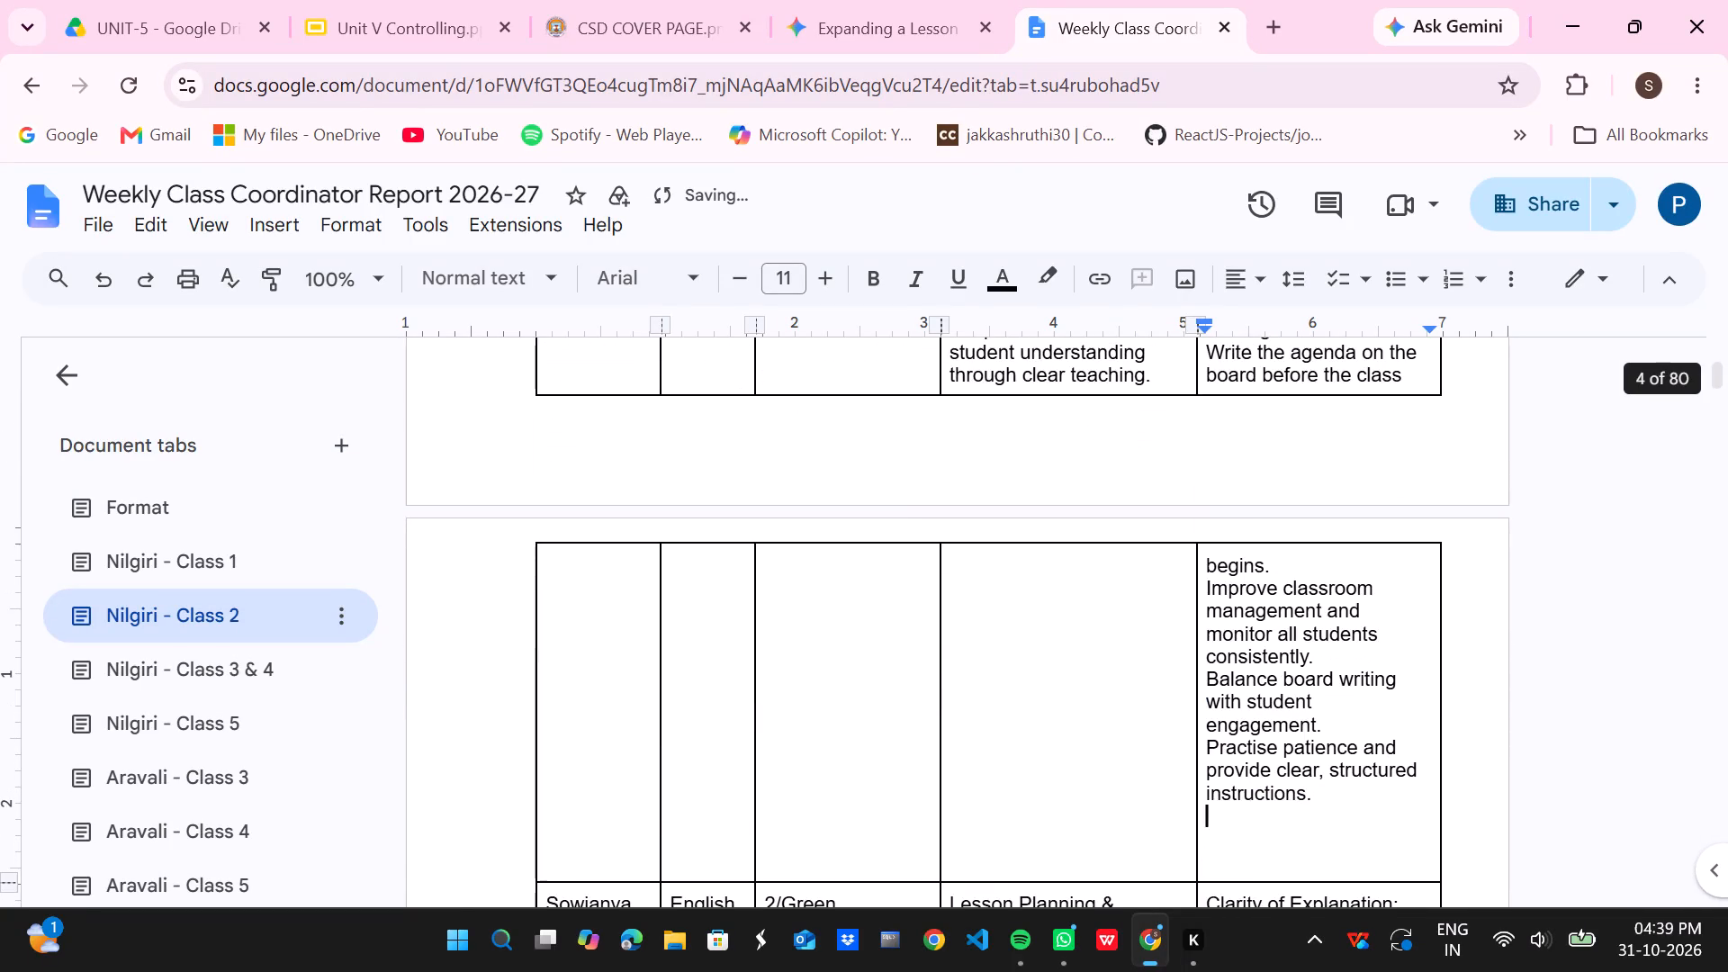
Change the teacher name in the English 2/Green Apples observation row to Harika.
{"action": "scroll", "coordinate": [1344, 837], "scroll_direction": "down", "scroll_amount": 5}
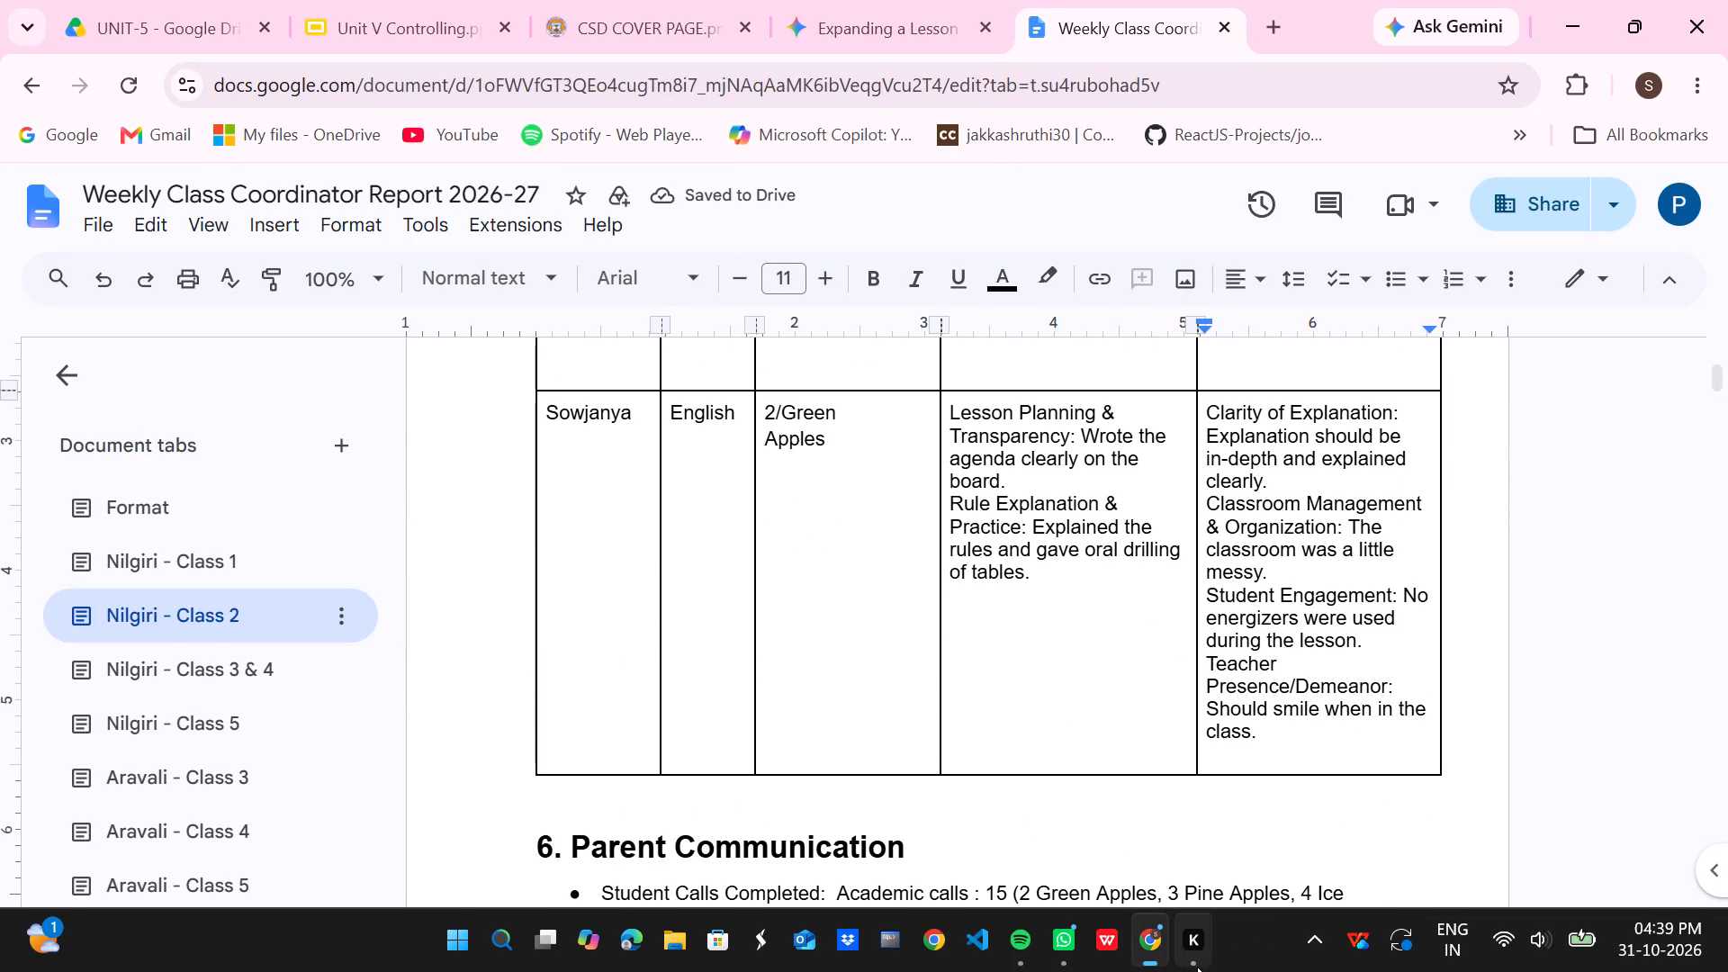
{"action": "left_click_drag", "start_coordinate": [635, 409], "coordinate": [534, 419]}
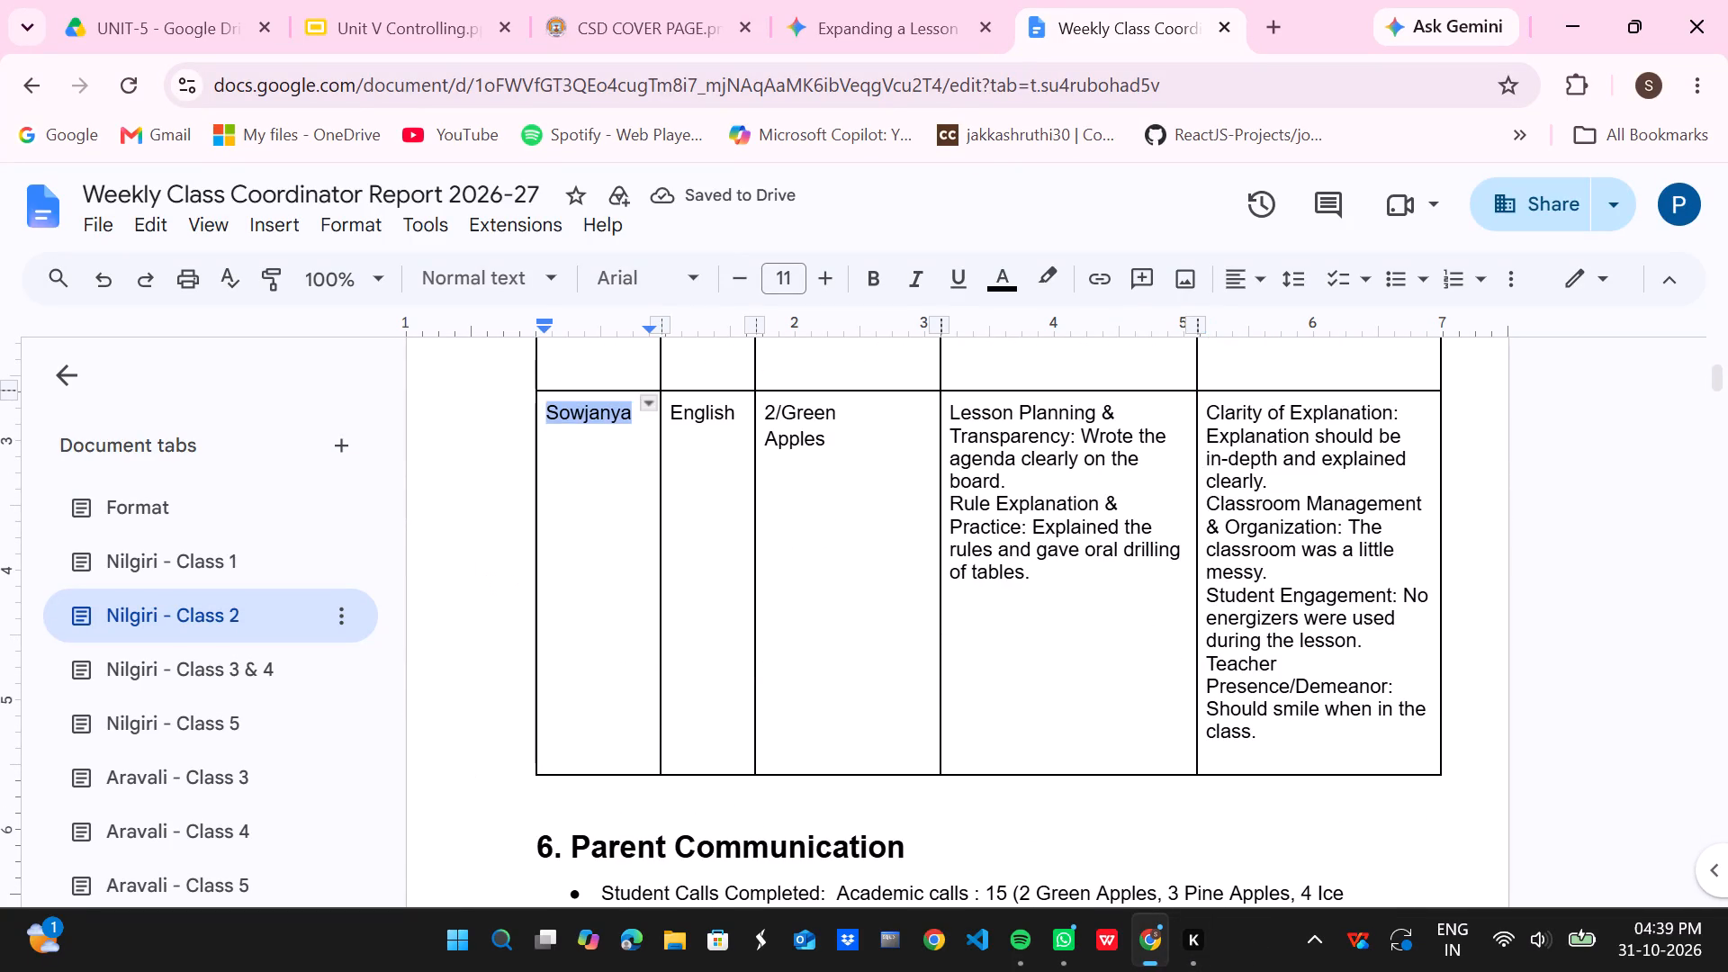
{"action": "left_click_drag", "start_coordinate": [534, 419], "coordinate": [533, 419]}
{"action": "key", "text": "BackSpace"}
{"action": "type", "text": "Harika"}
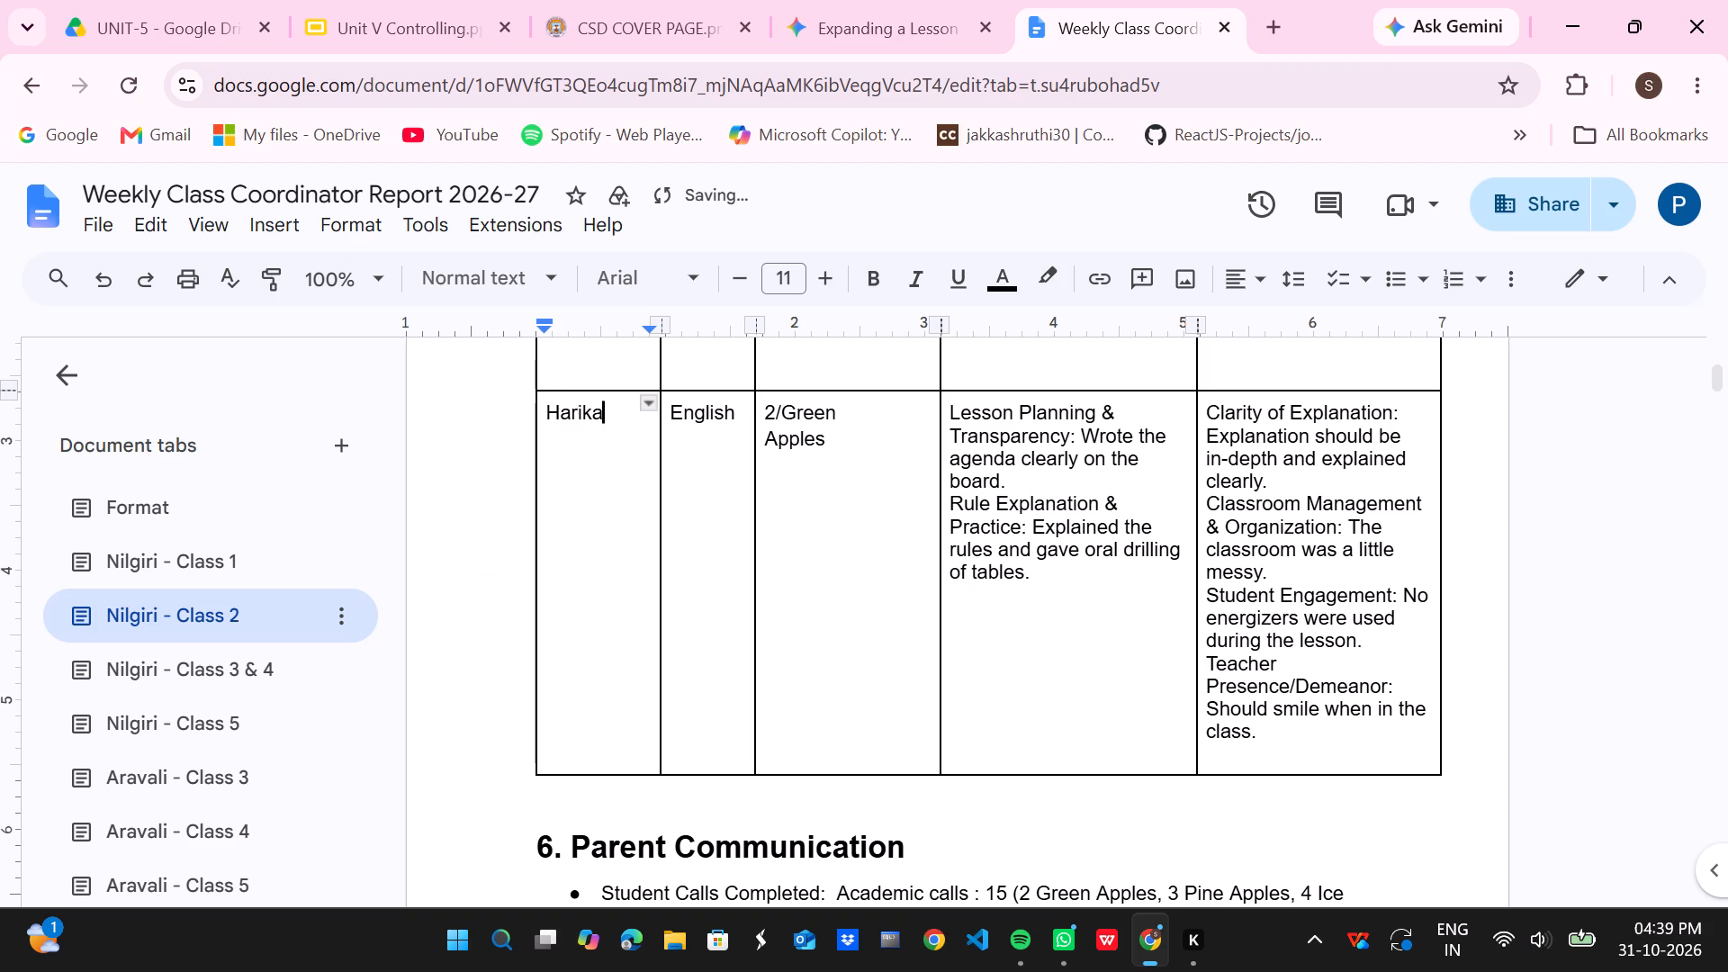
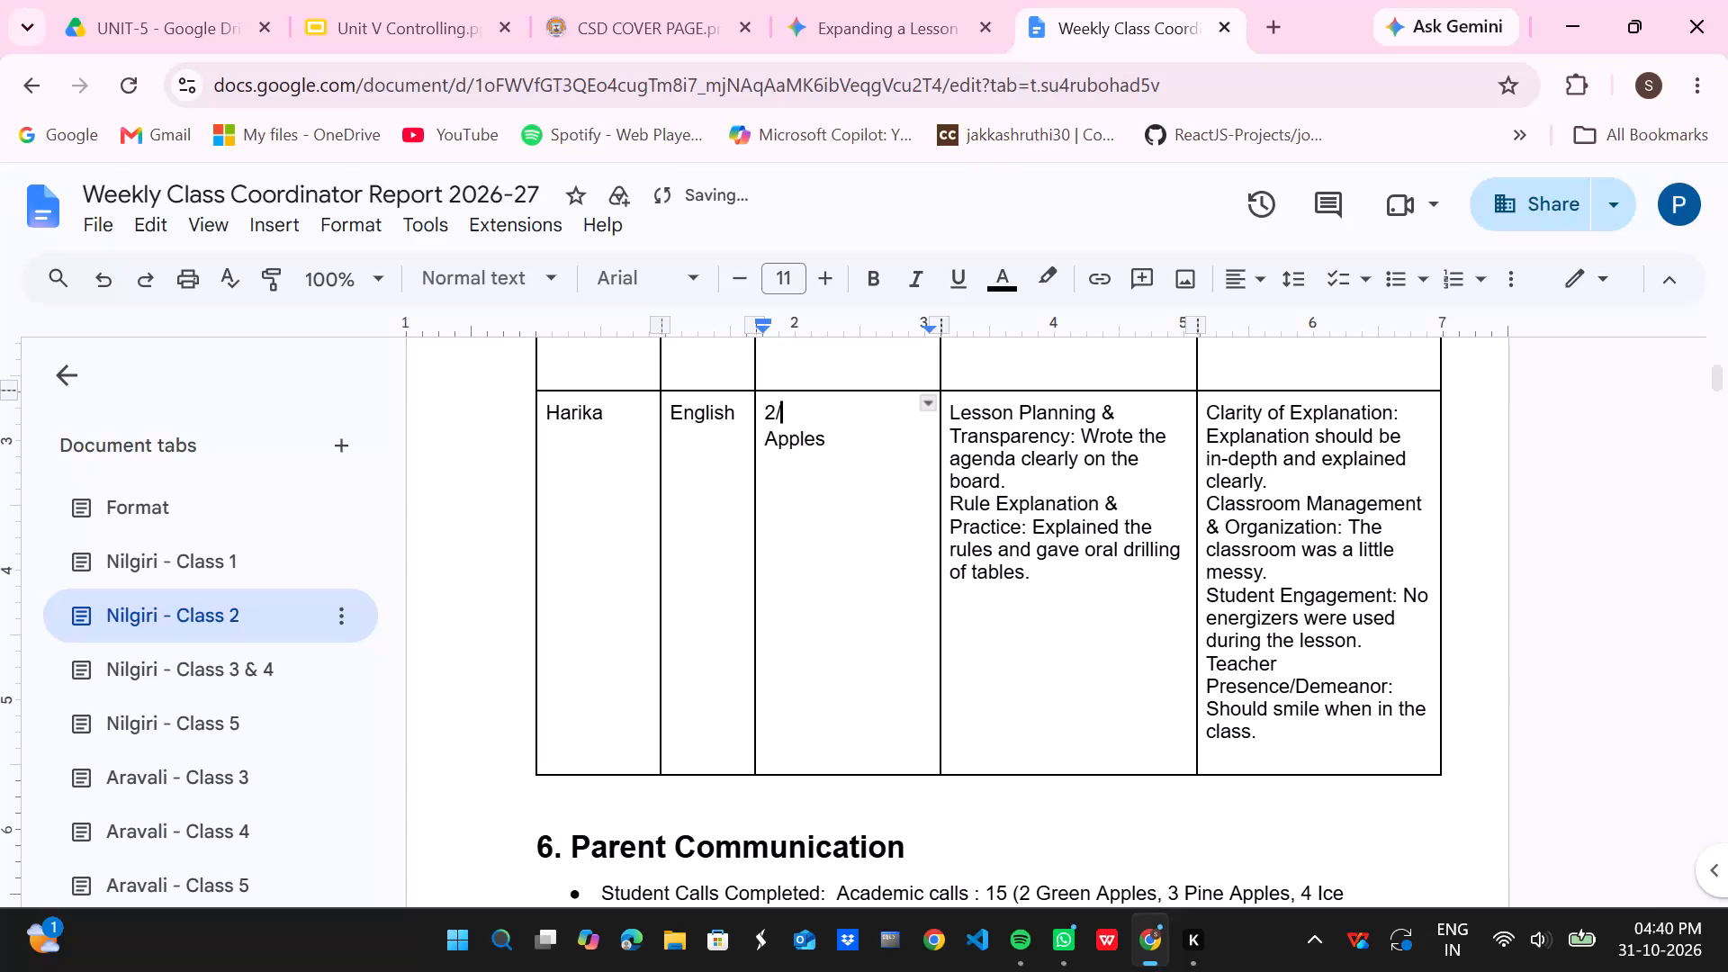
Complete the class entry in Harika's observation row as 2/Ice Apples.
{"action": "type", "text": "Ice"}
Change the subject in Harika's 2/Ice Apples observation row to Science.
{"action": "left_click", "coordinate": [732, 419]}
{"action": "key", "text": "BackSpace"}
{"action": "key", "text": "BackSpace"}
{"action": "key", "text": "BackSpace"}
{"action": "key", "text": "BackSpace"}
{"action": "key", "text": "BackSpace"}
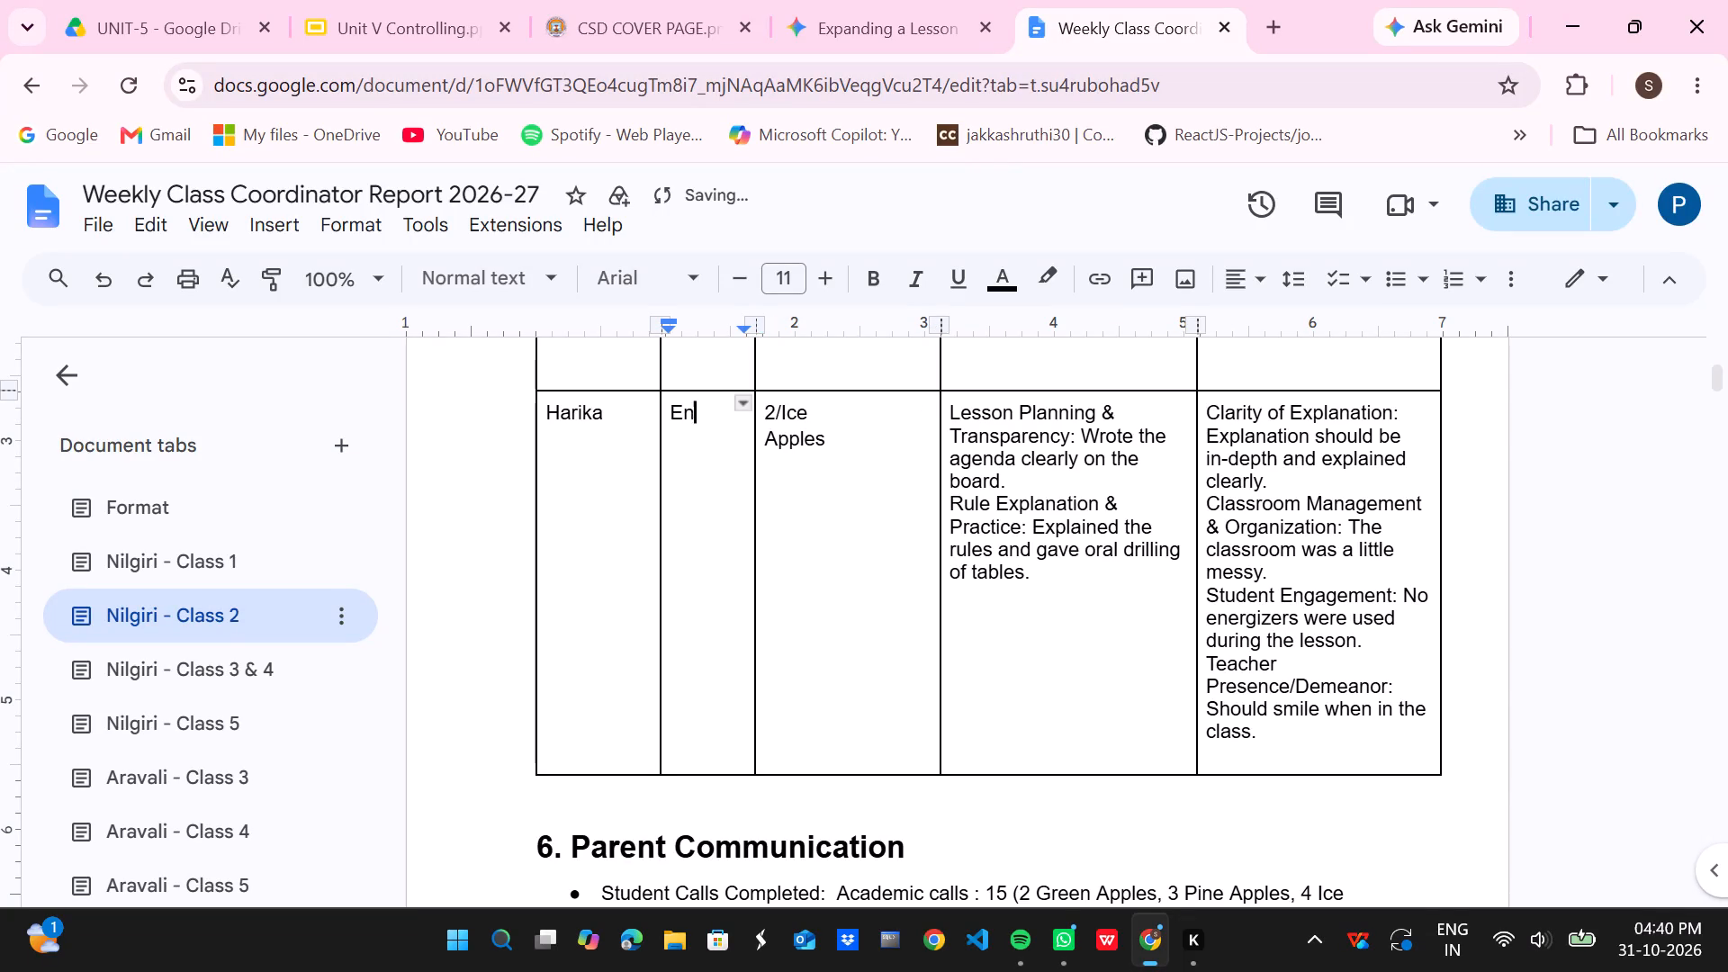
{"action": "key", "text": "BackSpace"}
{"action": "key", "text": "BackSpace"}
{"action": "type", "text": "Science"}
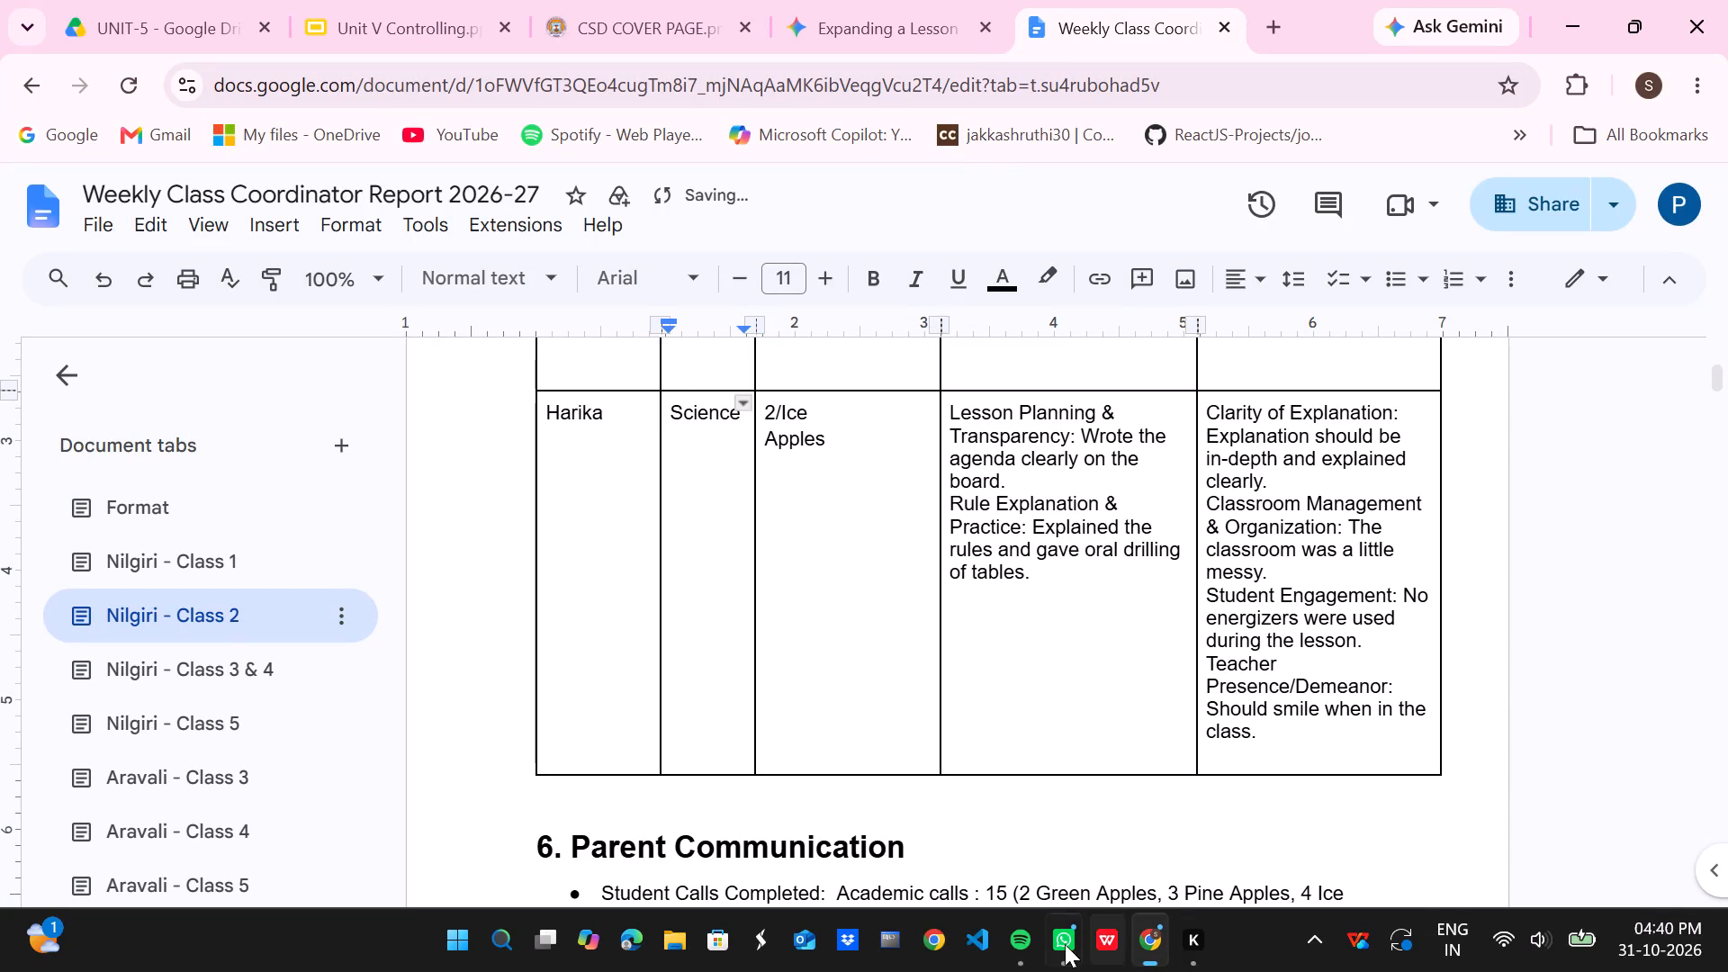
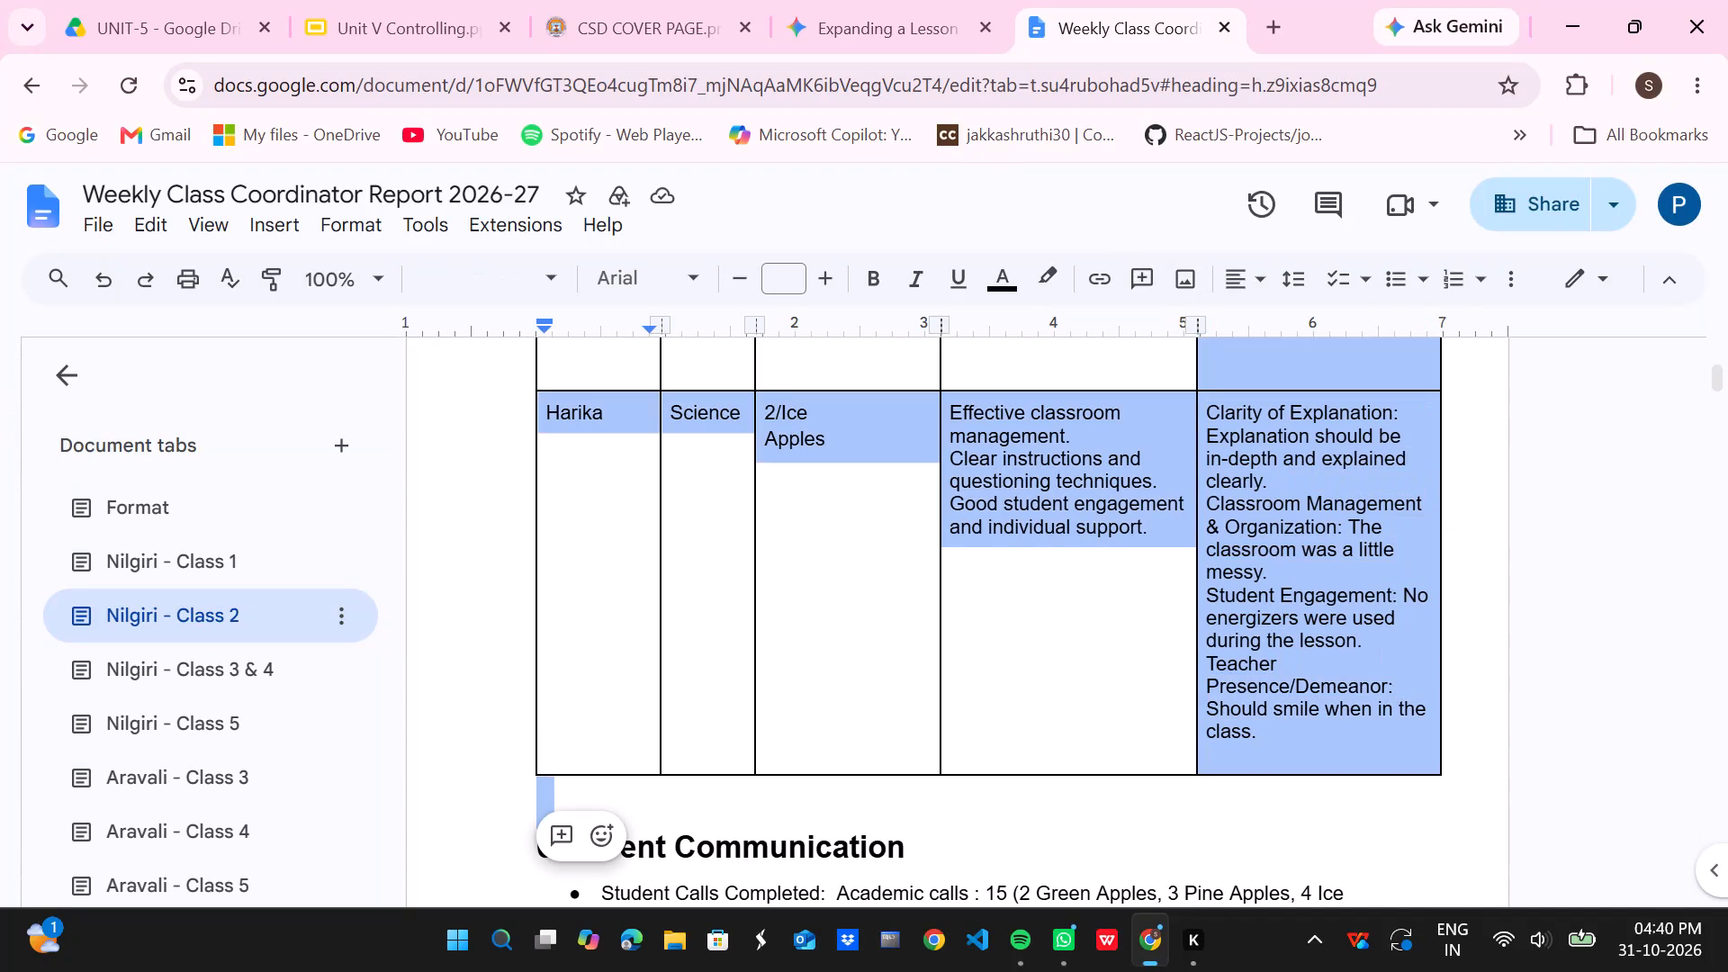
Replace the last-column text in Harika's Science observation row with the copied suggestion on hands-on activities and real-life examples for properties of materials.
{"action": "left_click", "coordinate": [1320, 636]}
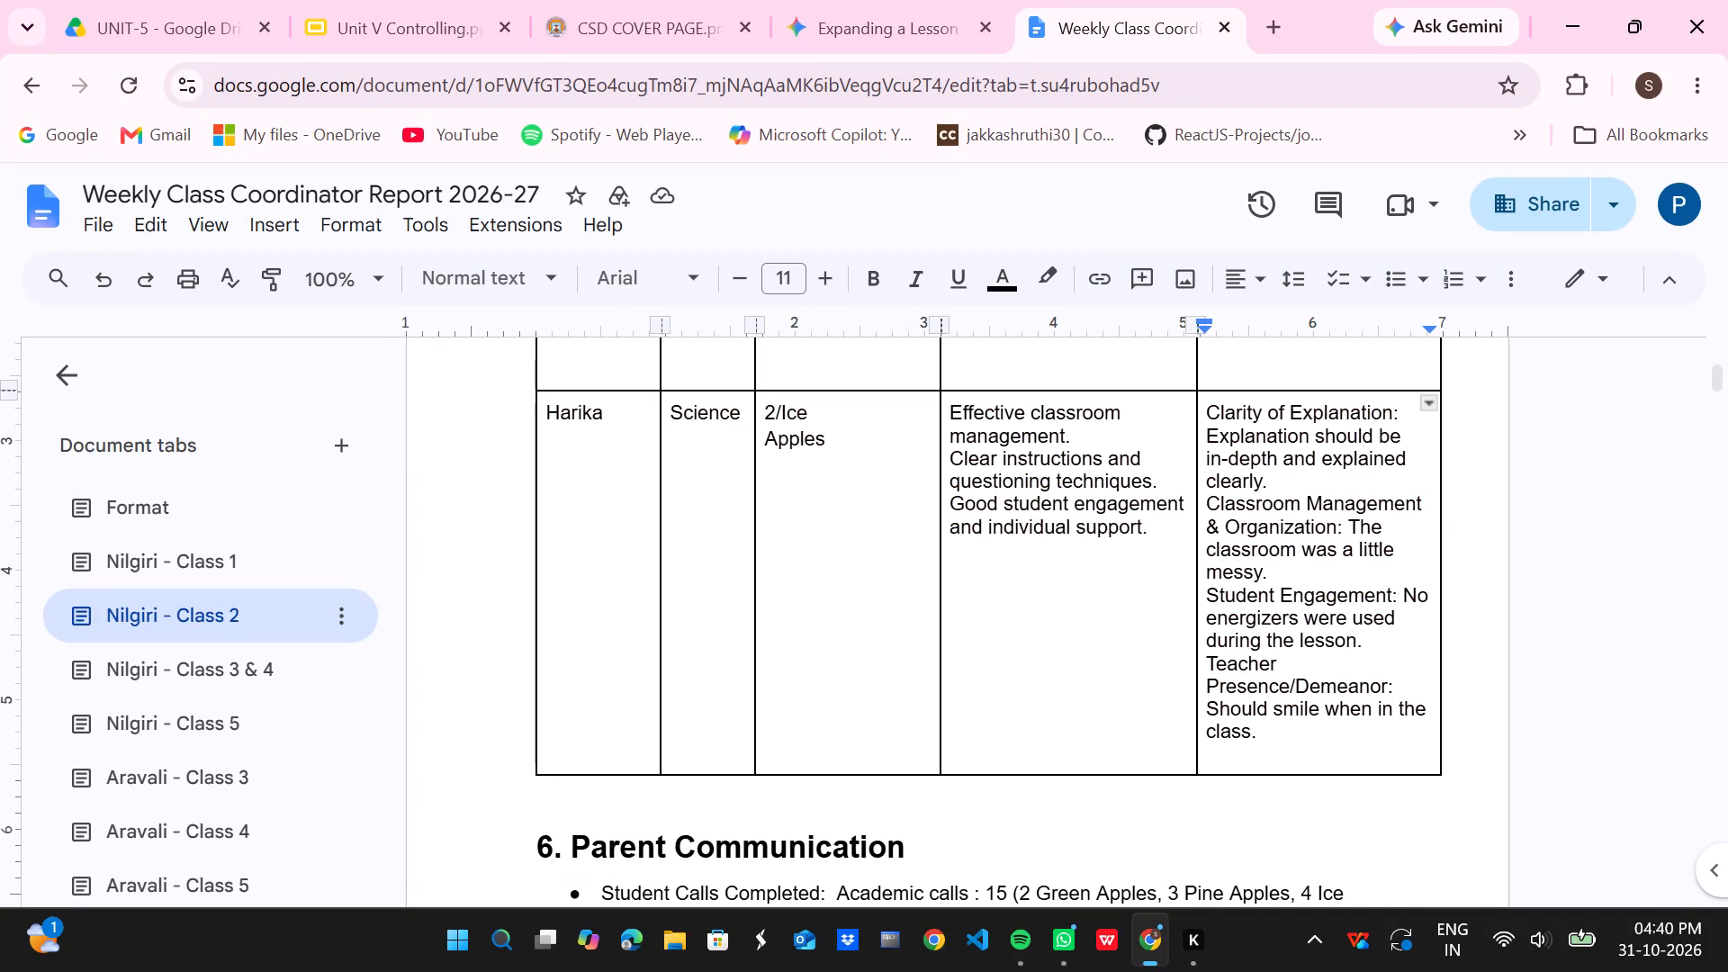
{"action": "left_click_drag", "start_coordinate": [1207, 418], "coordinate": [1255, 731]}
{"action": "key", "text": "BackSpace"}
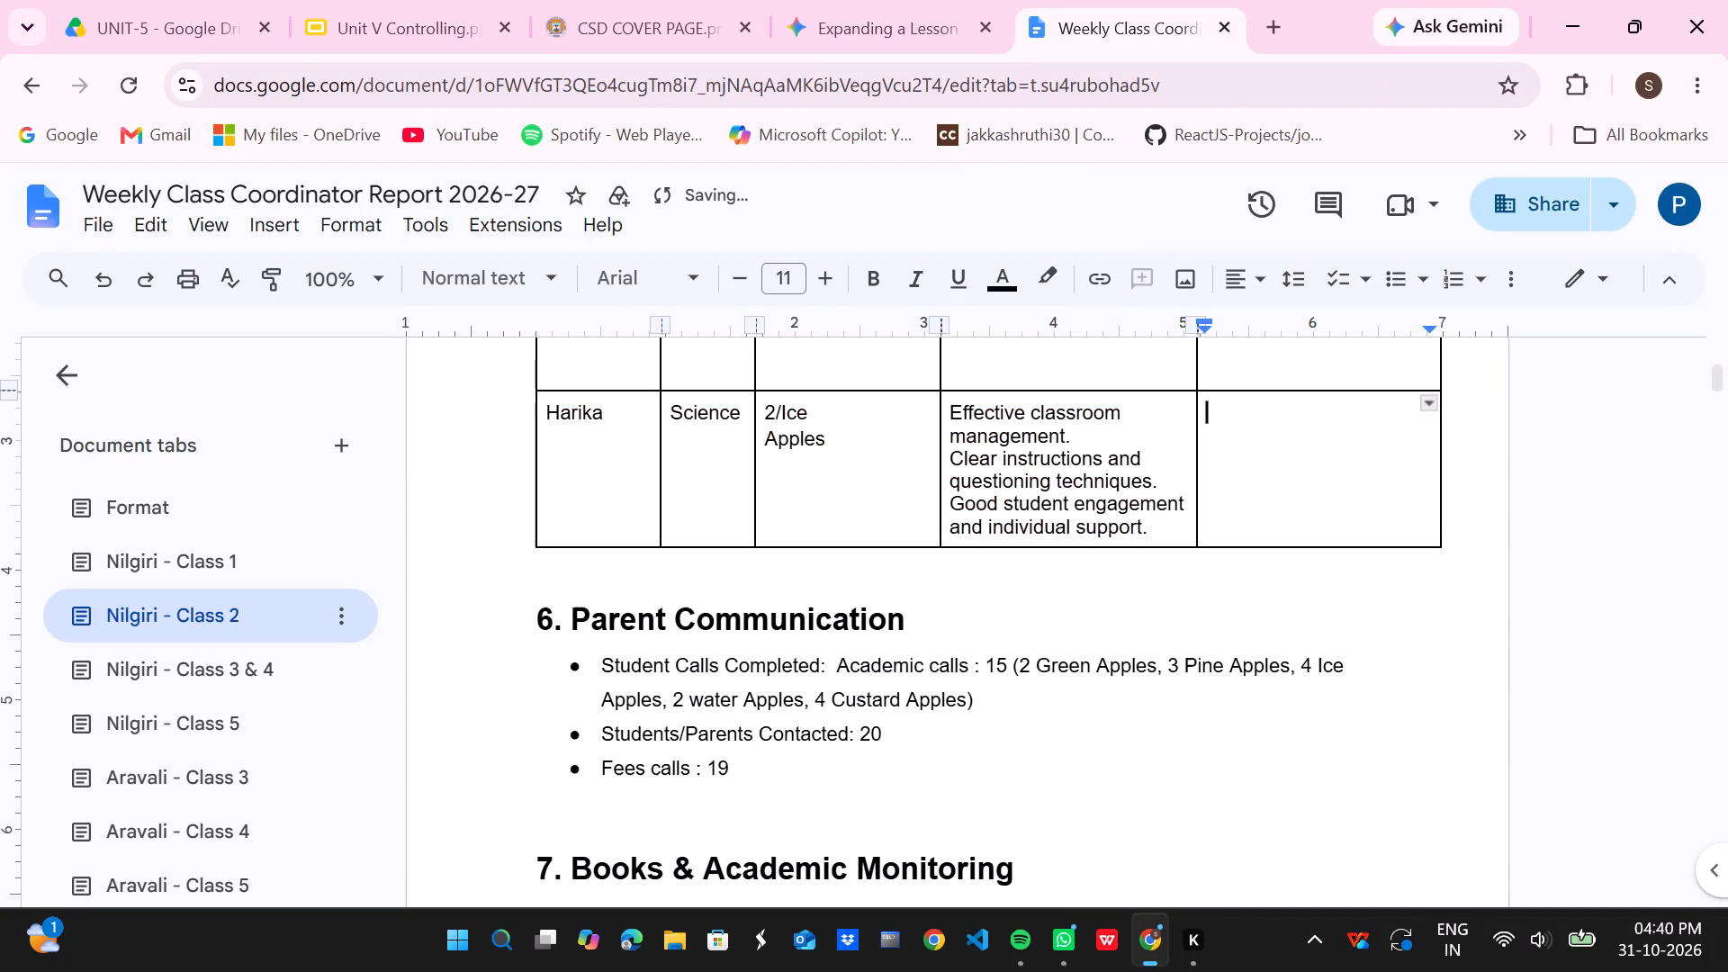
{"action": "key", "text": "shift+i"}
{"action": "key", "text": "ctrl+v"}
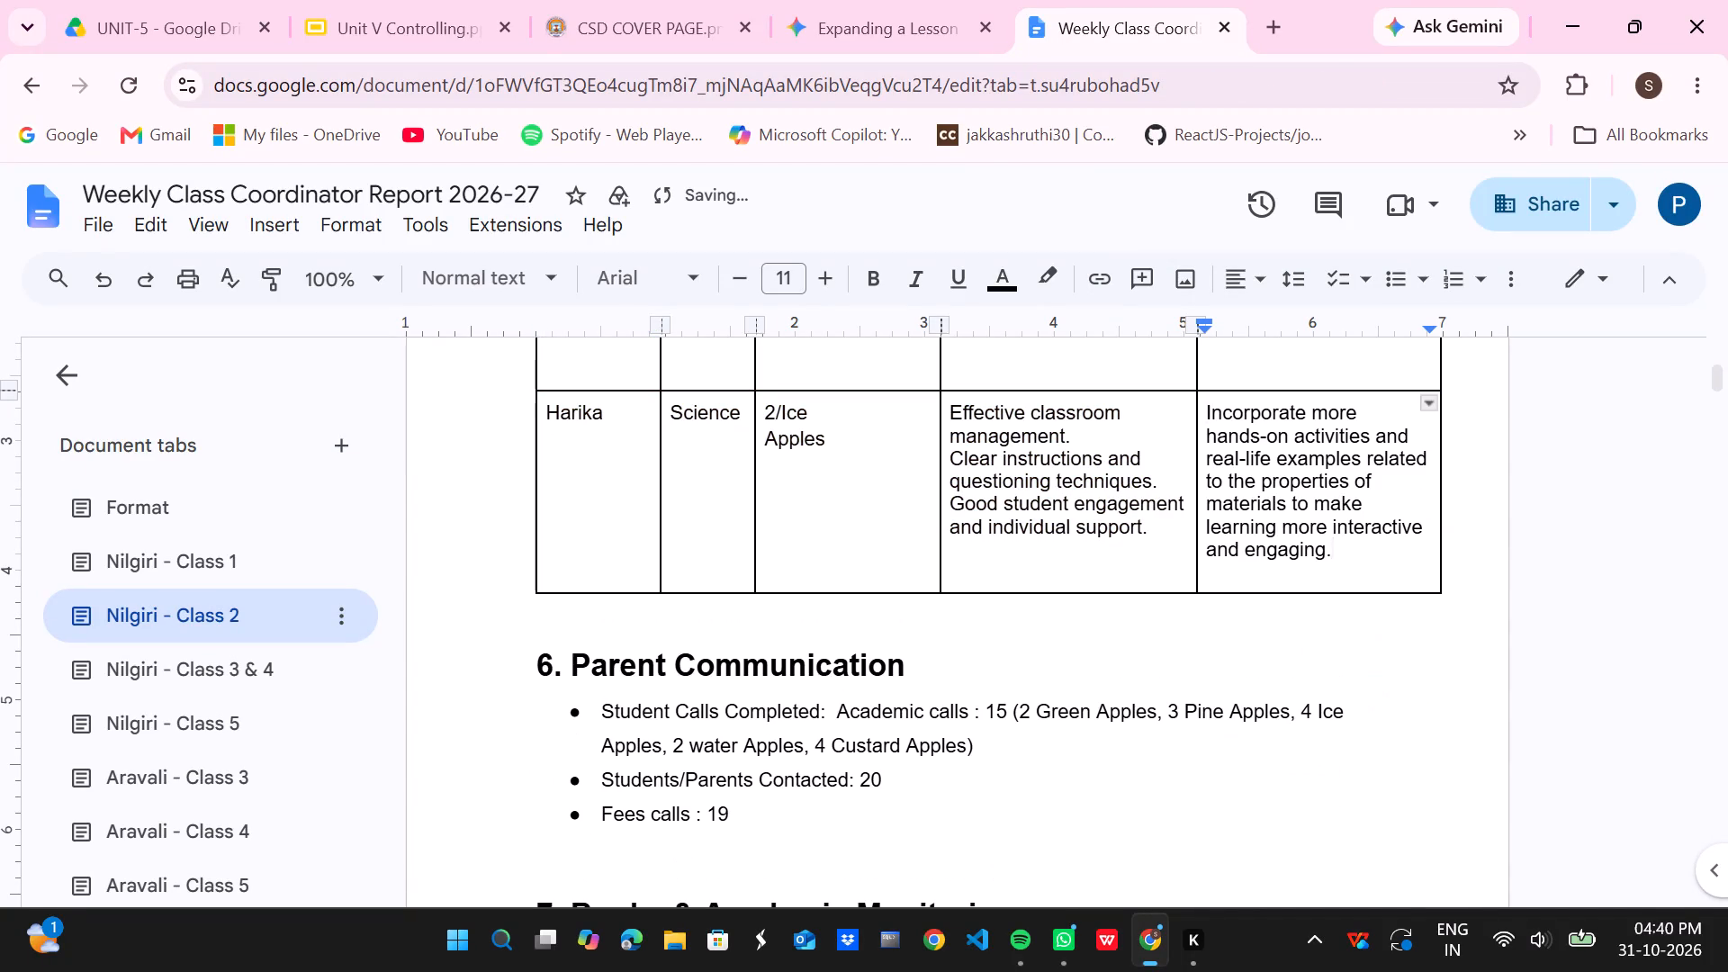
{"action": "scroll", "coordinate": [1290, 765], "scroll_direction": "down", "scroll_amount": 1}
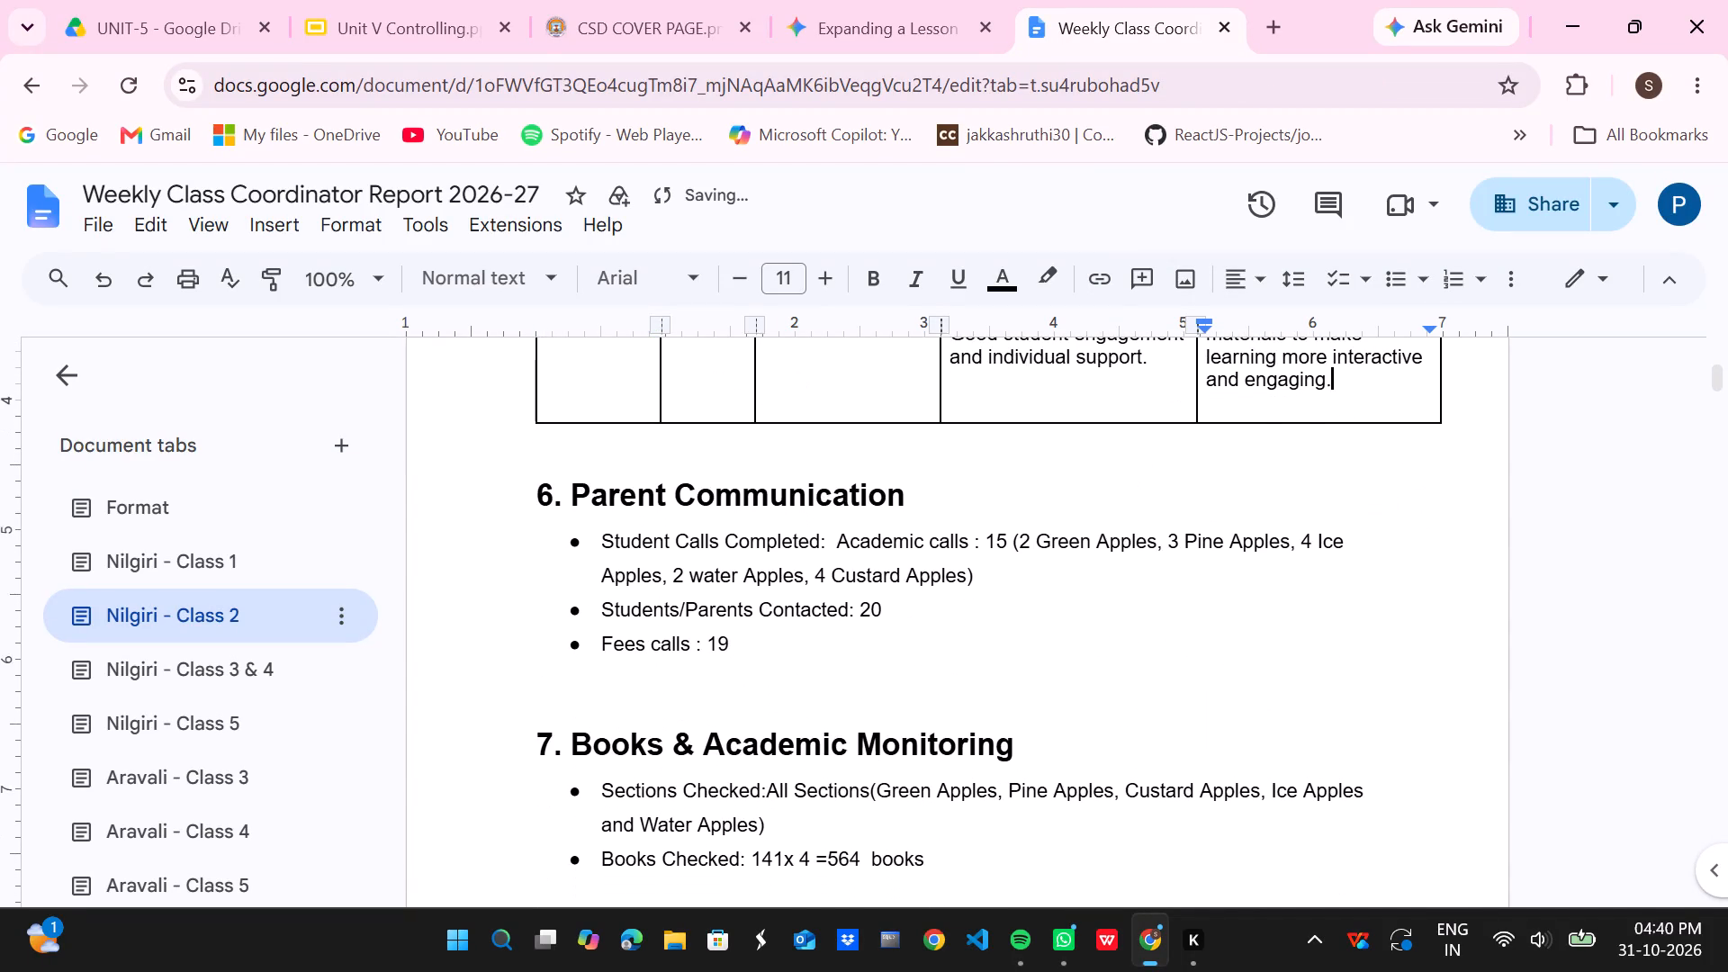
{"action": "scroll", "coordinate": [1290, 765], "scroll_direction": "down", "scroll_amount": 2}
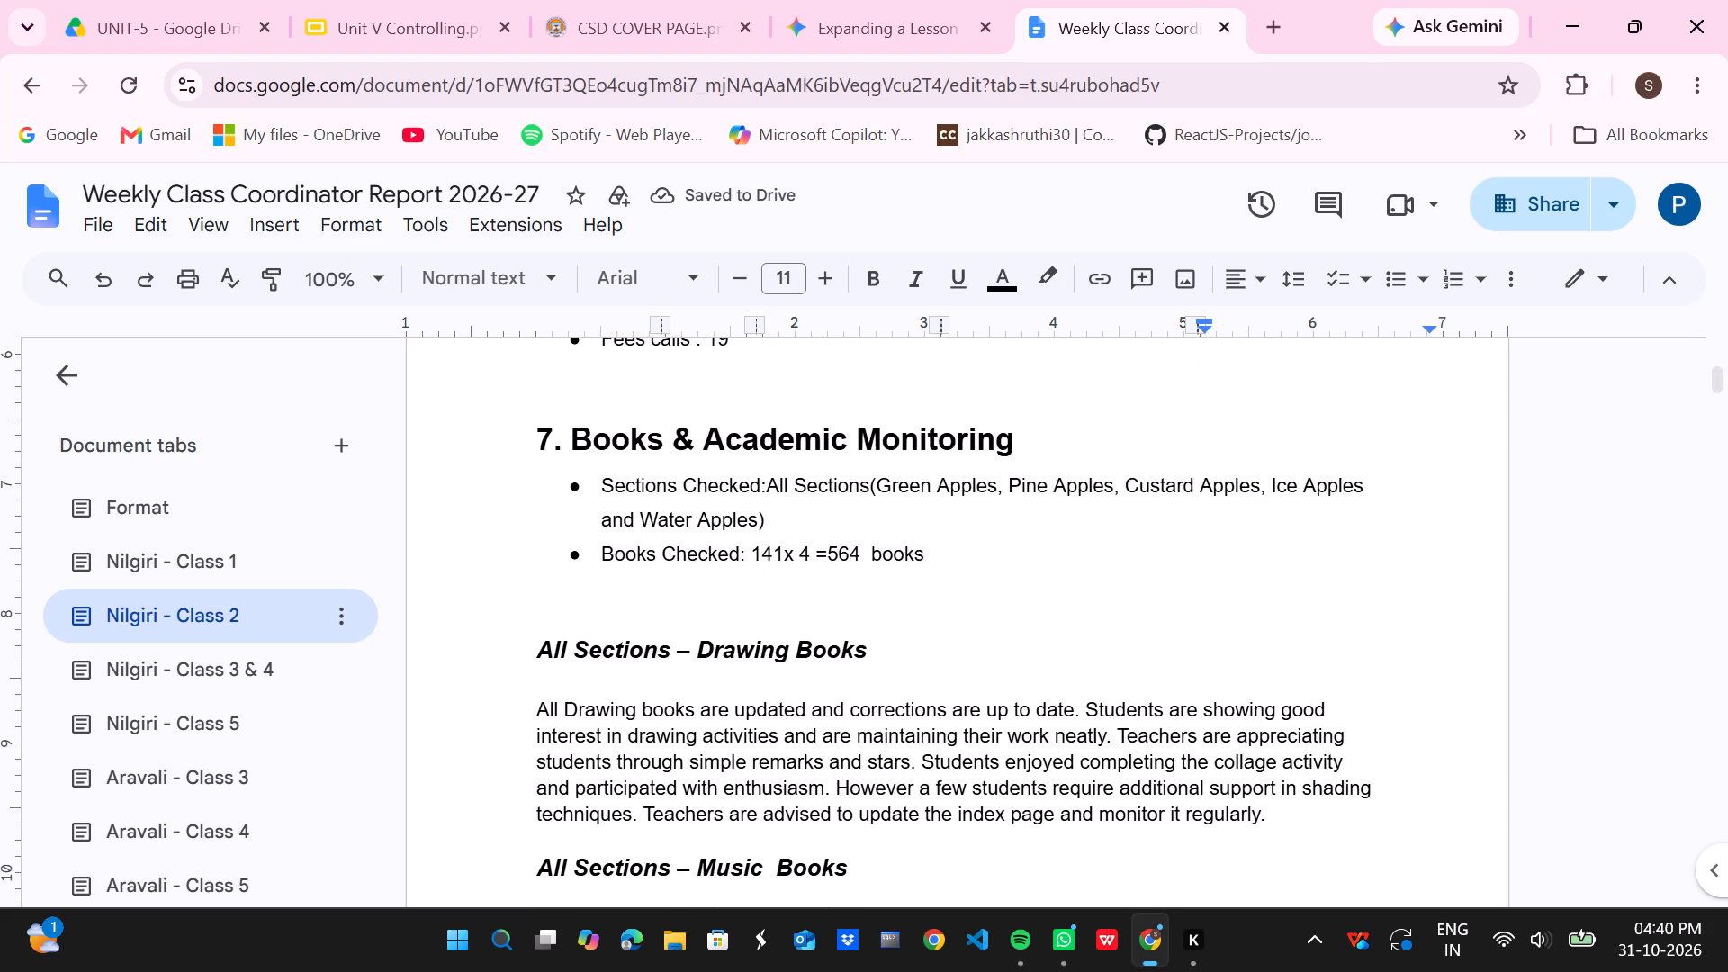
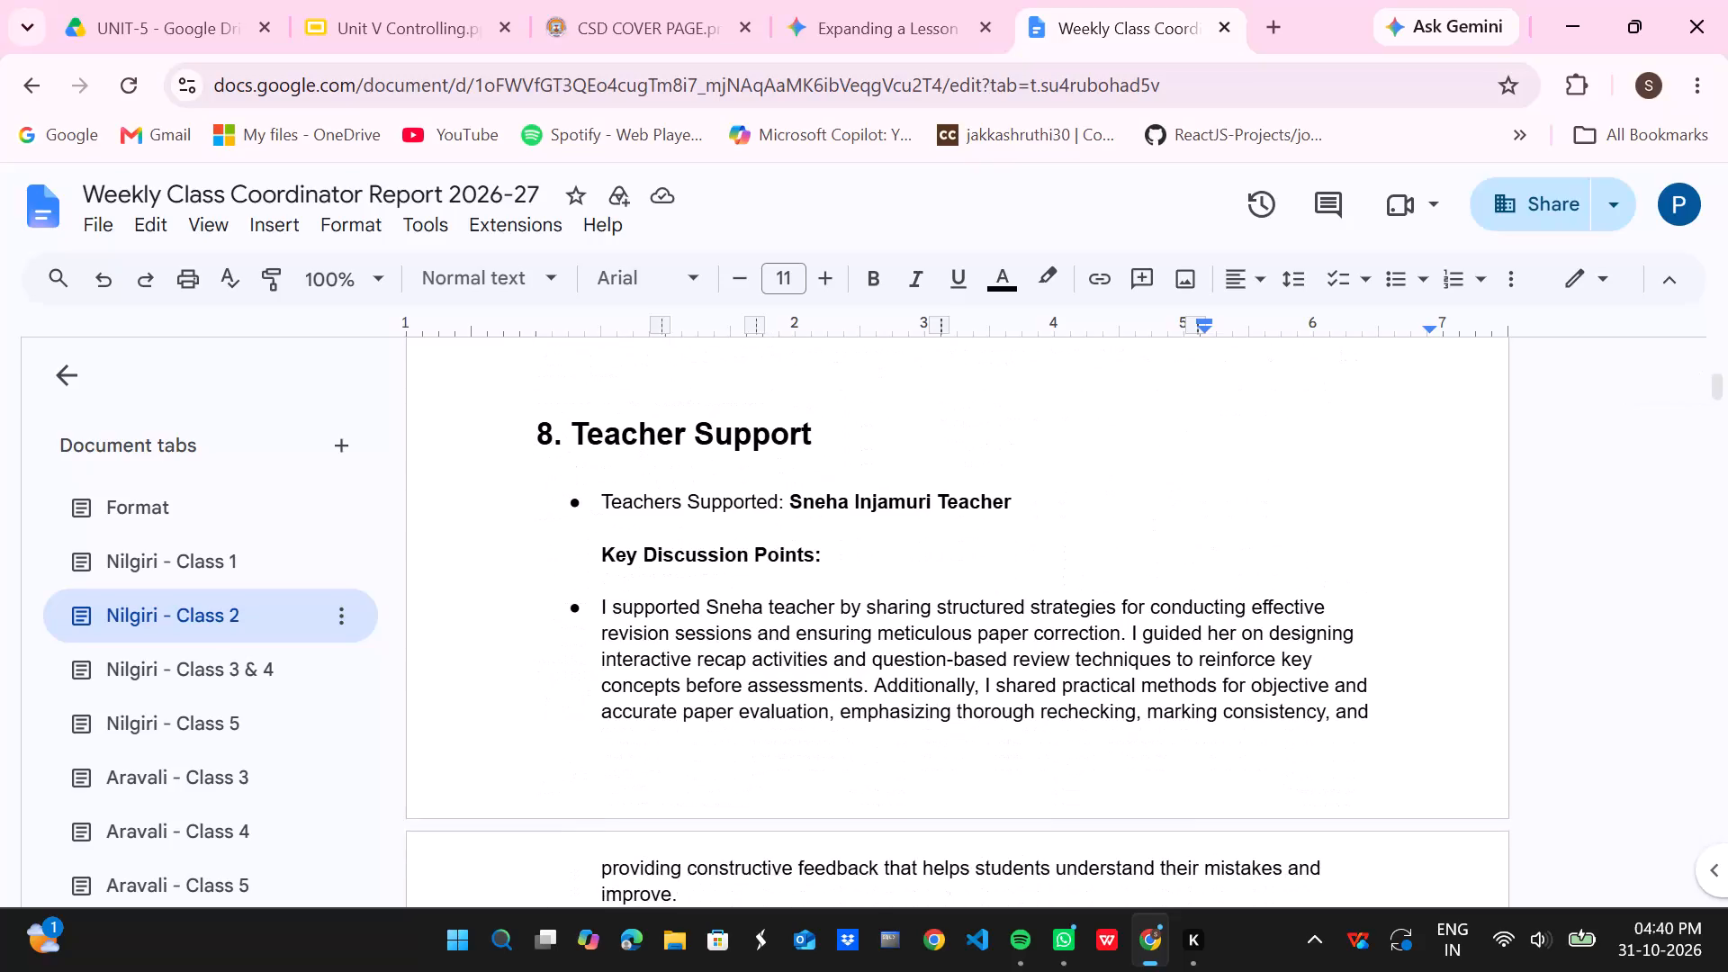
Review the current Class 2 report from Teacher Support through Planning for Next Week to the Weekly Summary.
{"action": "scroll", "coordinate": [1228, 634], "scroll_direction": "down", "scroll_amount": 3}
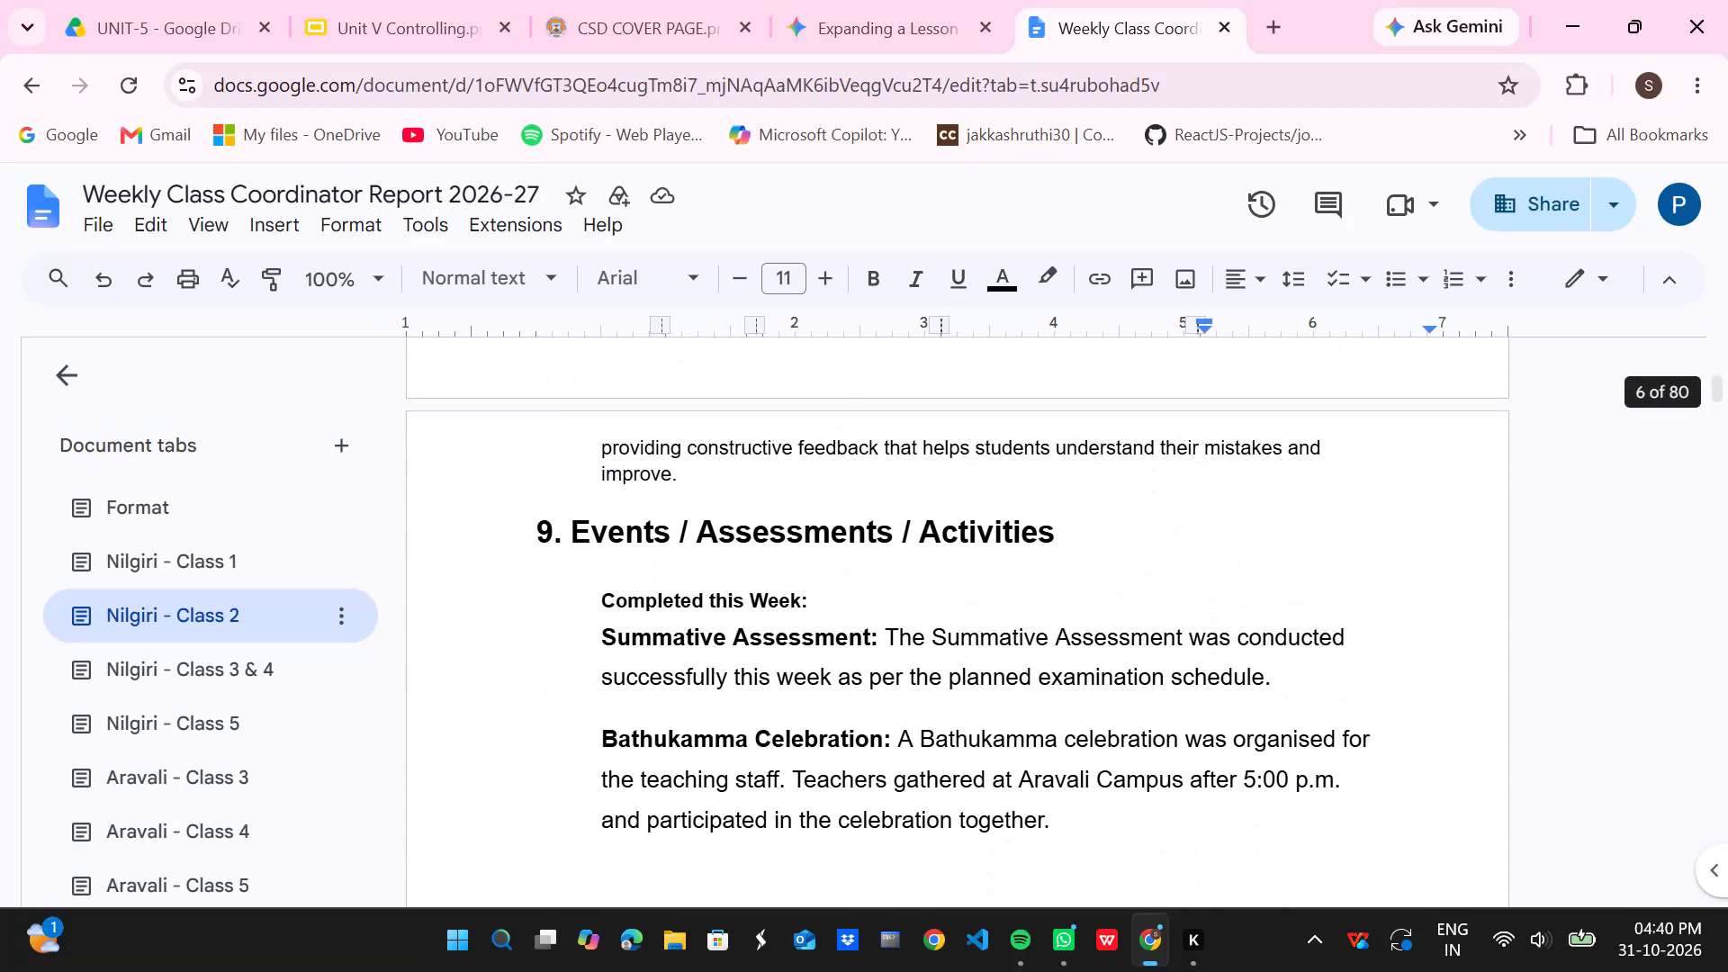
{"action": "scroll", "coordinate": [1219, 795], "scroll_direction": "down", "scroll_amount": 1}
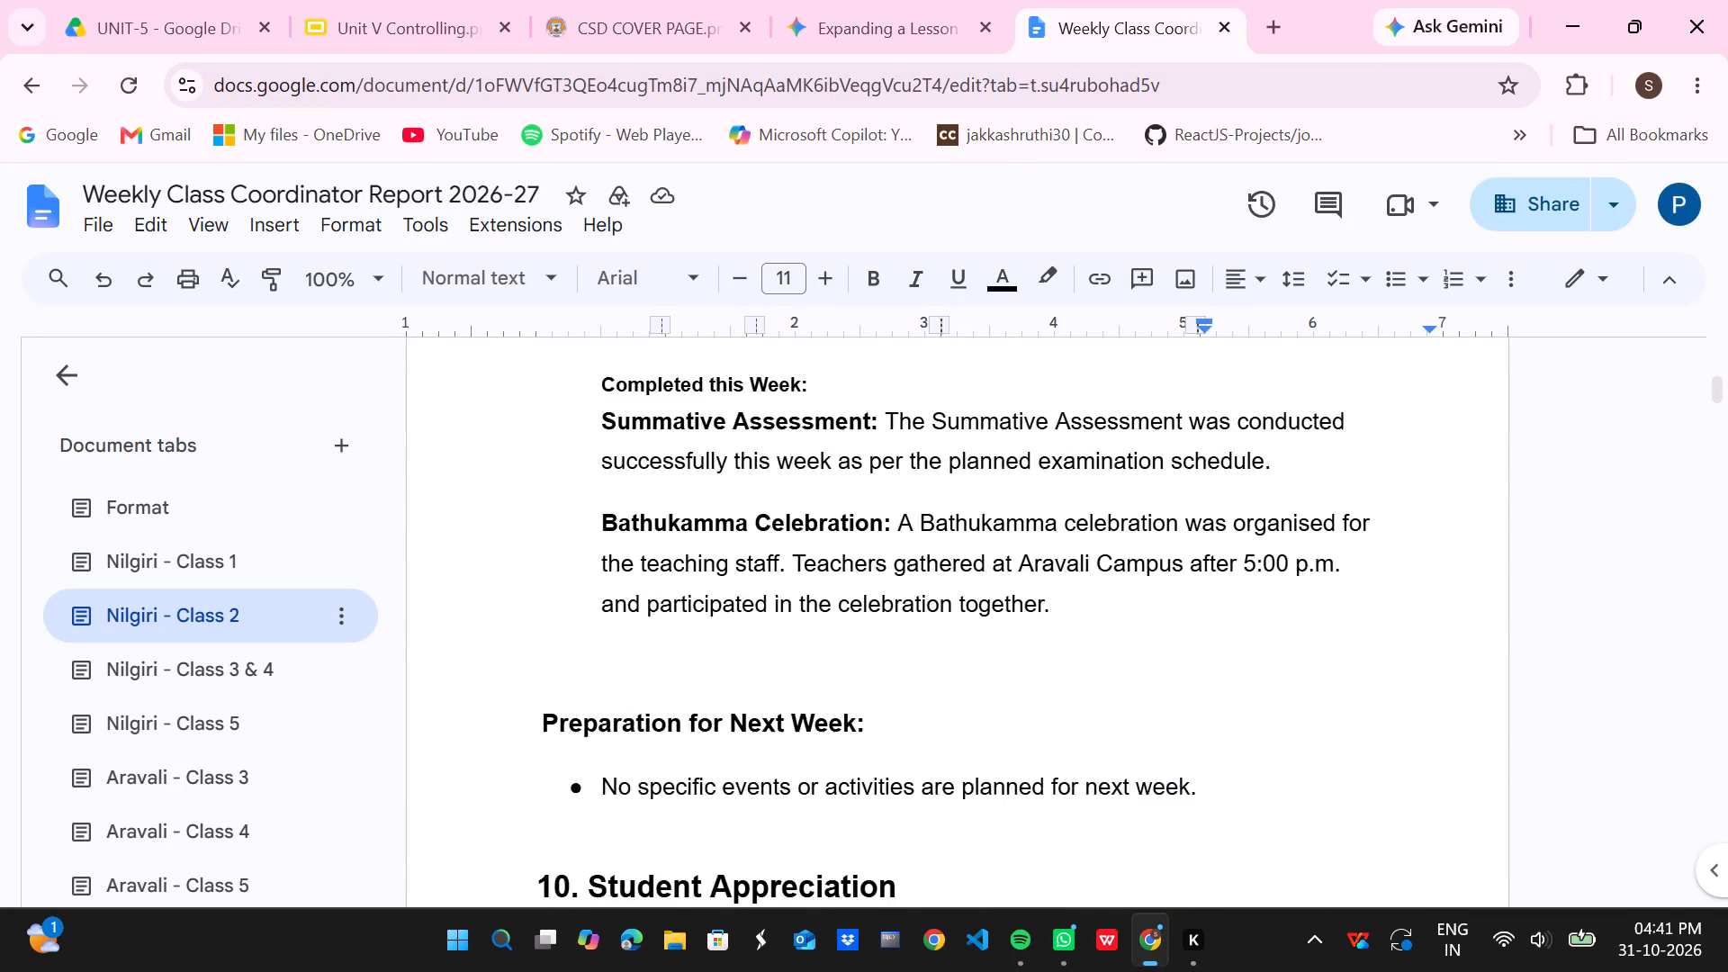
{"action": "scroll", "coordinate": [1219, 795], "scroll_direction": "down", "scroll_amount": 1}
{"action": "scroll", "coordinate": [1239, 630], "scroll_direction": "down", "scroll_amount": 3}
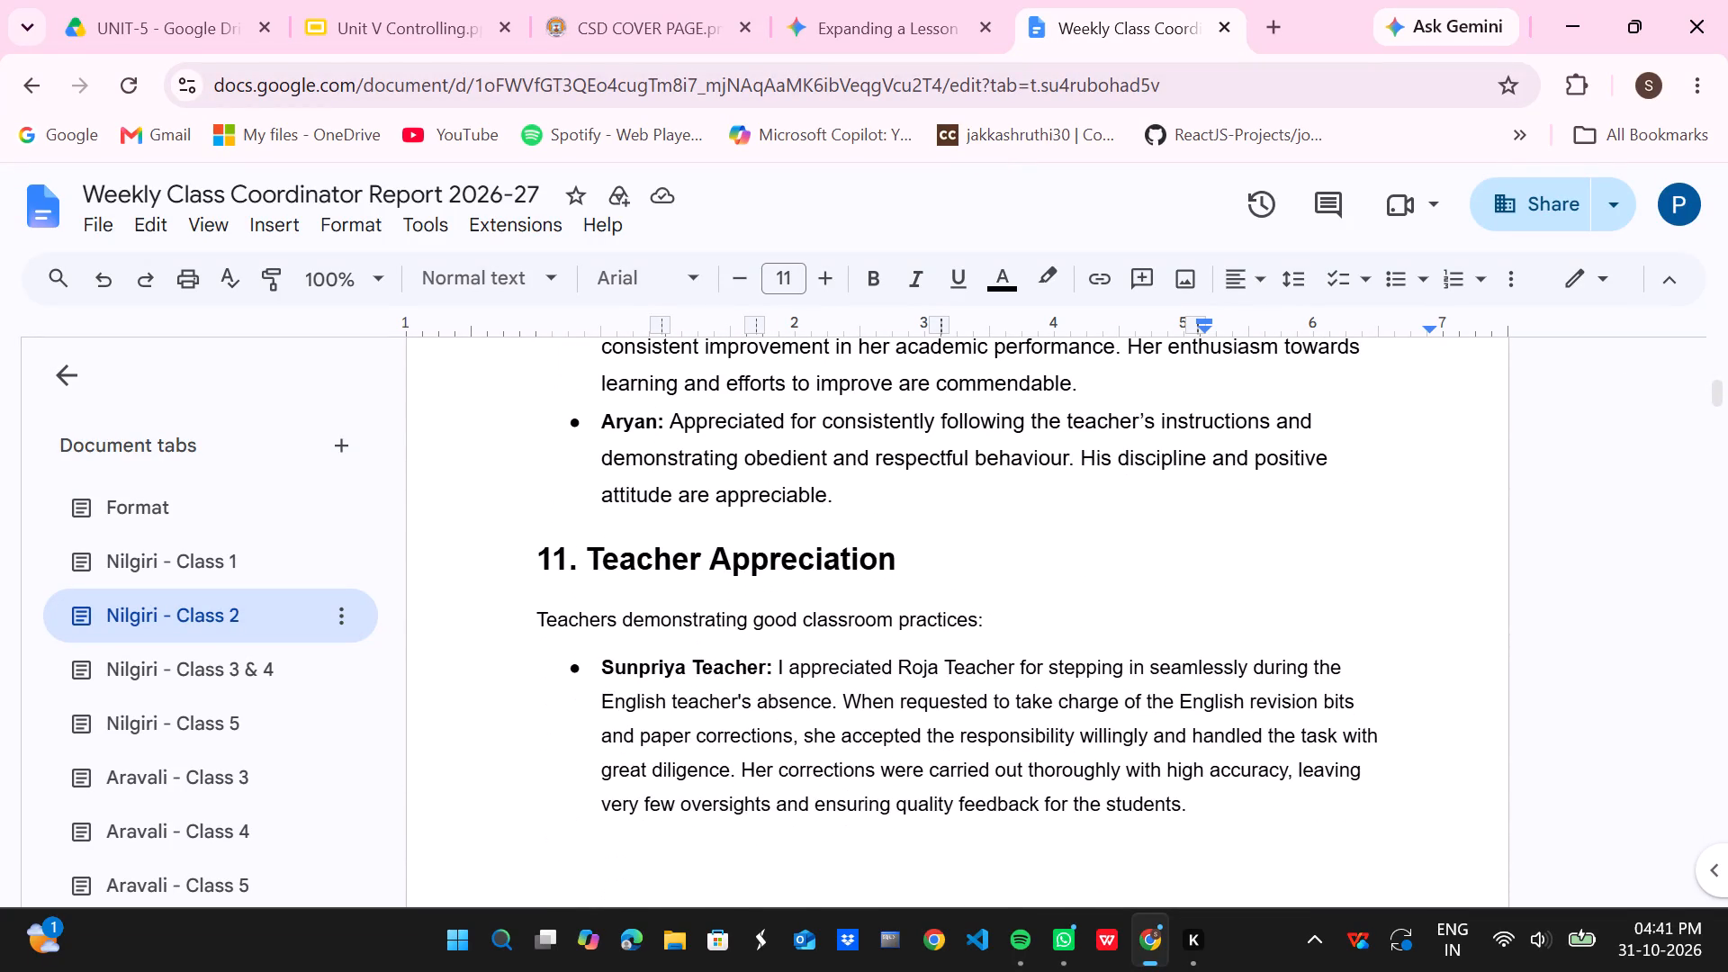
{"action": "scroll", "coordinate": [1241, 597], "scroll_direction": "down", "scroll_amount": 4}
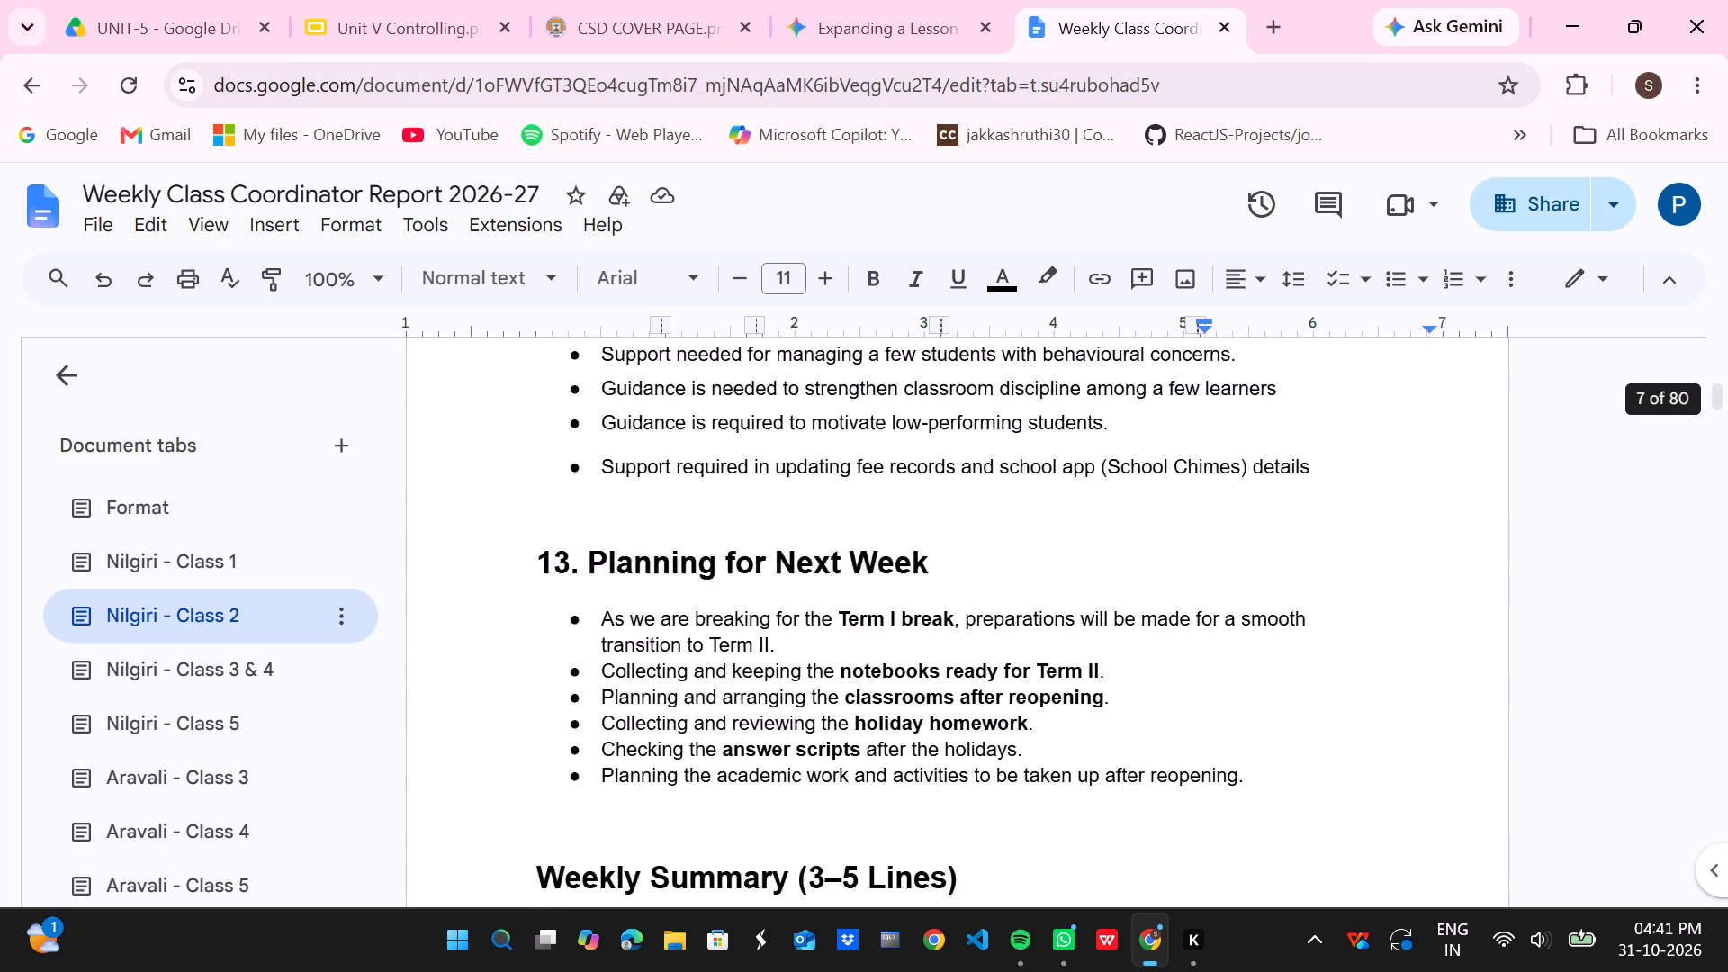
{"action": "scroll", "coordinate": [1241, 597], "scroll_direction": "down", "scroll_amount": 2}
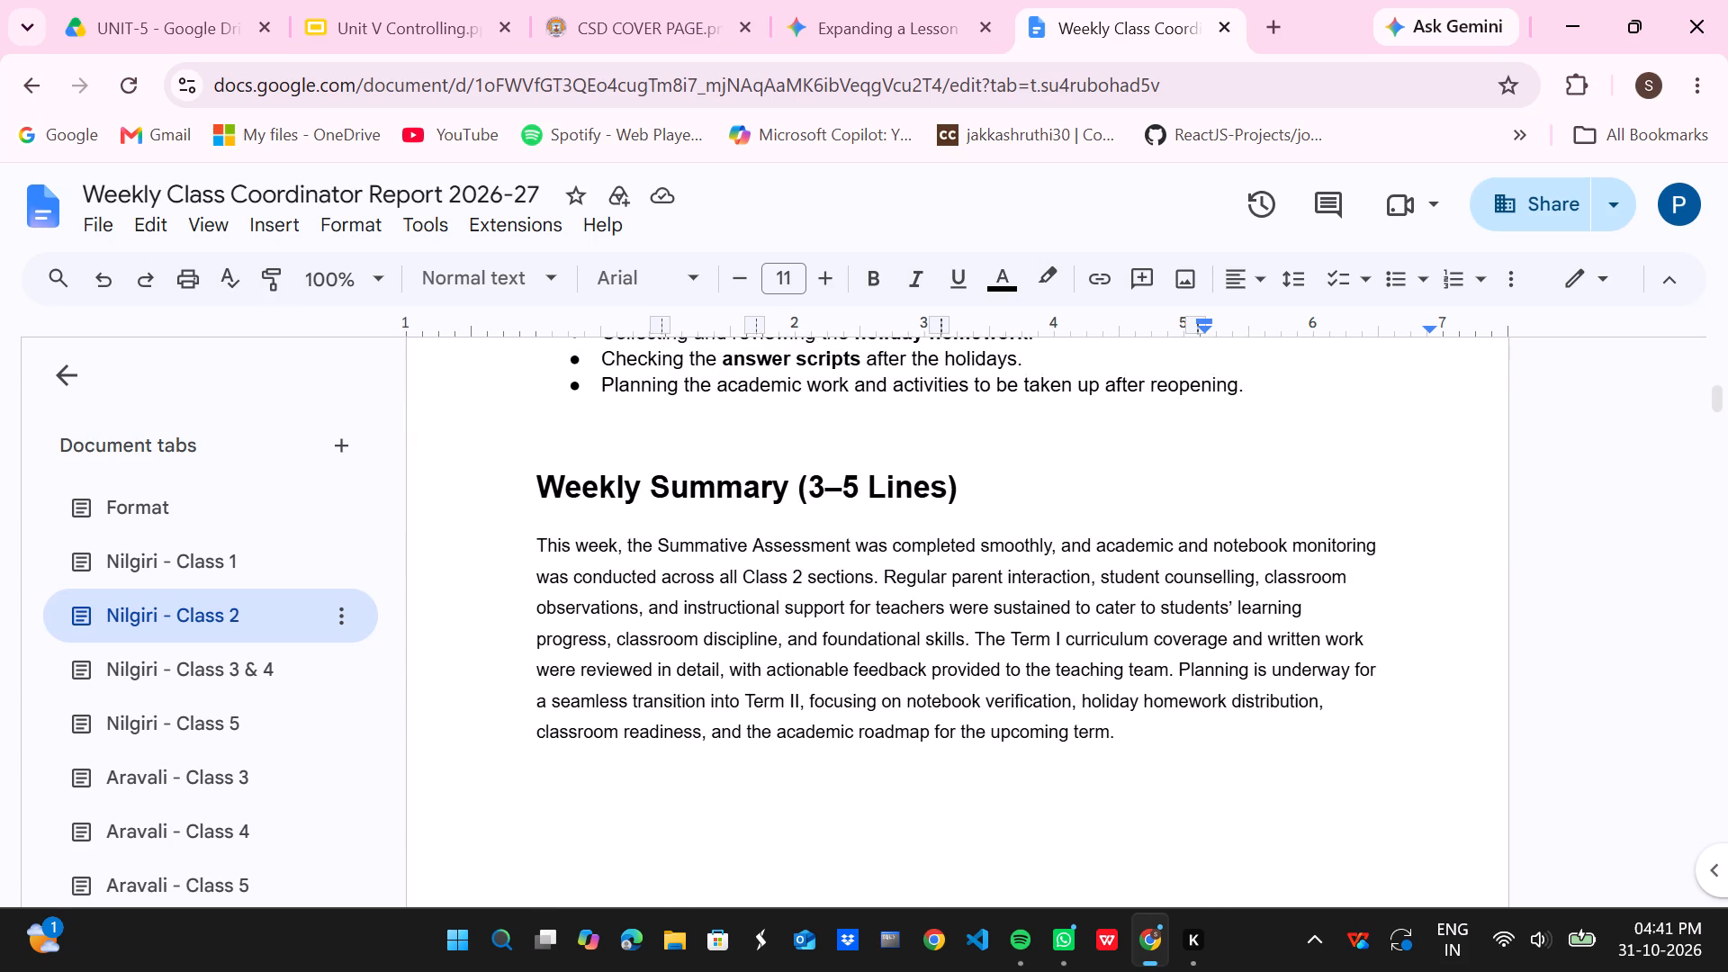
{"action": "scroll", "coordinate": [1241, 597], "scroll_direction": "down", "scroll_amount": 1}
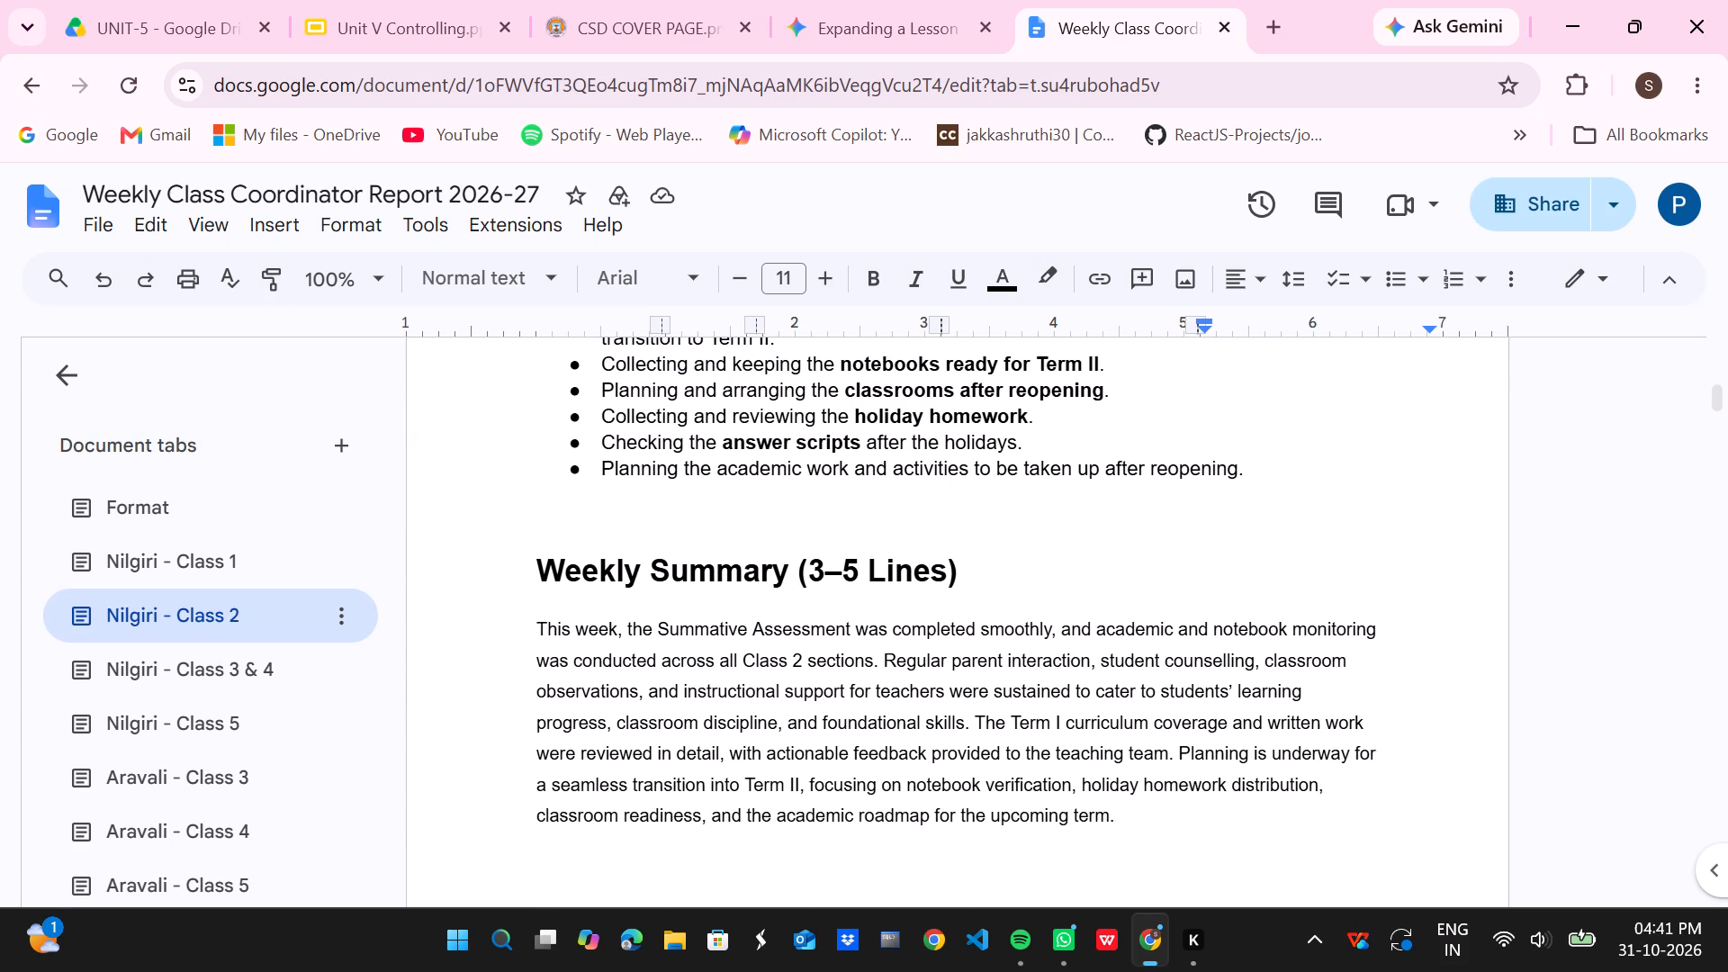
{"action": "scroll", "coordinate": [1241, 597], "scroll_direction": "down", "scroll_amount": 1}
Open the Nilgiri - Class 1 document tab and look through its report down to the Teacher Support section.
{"action": "left_click", "coordinate": [238, 542]}
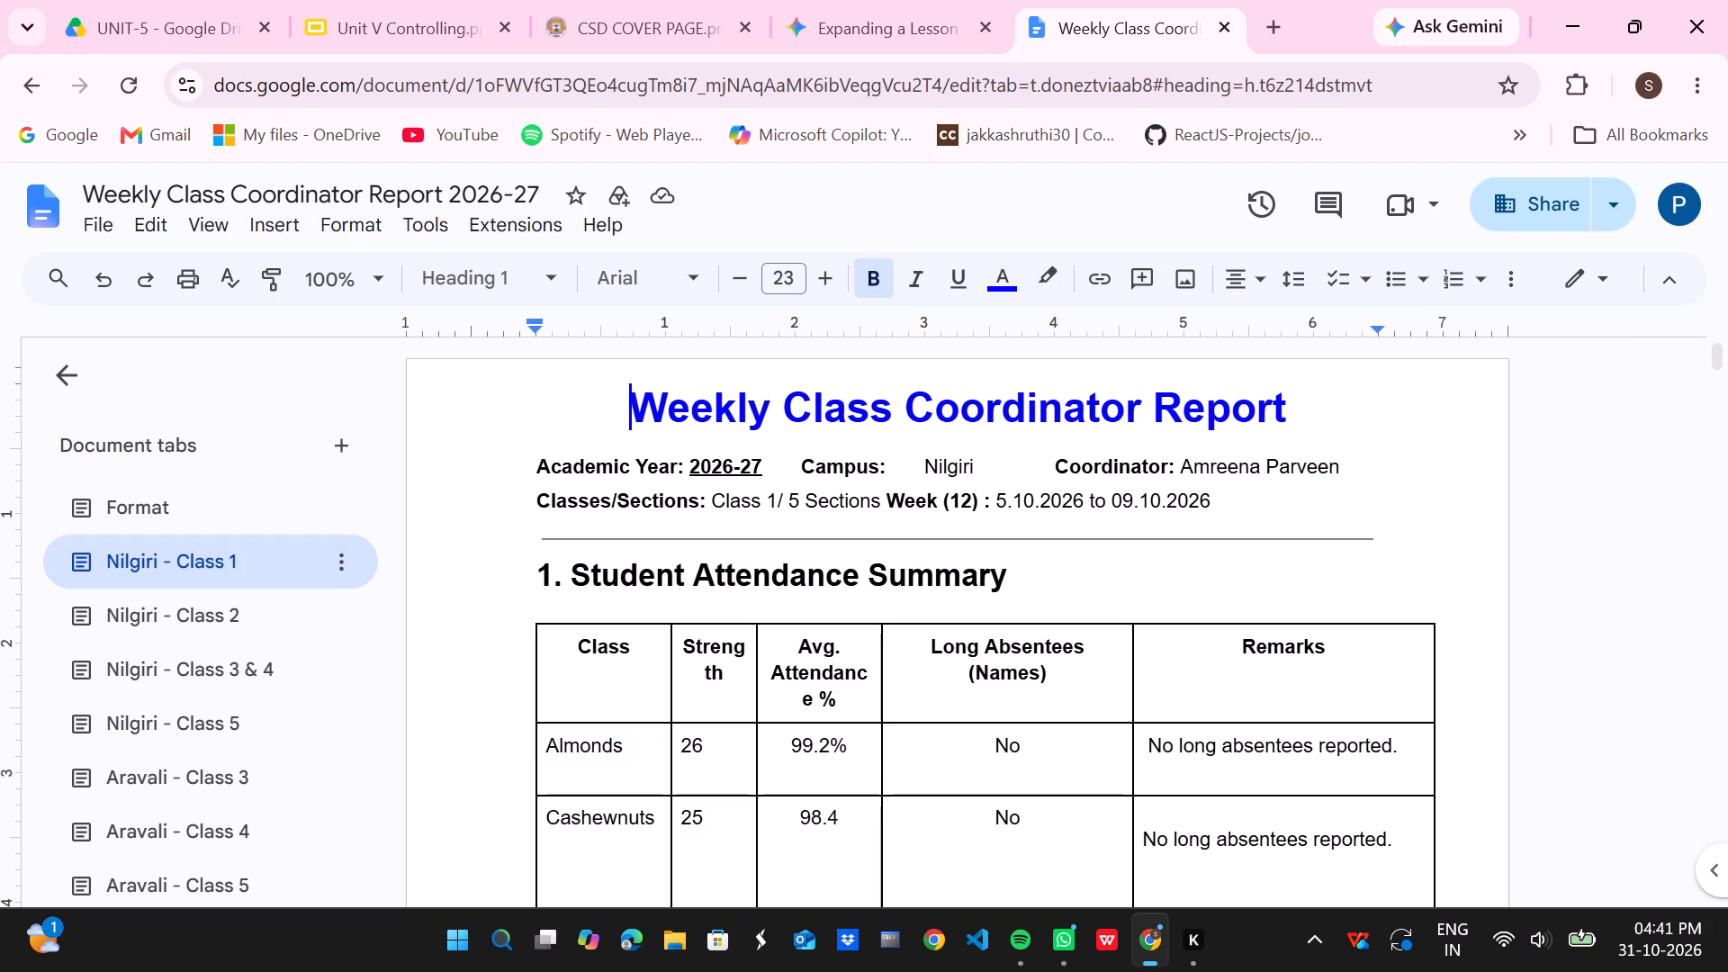
{"action": "scroll", "coordinate": [832, 582], "scroll_direction": "up", "scroll_amount": 9}
{"action": "scroll", "coordinate": [832, 582], "scroll_direction": "down", "scroll_amount": 4}
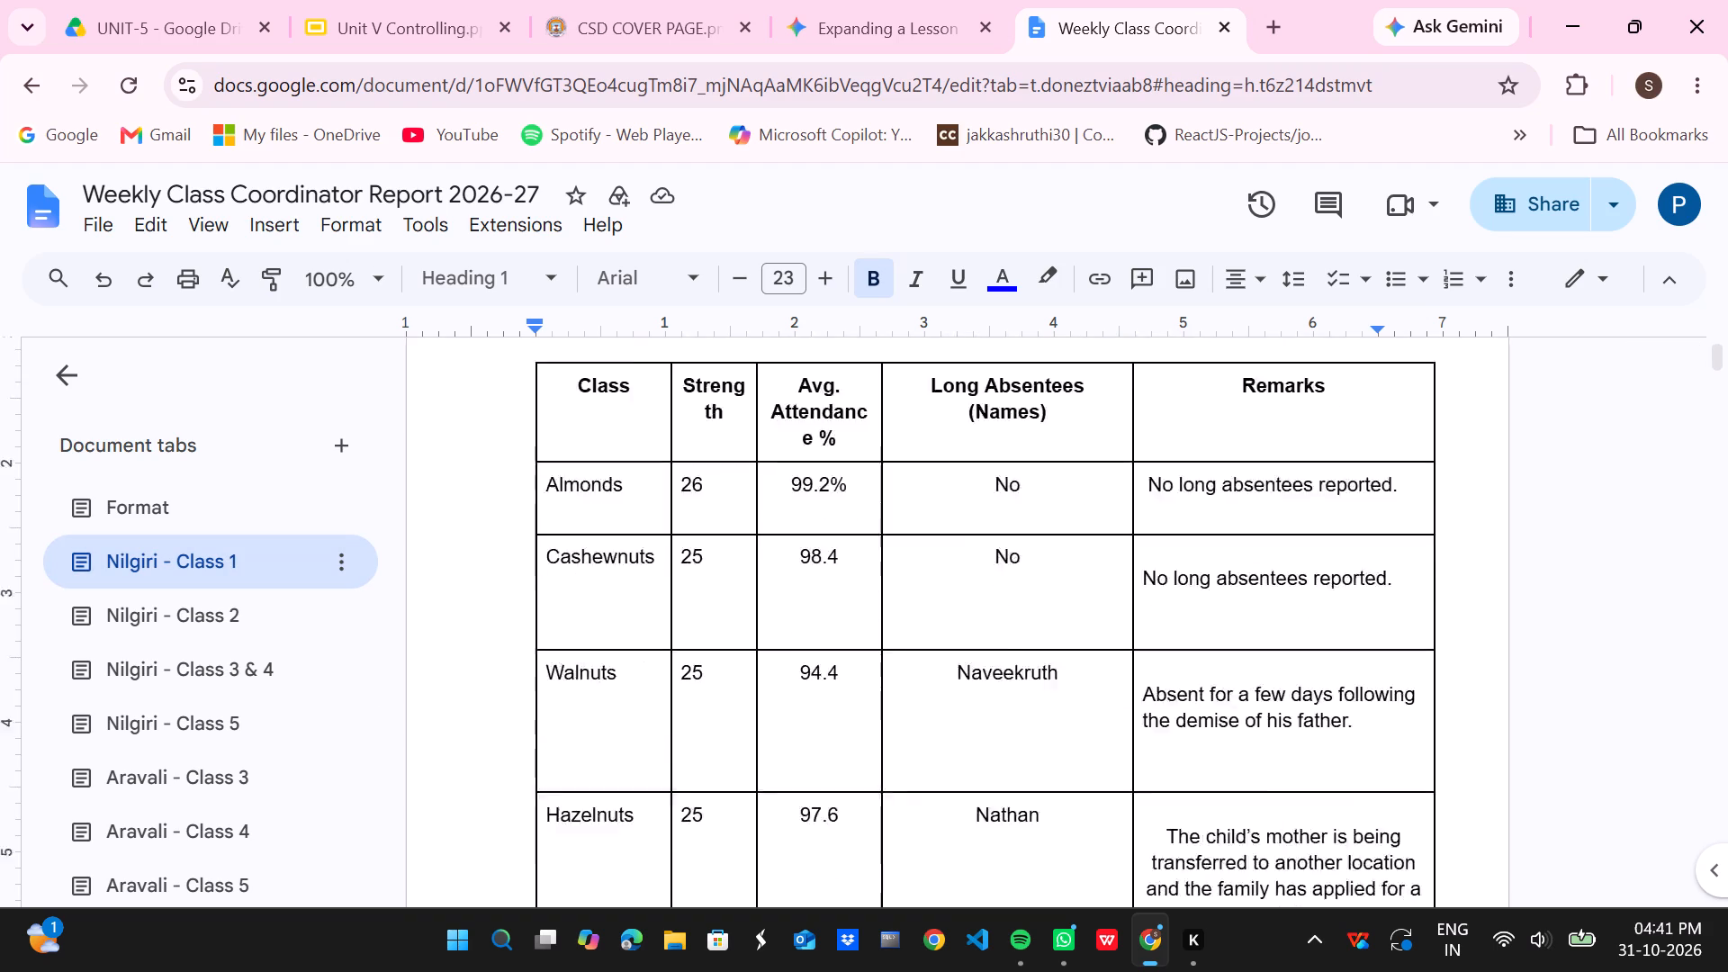
{"action": "scroll", "coordinate": [832, 582], "scroll_direction": "down", "scroll_amount": 16}
In the Nilgiri - Class 2 tab, add blank lines after the Weekly Summary so the 05.10.2026 to 09.10.2026 report starts on a new page.
{"action": "left_click", "coordinate": [244, 607]}
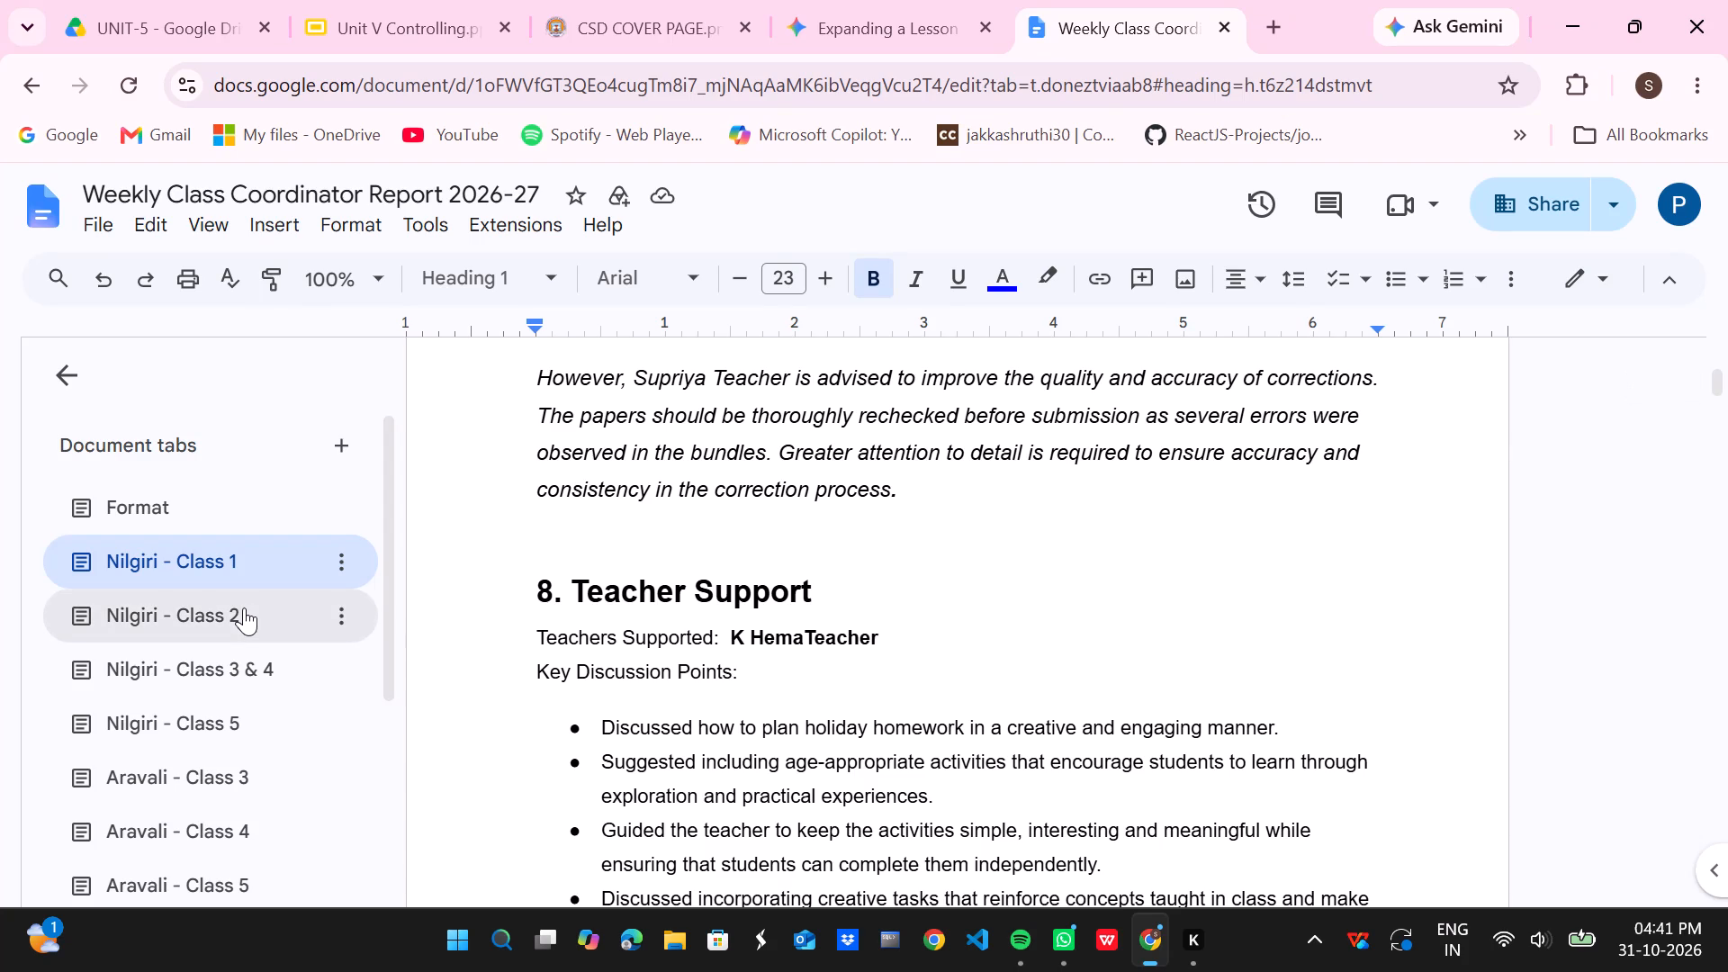
{"action": "scroll", "coordinate": [1105, 754], "scroll_direction": "down", "scroll_amount": 9}
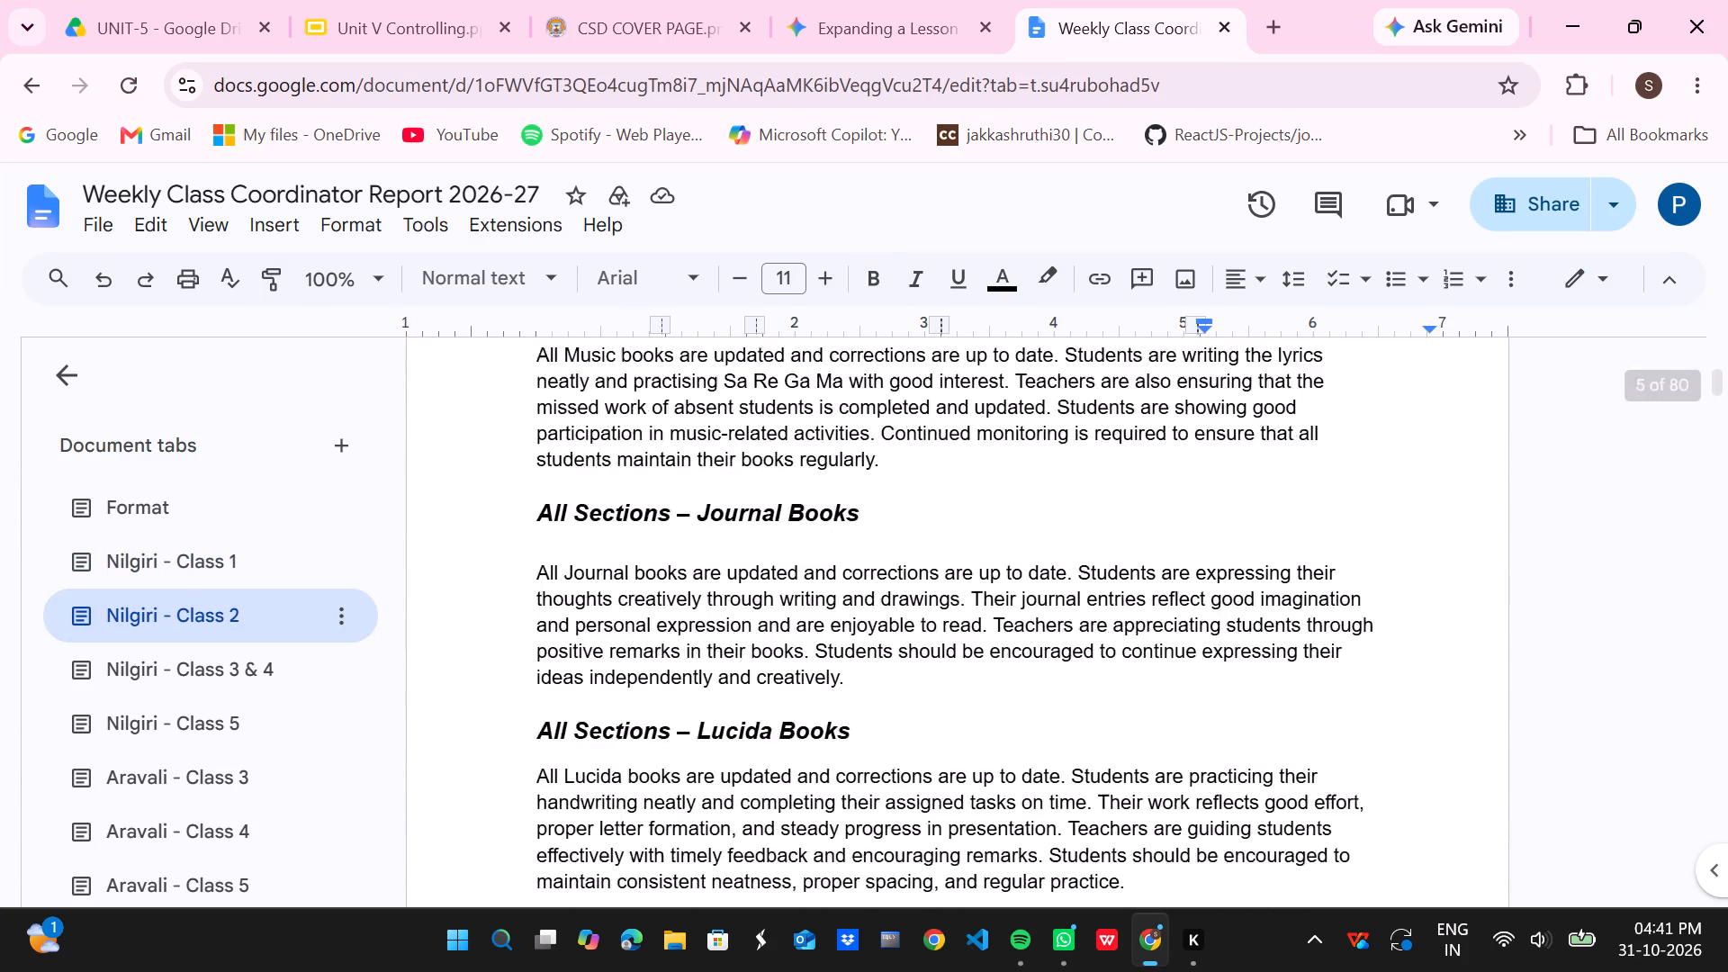
{"action": "scroll", "coordinate": [1105, 754], "scroll_direction": "down", "scroll_amount": 9}
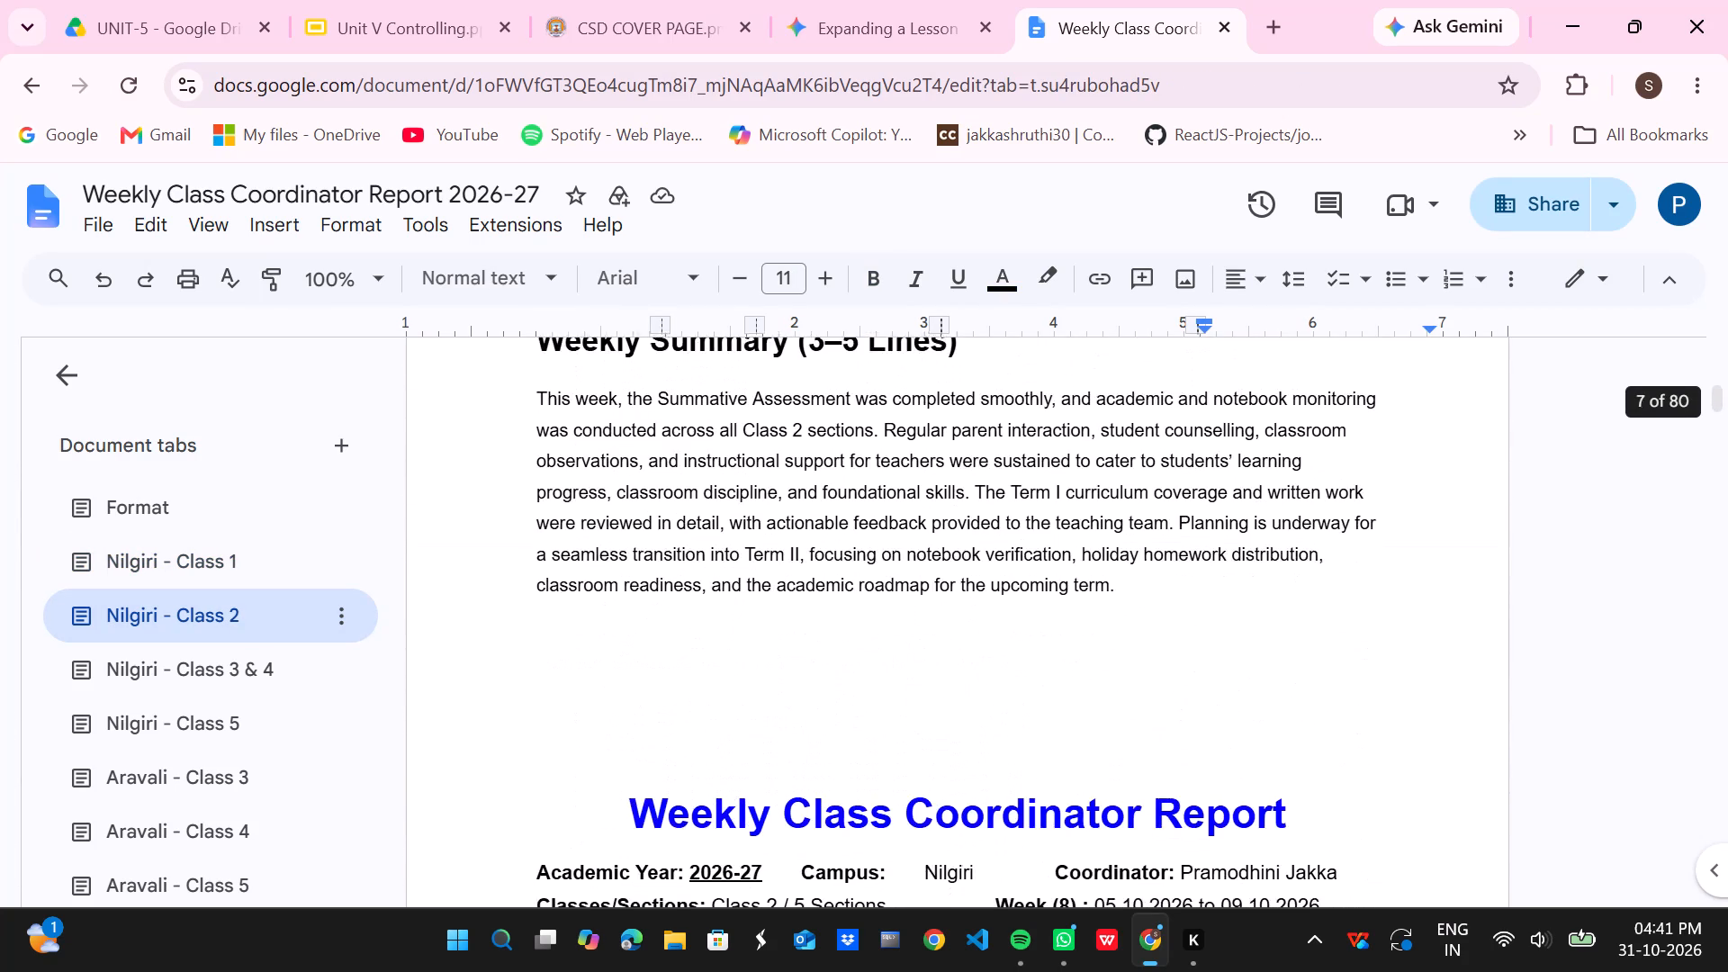
{"action": "scroll", "coordinate": [1105, 754], "scroll_direction": "down", "scroll_amount": 3}
{"action": "scroll", "coordinate": [1105, 754], "scroll_direction": "up", "scroll_amount": 2}
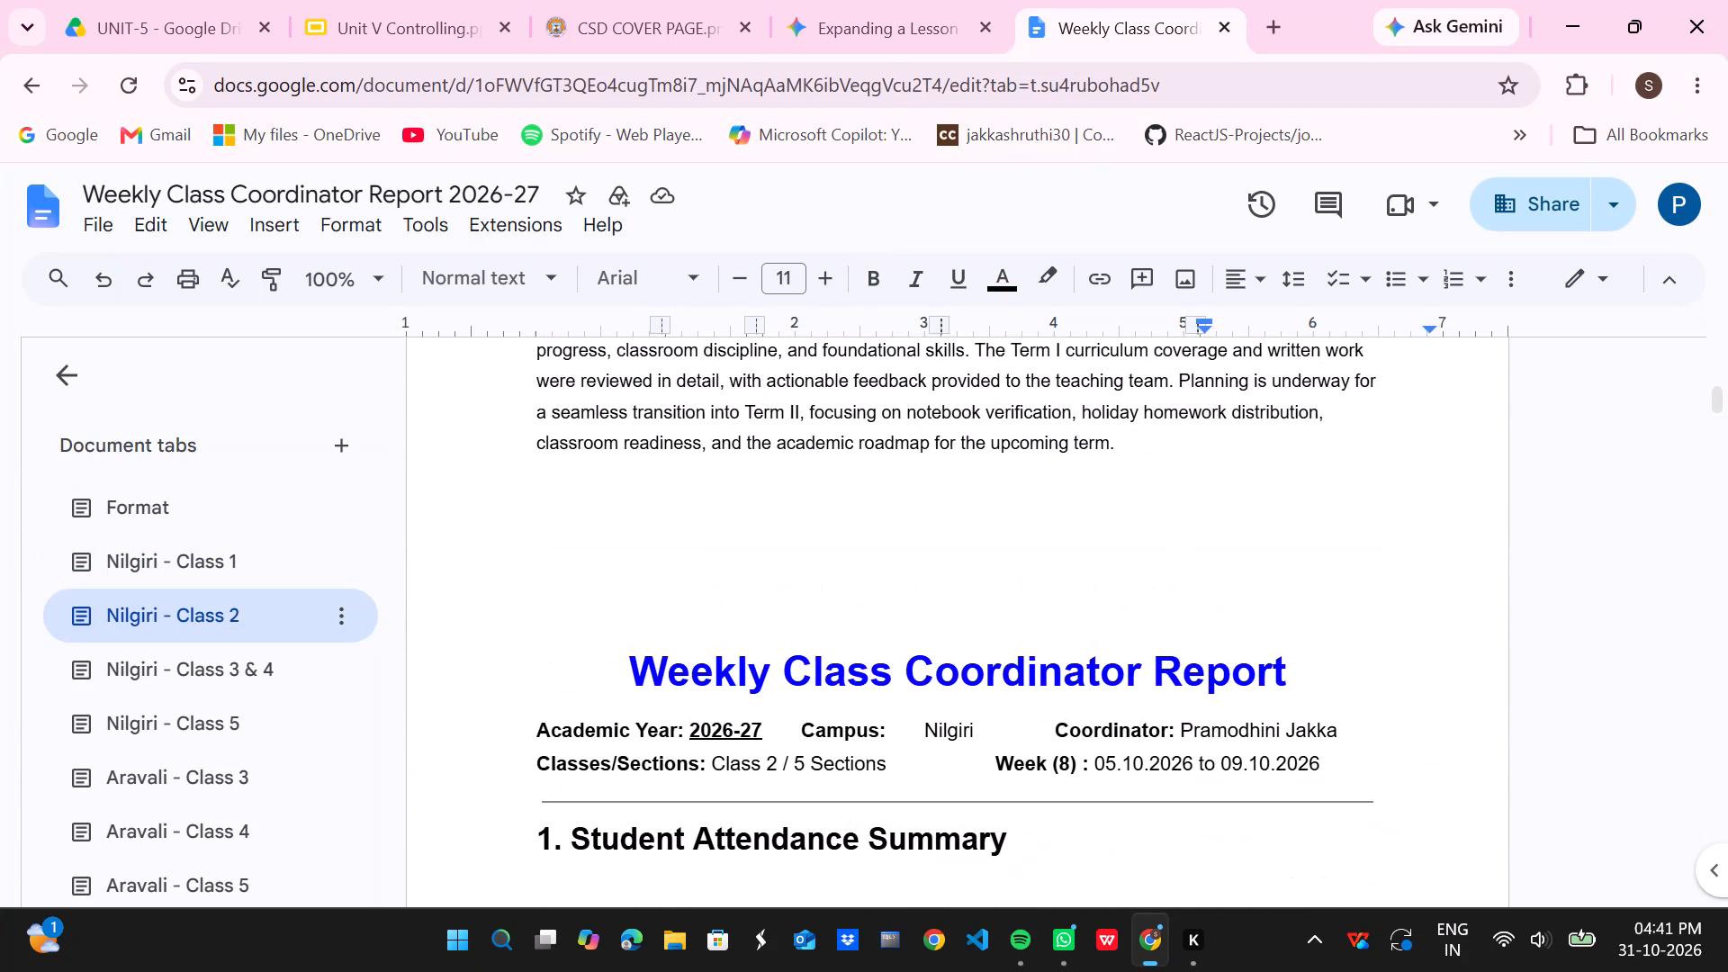
{"action": "left_click", "coordinate": [1008, 606]}
{"action": "key", "text": "Return"}
{"action": "key", "text": "Return"}
{"action": "key", "text": "Return"}
{"action": "key", "text": "Return"}
{"action": "key", "text": "Return"}
{"action": "key", "text": "Return"}
{"action": "key", "text": "Return"}
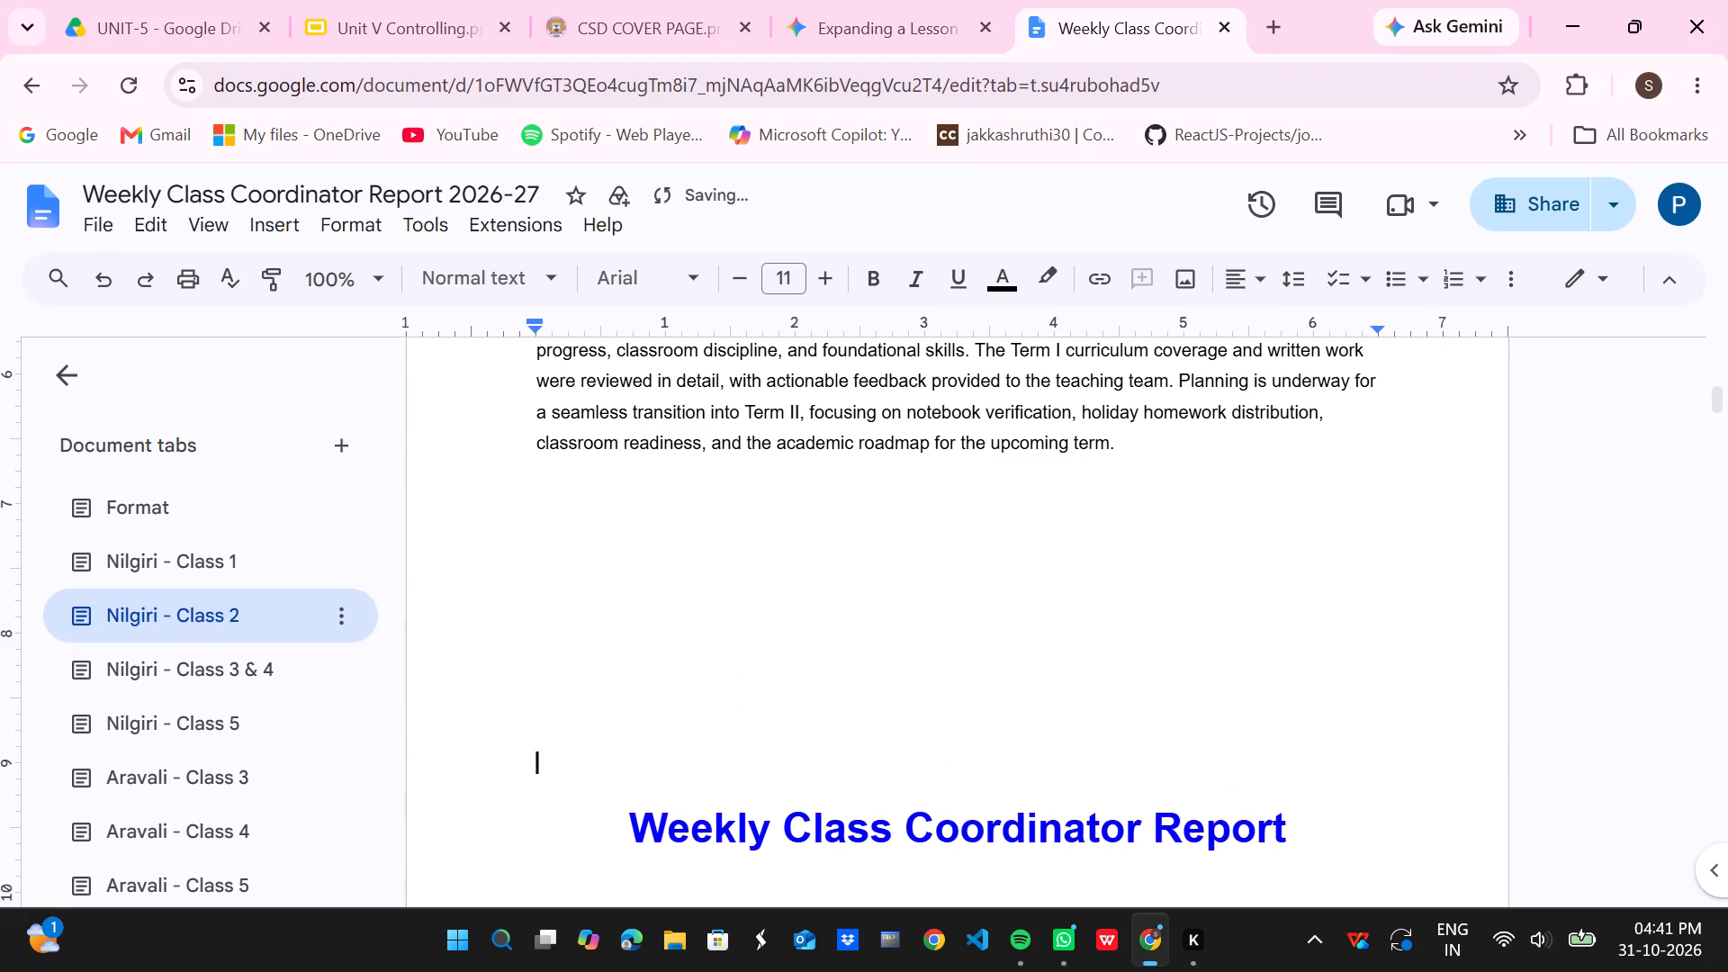
{"action": "key", "text": "Return"}
{"action": "key", "text": "Return"}
{"action": "key", "text": "Return"}
{"action": "scroll", "coordinate": [1008, 606], "scroll_direction": "down", "scroll_amount": 2}
{"action": "key", "text": "Return"}
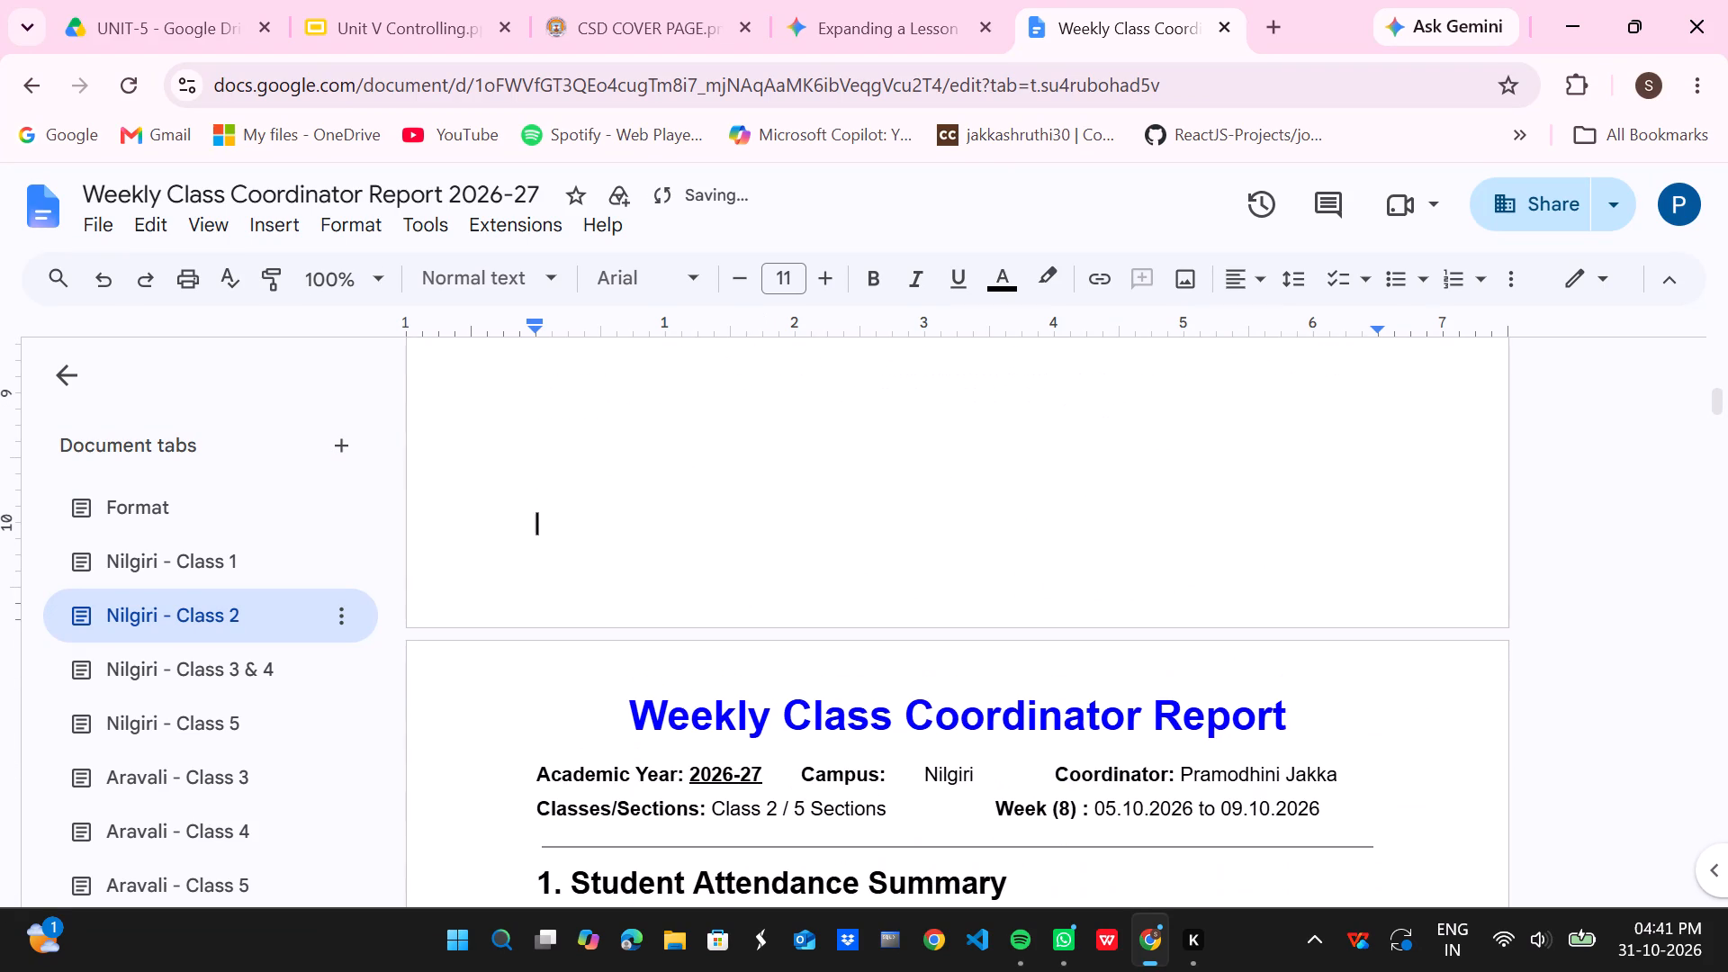
{"action": "scroll", "coordinate": [1008, 606], "scroll_direction": "up", "scroll_amount": 2}
{"action": "scroll", "coordinate": [1097, 697], "scroll_direction": "up", "scroll_amount": 1}
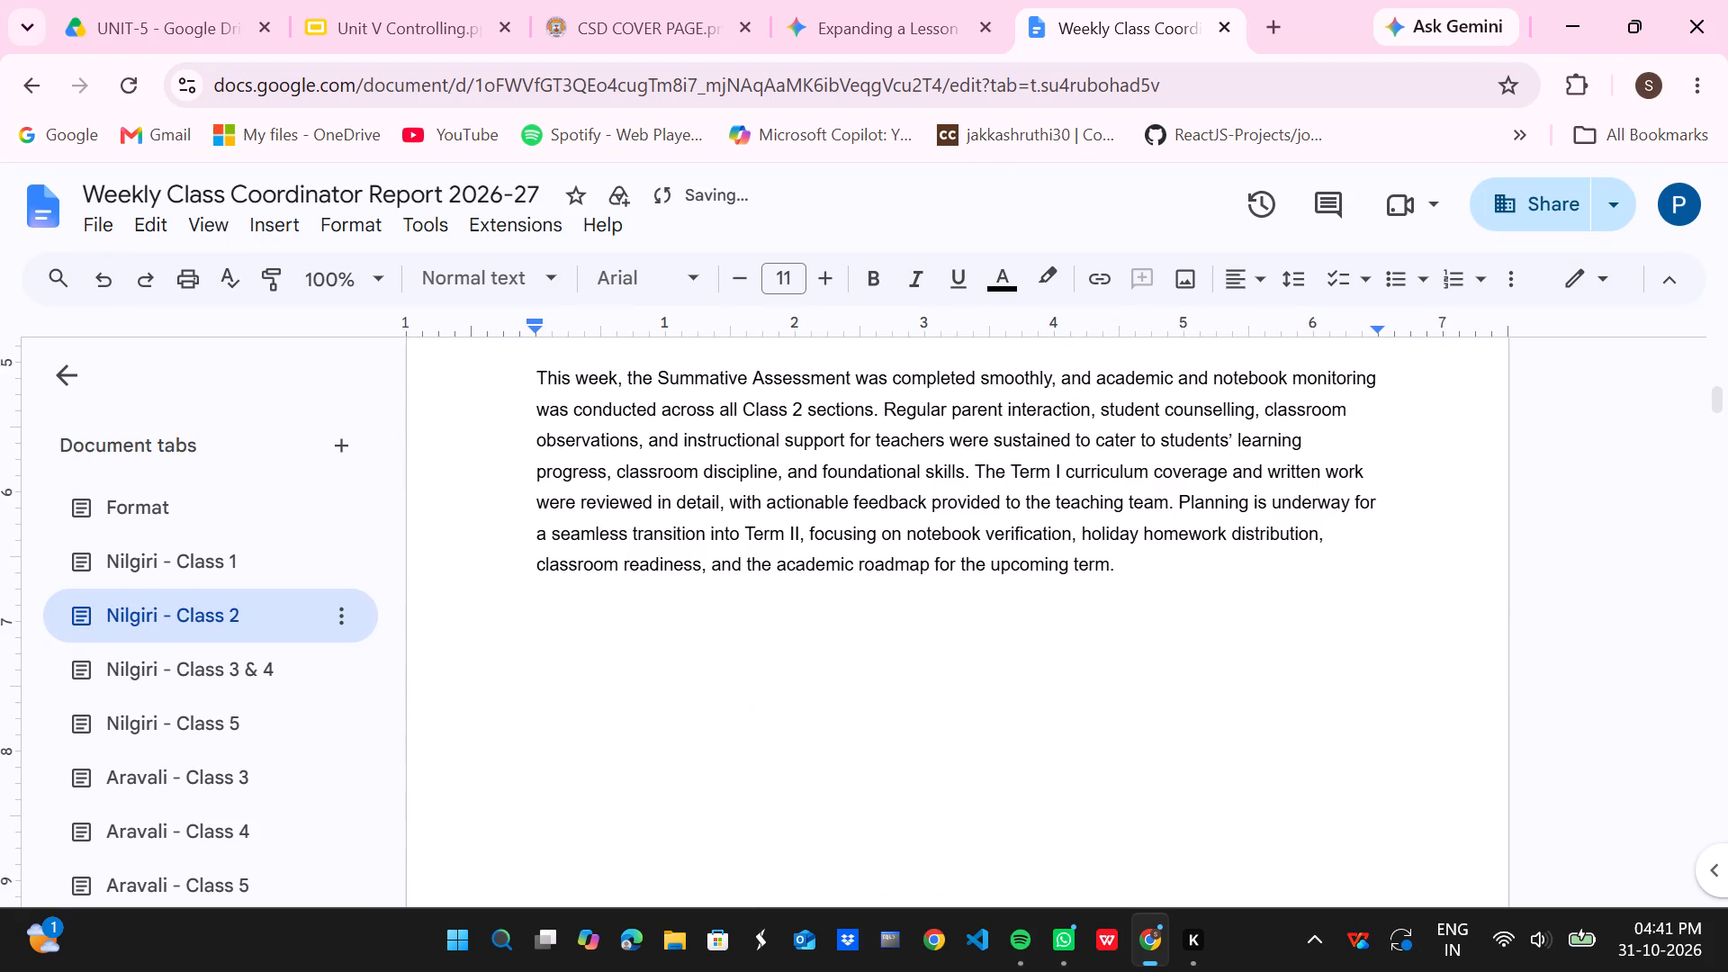
{"action": "scroll", "coordinate": [1097, 697], "scroll_direction": "up", "scroll_amount": 1}
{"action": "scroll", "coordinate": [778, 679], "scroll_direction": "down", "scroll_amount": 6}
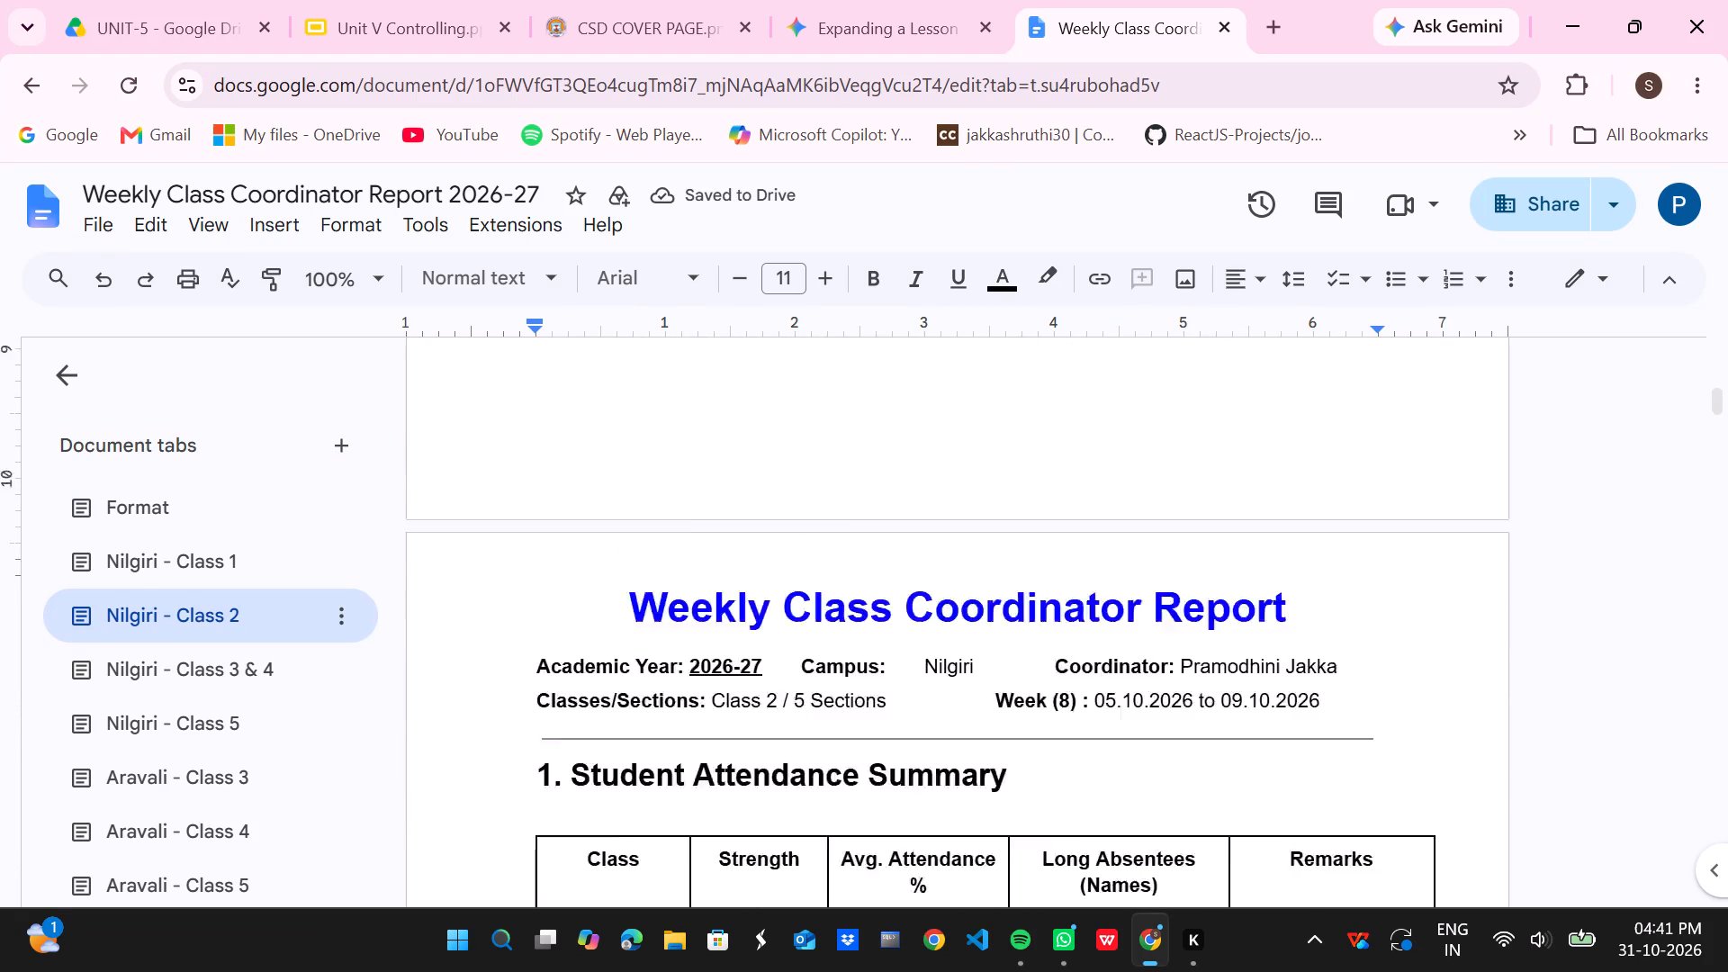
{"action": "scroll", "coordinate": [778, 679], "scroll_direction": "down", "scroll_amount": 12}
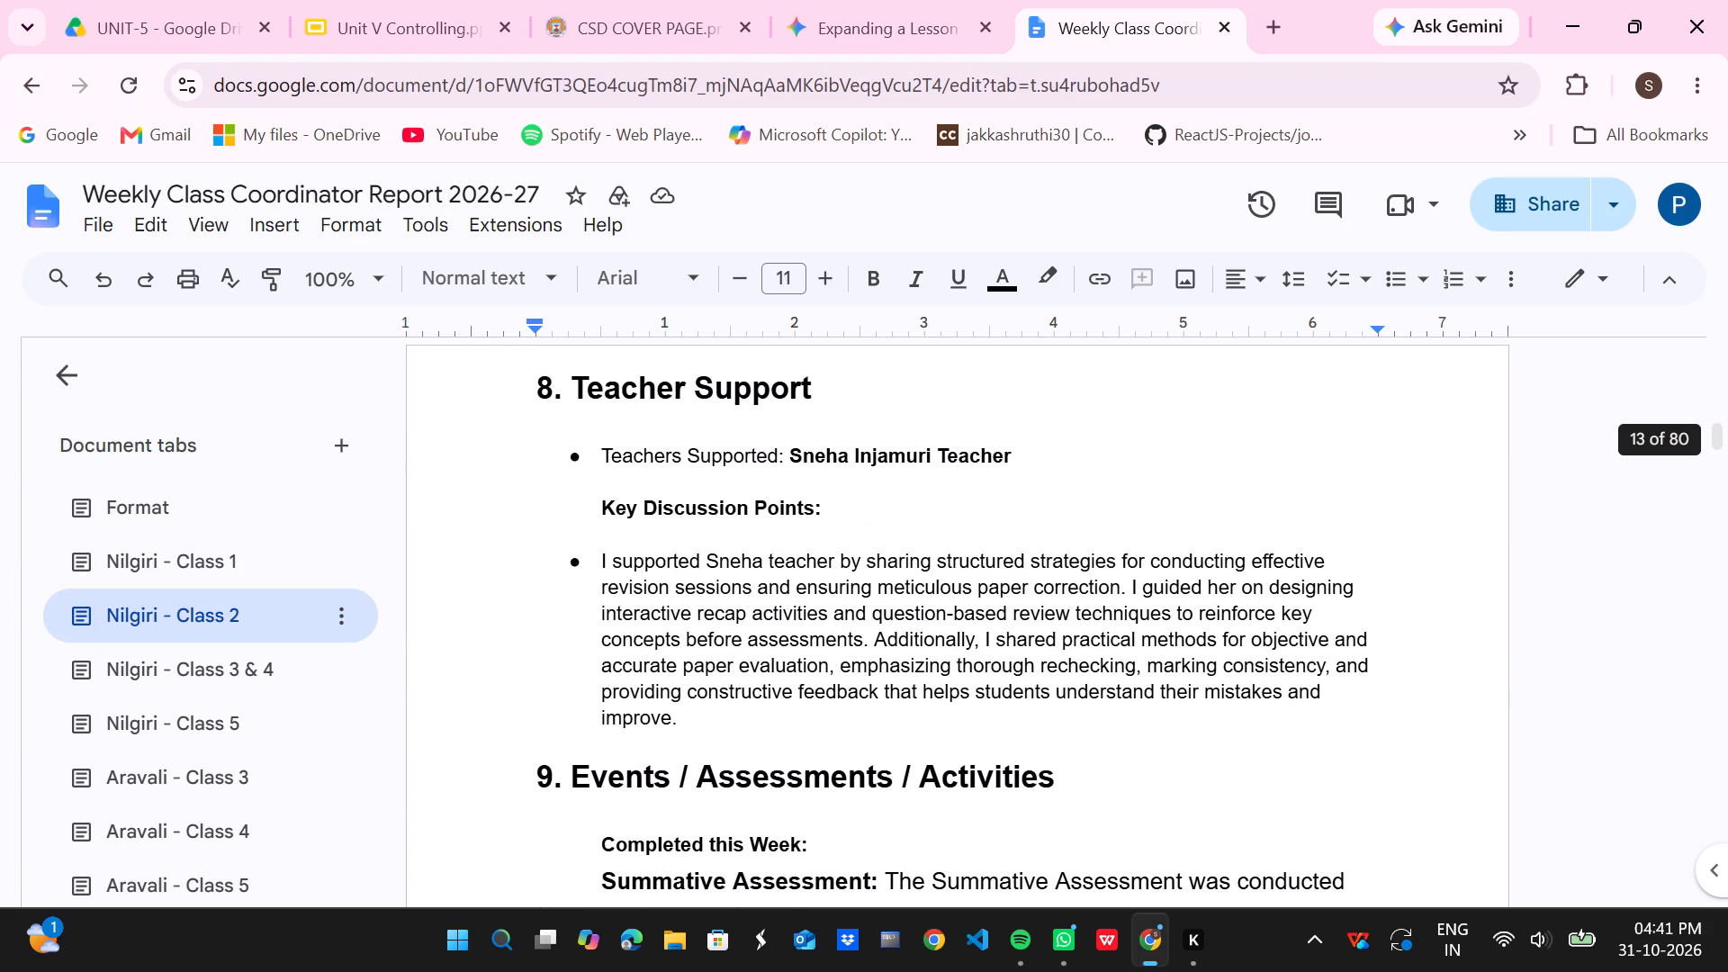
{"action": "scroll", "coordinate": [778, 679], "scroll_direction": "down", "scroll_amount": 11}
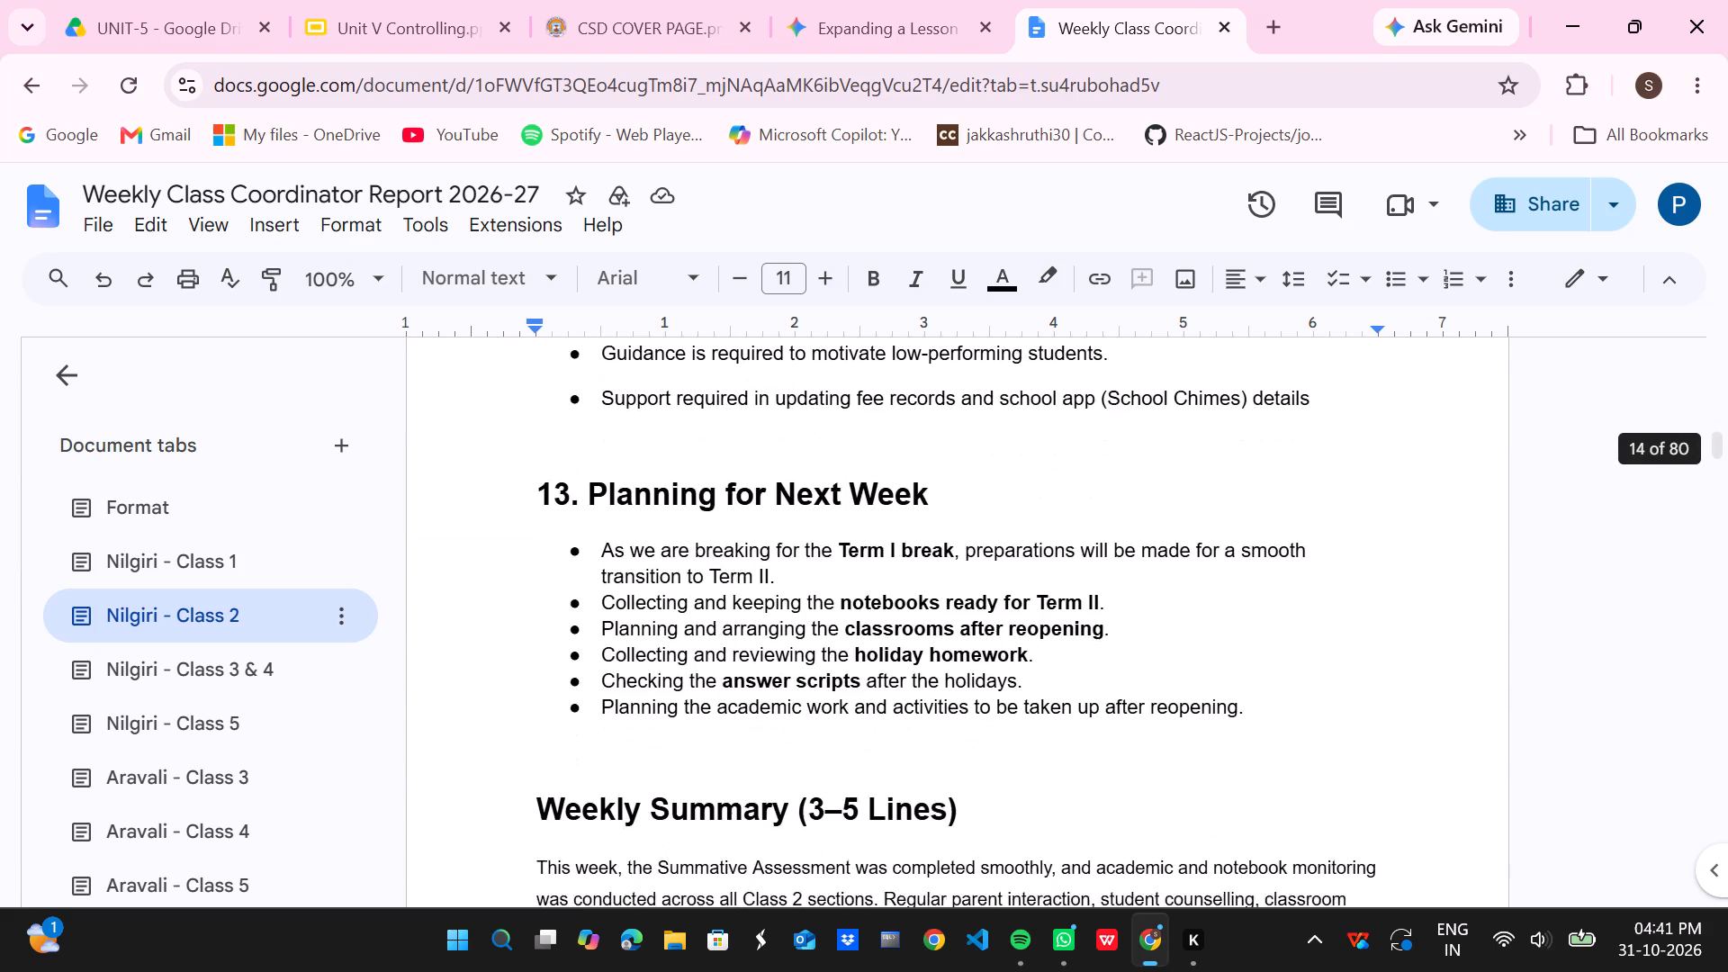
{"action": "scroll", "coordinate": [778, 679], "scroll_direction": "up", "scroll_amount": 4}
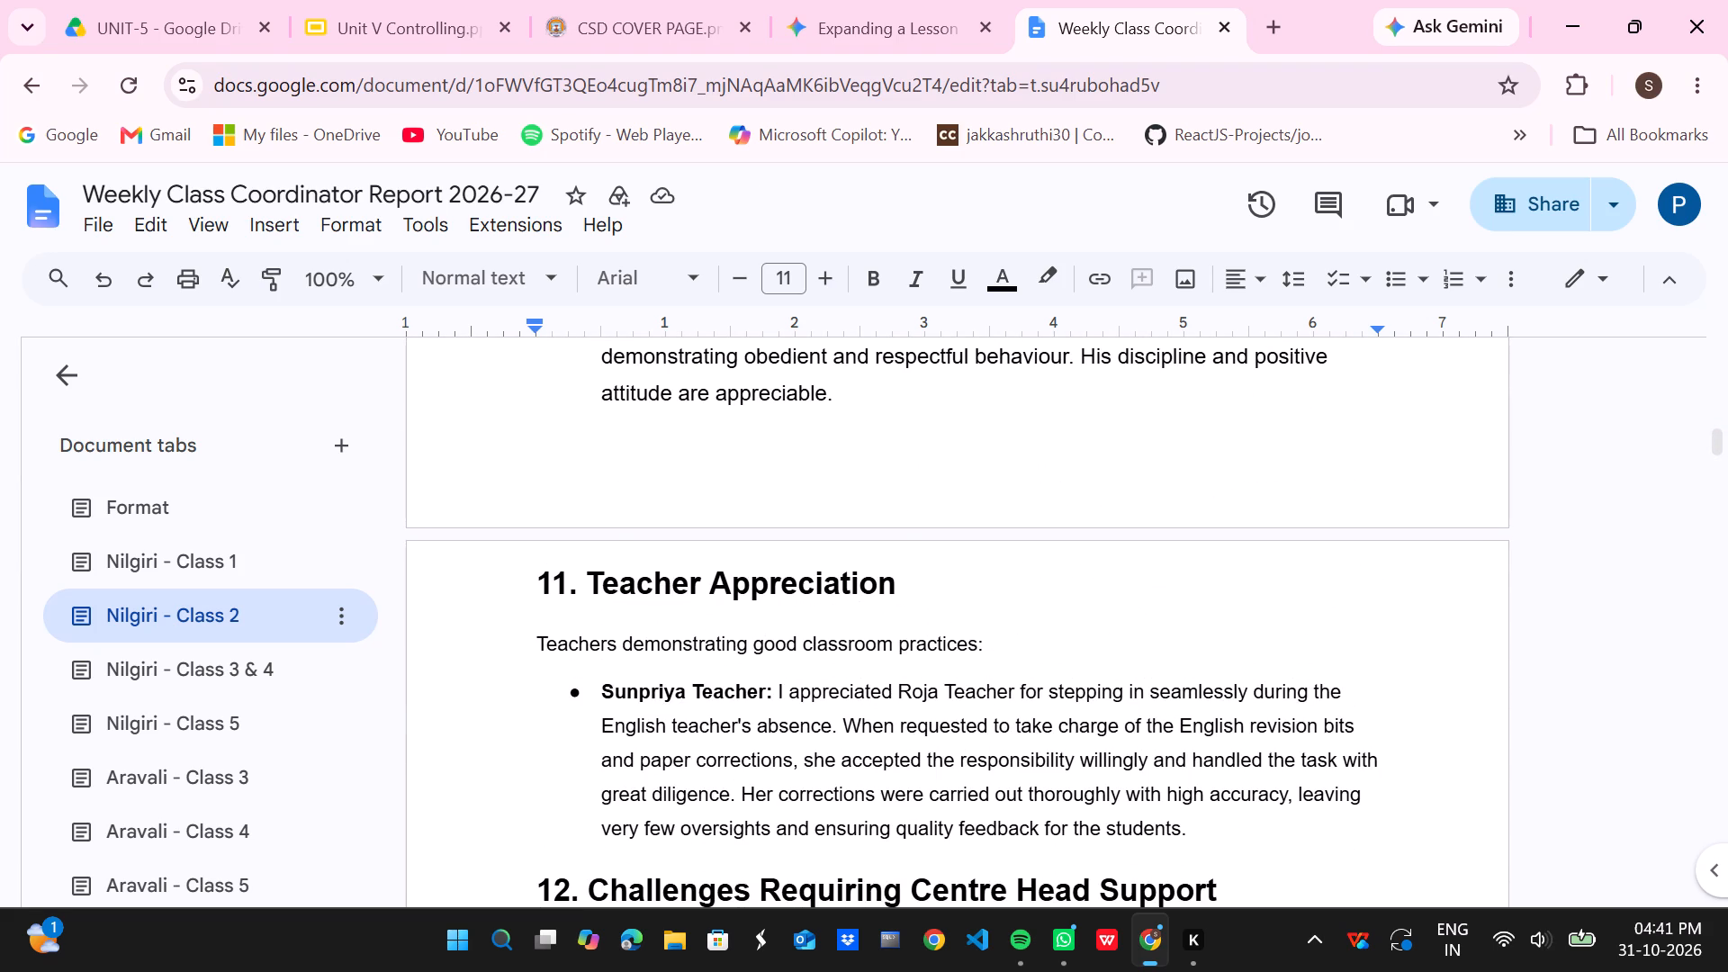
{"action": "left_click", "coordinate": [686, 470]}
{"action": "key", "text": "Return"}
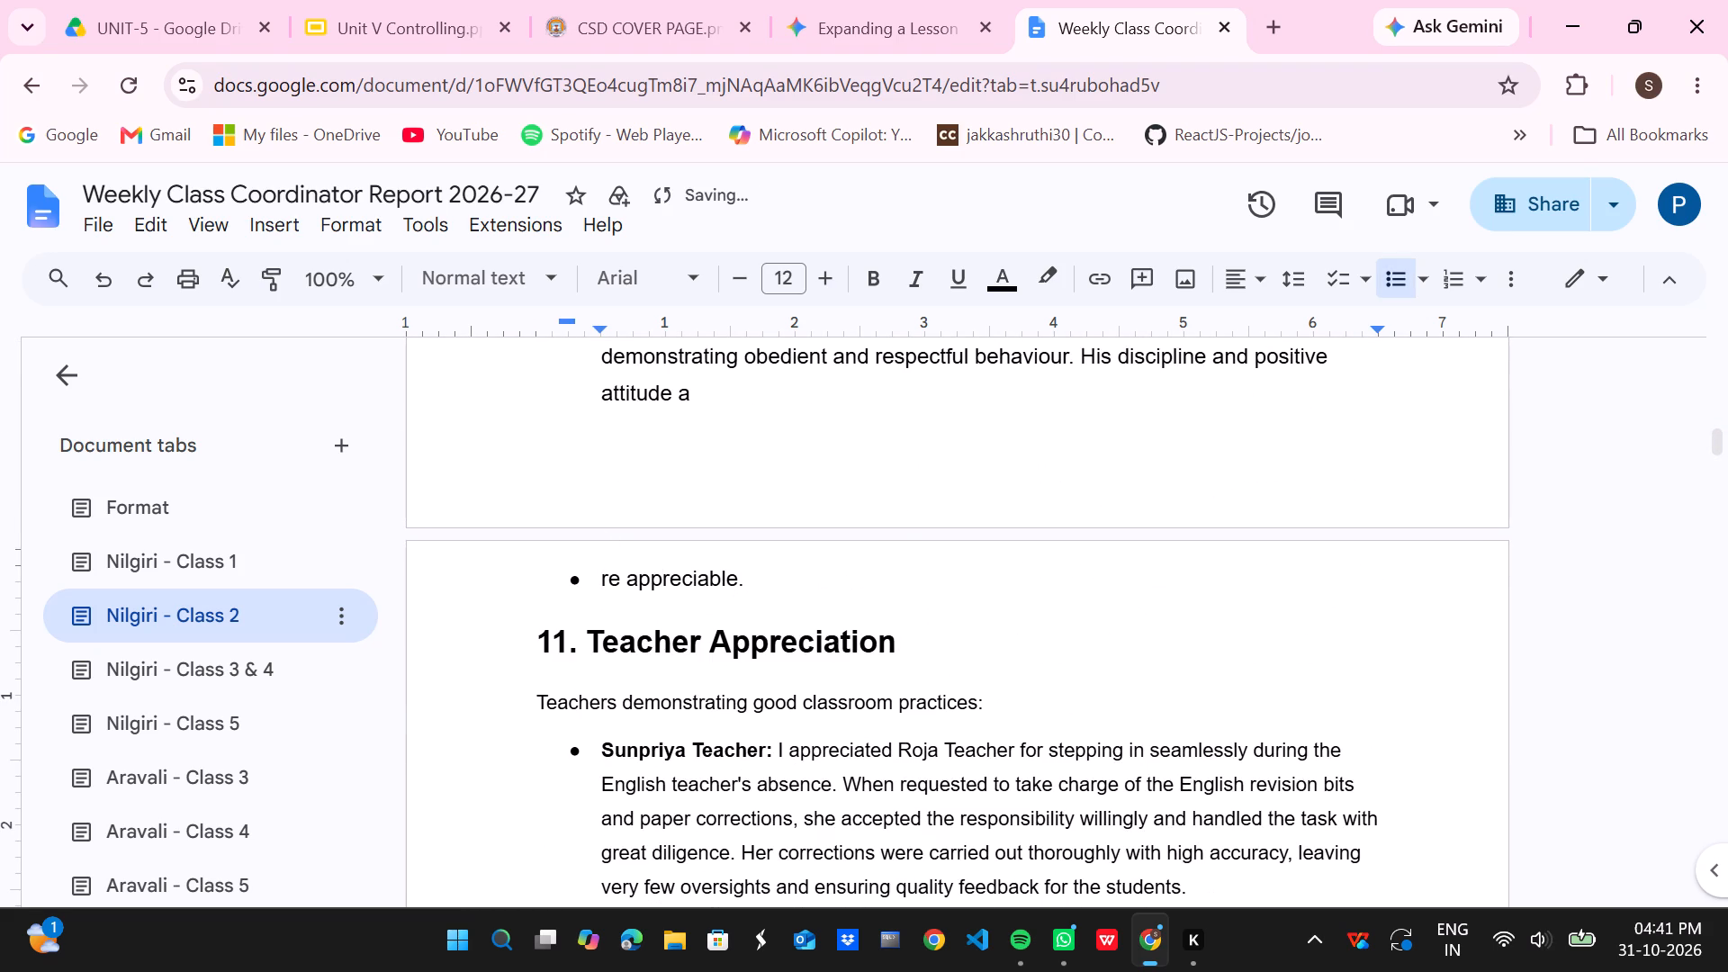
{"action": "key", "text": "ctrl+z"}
Add an unbulleted blank line after the last student appreciation entry, above 11. Teacher Appreciation, in the 05.10.2026 to 09.10.2026 report.
{"action": "left_click", "coordinate": [938, 393]}
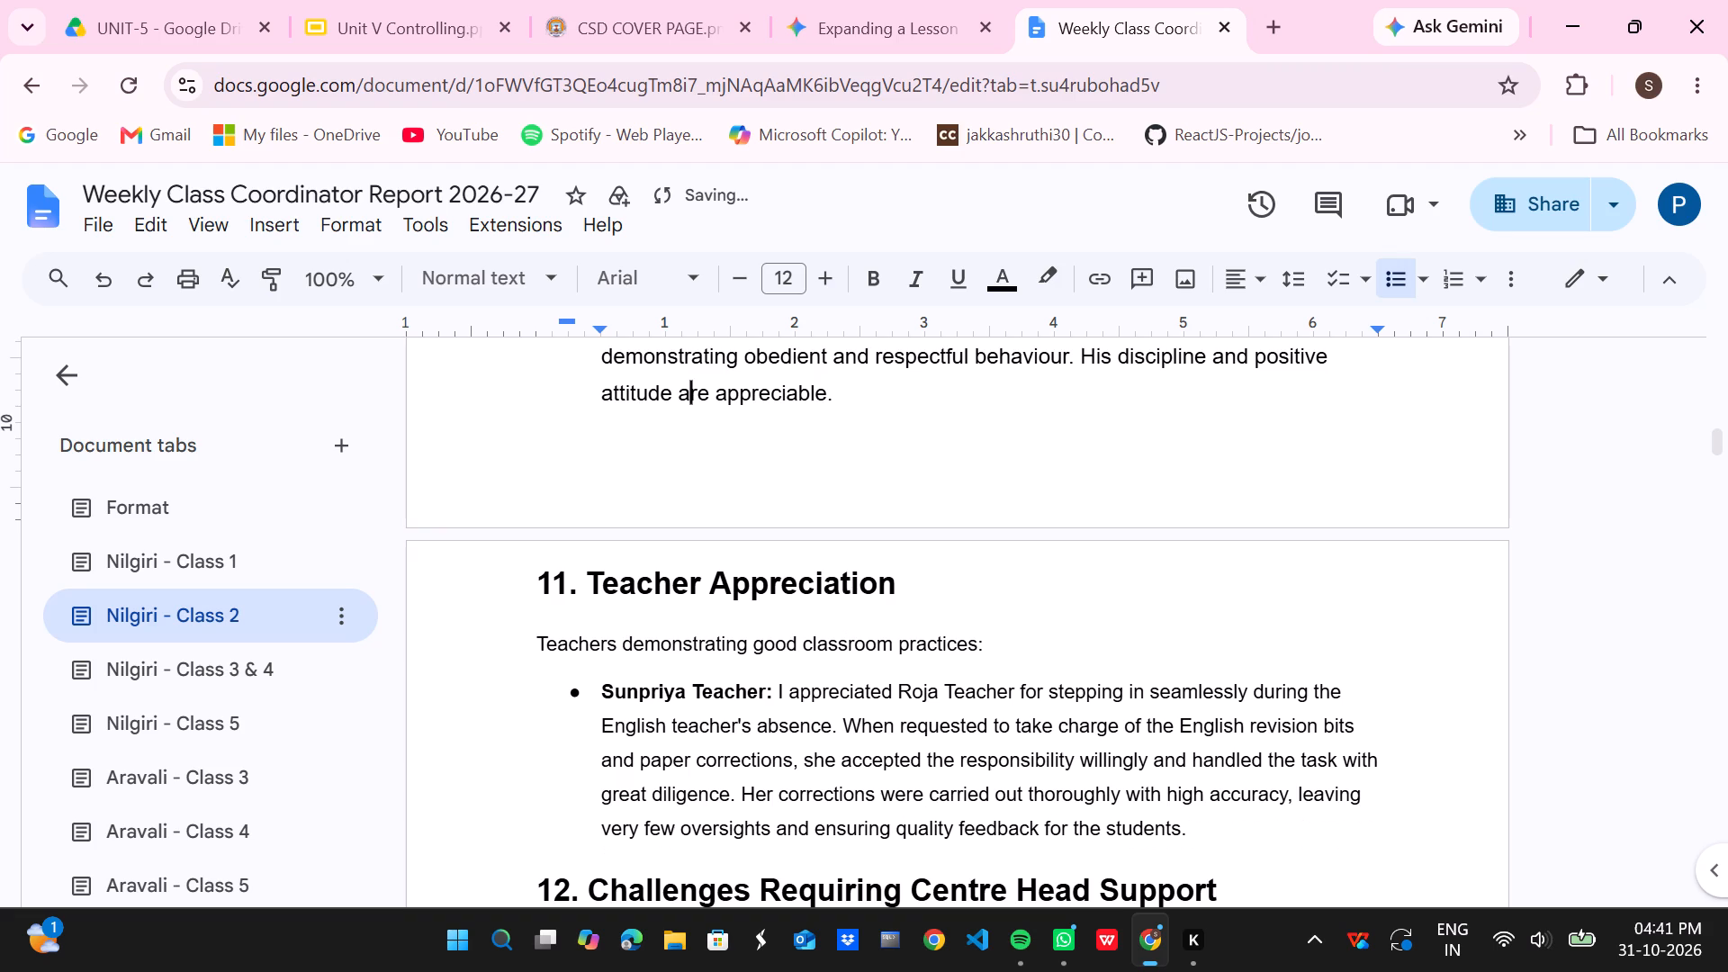
{"action": "key", "text": "Return"}
{"action": "key", "text": "BackSpace"}
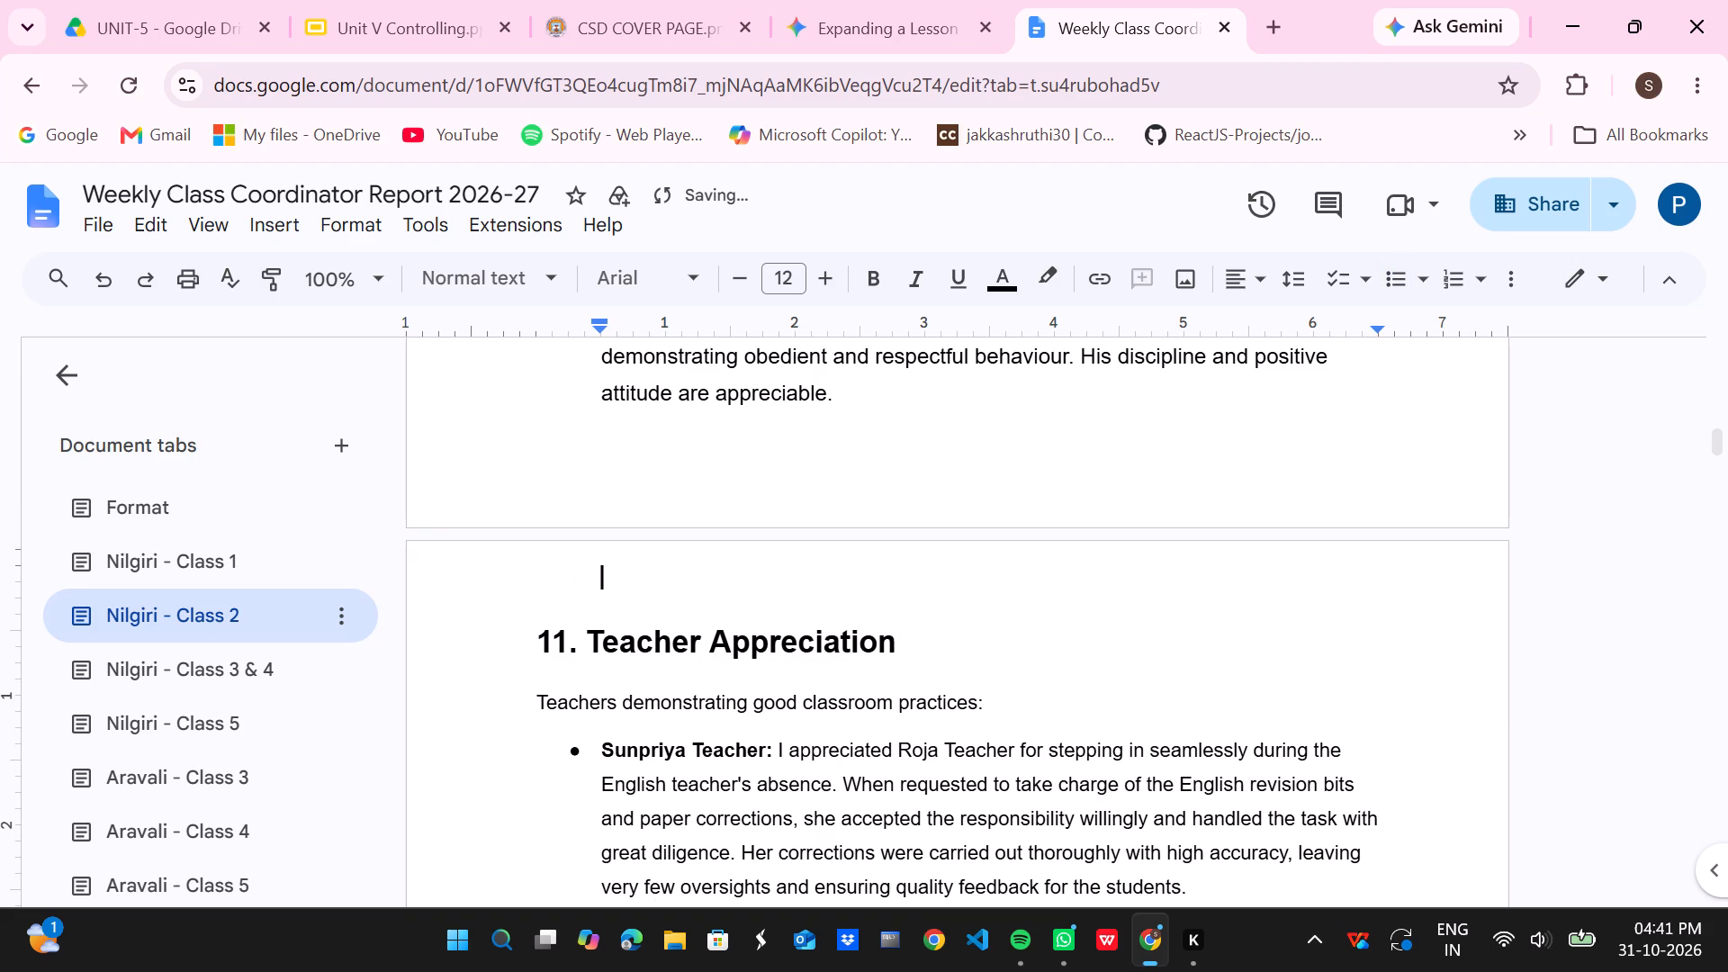
Examine the blank space between the Weekly Summary and the start of the 28.09.2026 to 03.10.2026 report.
{"action": "scroll", "coordinate": [1125, 561], "scroll_direction": "down", "scroll_amount": 8}
{"action": "scroll", "coordinate": [1125, 561], "scroll_direction": "up", "scroll_amount": 2}
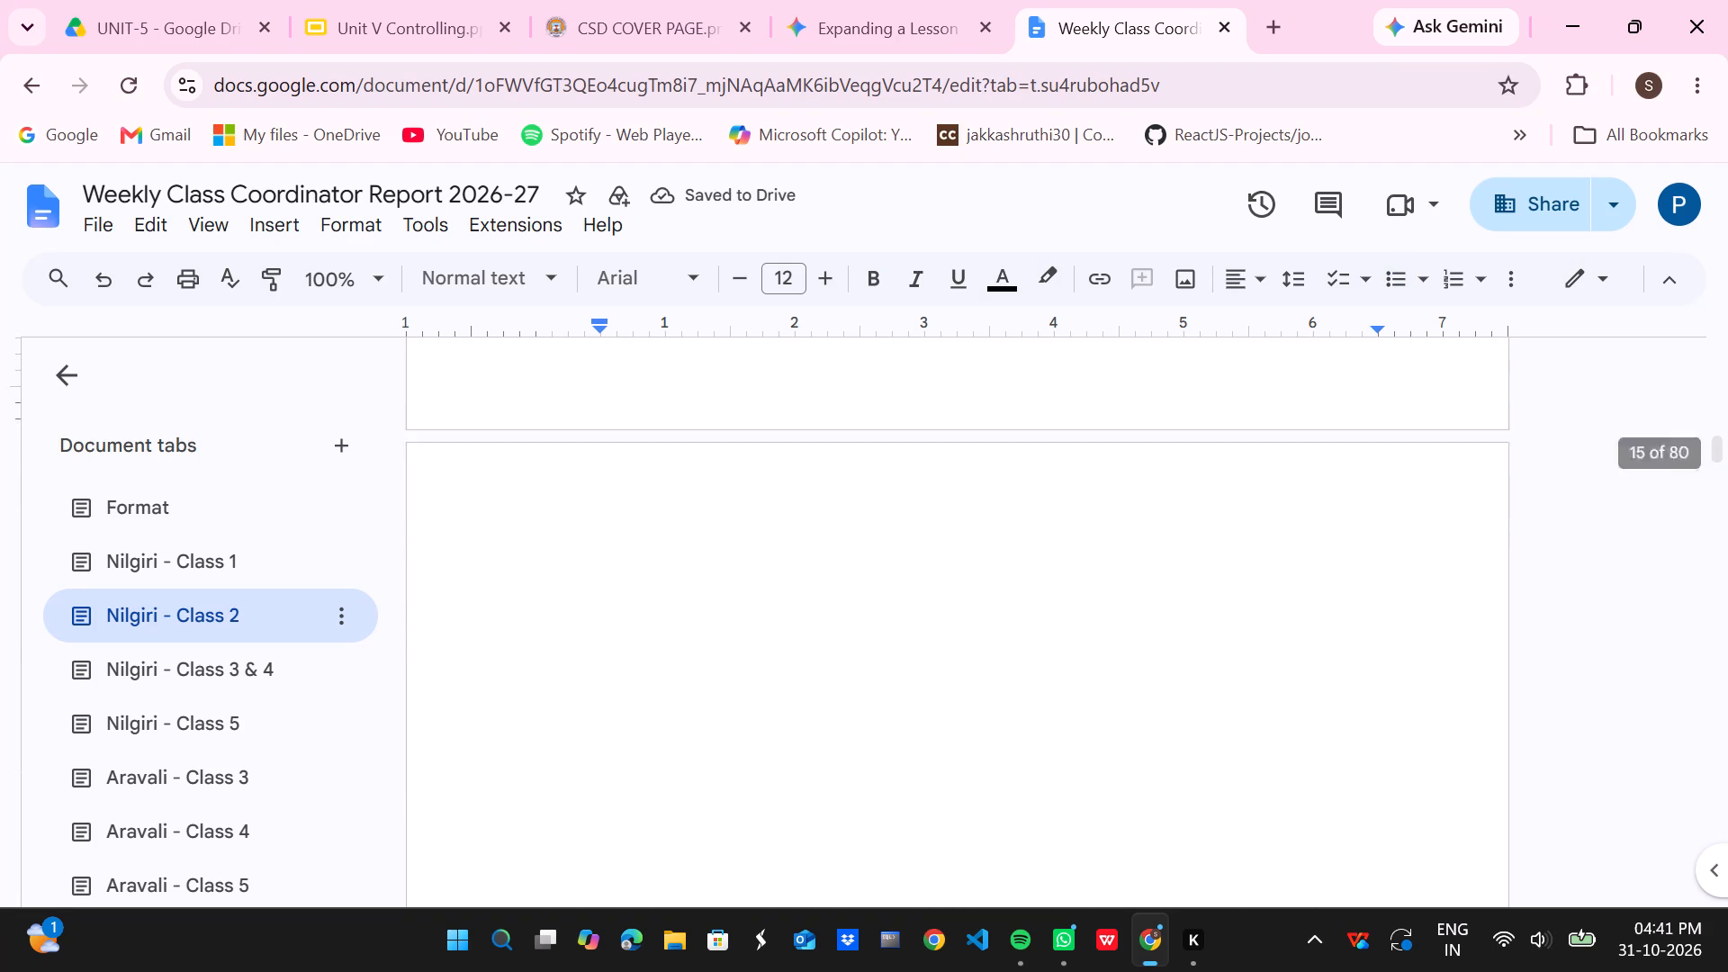
{"action": "scroll", "coordinate": [1125, 561], "scroll_direction": "up", "scroll_amount": 1}
{"action": "left_click", "coordinate": [527, 482]}
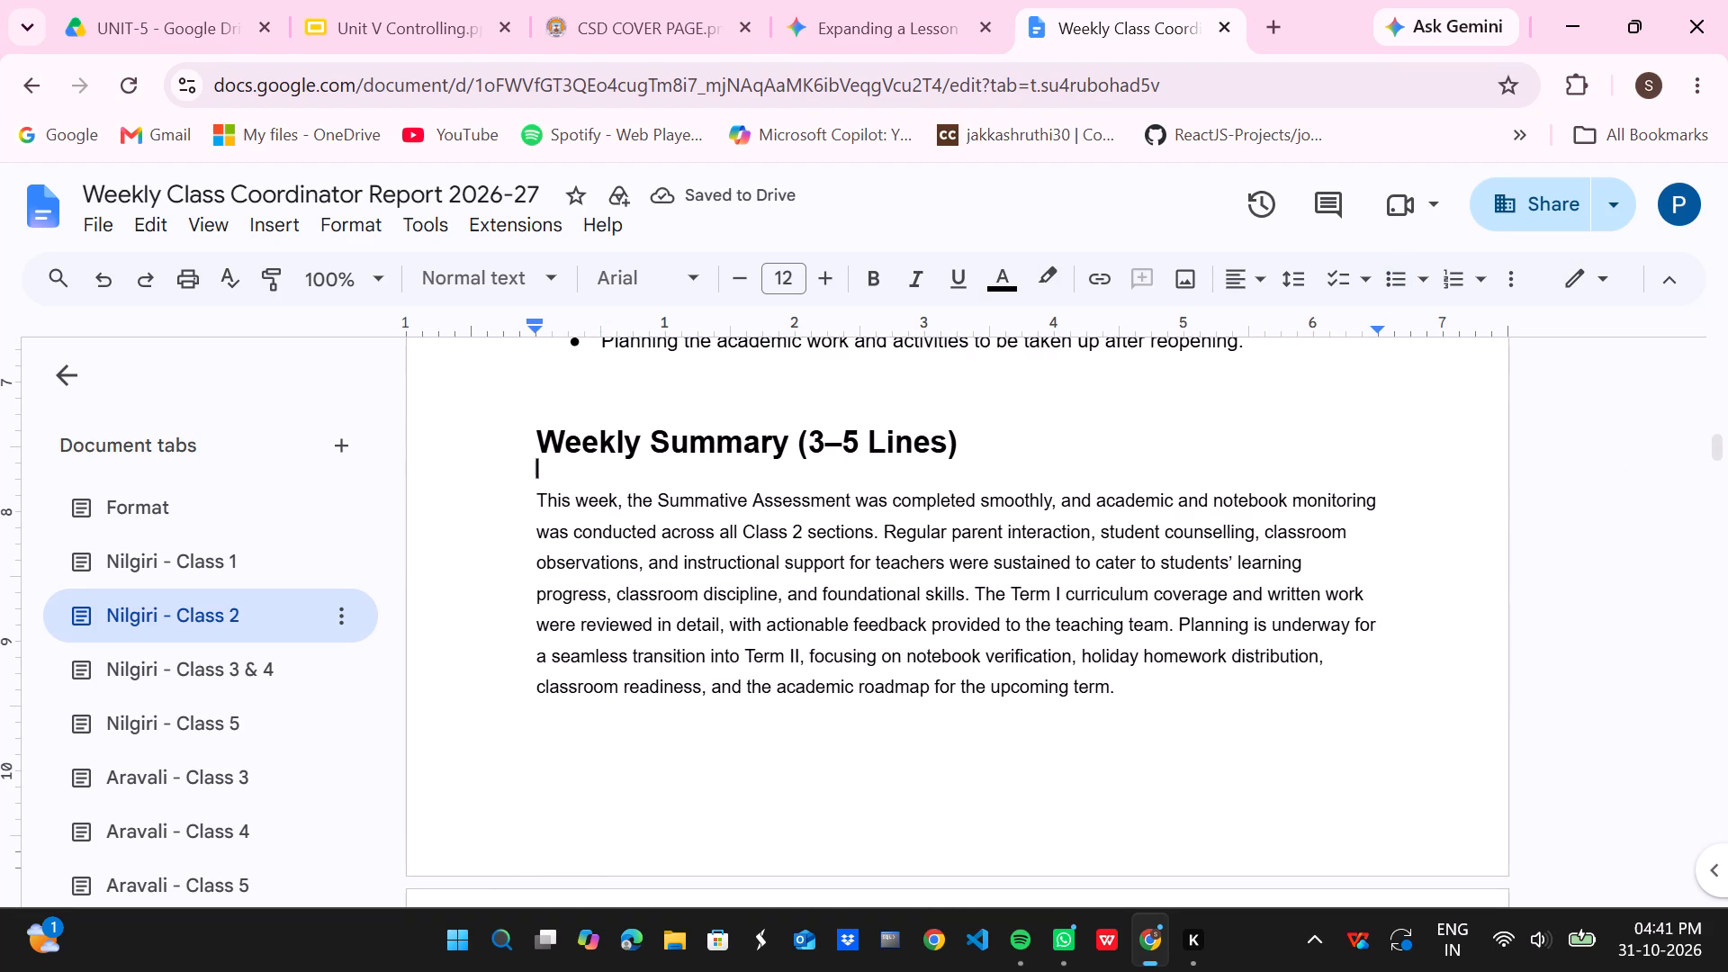
{"action": "scroll", "coordinate": [946, 635], "scroll_direction": "down", "scroll_amount": 8}
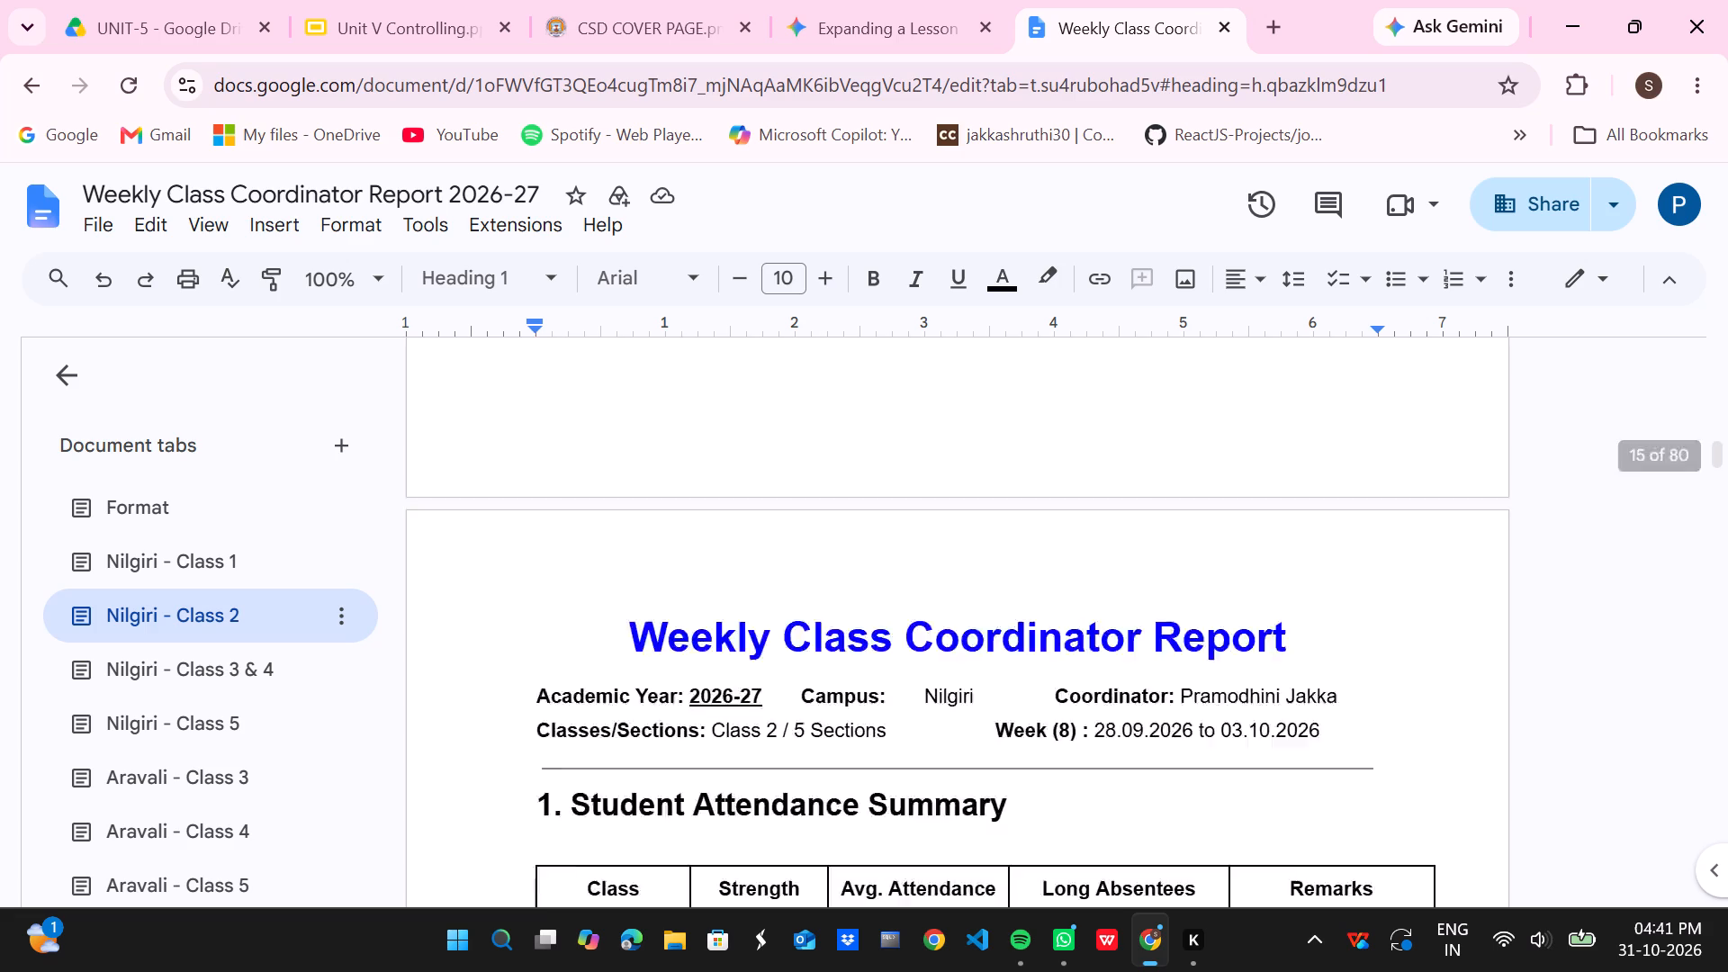
{"action": "scroll", "coordinate": [946, 635], "scroll_direction": "down", "scroll_amount": 2}
{"action": "scroll", "coordinate": [946, 635], "scroll_direction": "up", "scroll_amount": 9}
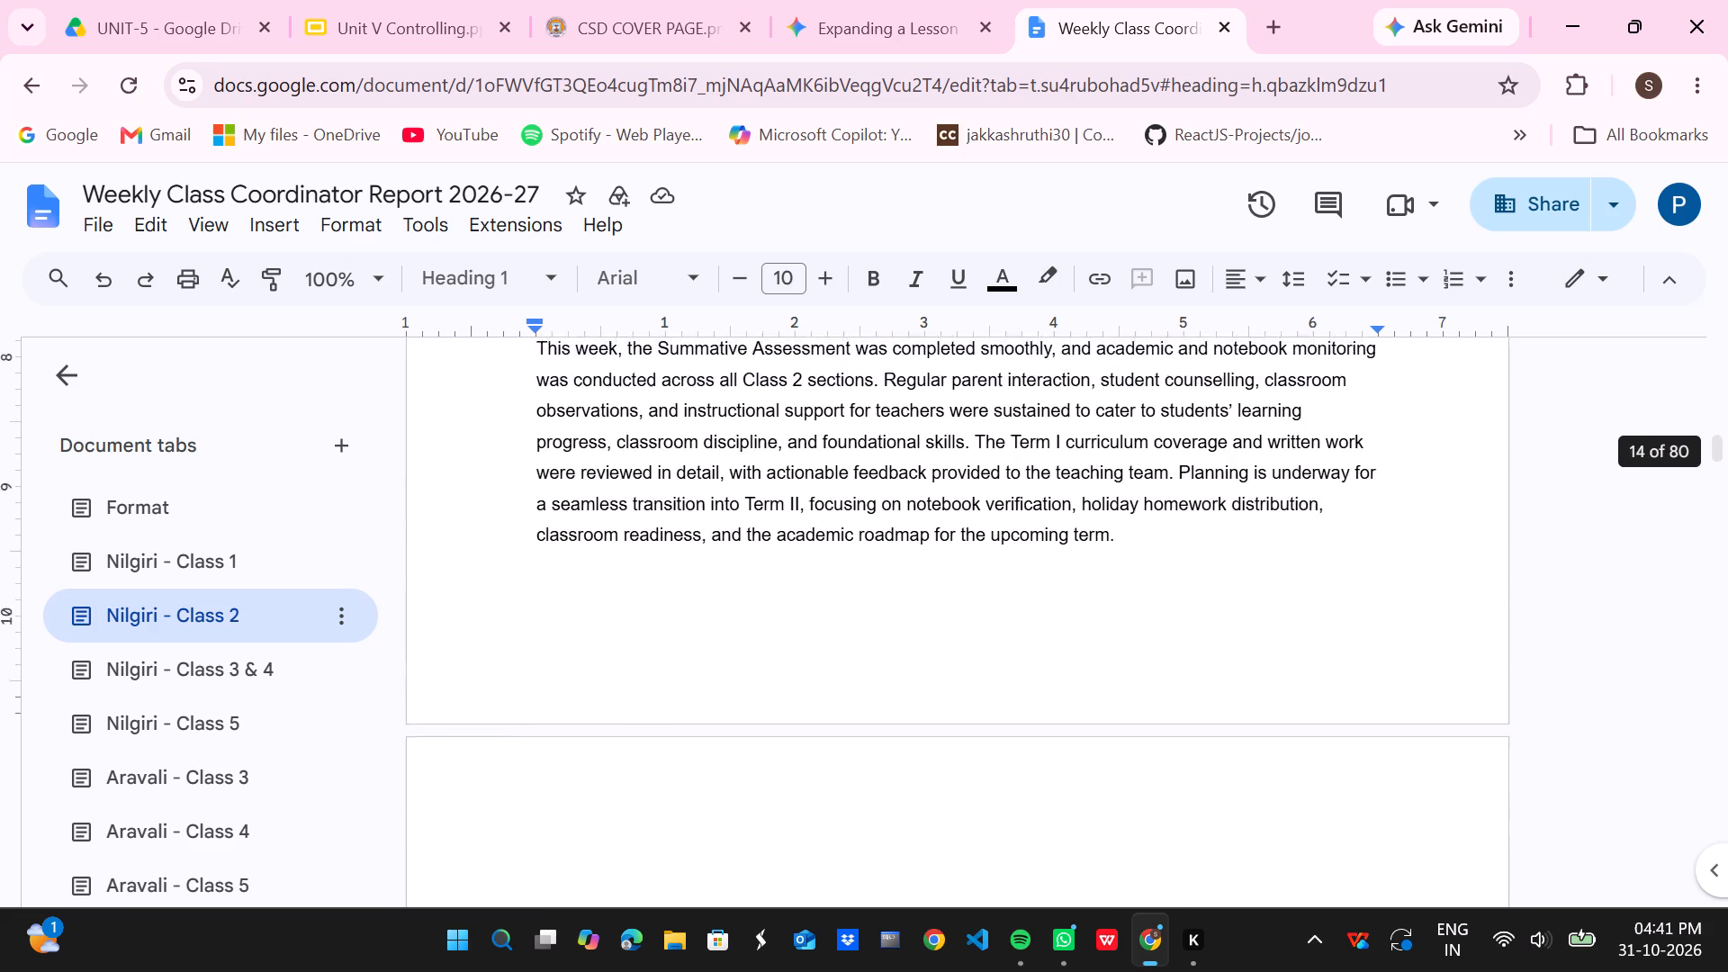
{"action": "scroll", "coordinate": [946, 635], "scroll_direction": "down", "scroll_amount": 3}
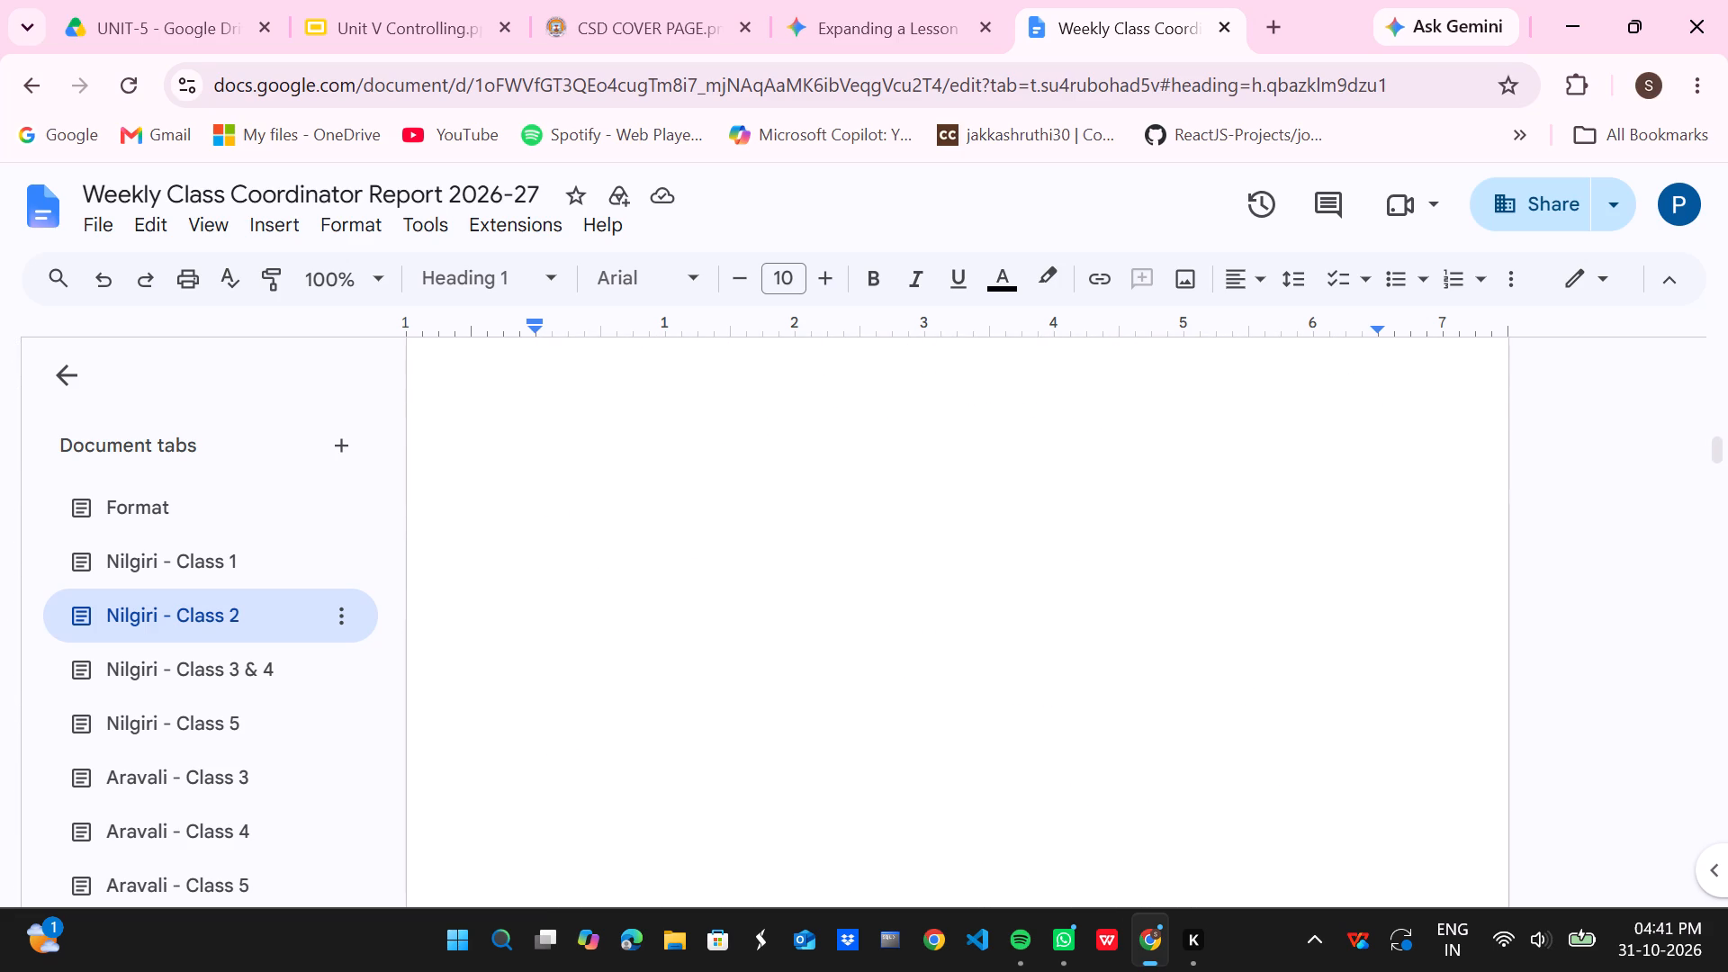
{"action": "scroll", "coordinate": [946, 635], "scroll_direction": "down", "scroll_amount": 8}
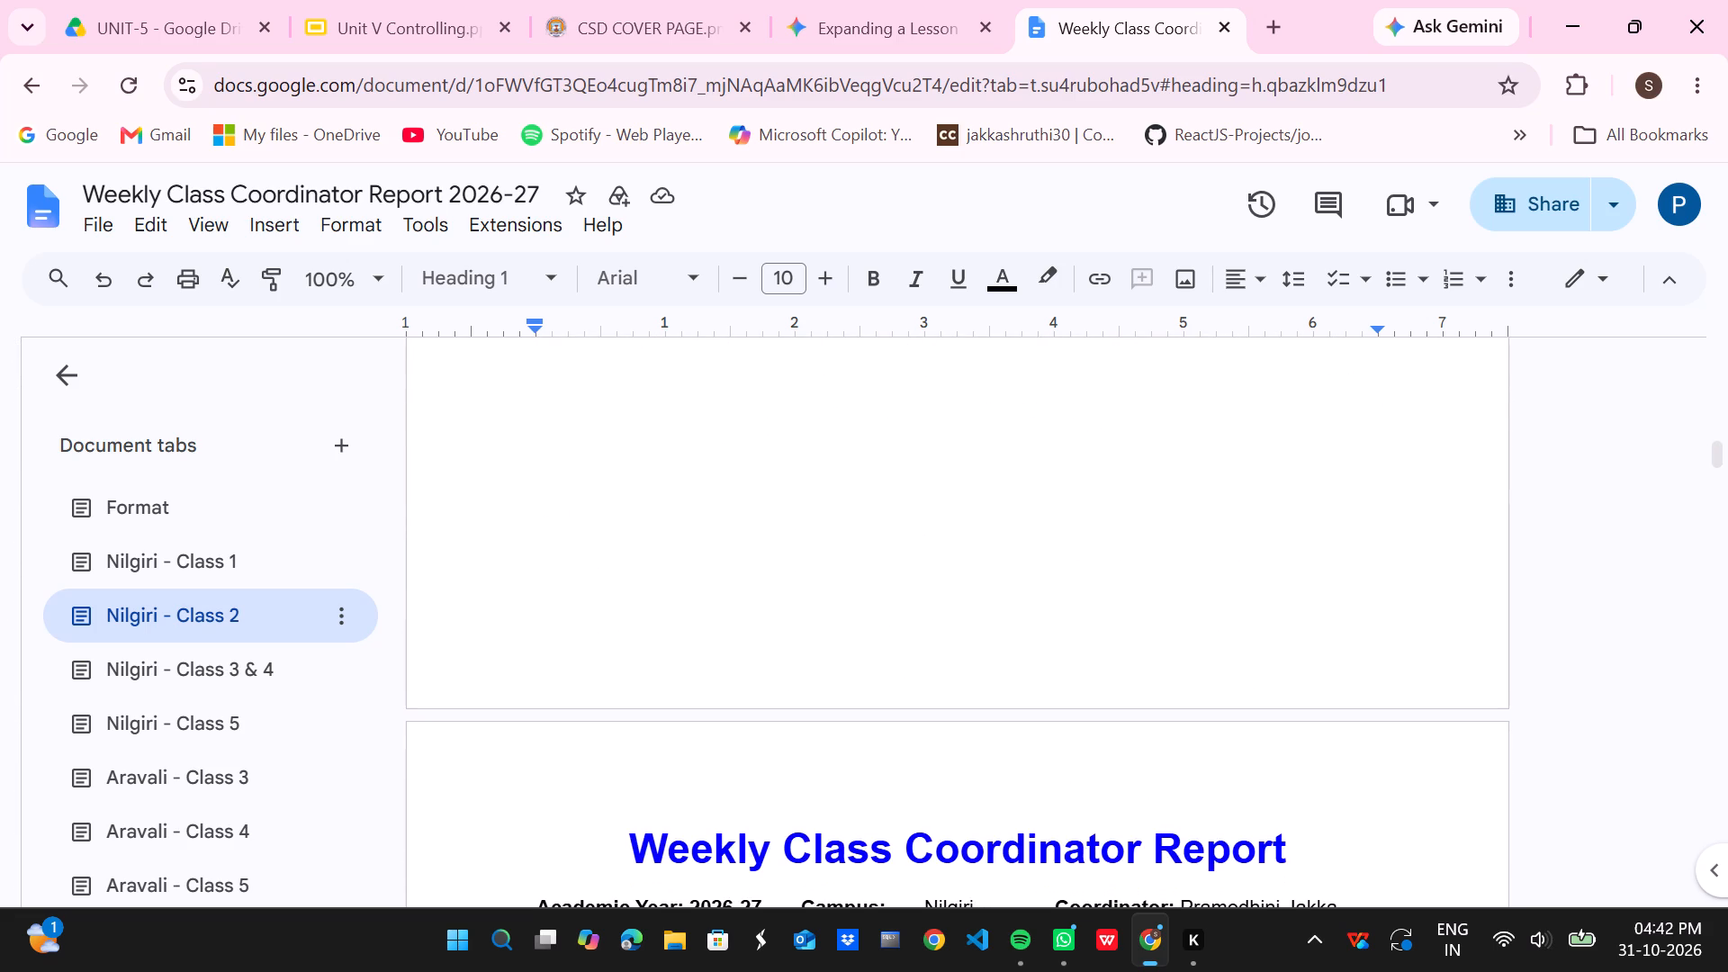
Delete surplus blank lines above the Weekly Class Coordinator Report heading of the 28.09.2026 to 03.10.2026 report.
{"action": "left_click", "coordinate": [617, 836]}
{"action": "key", "text": "BackSpace"}
{"action": "key", "text": "BackSpace"}
{"action": "key", "text": "BackSpace"}
{"action": "key", "text": "BackSpace"}
{"action": "key", "text": "BackSpace"}
{"action": "key", "text": "BackSpace"}
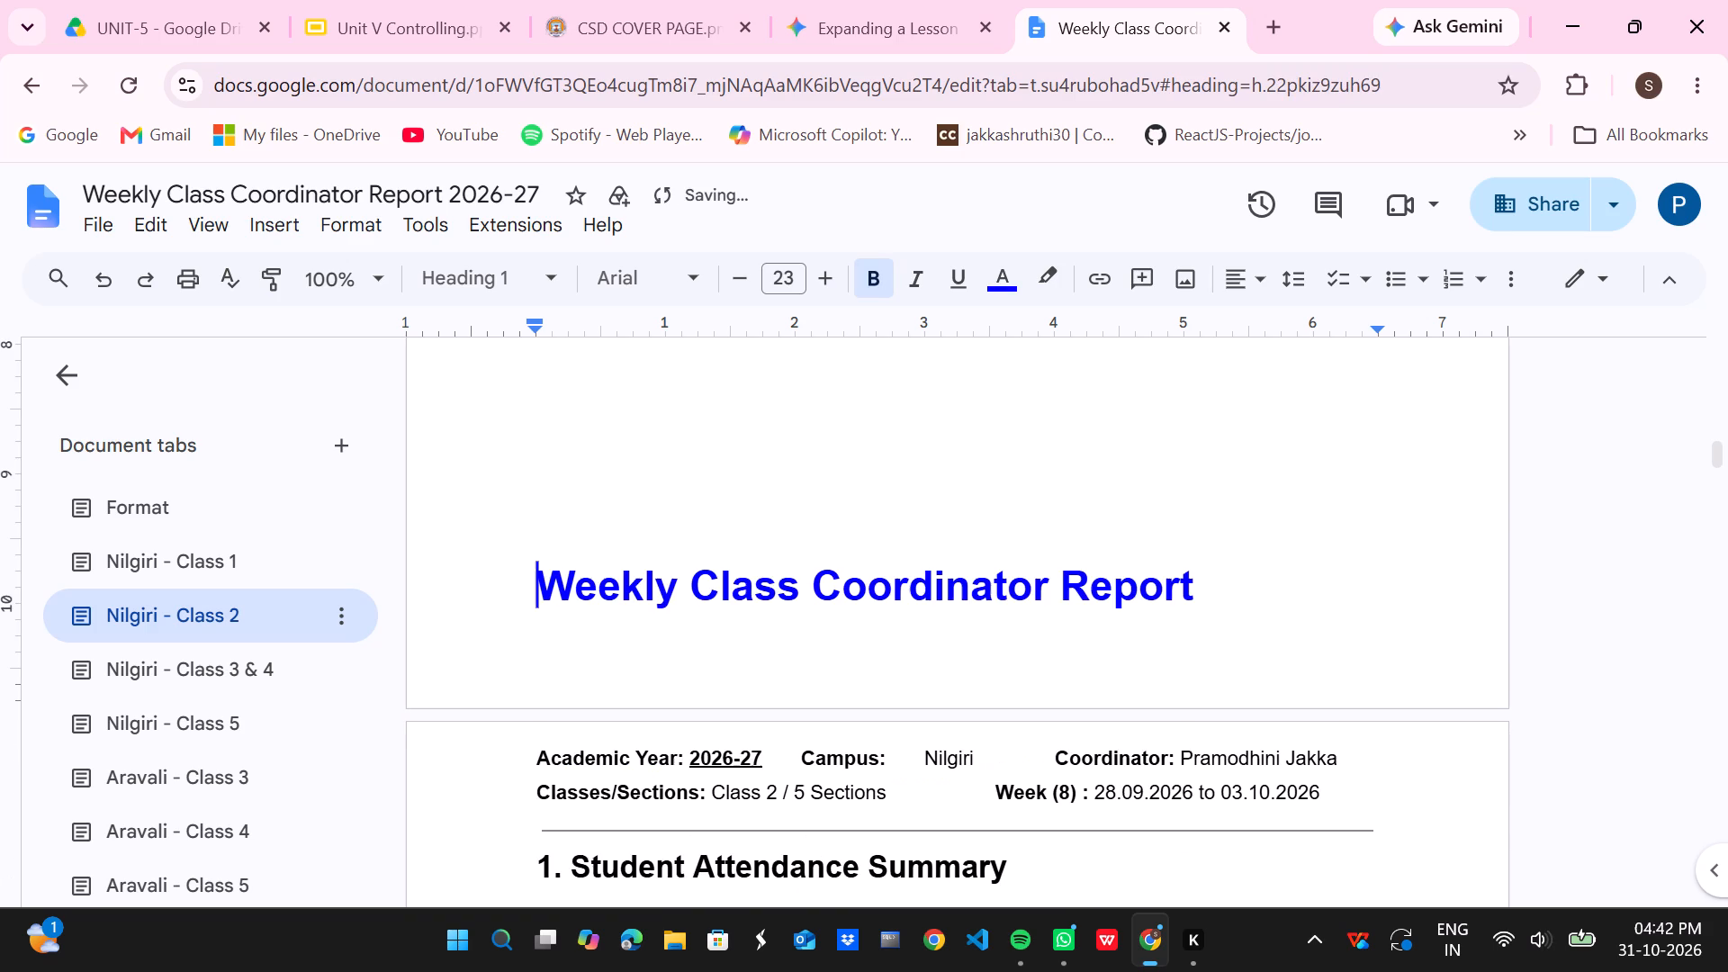
{"action": "key", "text": "BackSpace"}
{"action": "key", "text": "BackSpace"}
{"action": "key", "text": "BackSpace"}
{"action": "key", "text": "BackSpace"}
{"action": "key", "text": "BackSpace"}
{"action": "key", "text": "BackSpace"}
{"action": "key", "text": "BackSpace"}
{"action": "key", "text": "BackSpace"}
{"action": "key", "text": "BackSpace"}
{"action": "key", "text": "BackSpace"}
{"action": "key", "text": "BackSpace"}
{"action": "key", "text": "BackSpace"}
{"action": "key", "text": "BackSpace"}
{"action": "key", "text": "BackSpace"}
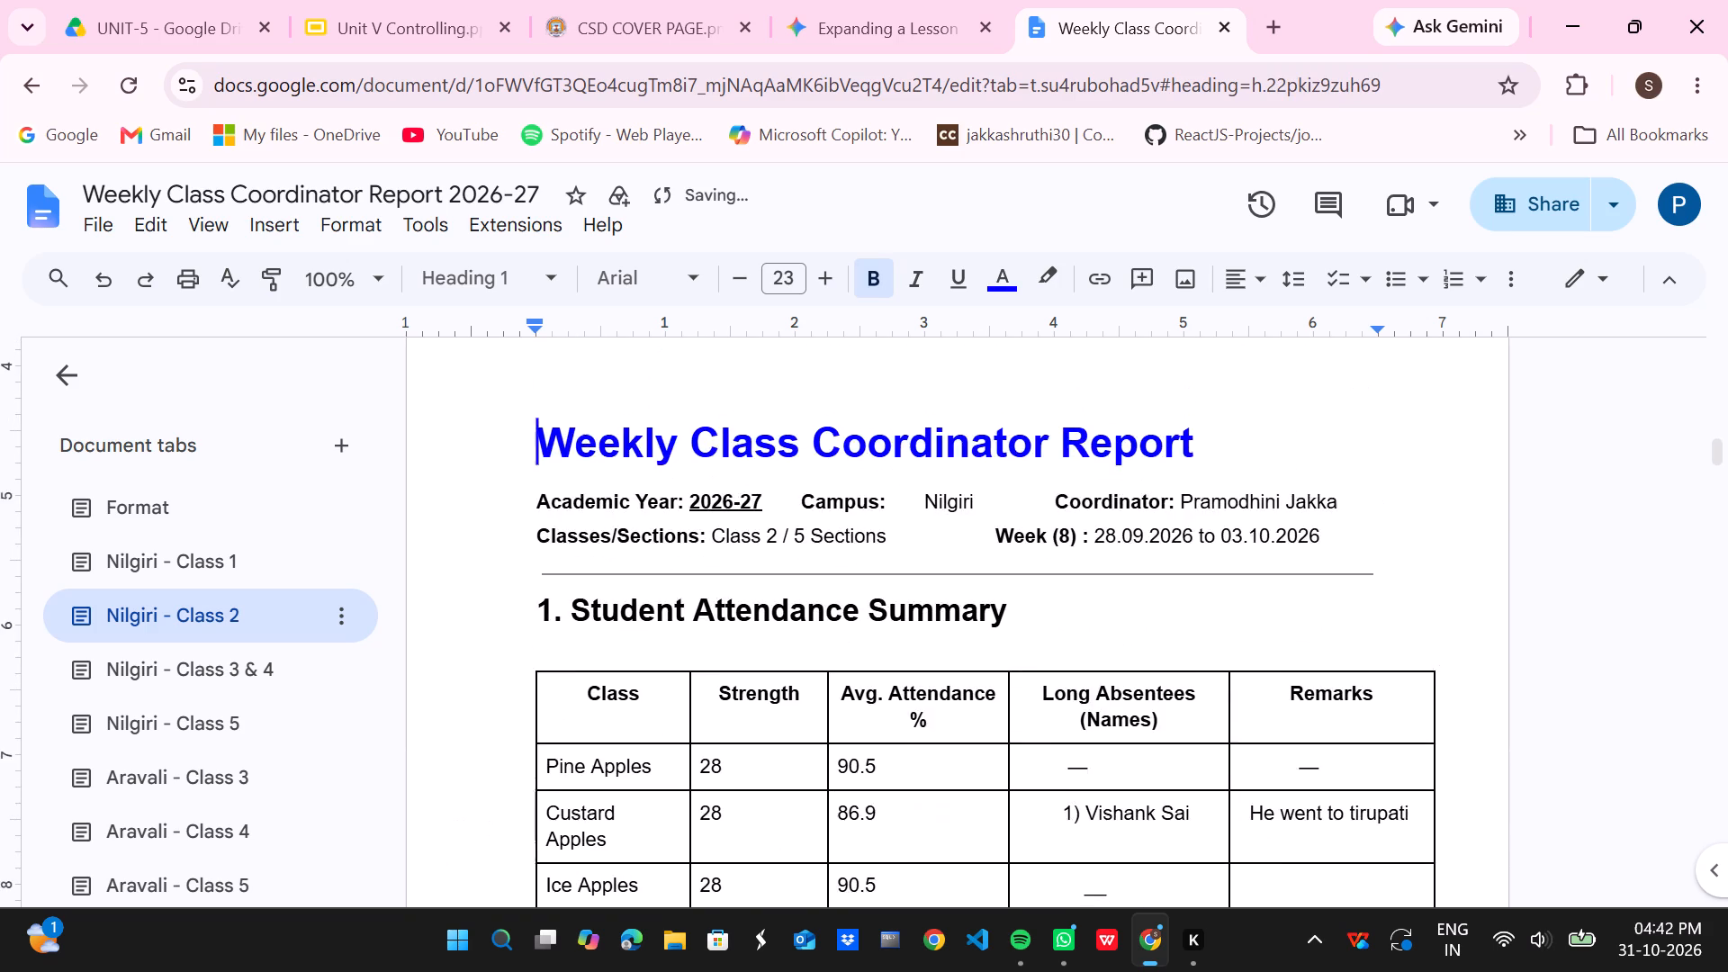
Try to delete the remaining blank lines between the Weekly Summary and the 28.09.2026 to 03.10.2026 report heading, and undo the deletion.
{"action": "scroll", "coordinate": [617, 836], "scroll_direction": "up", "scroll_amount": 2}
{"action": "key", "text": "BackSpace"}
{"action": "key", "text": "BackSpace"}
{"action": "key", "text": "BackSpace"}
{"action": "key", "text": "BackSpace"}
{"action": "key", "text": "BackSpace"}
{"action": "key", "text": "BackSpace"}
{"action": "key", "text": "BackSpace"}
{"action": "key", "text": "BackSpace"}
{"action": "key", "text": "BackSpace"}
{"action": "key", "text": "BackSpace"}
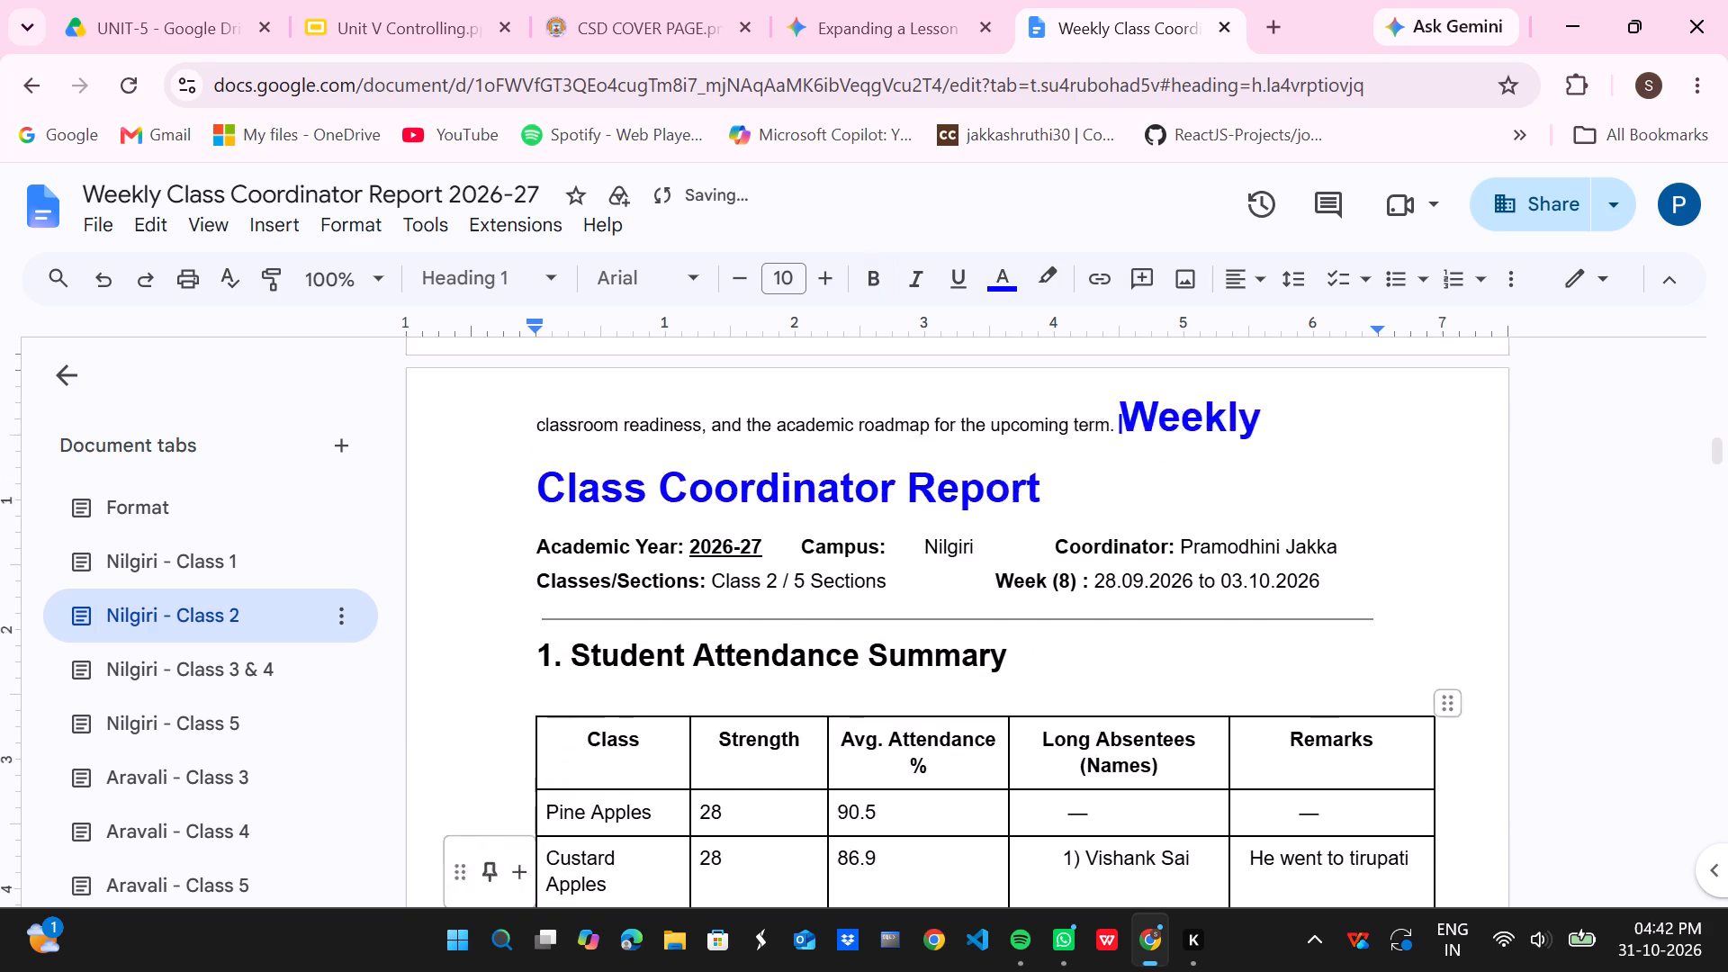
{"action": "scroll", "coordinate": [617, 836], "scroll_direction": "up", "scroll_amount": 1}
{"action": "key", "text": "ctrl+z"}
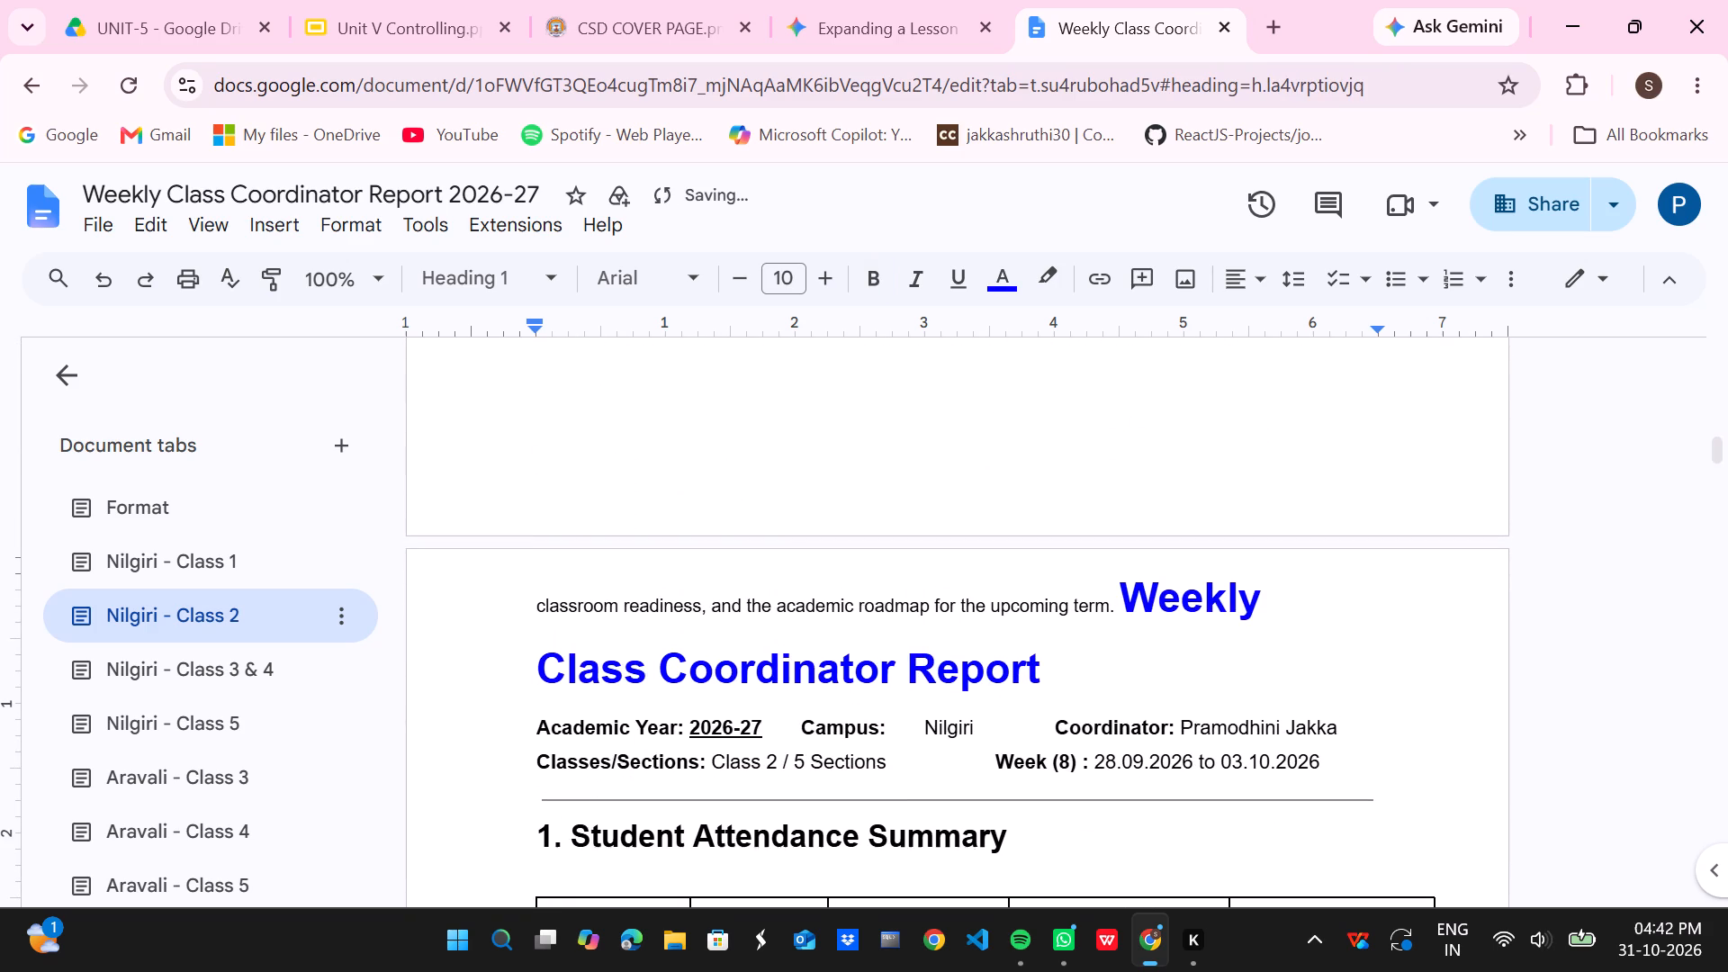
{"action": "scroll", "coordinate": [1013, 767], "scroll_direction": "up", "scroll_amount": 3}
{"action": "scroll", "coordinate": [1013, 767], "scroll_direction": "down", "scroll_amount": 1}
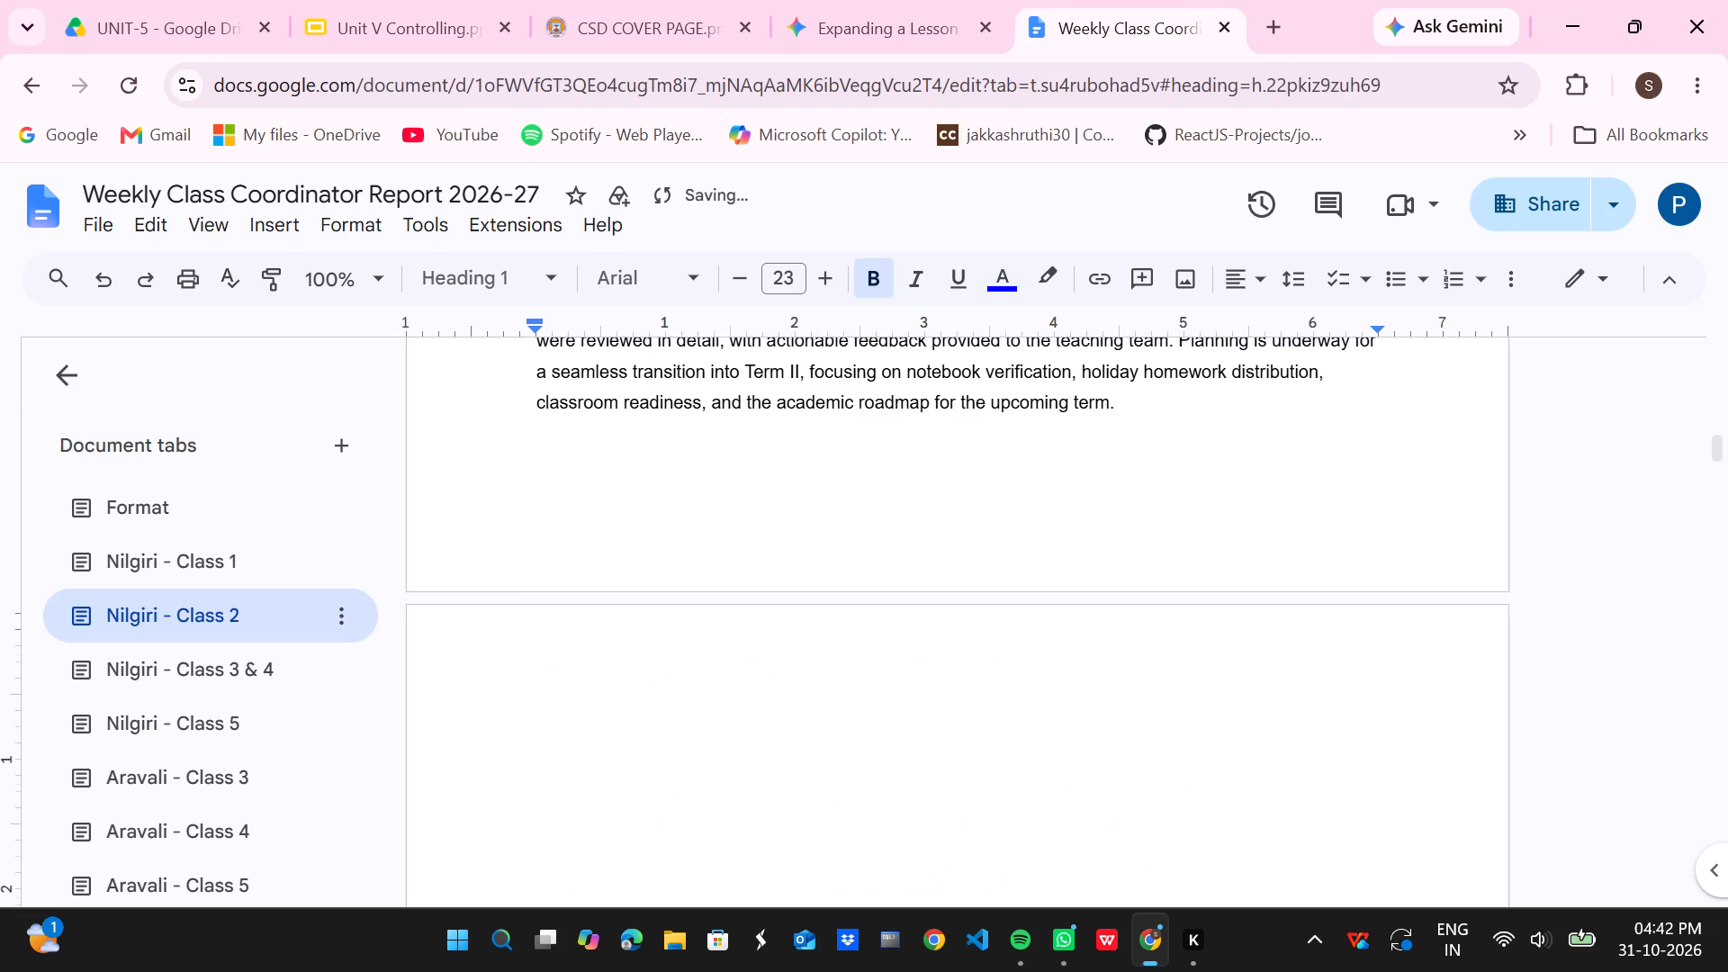
Delete the surplus blank lines above the 28.09.2026 to 03.10.2026 report heading, leaving one blank line before it at the page's top.
{"action": "scroll", "coordinate": [1013, 767], "scroll_direction": "down", "scroll_amount": 1}
{"action": "key", "text": "BackSpace"}
{"action": "key", "text": "BackSpace"}
{"action": "key", "text": "BackSpace"}
{"action": "key", "text": "BackSpace"}
{"action": "key", "text": "BackSpace"}
{"action": "key", "text": "BackSpace"}
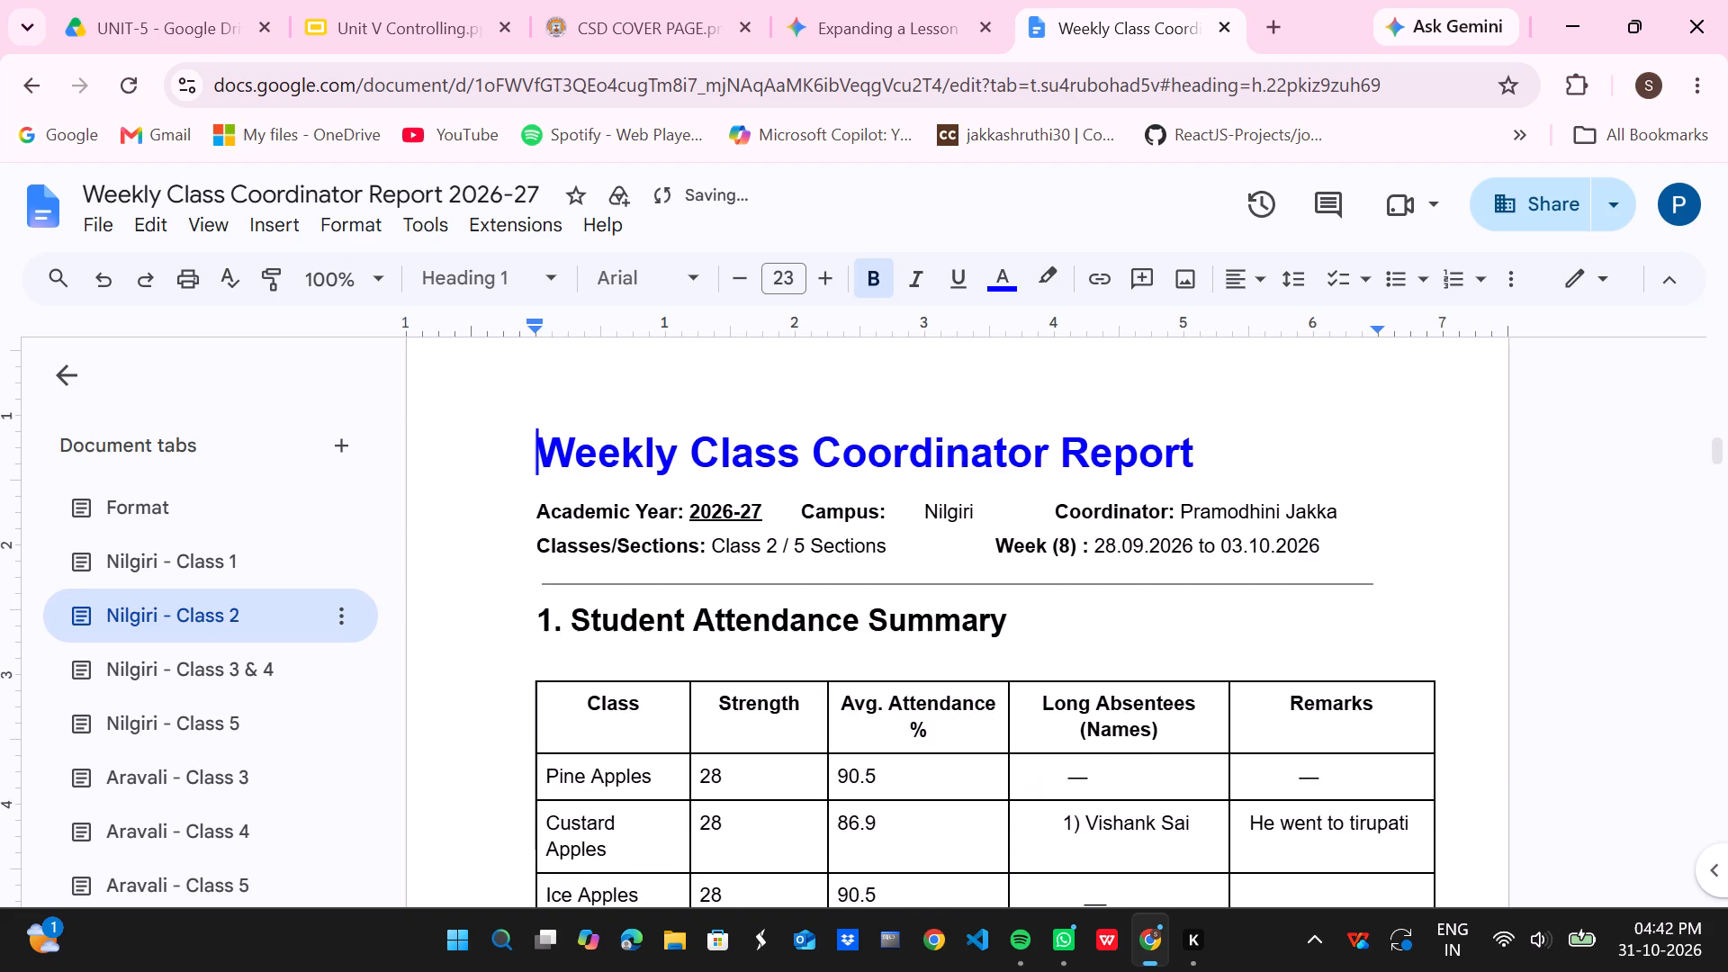
{"action": "scroll", "coordinate": [1013, 767], "scroll_direction": "up", "scroll_amount": 2}
{"action": "key", "text": "BackSpace"}
{"action": "key", "text": "BackSpace"}
{"action": "key", "text": "Return"}
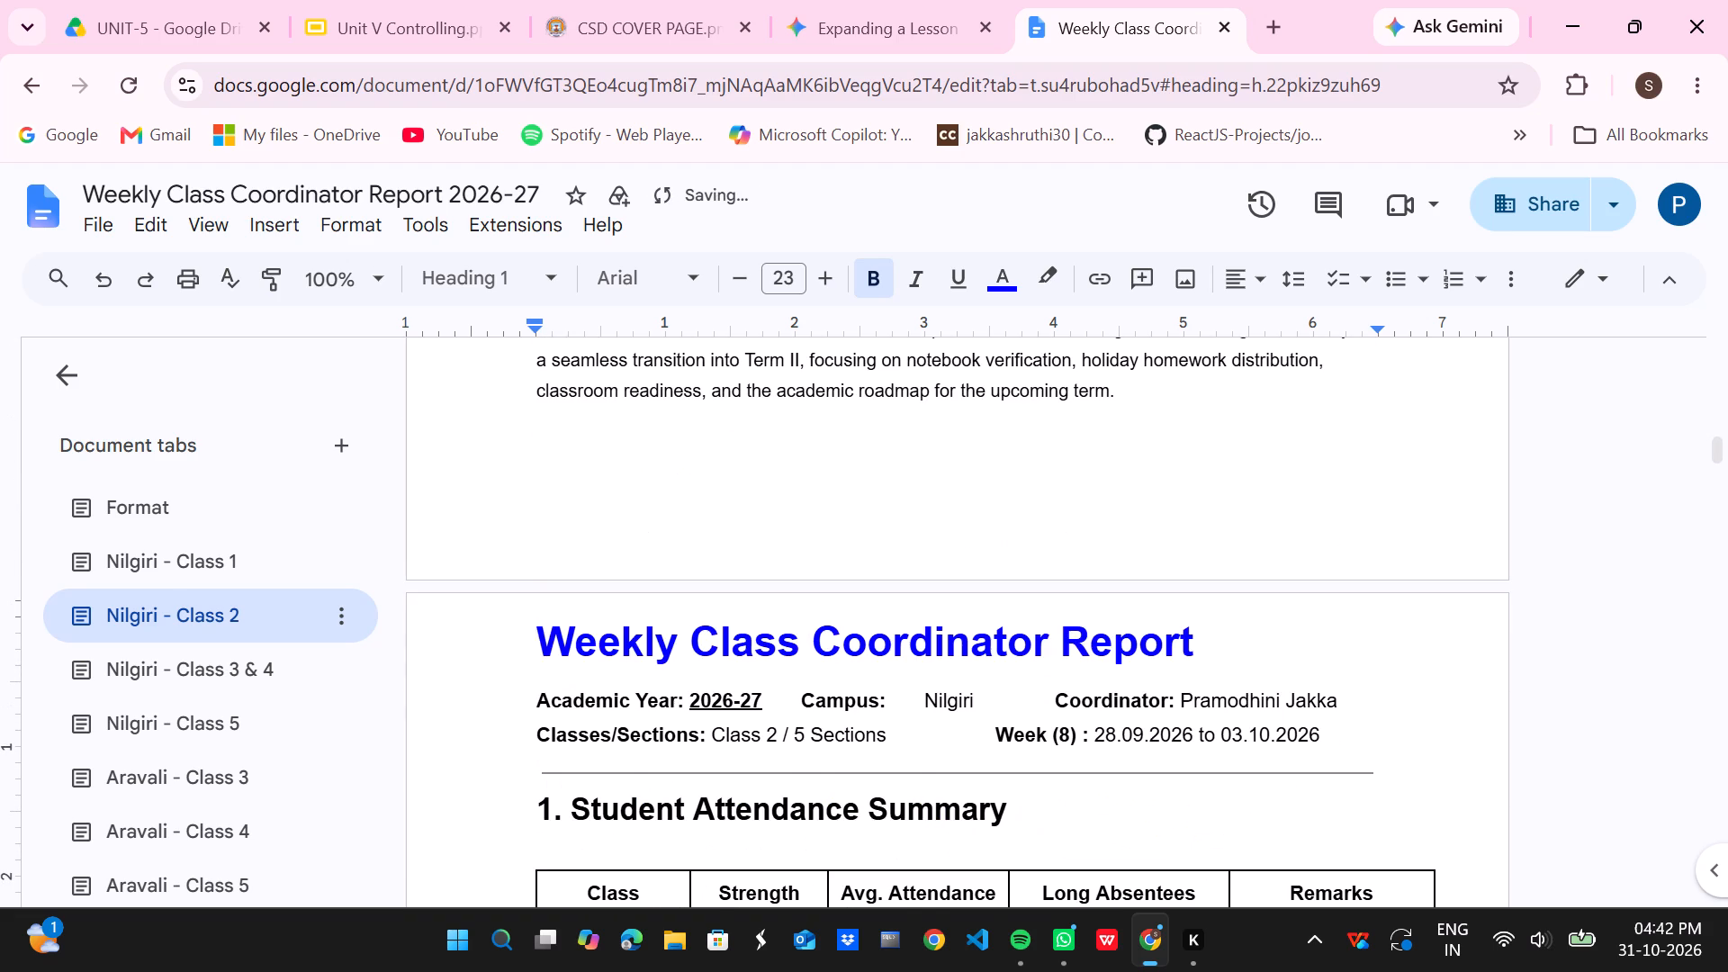
Indent the Weekly Class Coordinator Report heading of the 28.09.2026 to 03.10.2026 report by one tab stop.
{"action": "key", "text": "Tab"}
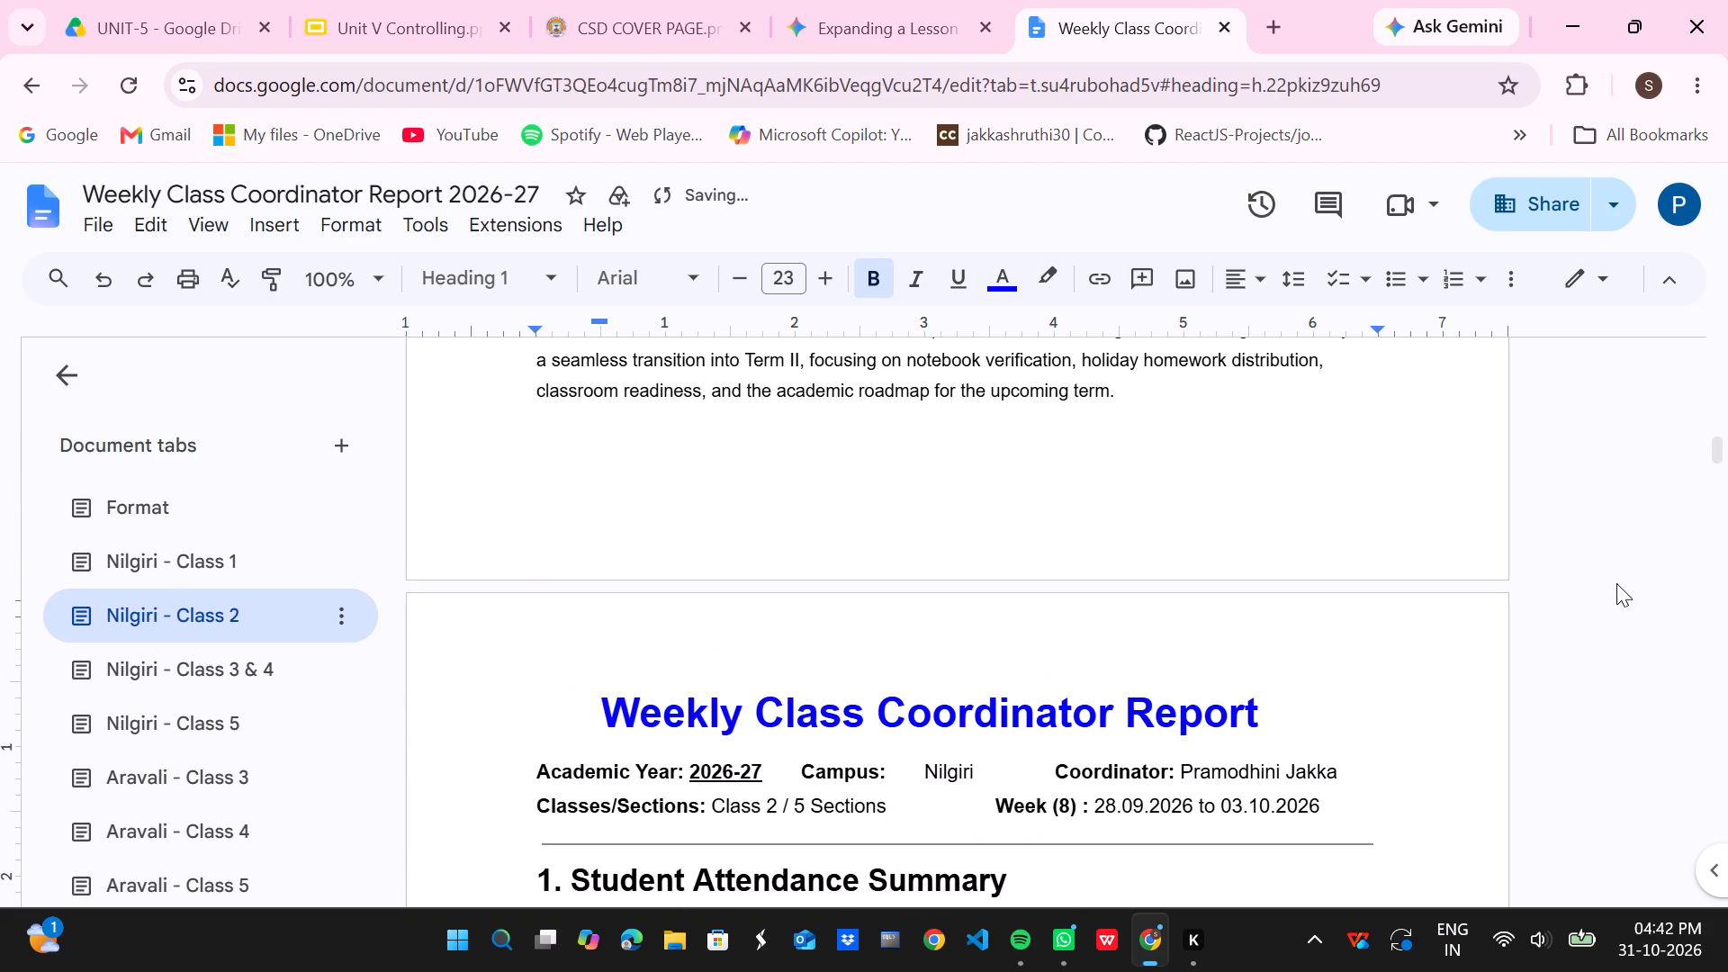
Go back up to around page 7 and examine that report's 13. Planning for Next Week and Weekly Summary sections.
{"action": "left_click", "coordinate": [1431, 539]}
{"action": "scroll", "coordinate": [1431, 539], "scroll_direction": "up", "scroll_amount": 13}
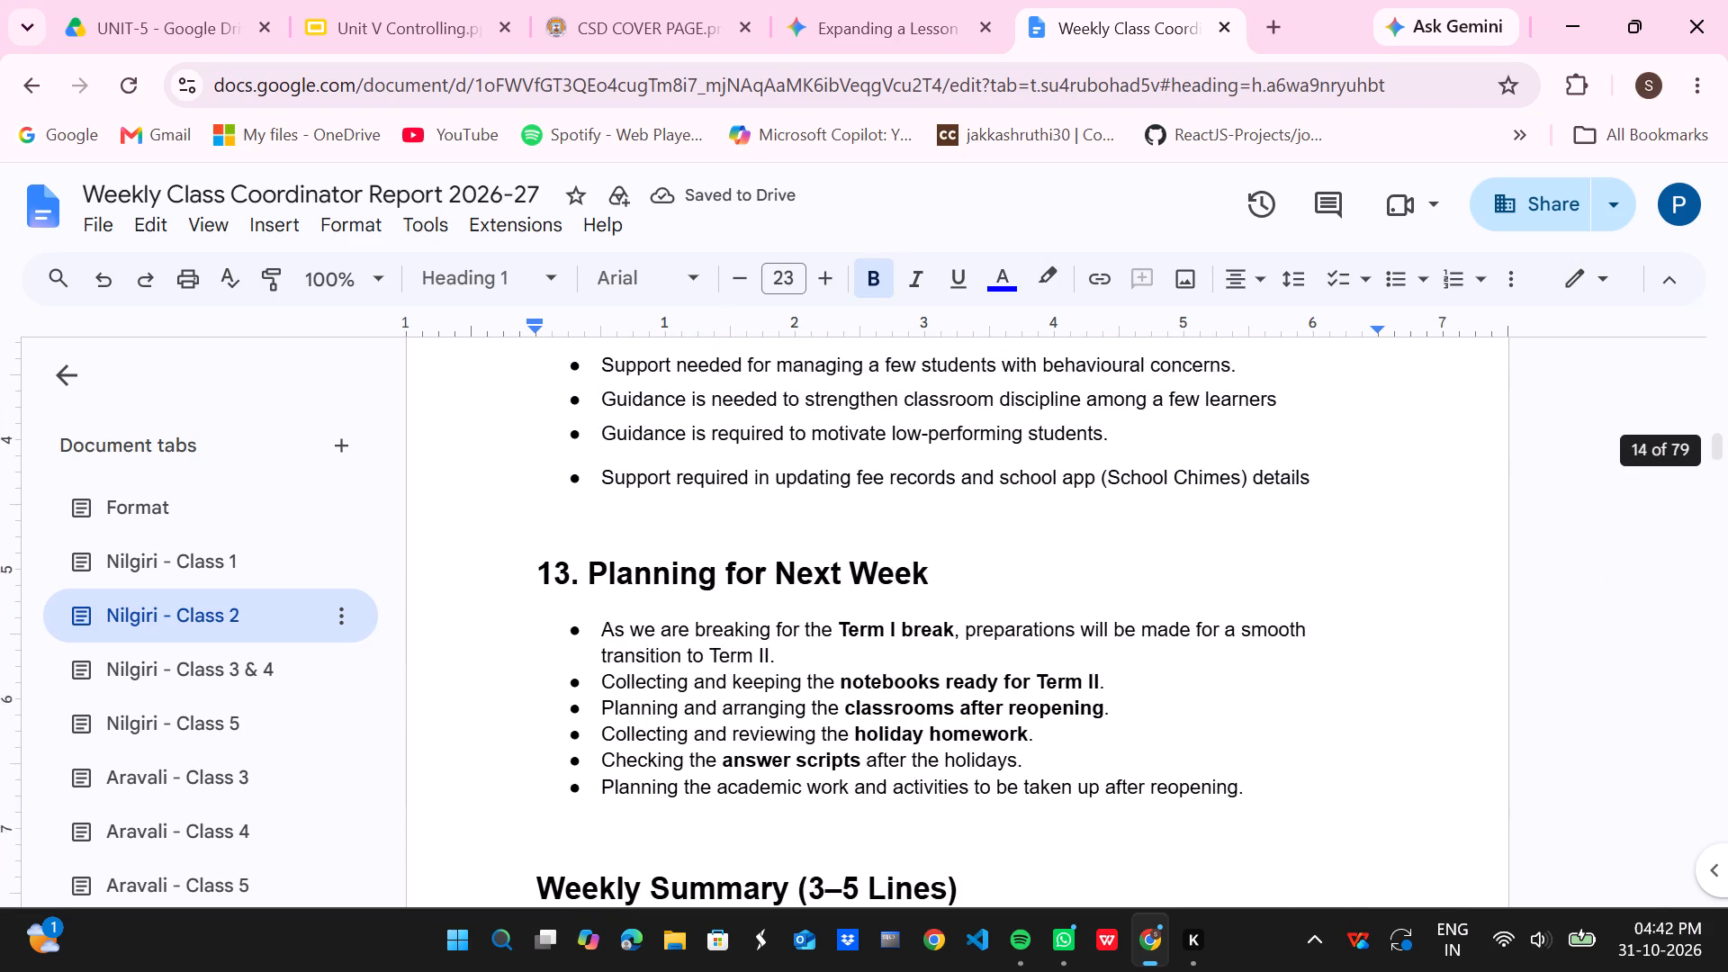
{"action": "scroll", "coordinate": [1431, 539], "scroll_direction": "up", "scroll_amount": 16}
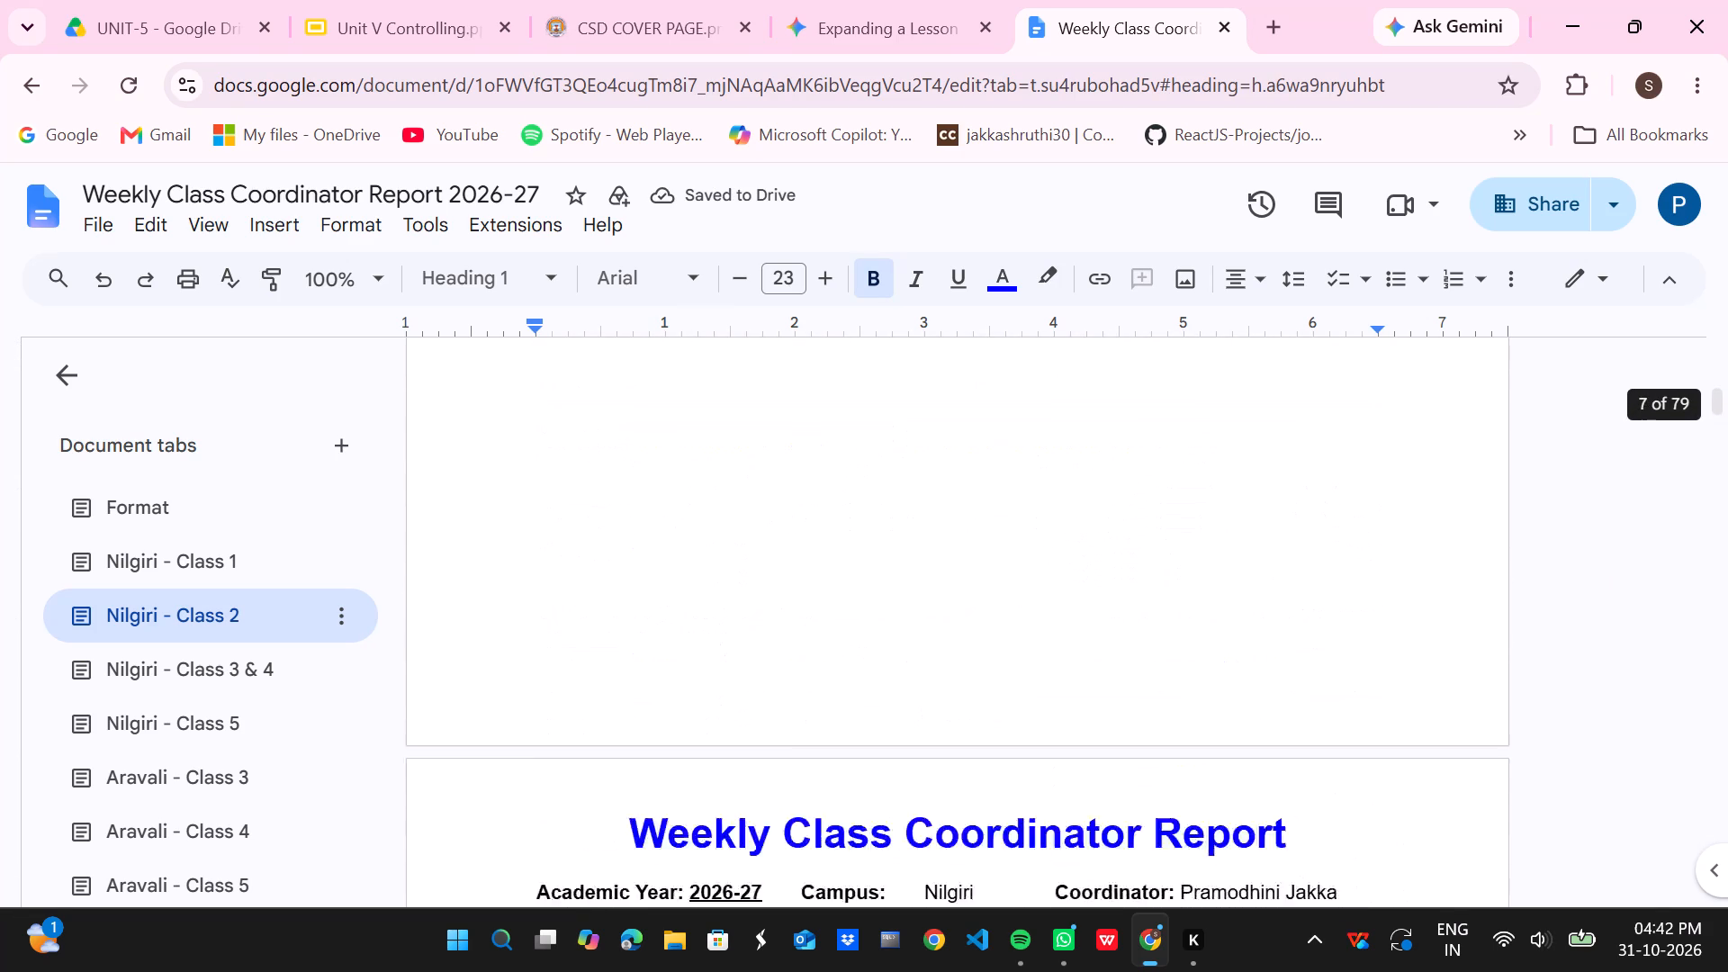
{"action": "scroll", "coordinate": [1431, 539], "scroll_direction": "up", "scroll_amount": 1}
{"action": "scroll", "coordinate": [1431, 539], "scroll_direction": "down", "scroll_amount": 1}
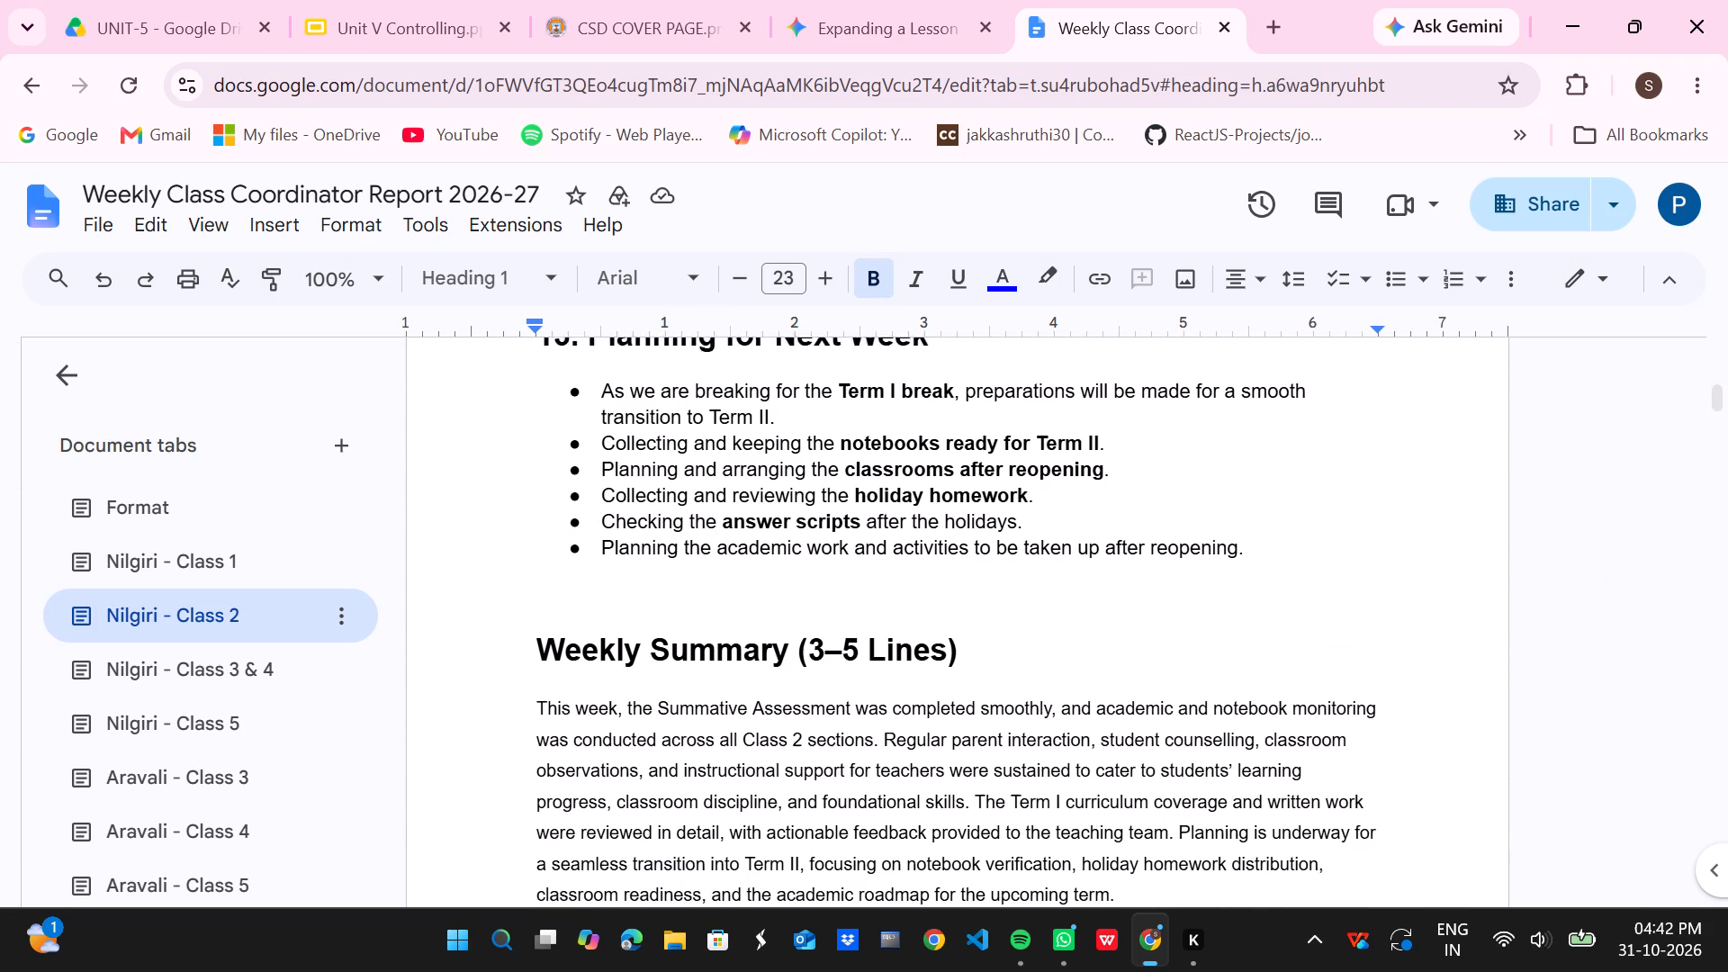
{"action": "scroll", "coordinate": [1431, 539], "scroll_direction": "down", "scroll_amount": 1}
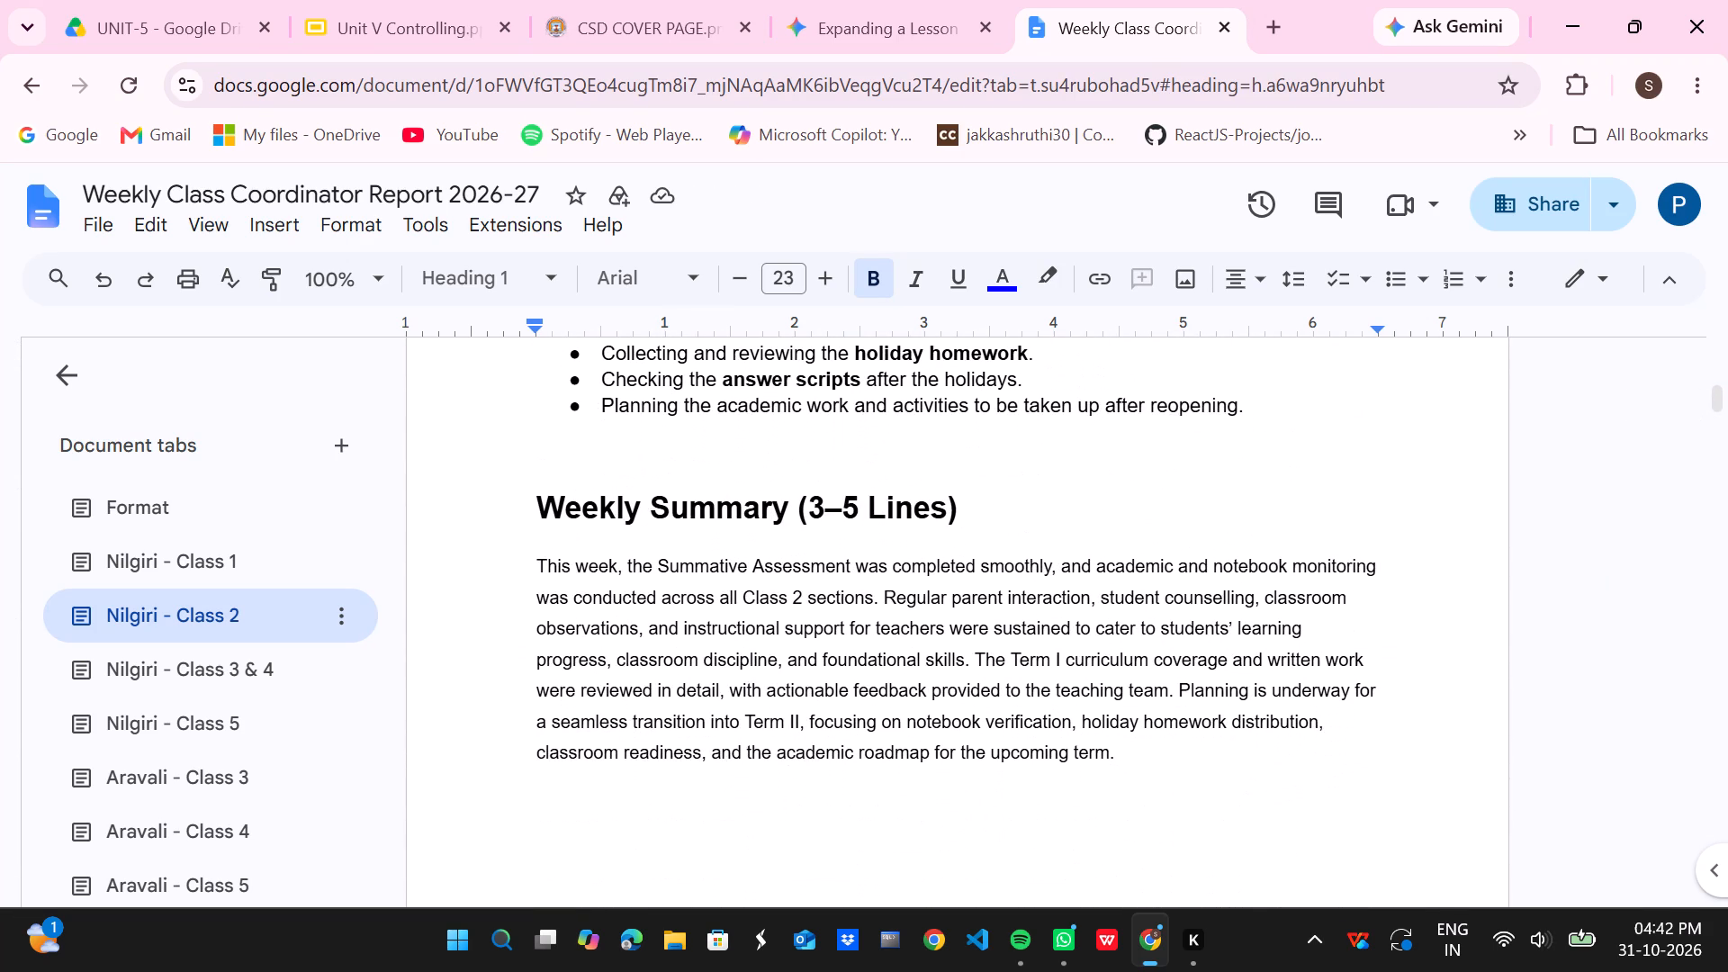
{"action": "scroll", "coordinate": [1431, 539], "scroll_direction": "up", "scroll_amount": 2}
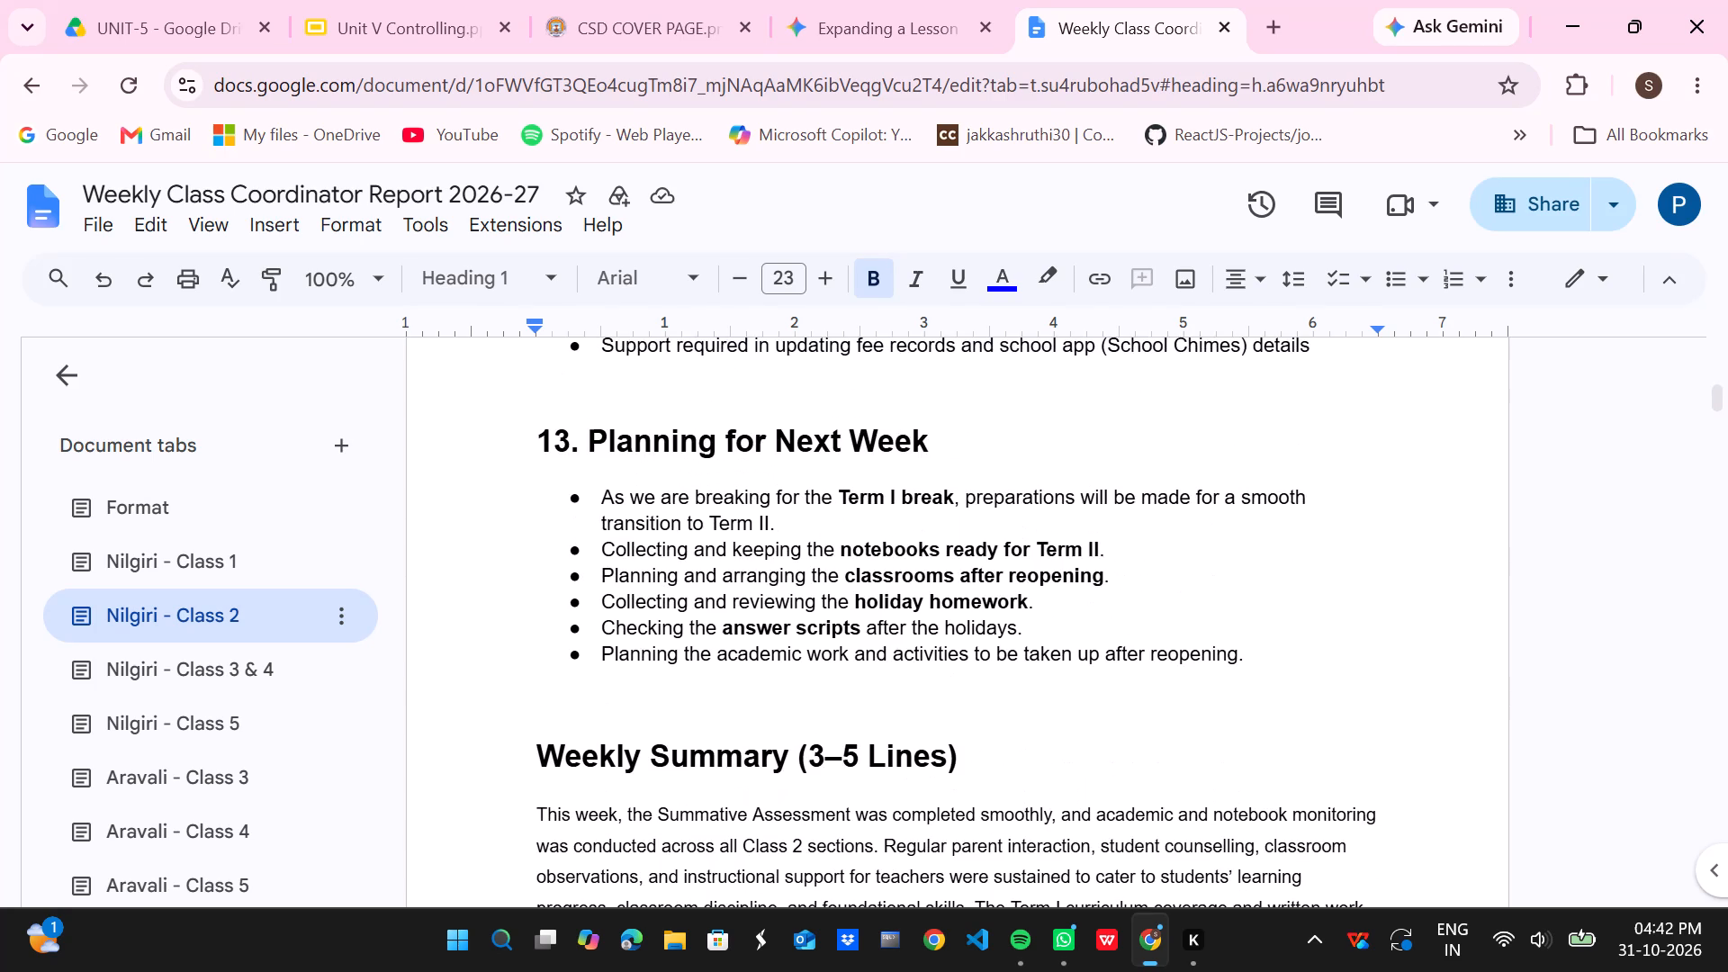
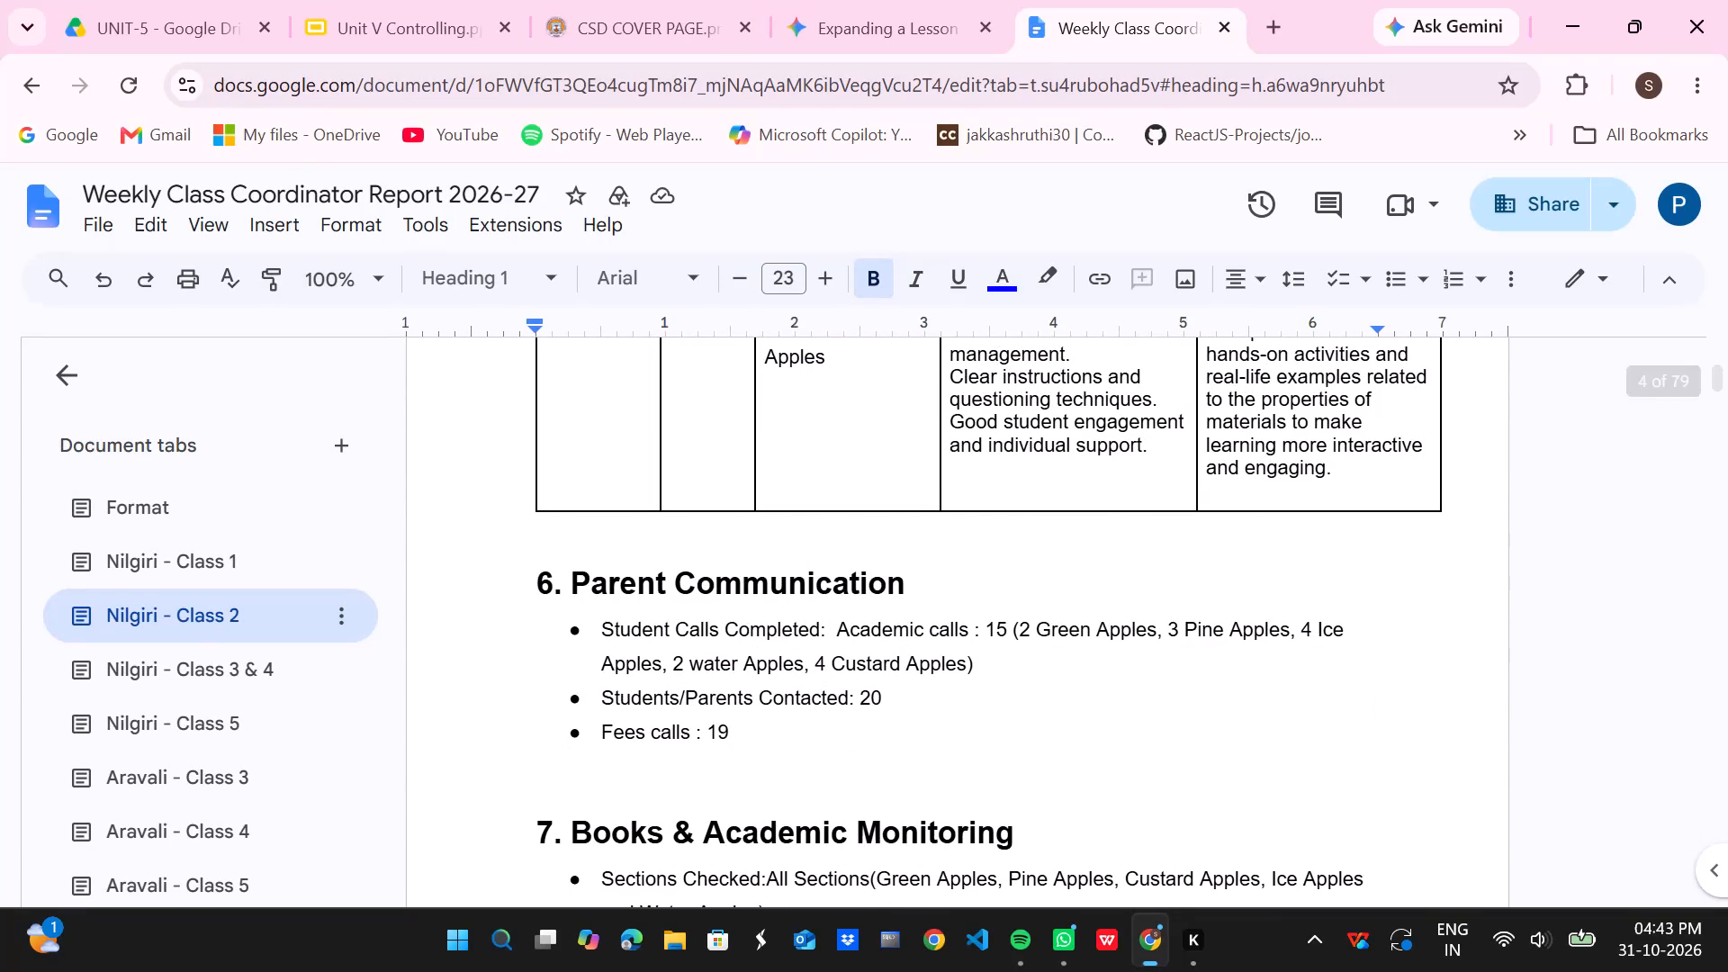
Delete the number before Green Apples in the Student Calls Completed line of 6. Parent Communication.
{"action": "left_click", "coordinate": [1026, 625]}
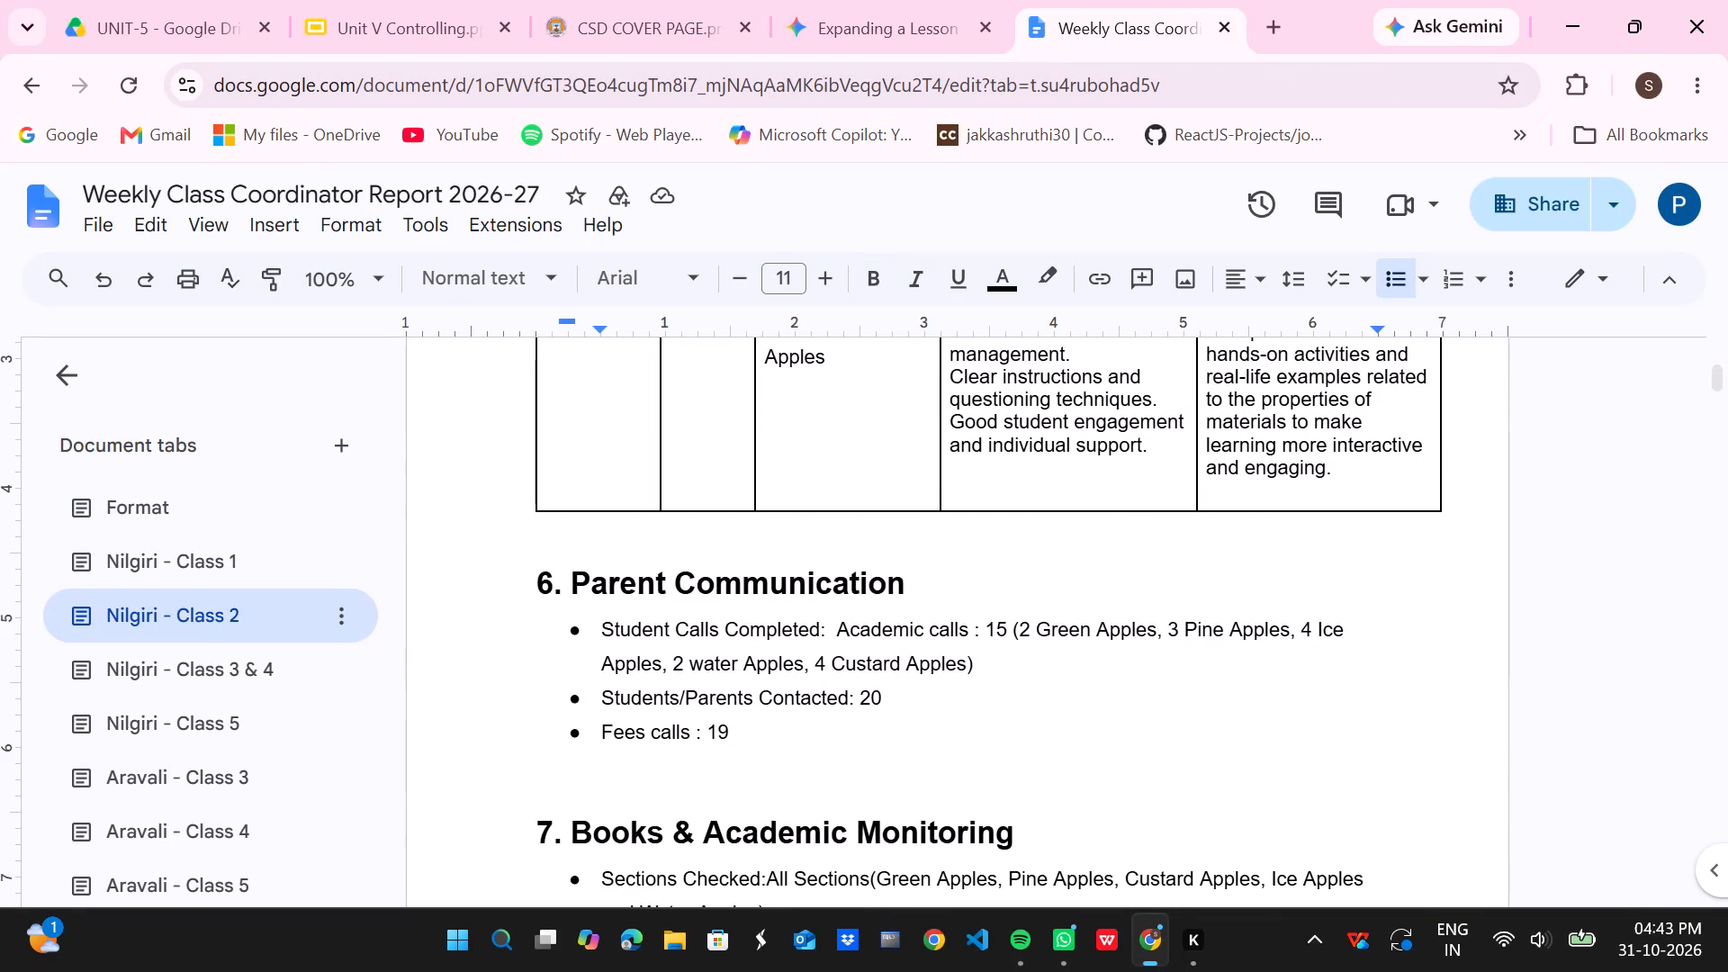
{"action": "key", "text": "Right"}
{"action": "key", "text": "Right"}
{"action": "key", "text": "Right"}
{"action": "key", "text": "Right"}
{"action": "key", "text": "Right"}
{"action": "key", "text": "Right"}
{"action": "key", "text": "Left"}
{"action": "key", "text": "Left"}
{"action": "key", "text": "Left"}
{"action": "key", "text": "Left"}
{"action": "key", "text": "Left"}
{"action": "key", "text": "Left"}
{"action": "key", "text": "BackSpace"}
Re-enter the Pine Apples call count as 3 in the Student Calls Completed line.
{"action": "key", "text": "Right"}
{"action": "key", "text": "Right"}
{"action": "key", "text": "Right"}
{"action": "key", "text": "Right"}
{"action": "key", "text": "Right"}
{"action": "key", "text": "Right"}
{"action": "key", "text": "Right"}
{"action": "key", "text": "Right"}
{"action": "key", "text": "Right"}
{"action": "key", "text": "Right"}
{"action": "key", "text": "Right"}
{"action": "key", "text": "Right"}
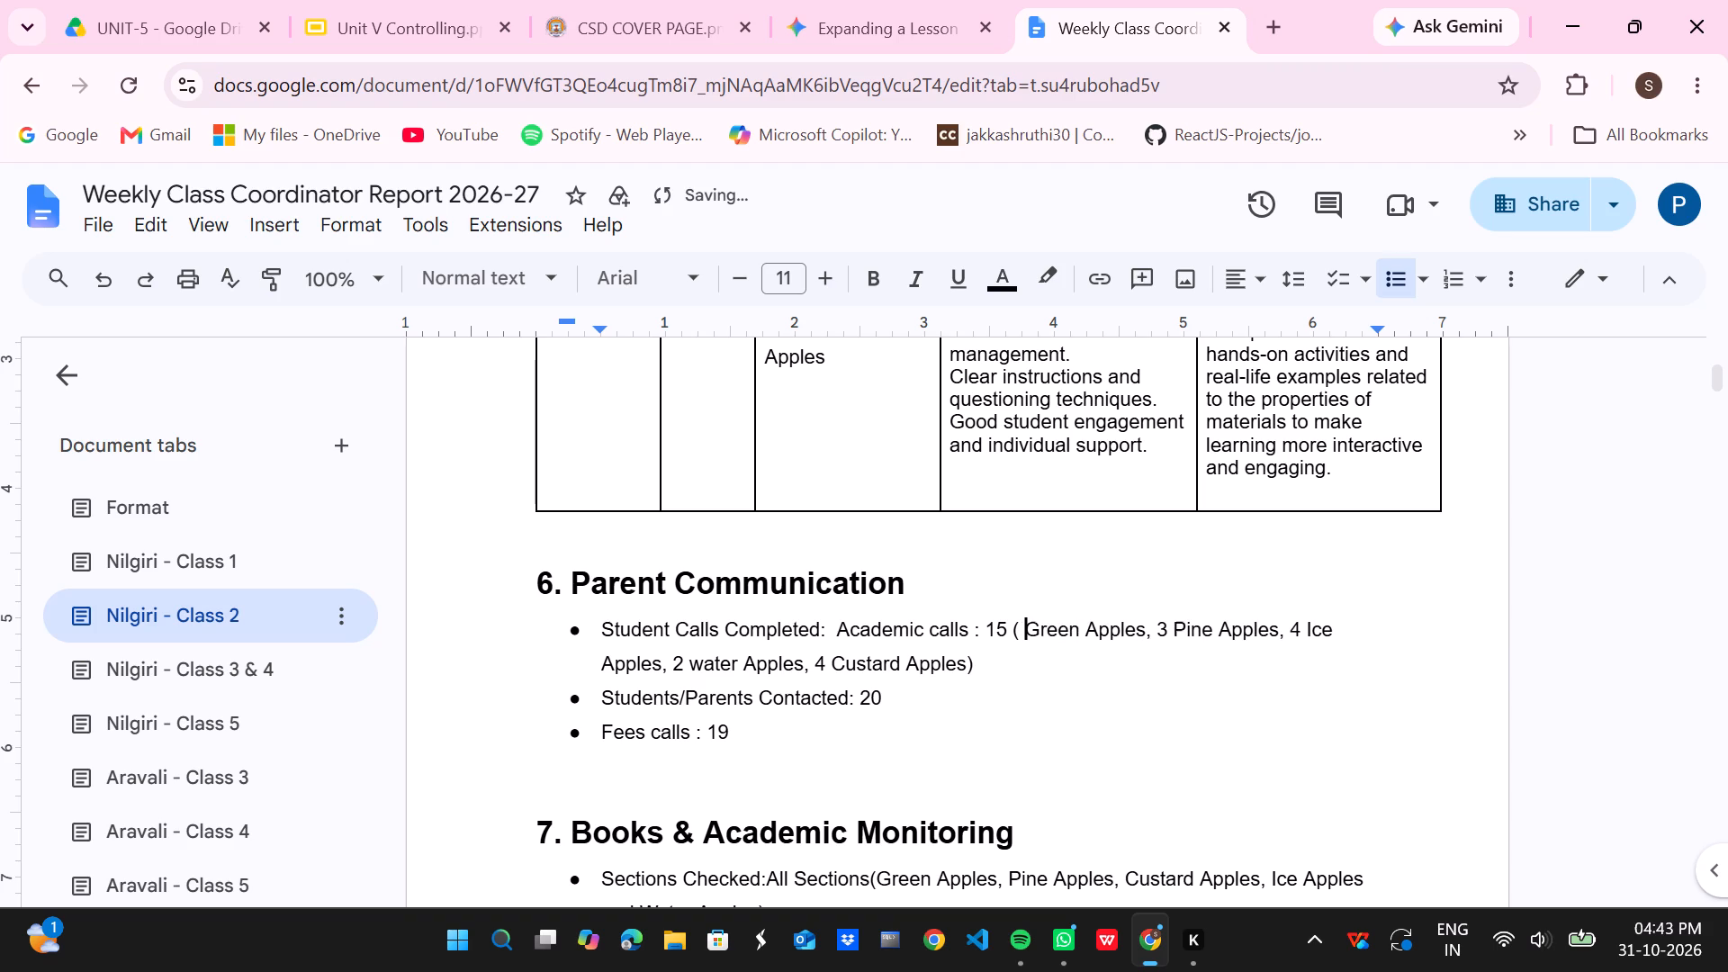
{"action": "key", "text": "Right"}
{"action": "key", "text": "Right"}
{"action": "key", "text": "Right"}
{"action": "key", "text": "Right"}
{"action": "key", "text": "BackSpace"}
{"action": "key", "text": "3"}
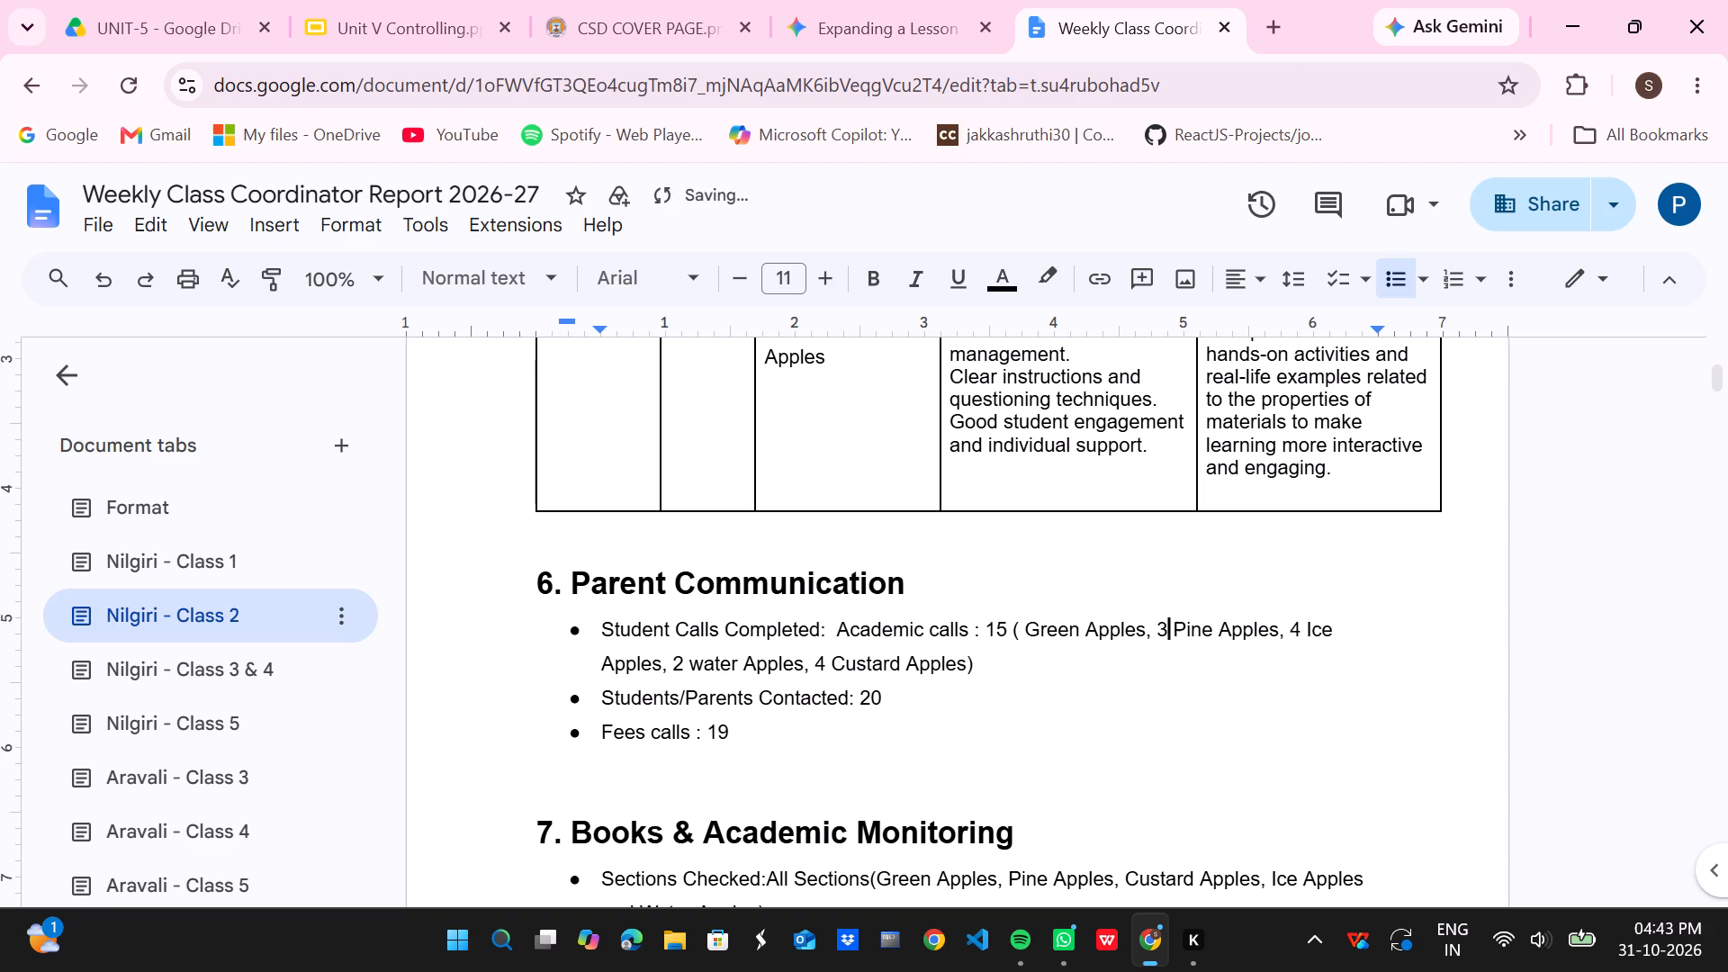
Set the Ice Apples, water Apples and Custard Apples call counts to 3 each in the Student Calls Completed line.
{"action": "left_click", "coordinate": [1300, 621]}
{"action": "key", "text": "BackSpace"}
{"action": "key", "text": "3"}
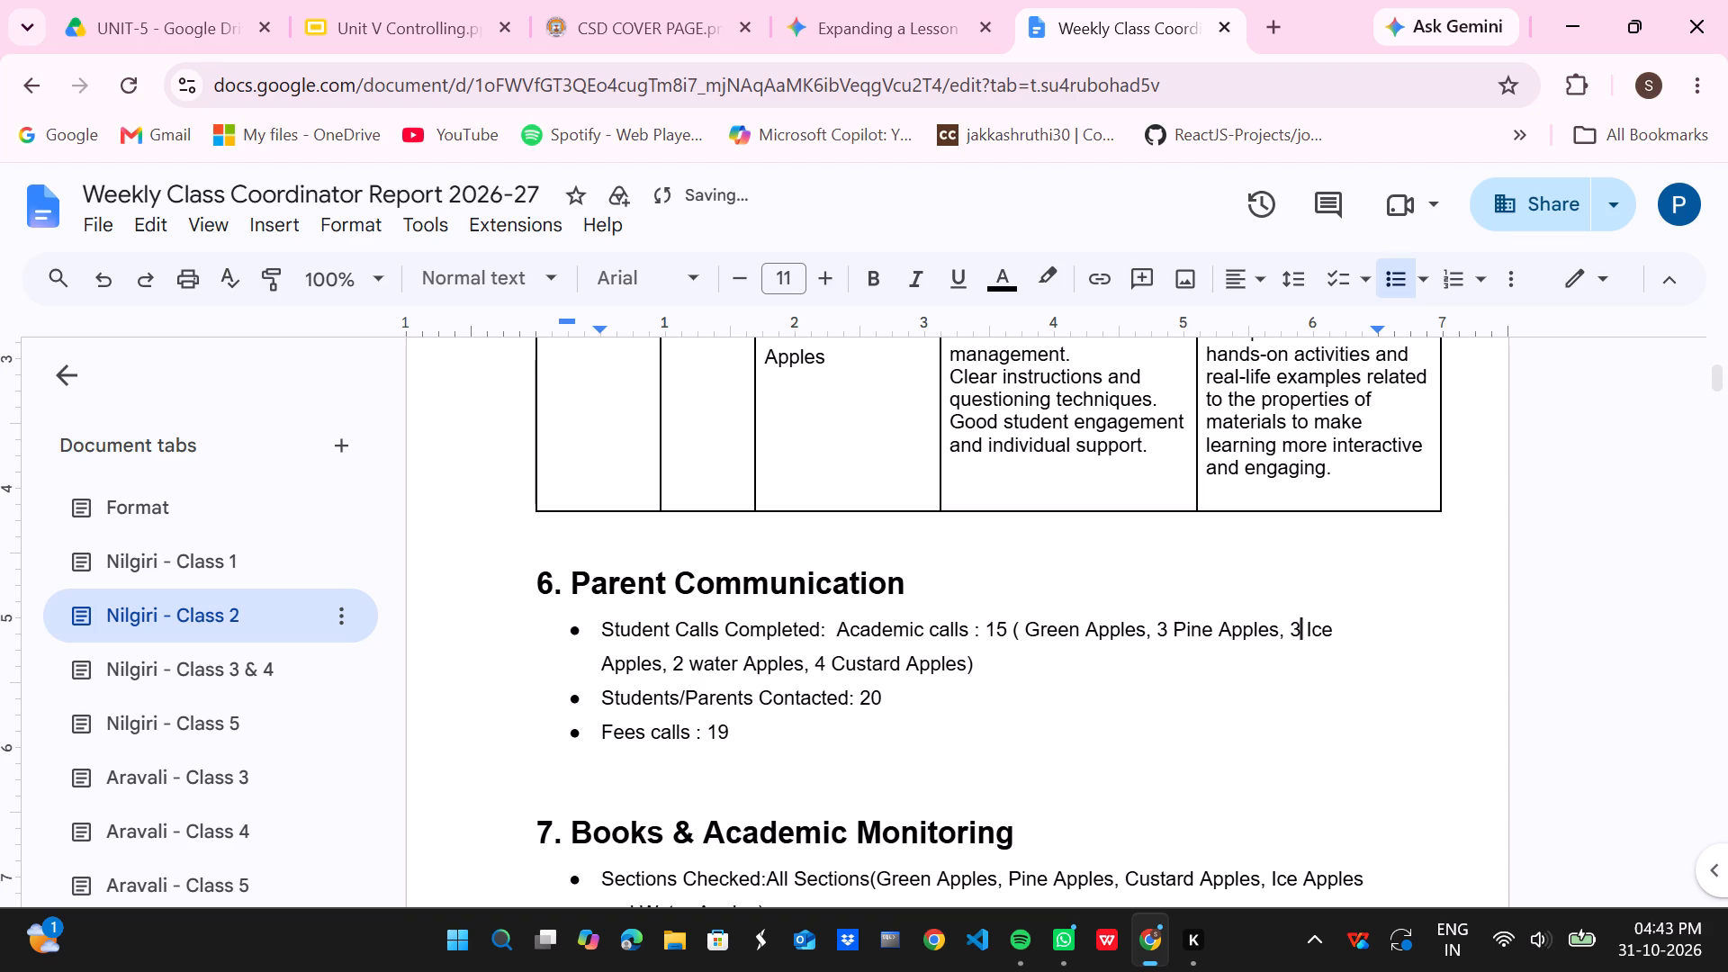
{"action": "left_click", "coordinate": [679, 665]}
{"action": "key", "text": "Right"}
{"action": "key", "text": "BackSpace"}
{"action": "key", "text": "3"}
{"action": "left_click", "coordinate": [820, 660]}
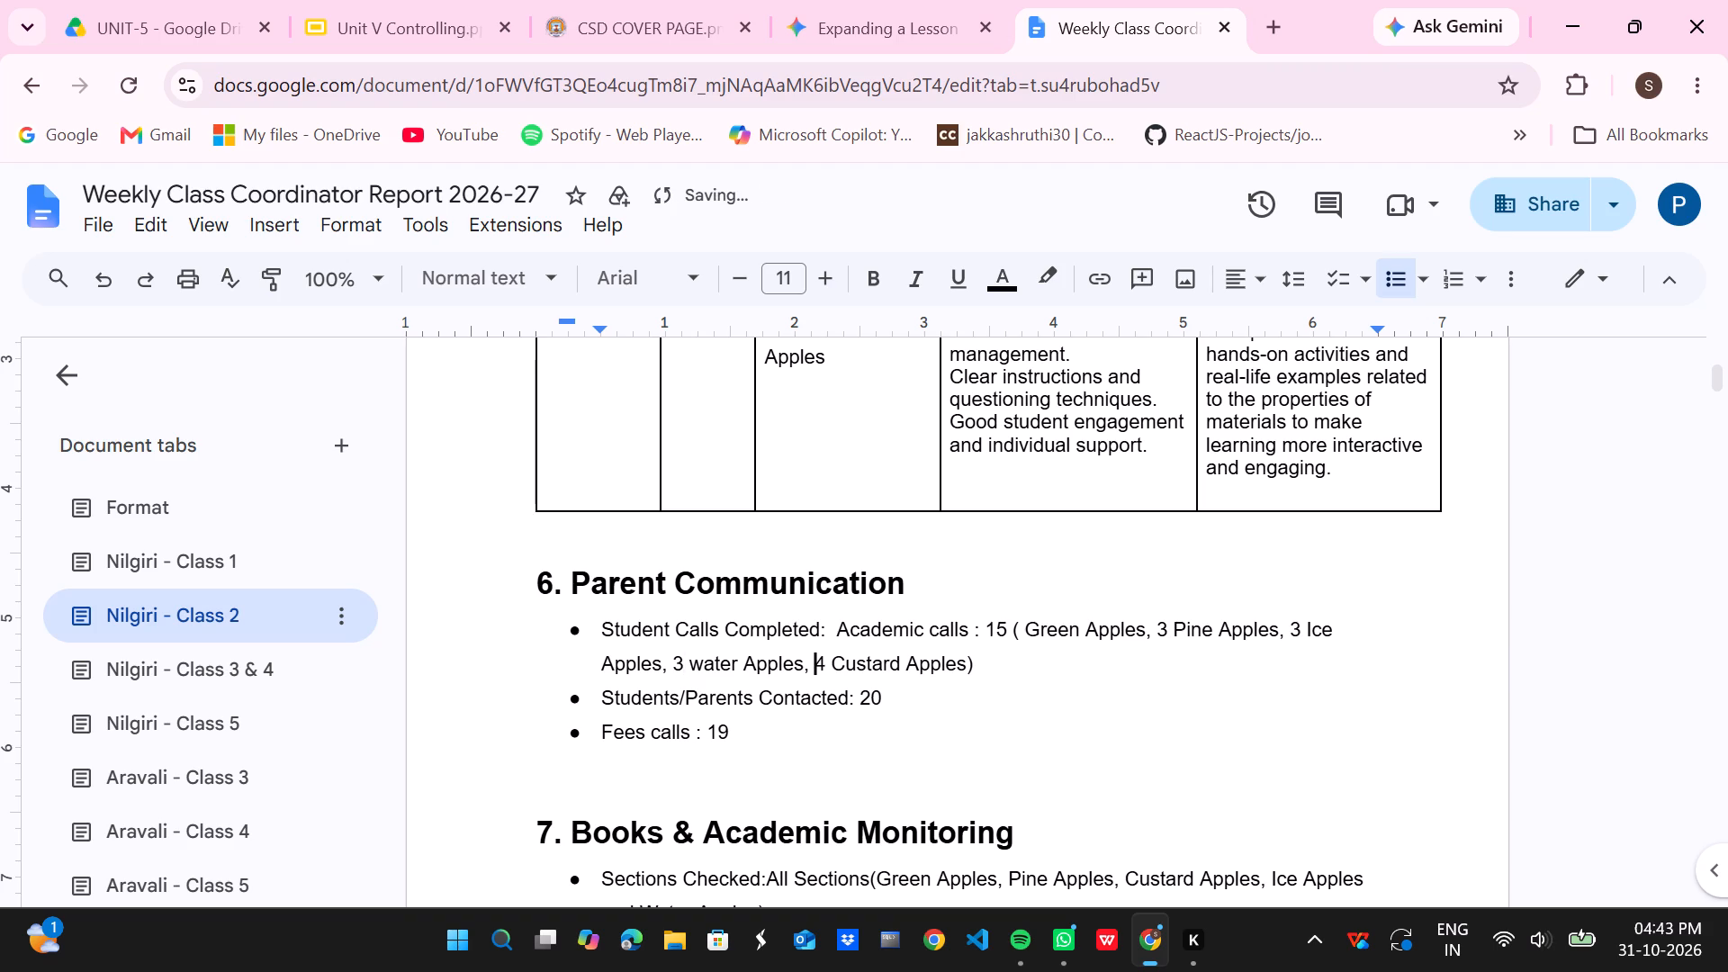
{"action": "key", "text": "Right"}
{"action": "key", "text": "BackSpace"}
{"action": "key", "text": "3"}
Delete the total number of academic calls in the Student Calls Completed line of 6. Parent Communication.
{"action": "left_click", "coordinate": [1004, 622]}
{"action": "key", "text": "BackSpace"}
{"action": "key", "text": "BackSpace"}
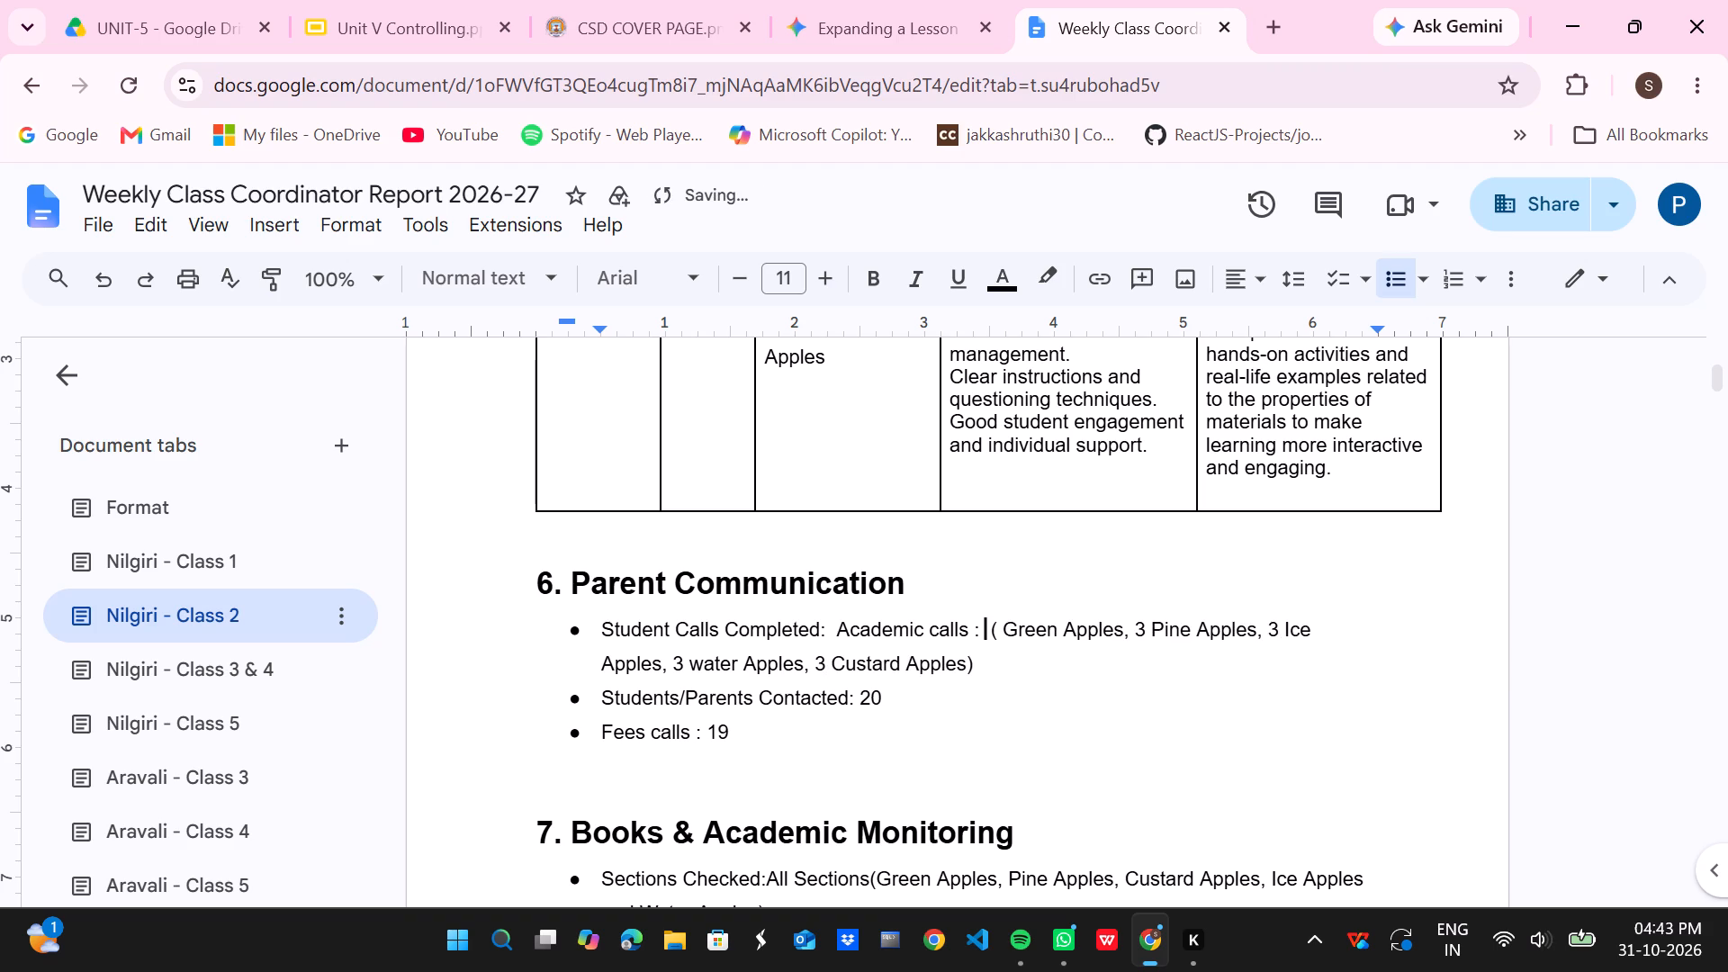
Save the Weekly Class Coordinator Report while reviewing the 7. Books & Academic Monitoring section.
{"action": "scroll", "coordinate": [973, 741], "scroll_direction": "down", "scroll_amount": 5}
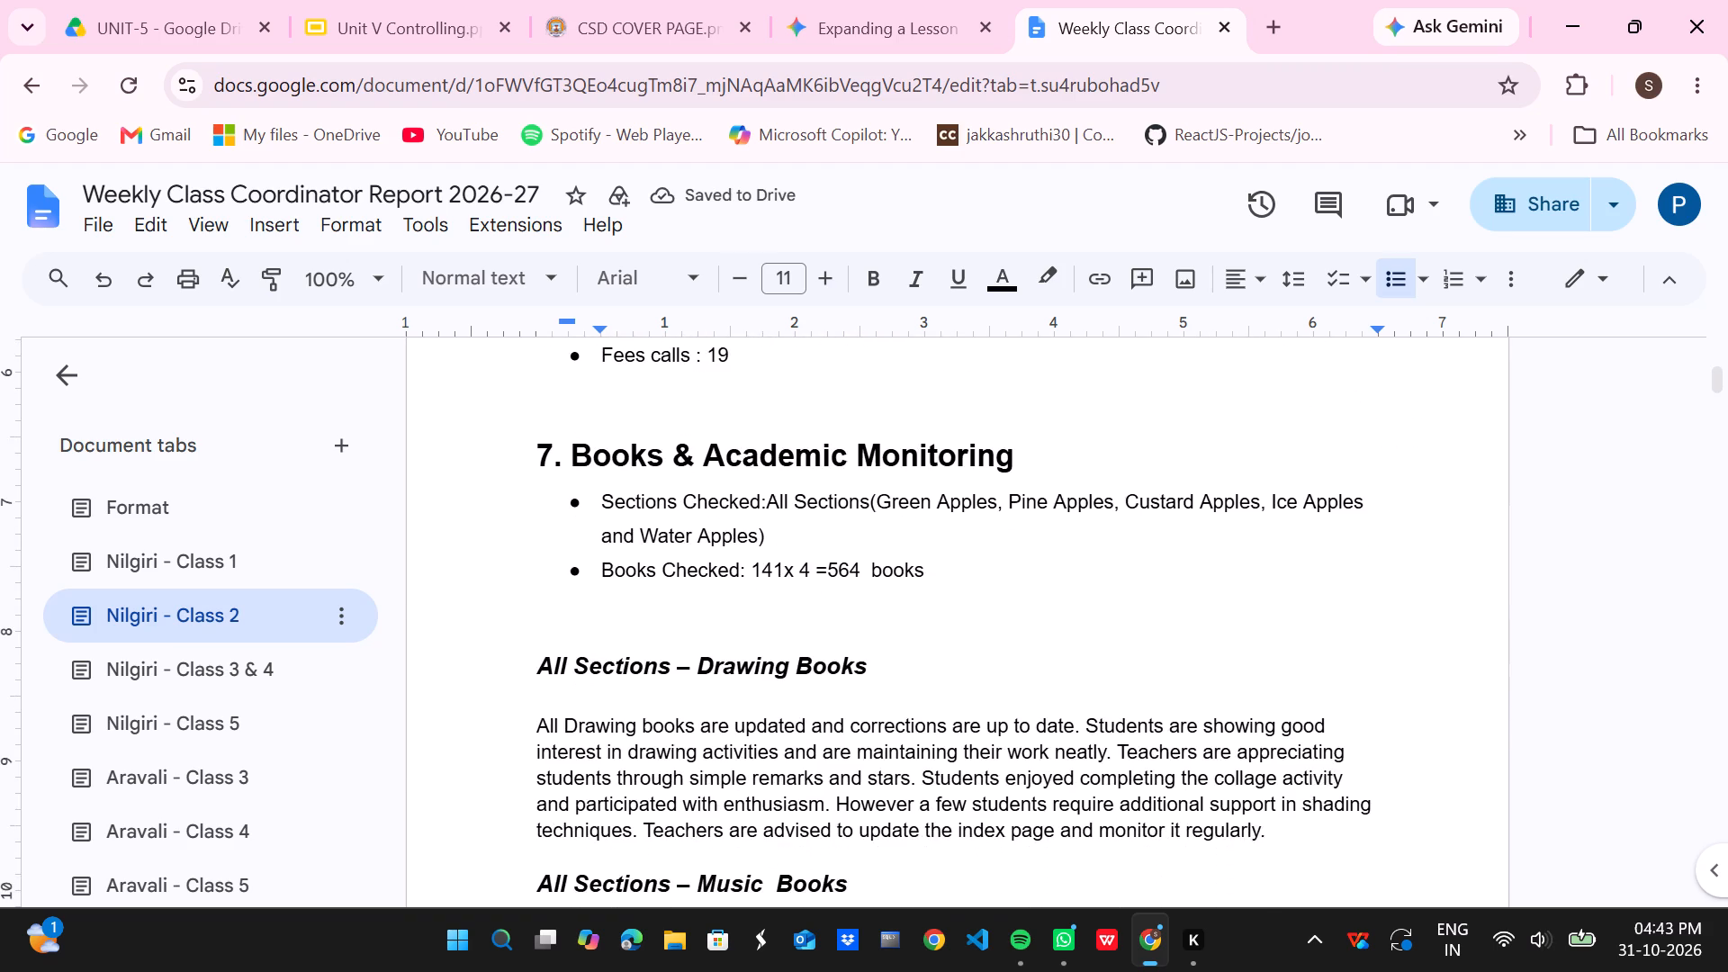
{"action": "scroll", "coordinate": [973, 741], "scroll_direction": "down", "scroll_amount": 3}
{"action": "key", "text": "ctrl+s"}
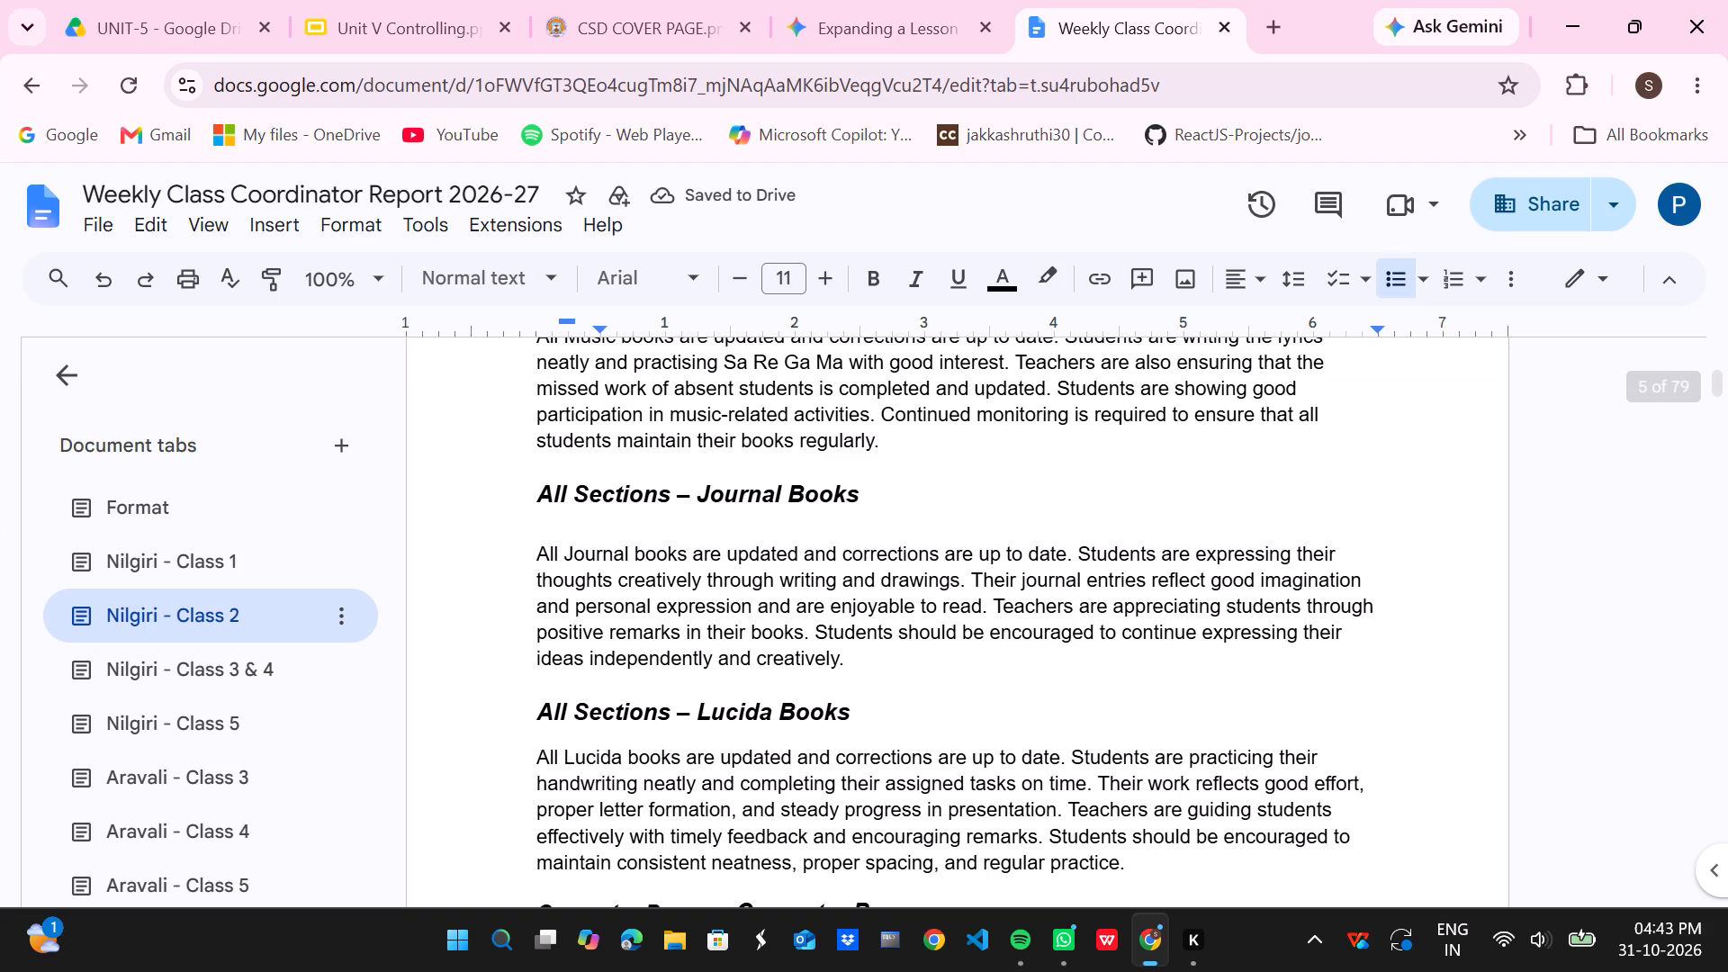
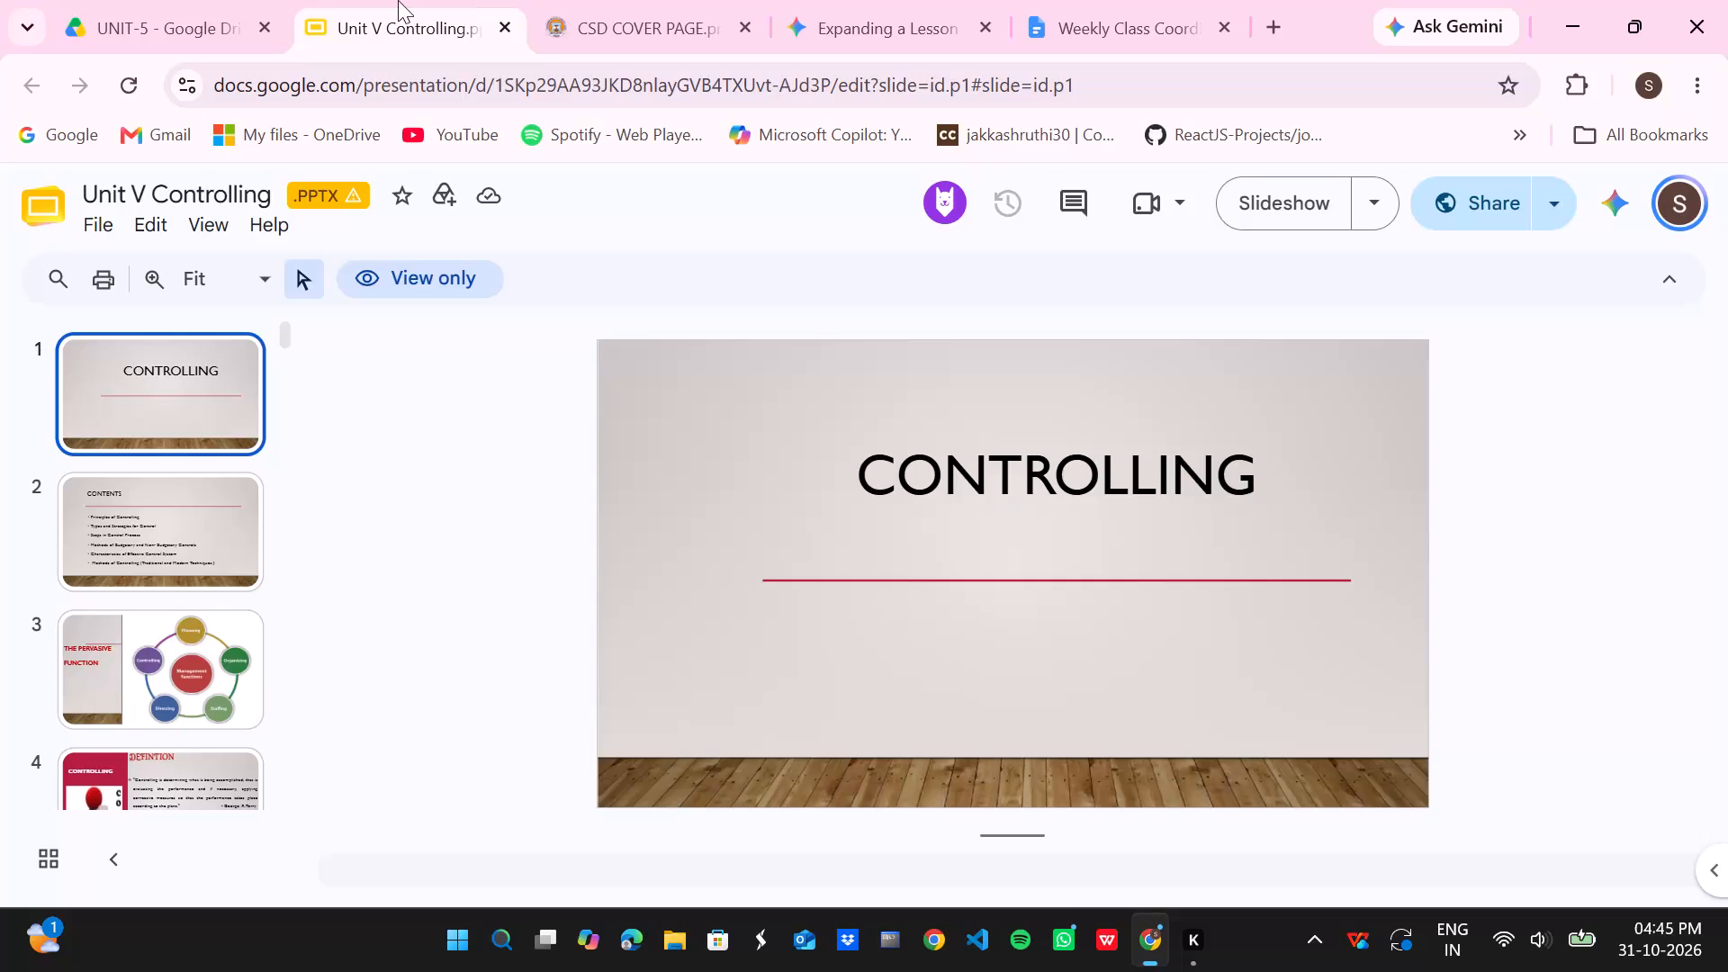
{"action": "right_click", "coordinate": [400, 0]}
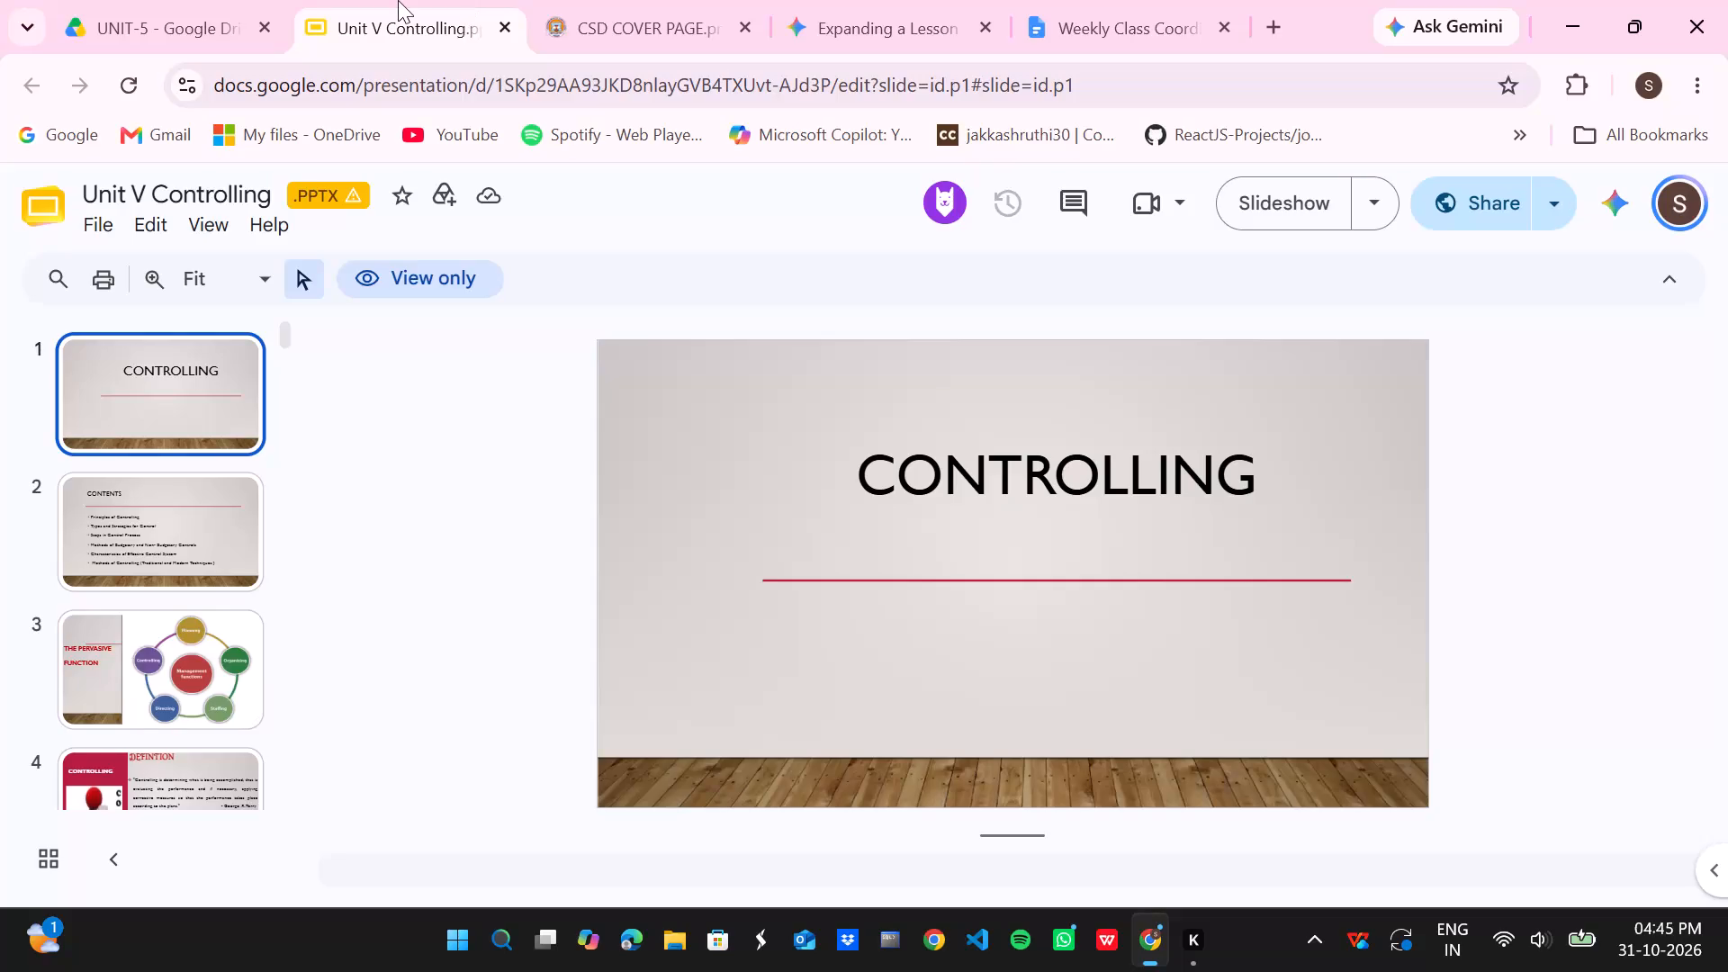
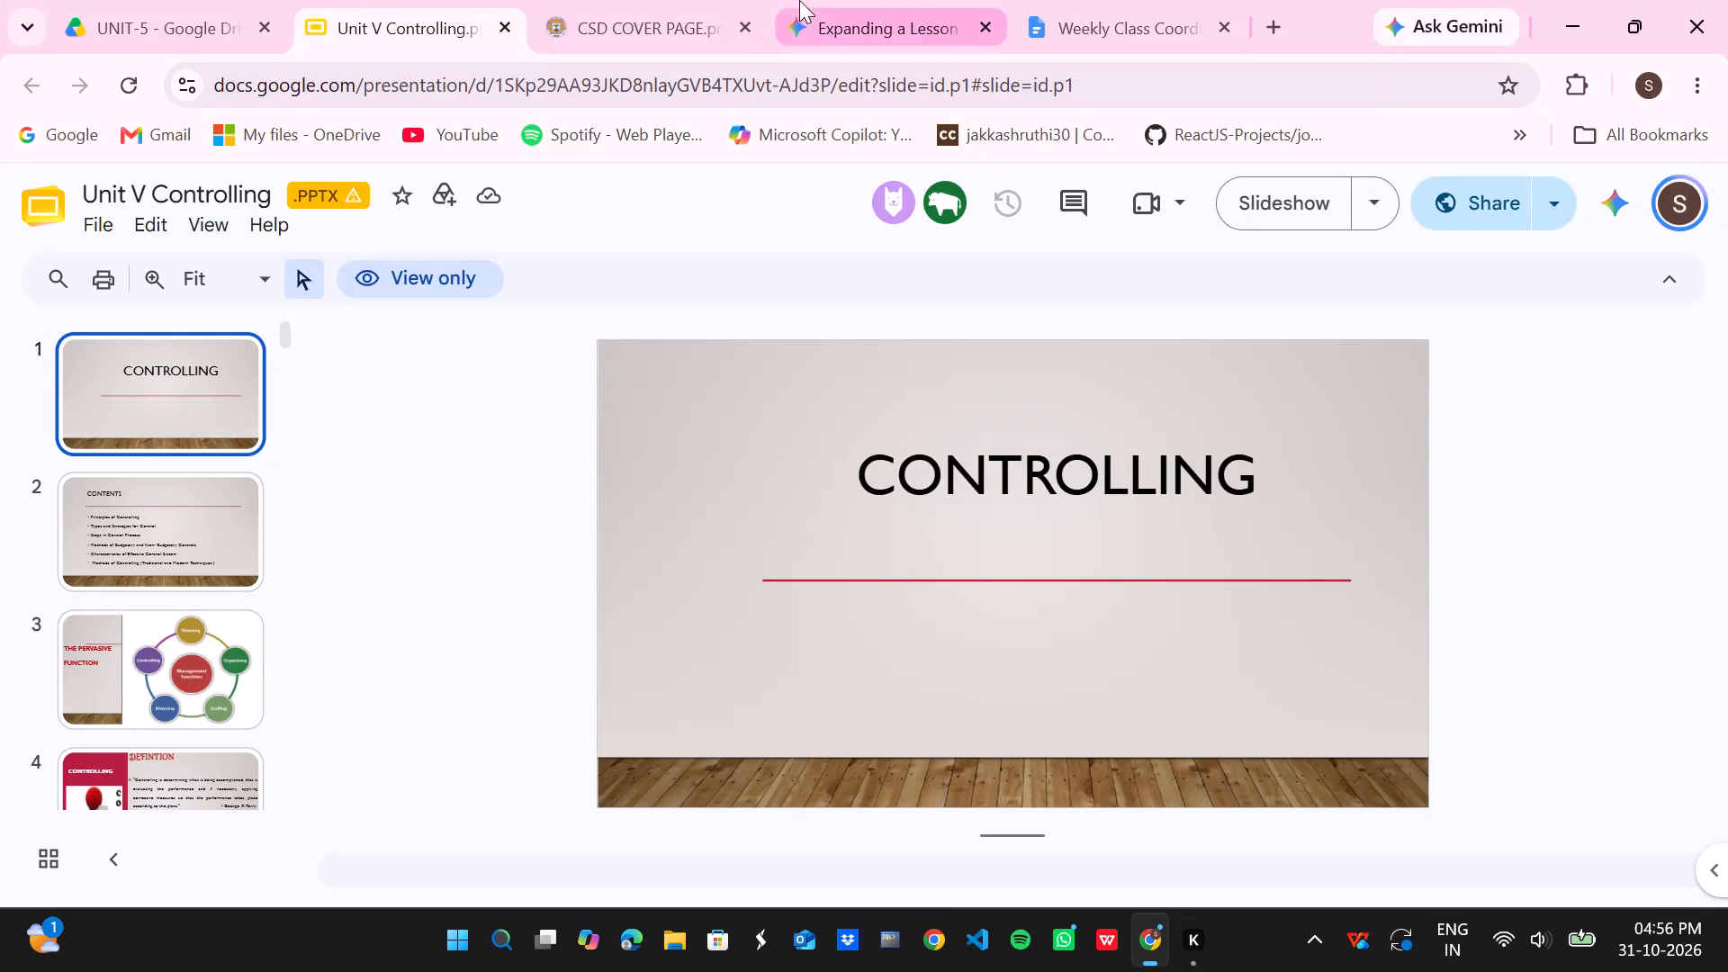
Switch to the Weekly Class Coordinator Report and enter 1 as the Green Apples academic call count under Parent Communication.
{"action": "left_click", "coordinate": [1140, 0]}
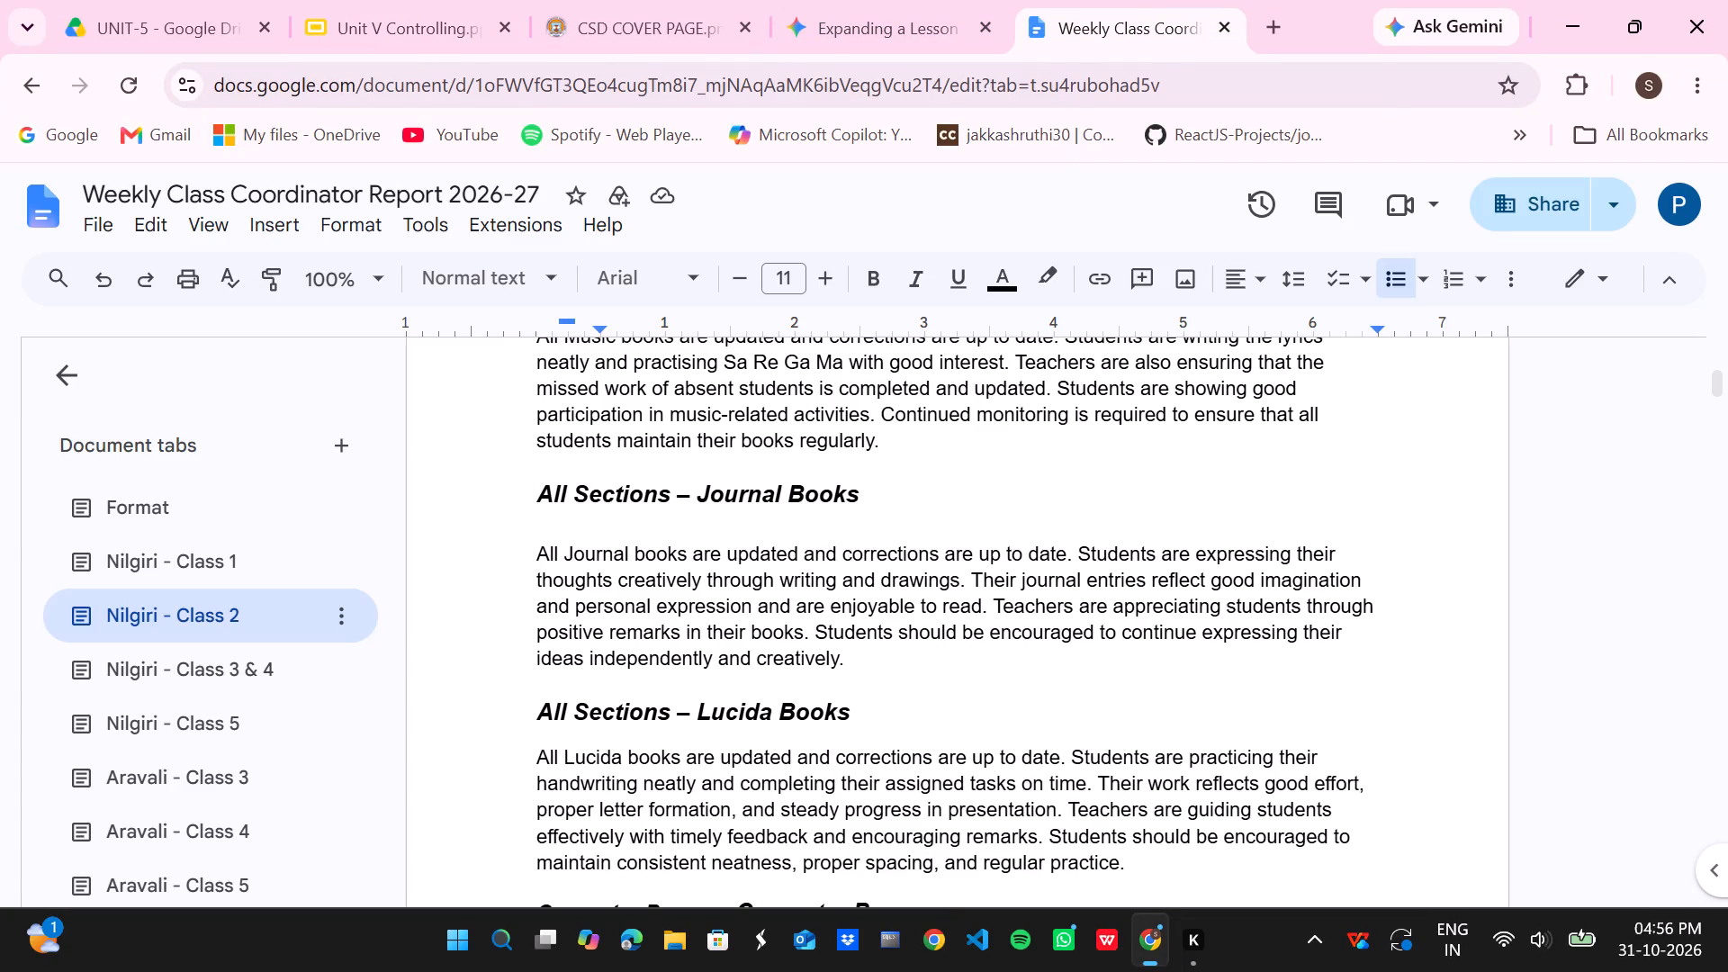
{"action": "scroll", "coordinate": [1053, 551], "scroll_direction": "up", "scroll_amount": 6}
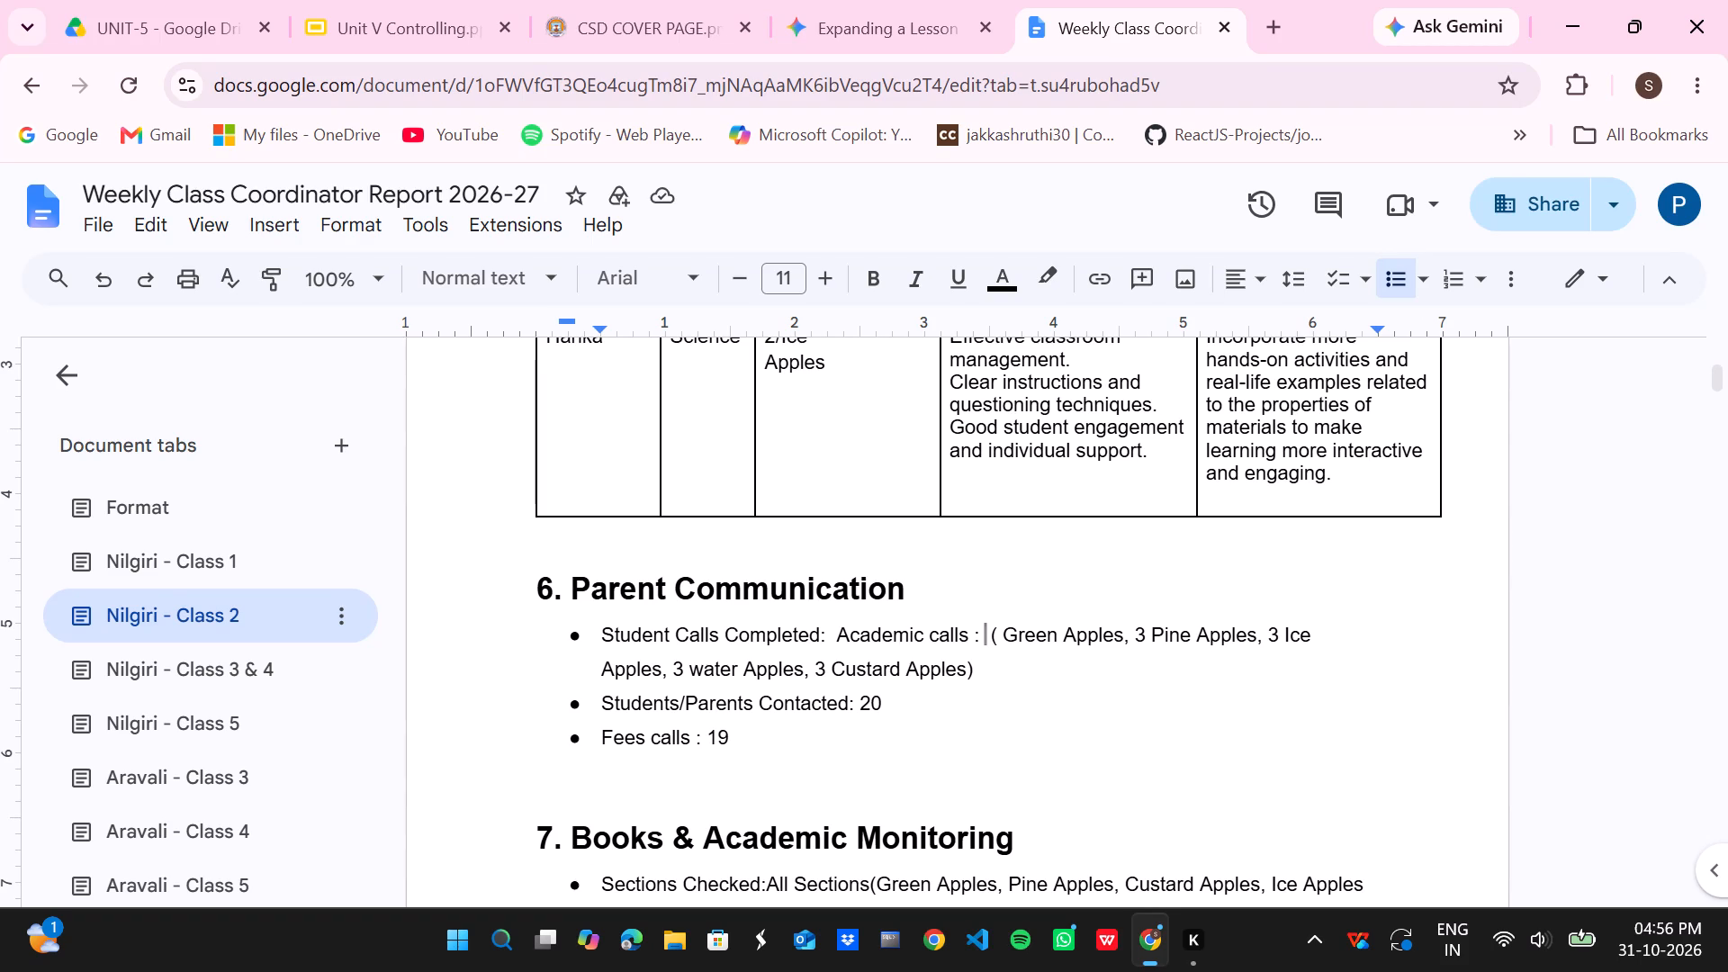
{"action": "left_click", "coordinate": [1004, 633]}
{"action": "key", "text": "1"}
Insert "SA aa papers checked - telugu hindi maths science computers" at the start of the Sections Checked bullet in section 7.
{"action": "scroll", "coordinate": [1004, 633], "scroll_direction": "down", "scroll_amount": 1}
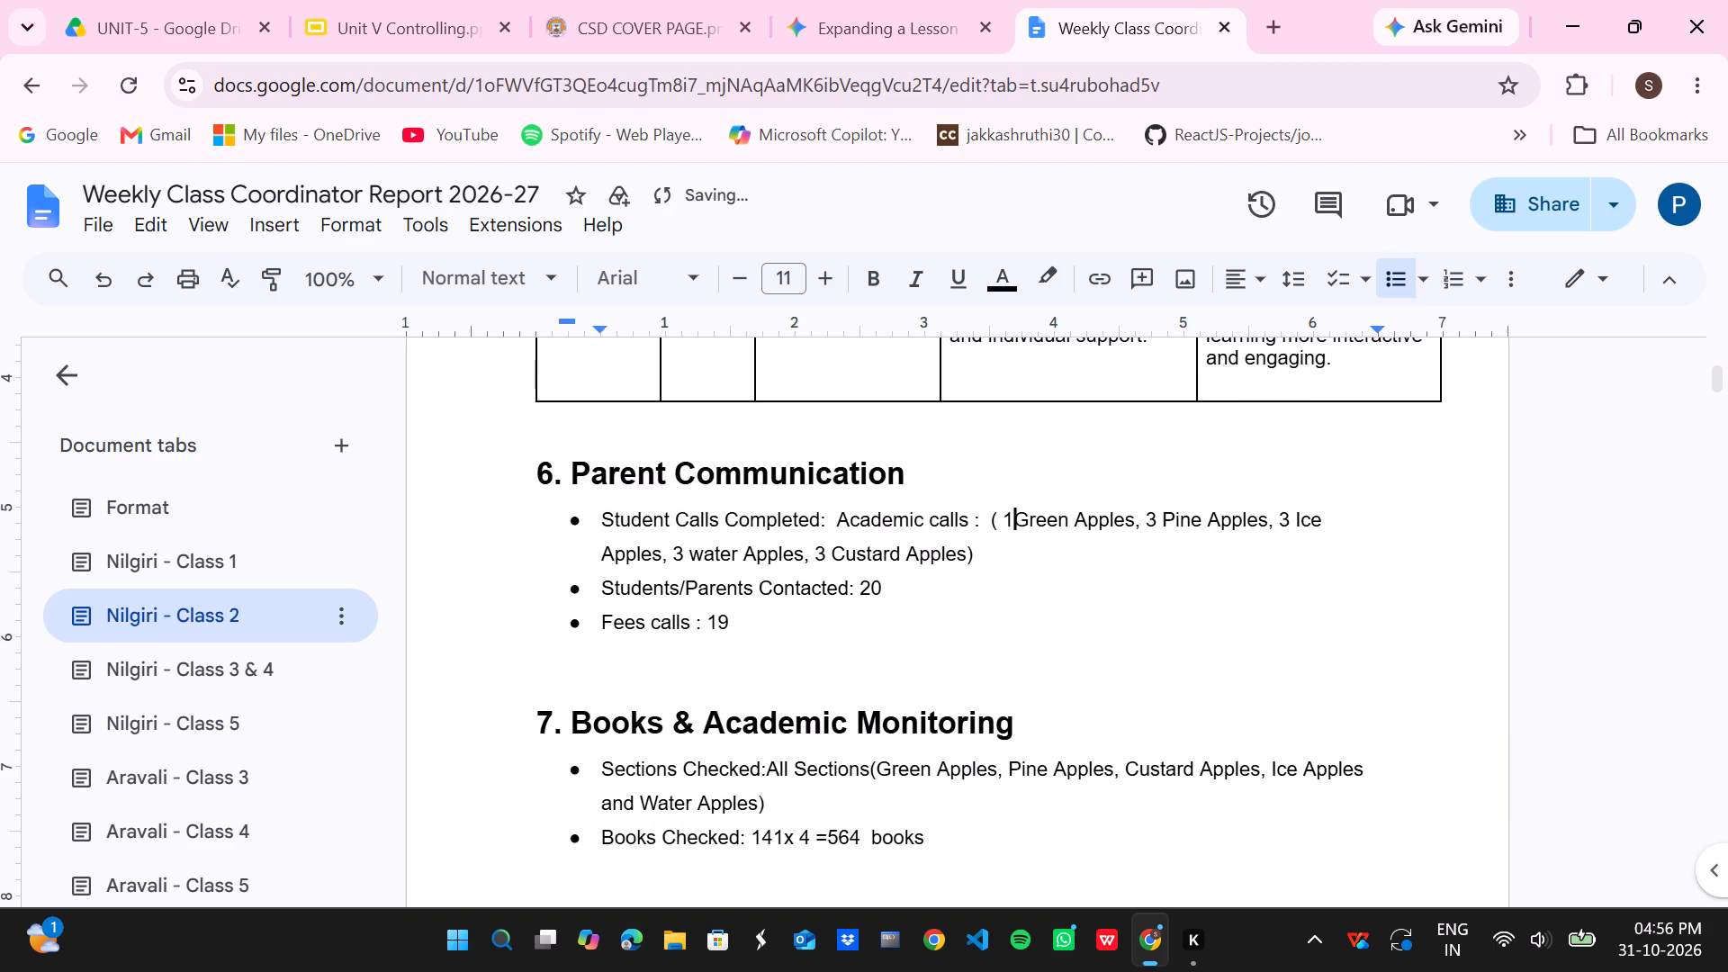
{"action": "scroll", "coordinate": [1004, 633], "scroll_direction": "down", "scroll_amount": 2}
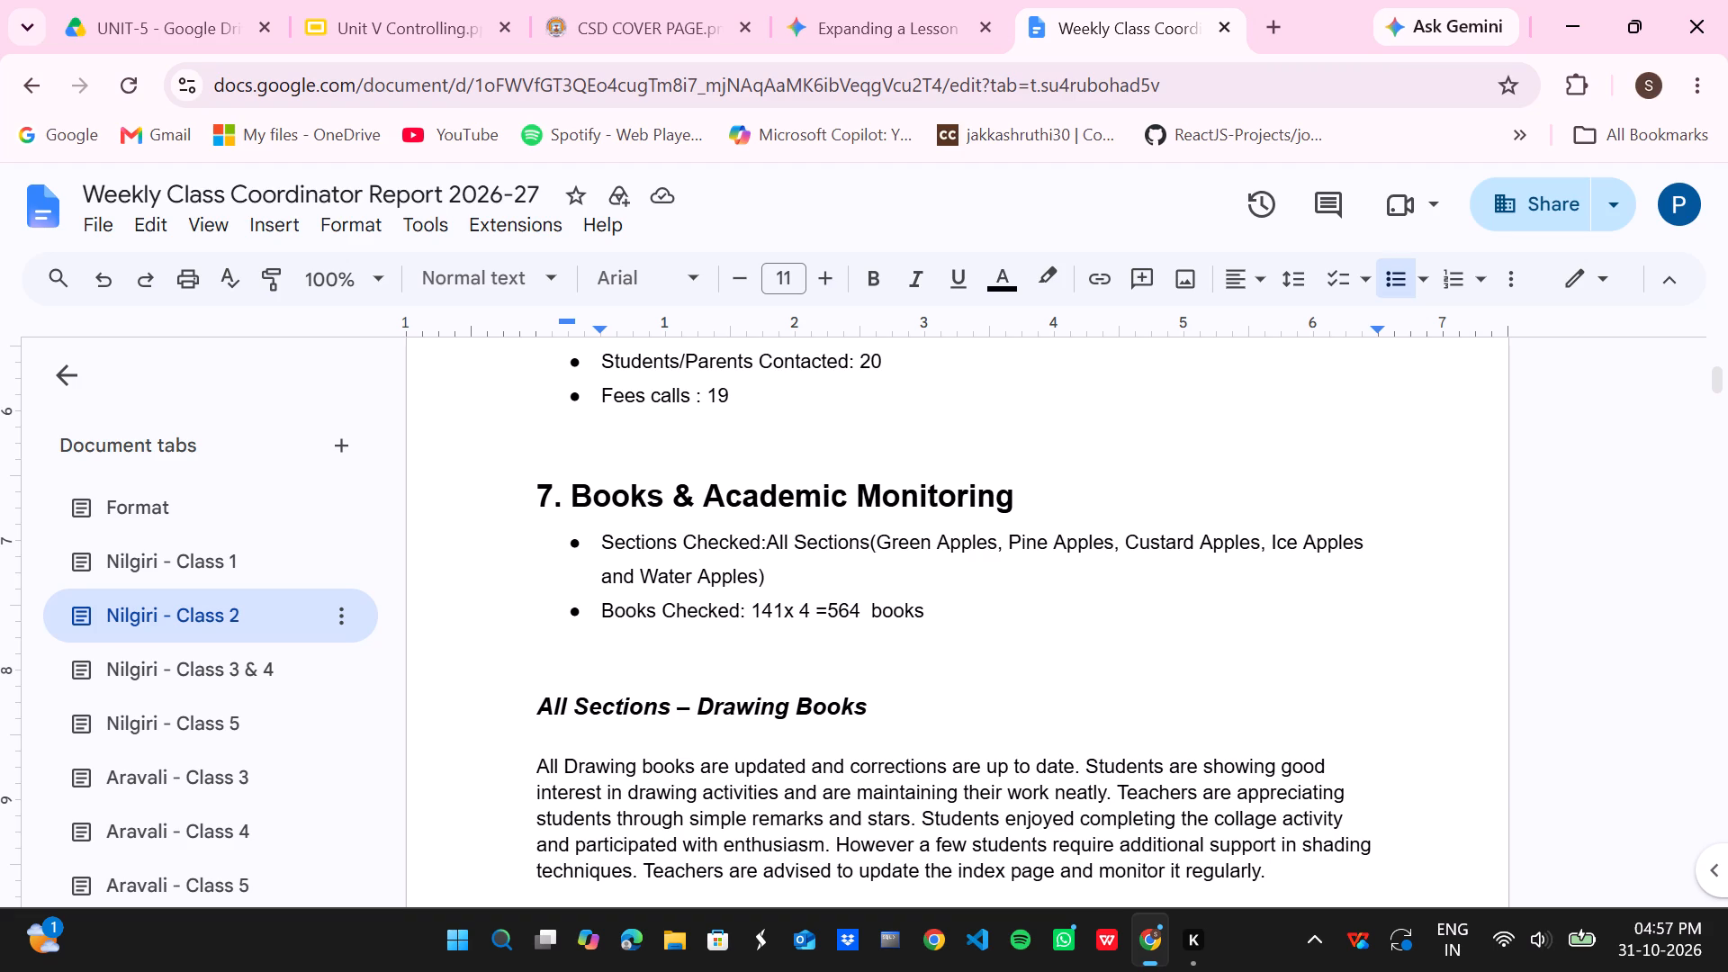
{"action": "left_click", "coordinate": [600, 536]}
{"action": "type", "text": "SA aa papers checked"}
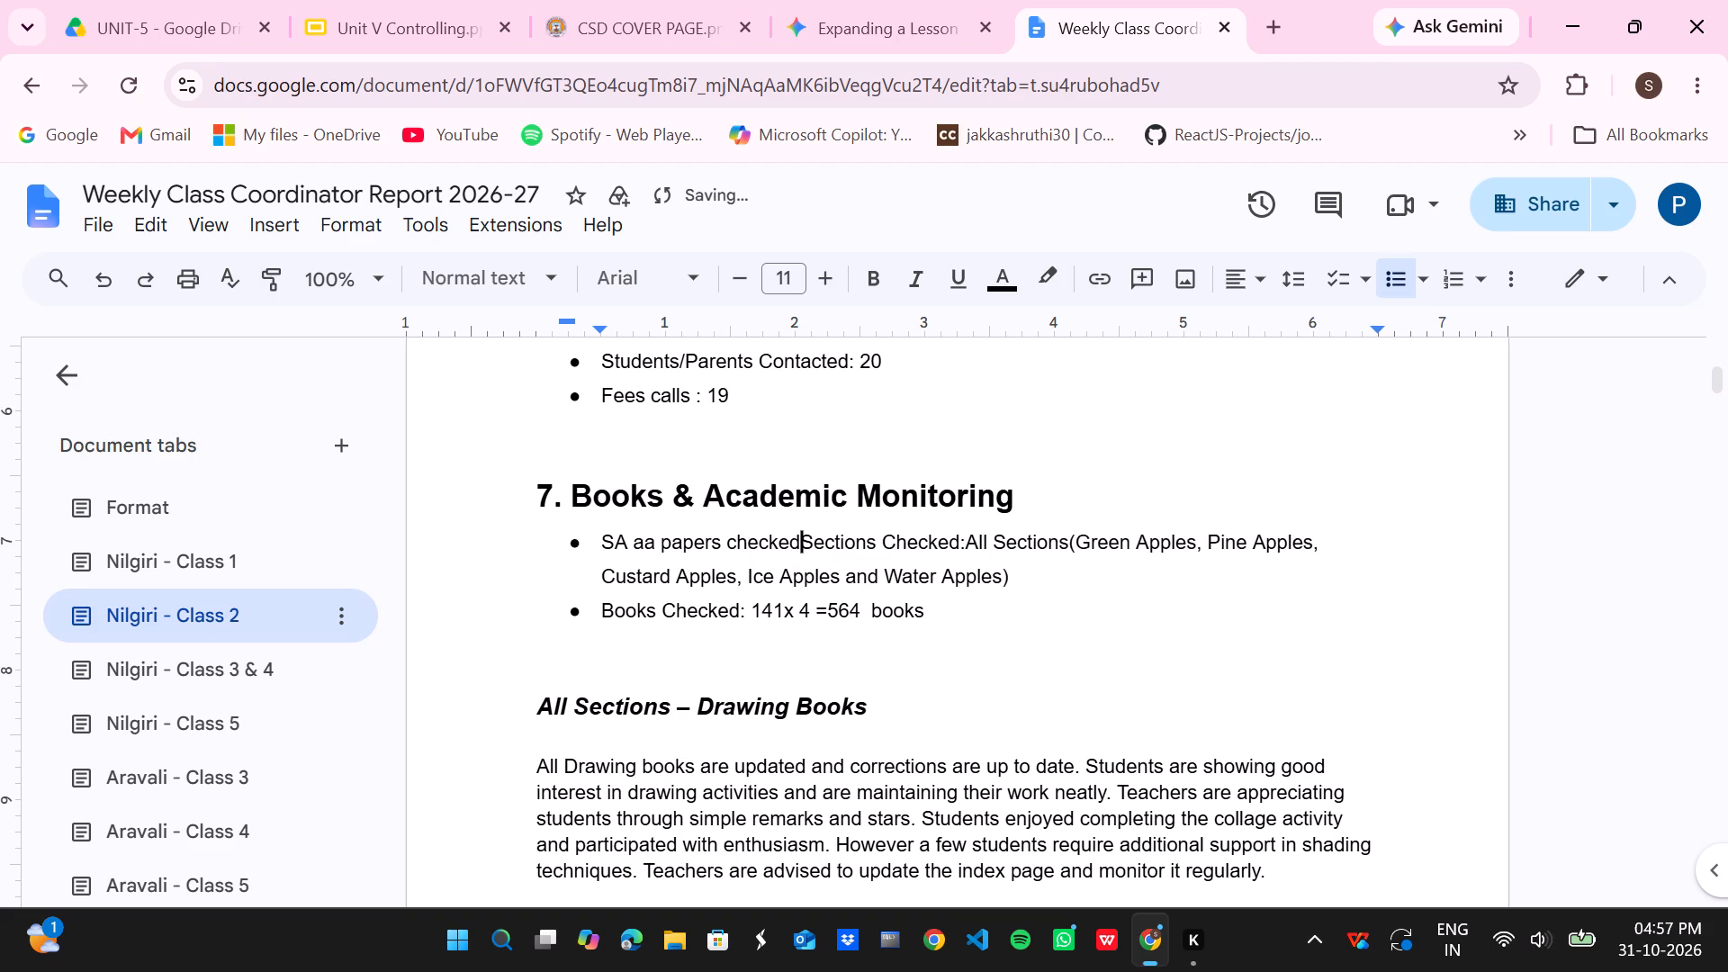
{"action": "key", "text": "space"}
{"action": "type", "text": "- telughu"}
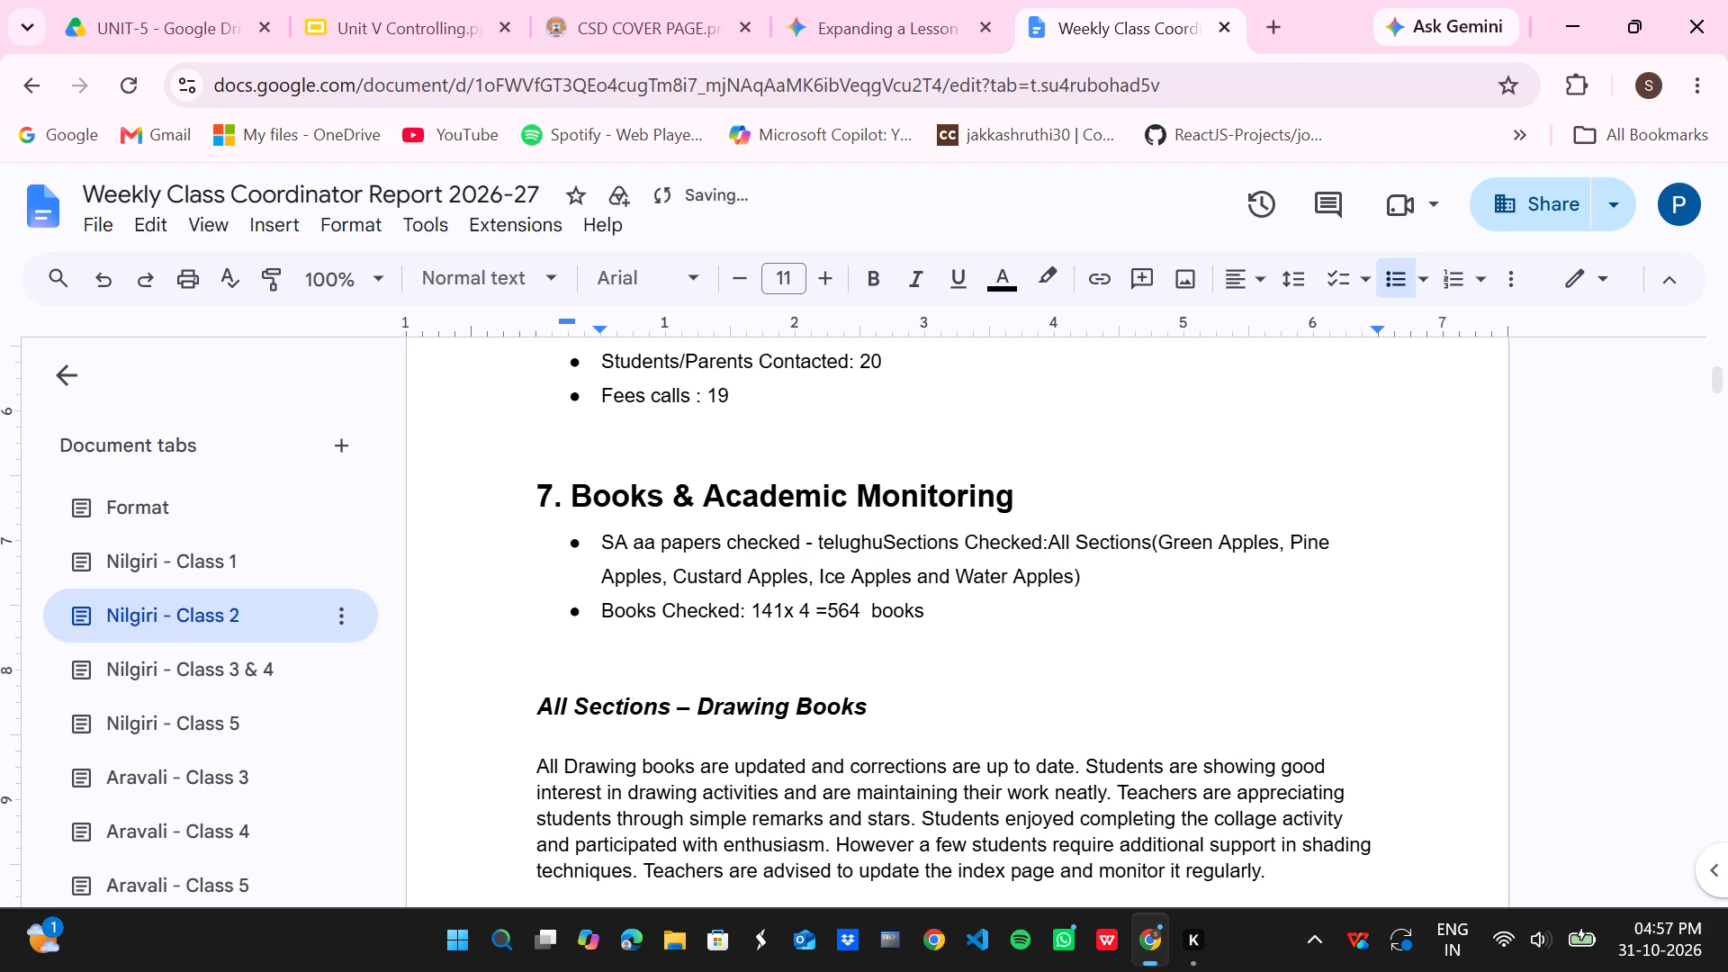
{"action": "key", "text": "space"}
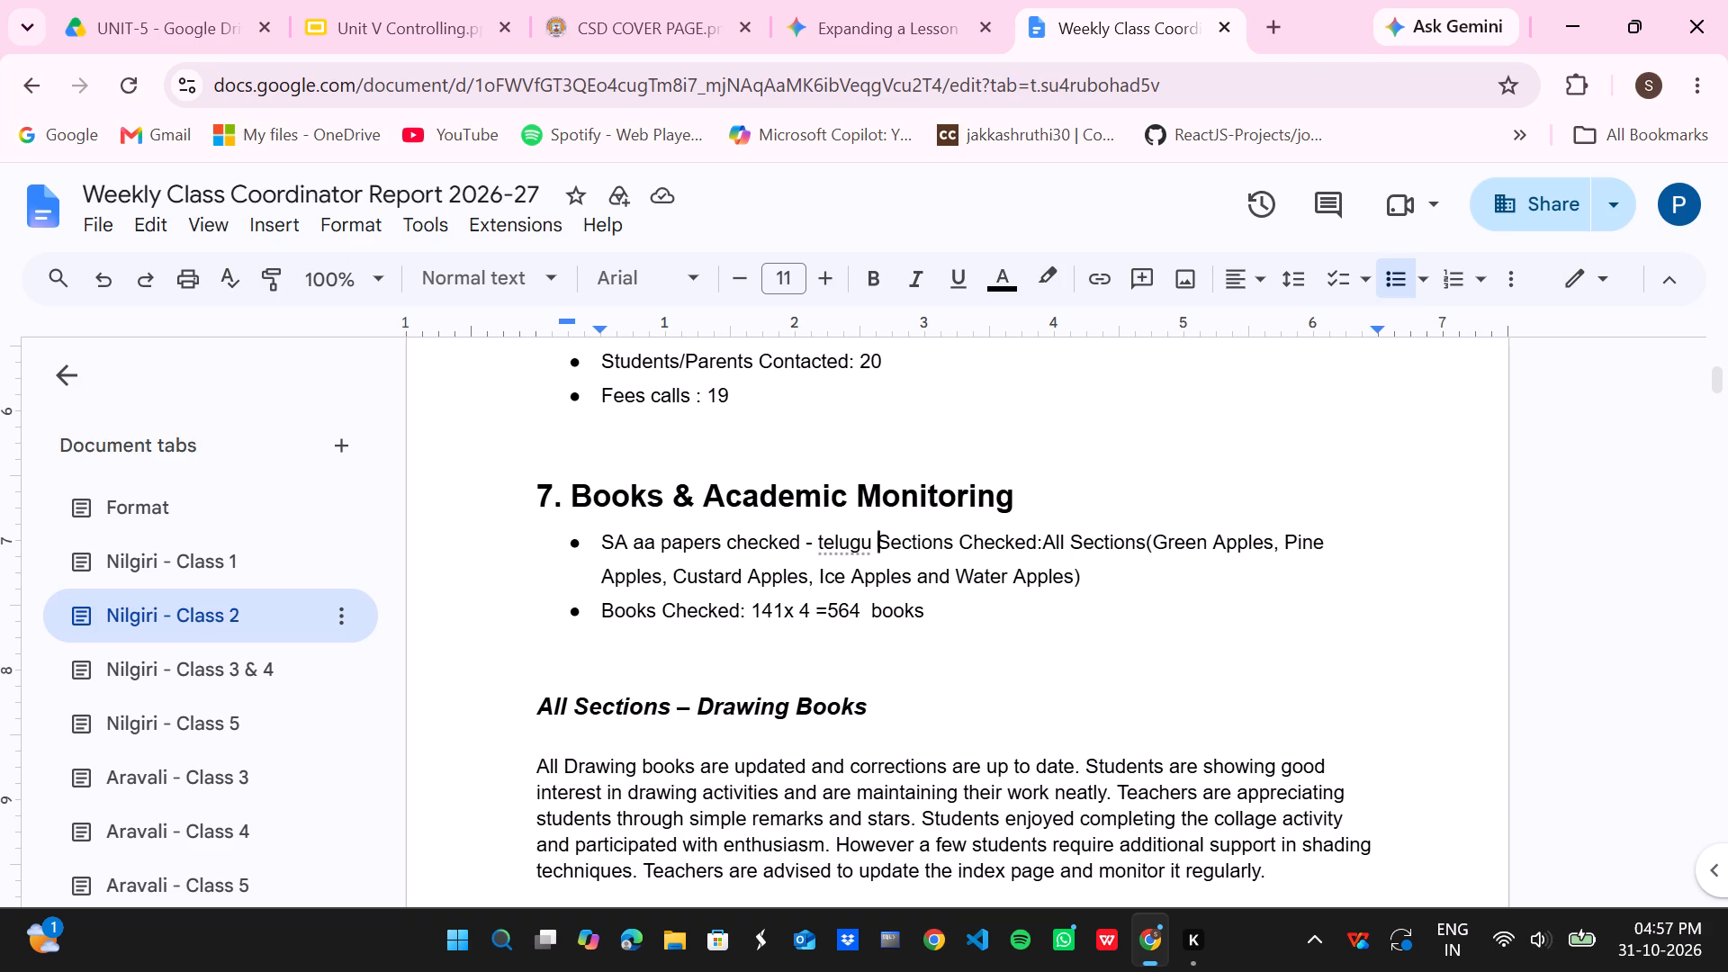
{"action": "type", "text": "hindi maths science"}
{"action": "key", "text": "space"}
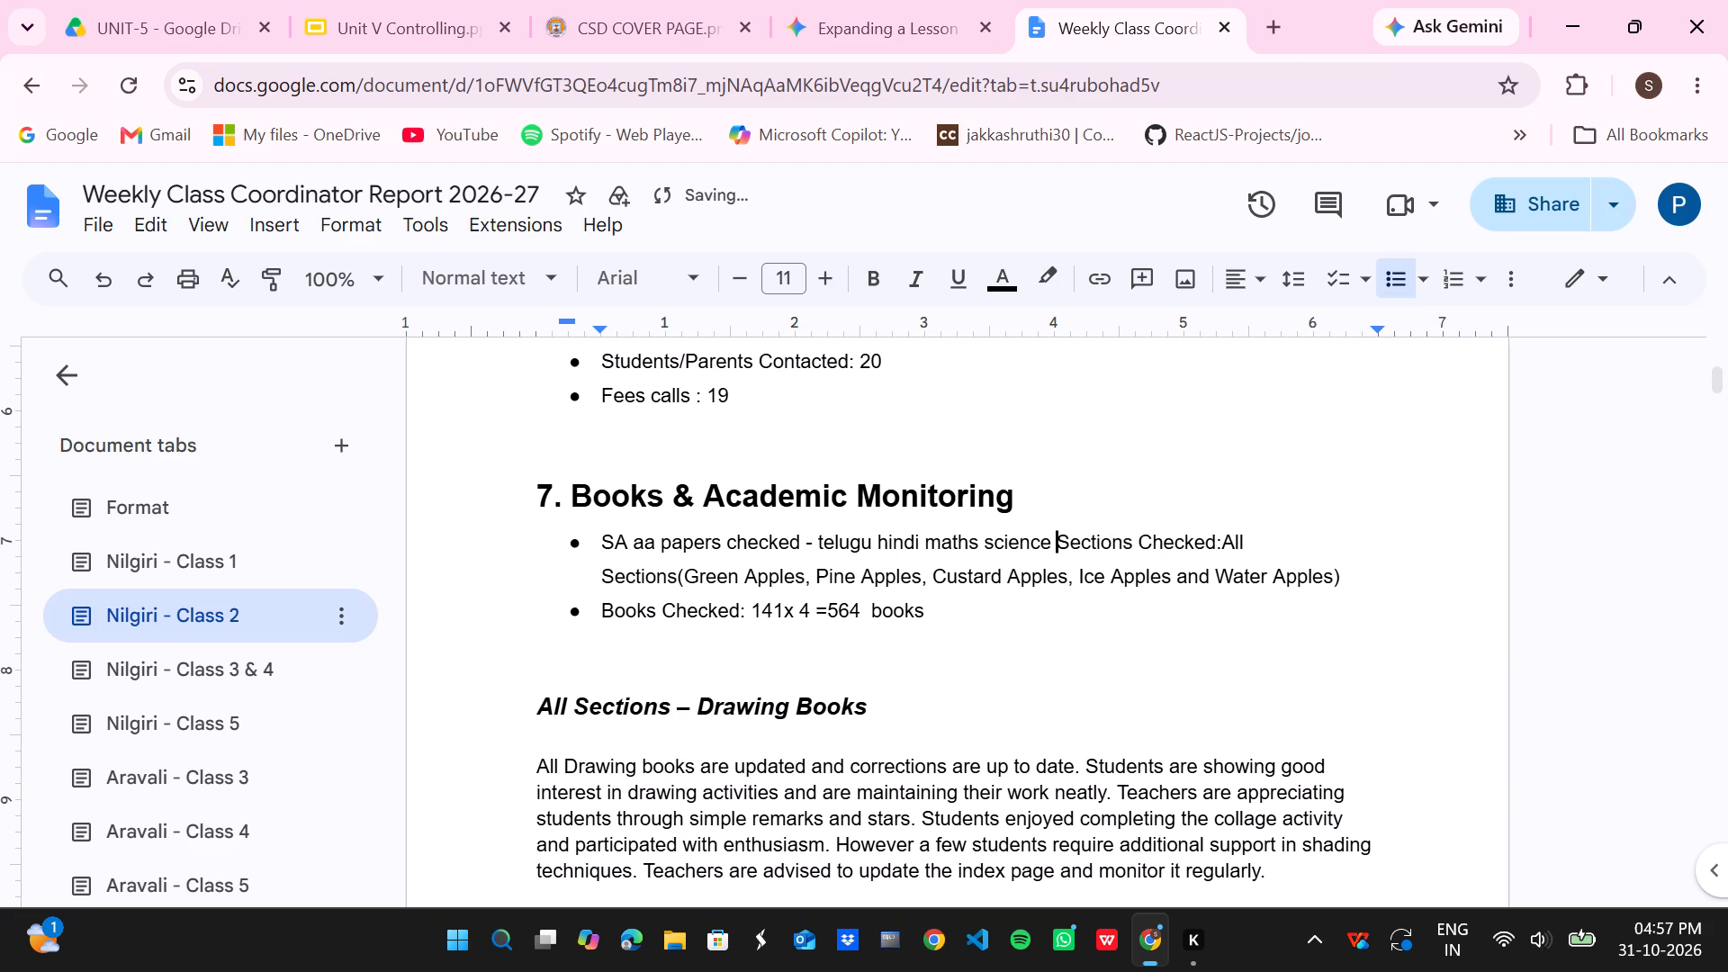
{"action": "type", "text": "computers"}
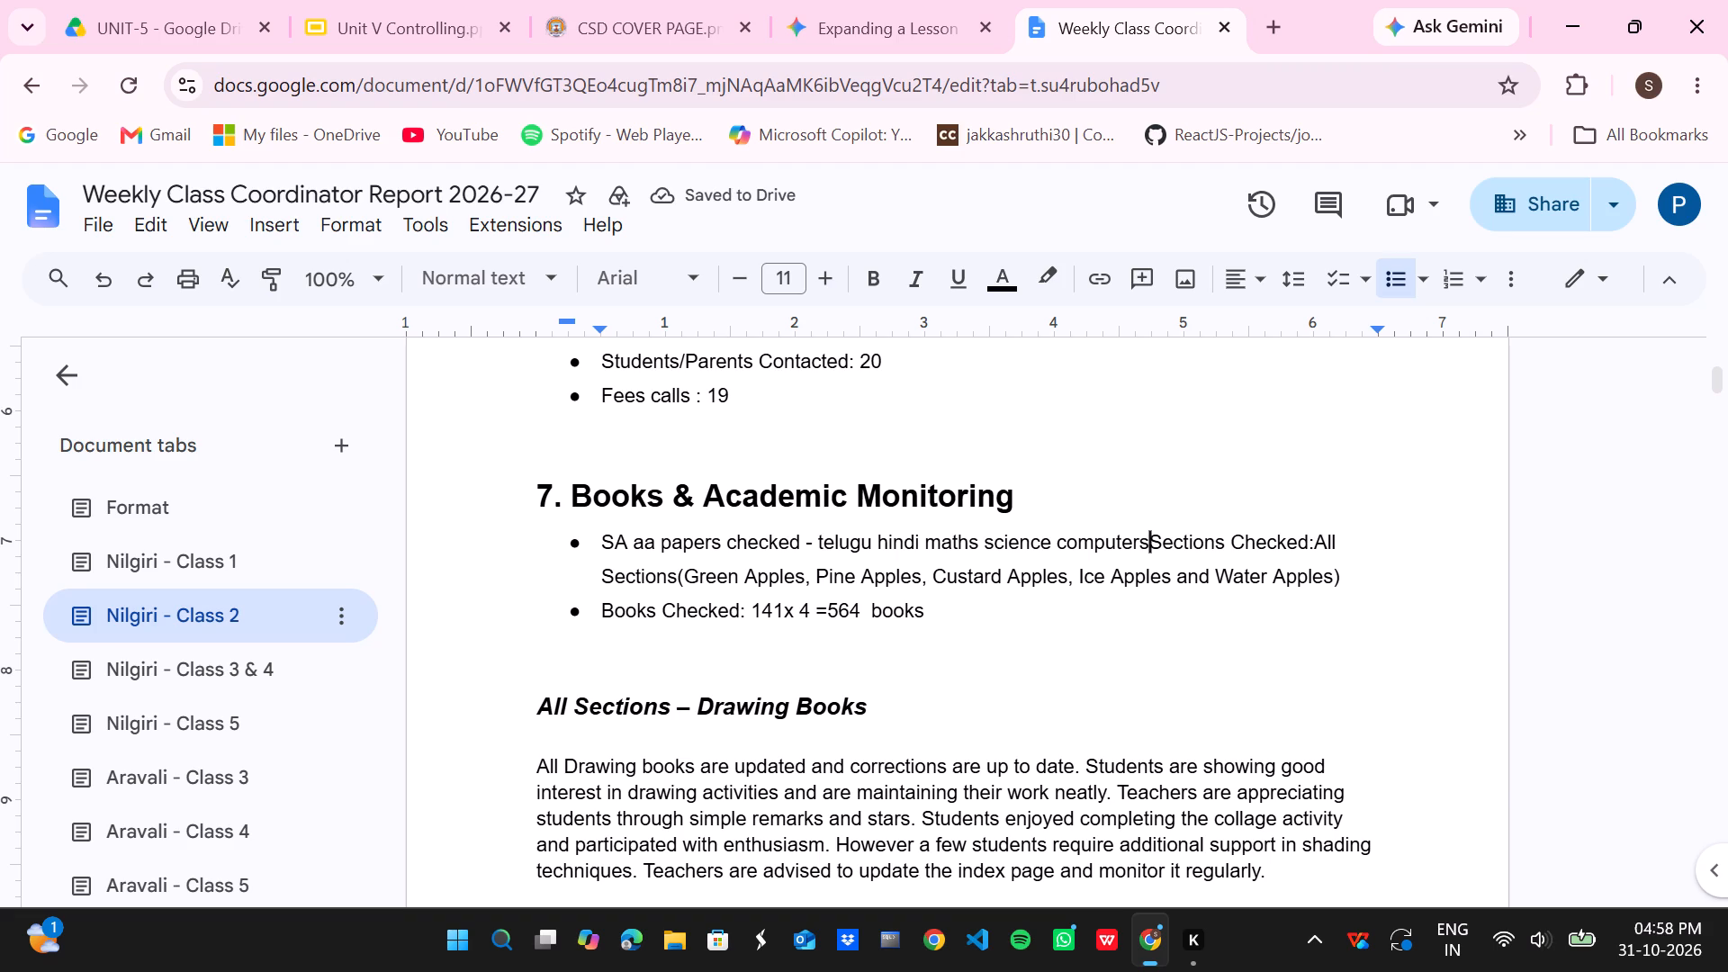
Insert "english" between "hindi" and "maths" in the SA papers subject list.
{"action": "key", "text": "Left"}
{"action": "key", "text": "Left"}
{"action": "key", "text": "Left"}
{"action": "key", "text": "Left"}
{"action": "key", "text": "Left"}
{"action": "key", "text": "Left"}
{"action": "key", "text": "Left"}
{"action": "key", "text": "Left"}
{"action": "key", "text": "Left"}
{"action": "key", "text": "Left"}
{"action": "key", "text": "Left"}
{"action": "key", "text": "Left"}
{"action": "key", "text": "Left"}
{"action": "key", "text": "Left"}
{"action": "key", "text": "Left"}
{"action": "key", "text": "Left"}
{"action": "key", "text": "Left"}
{"action": "key", "text": "Left"}
{"action": "key", "text": "Left"}
{"action": "key", "text": "Left"}
{"action": "type", "text": "english"}
{"action": "key", "text": "space"}
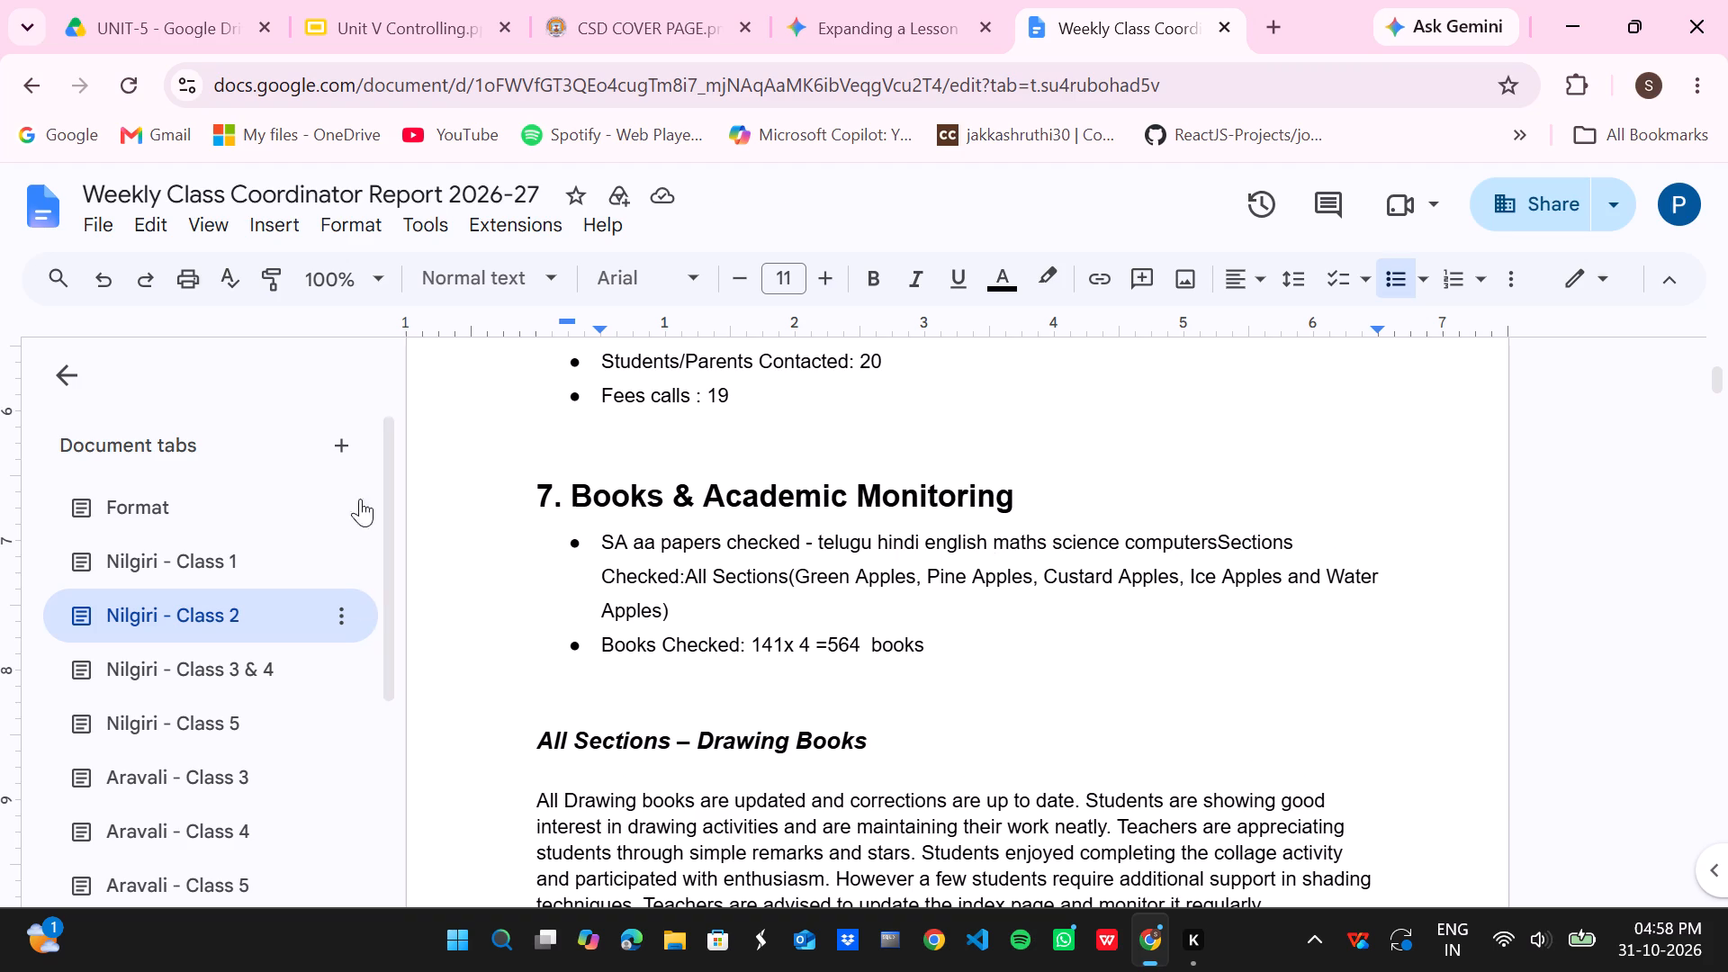
Change "checked" to "rechecked" in the SA papers note.
{"action": "left_click", "coordinate": [729, 543]}
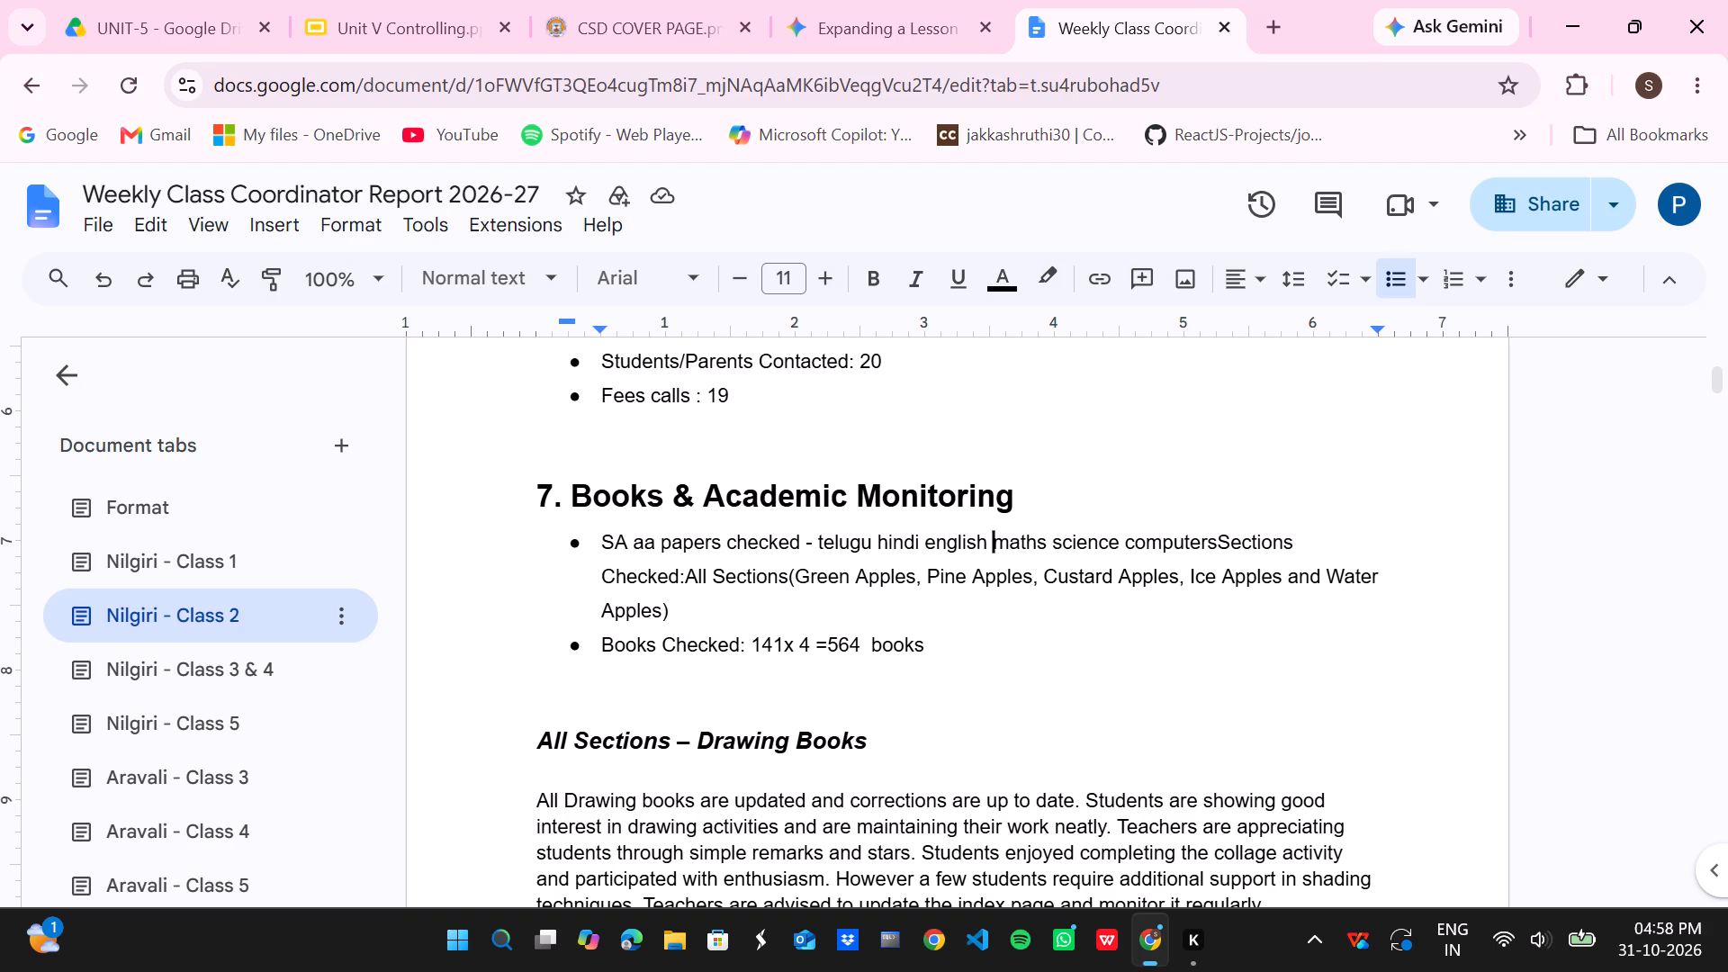
{"action": "type", "text": "re"}
Change the Books Checked calculation to 140x 6 and delete the total after the equals sign.
{"action": "scroll", "coordinate": [729, 543], "scroll_direction": "down", "scroll_amount": 1}
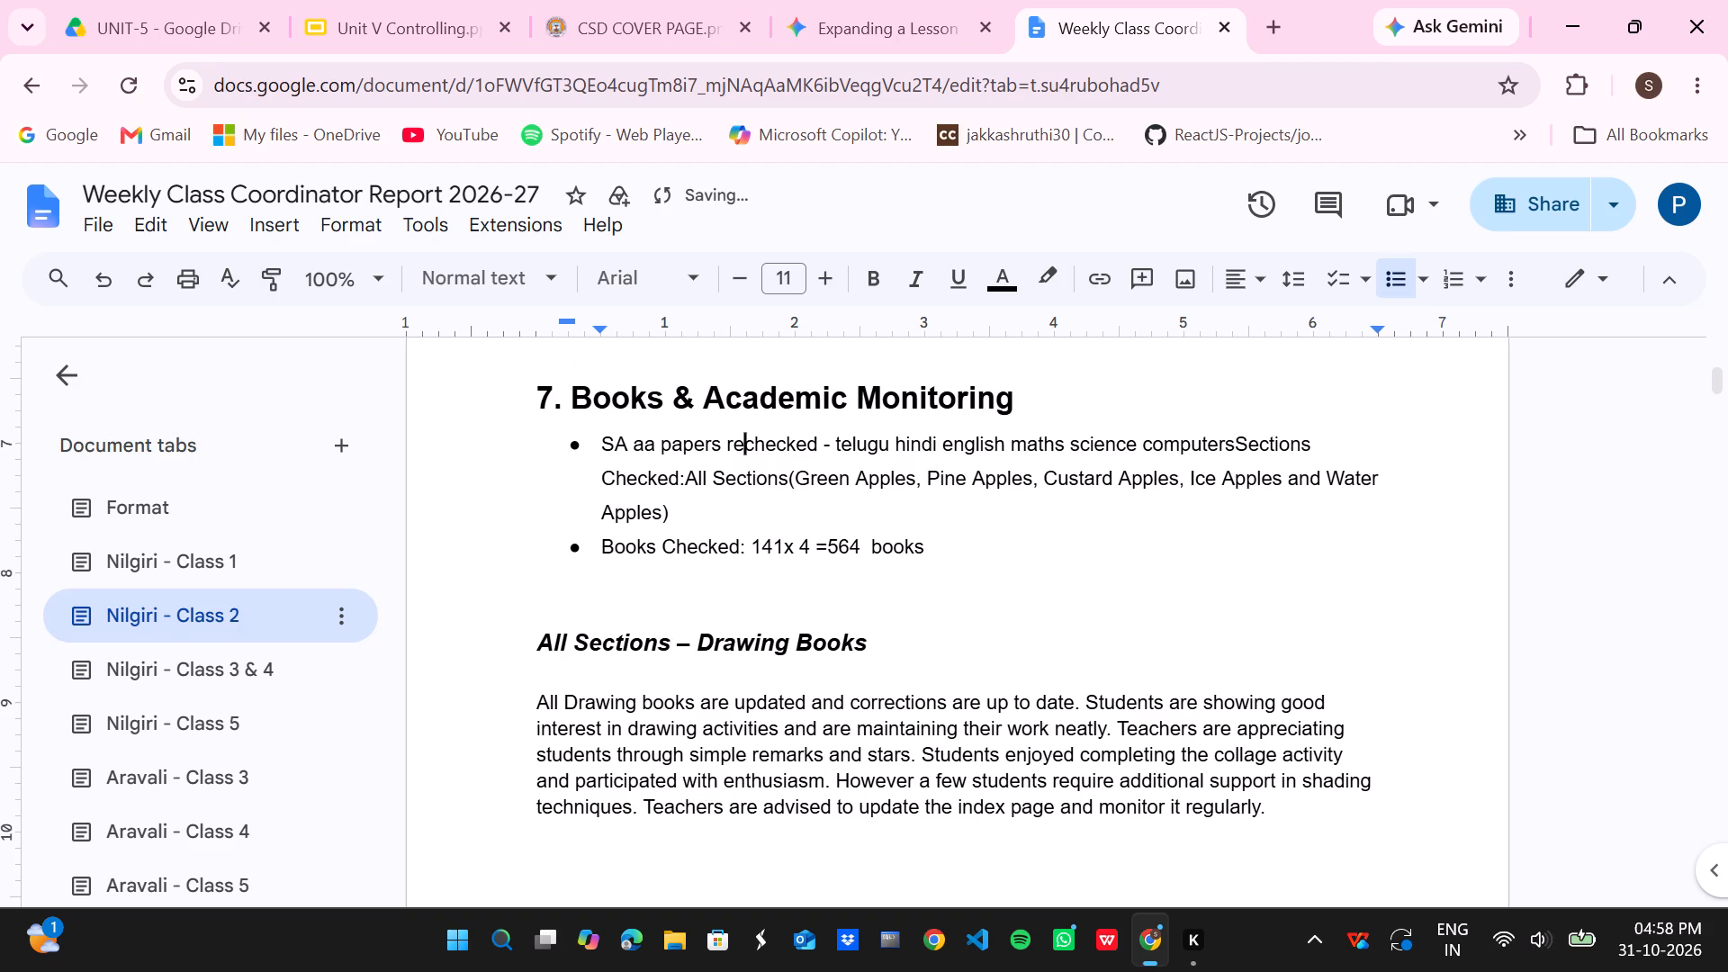
{"action": "left_click", "coordinate": [783, 544]}
{"action": "key", "text": "BackSpace"}
{"action": "key", "text": "0"}
{"action": "key", "text": "Right"}
{"action": "key", "text": "Right"}
{"action": "key", "text": "Right"}
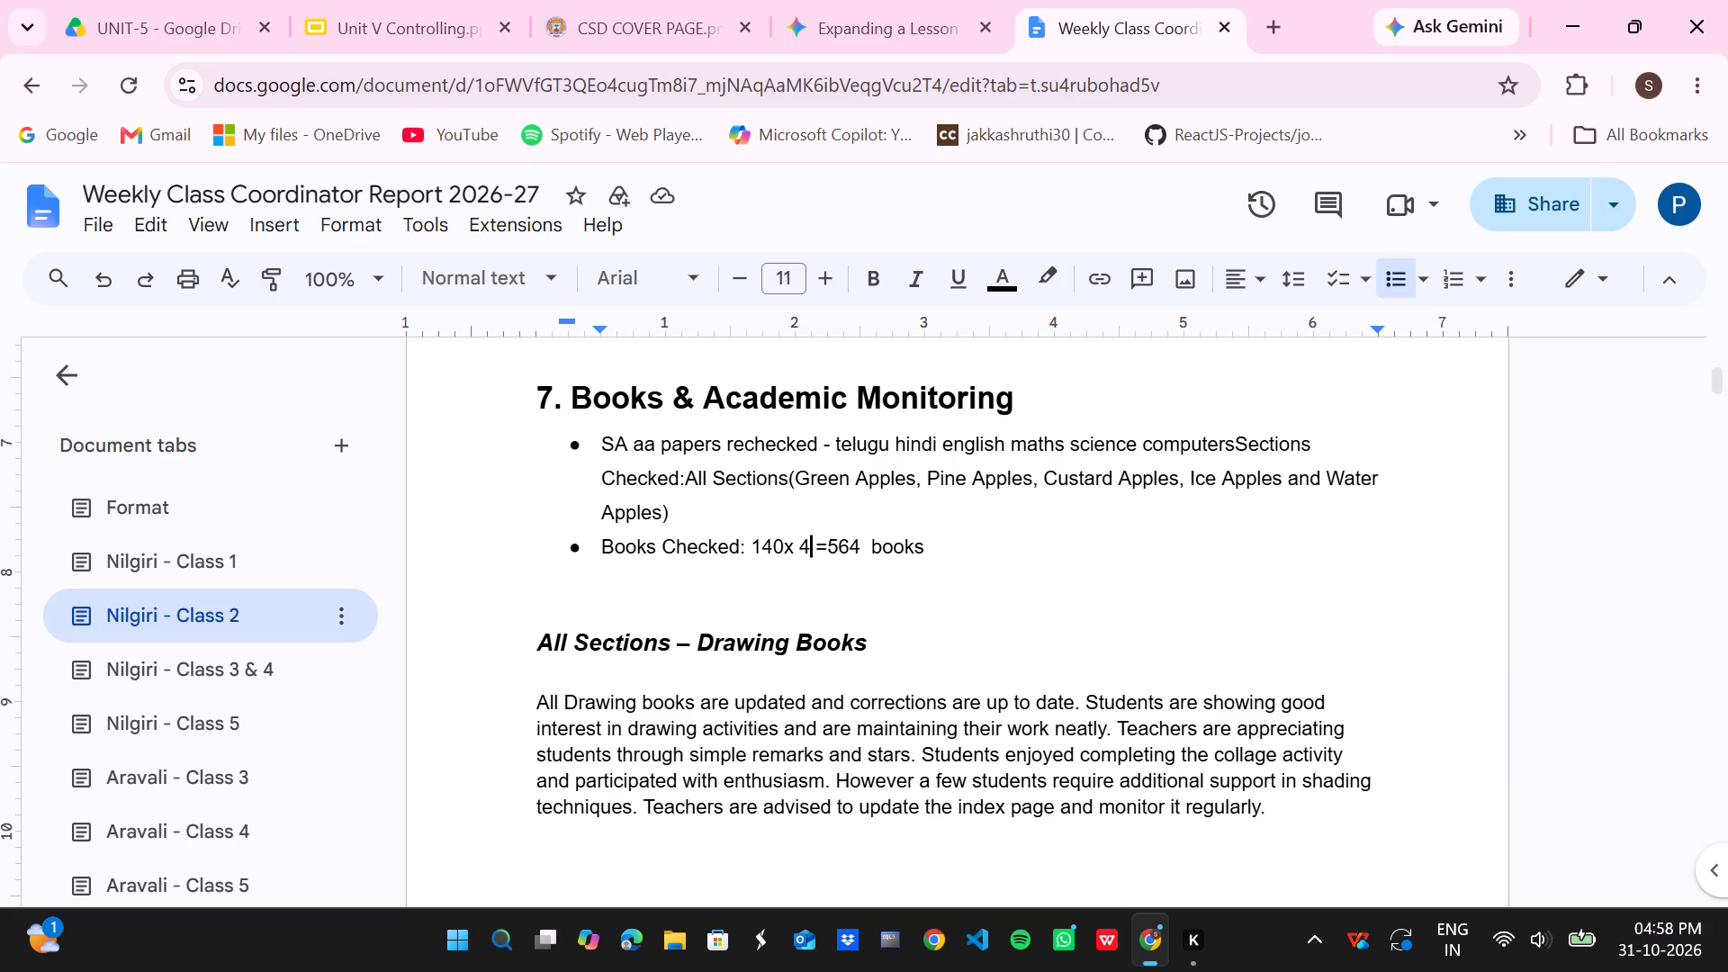
{"action": "key", "text": "BackSpace"}
{"action": "key", "text": "6"}
{"action": "key", "text": "Right"}
{"action": "key", "text": "Right"}
{"action": "key", "text": "Right"}
{"action": "key", "text": "Right"}
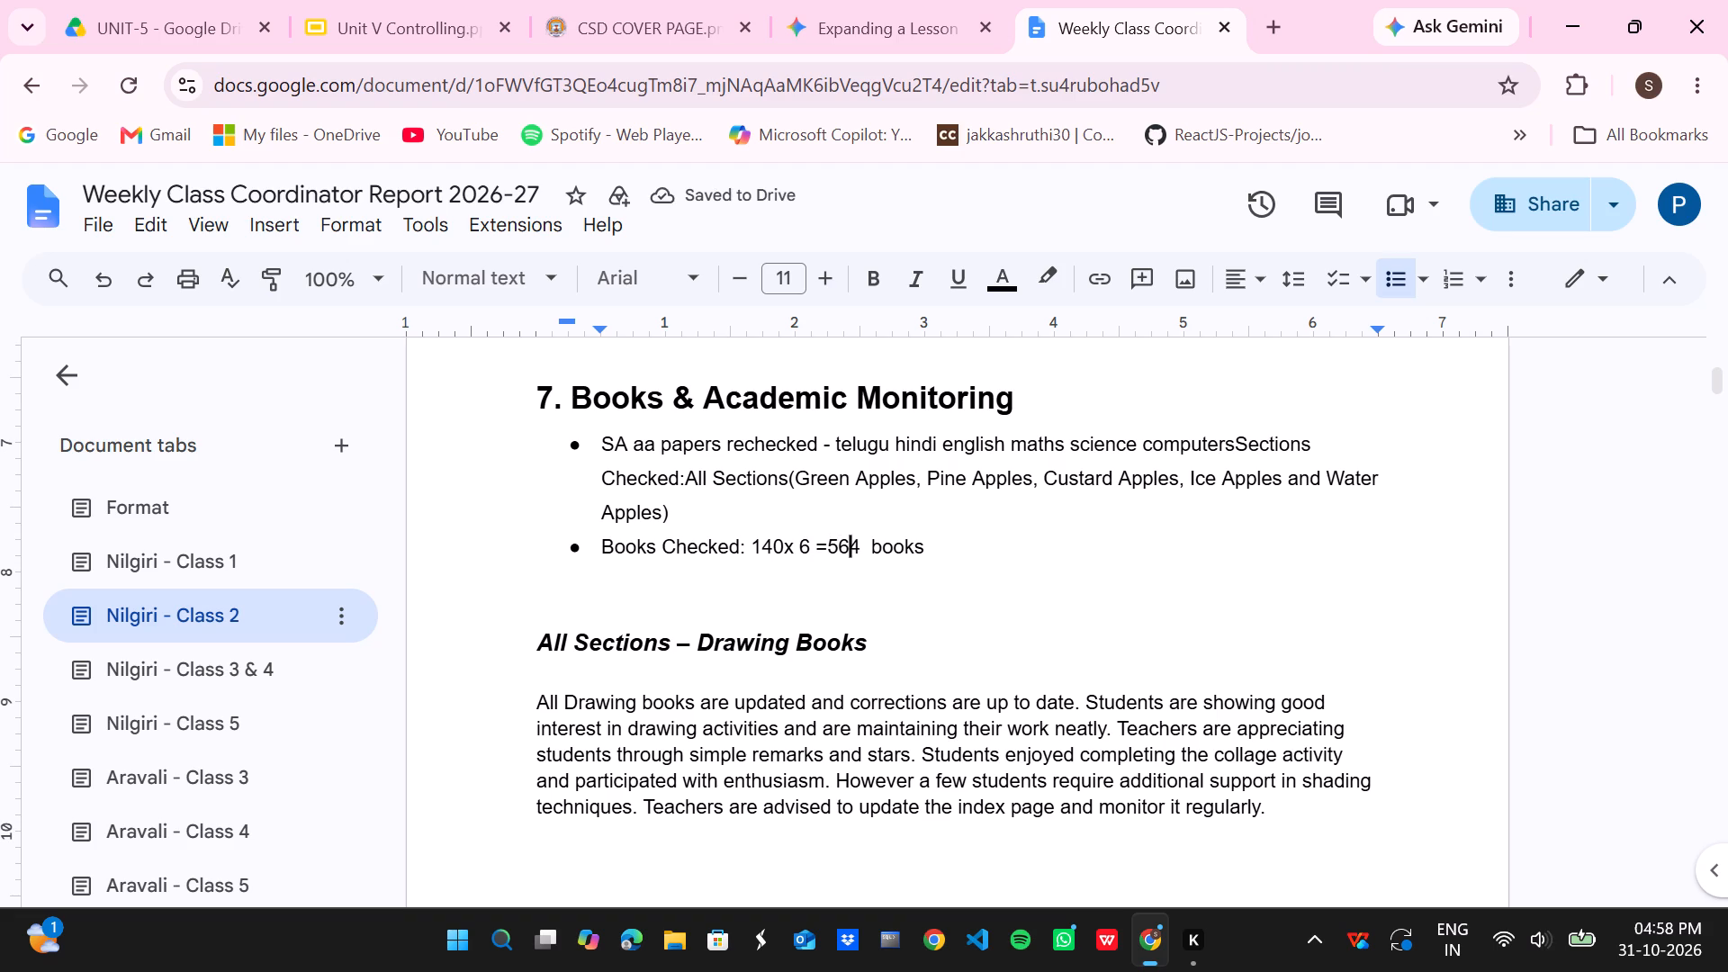
{"action": "key", "text": "Right"}
{"action": "key", "text": "BackSpace"}
{"action": "key", "text": "BackSpace"}
{"action": "key", "text": "BackSpace"}
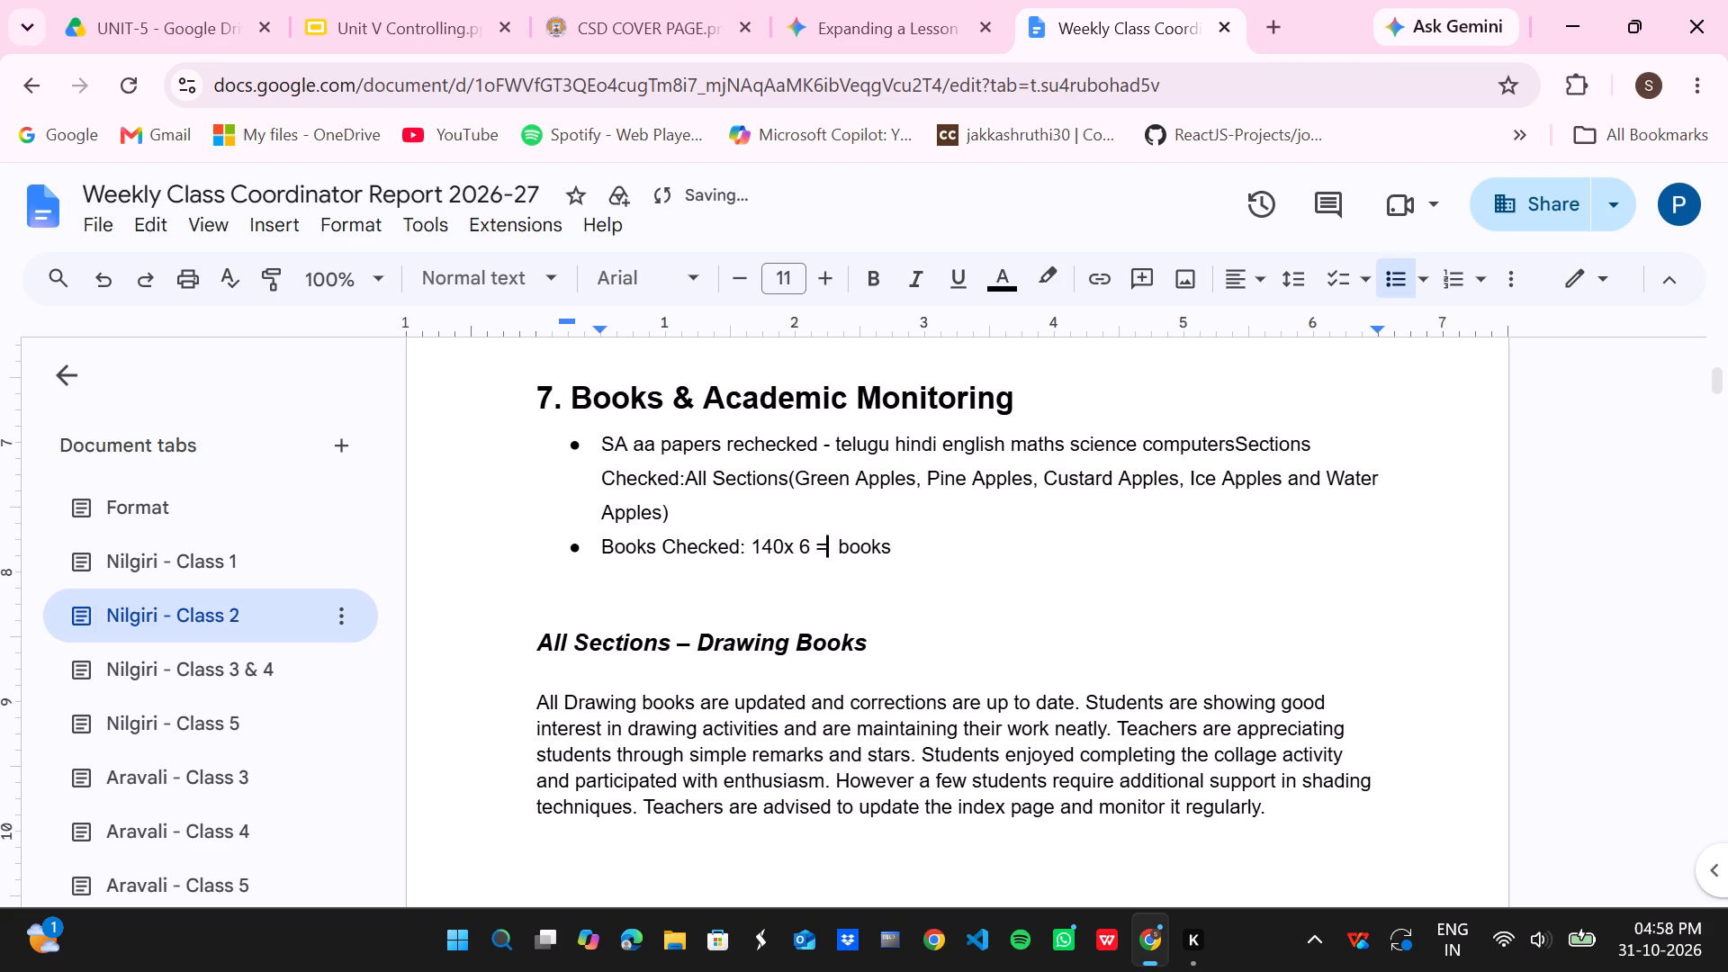
Replace the teacher named after Teachers Supported in section 8 with the newly supported teacher's name.
{"action": "scroll", "coordinate": [888, 724], "scroll_direction": "down", "scroll_amount": 4}
{"action": "scroll", "coordinate": [888, 724], "scroll_direction": "up", "scroll_amount": 1}
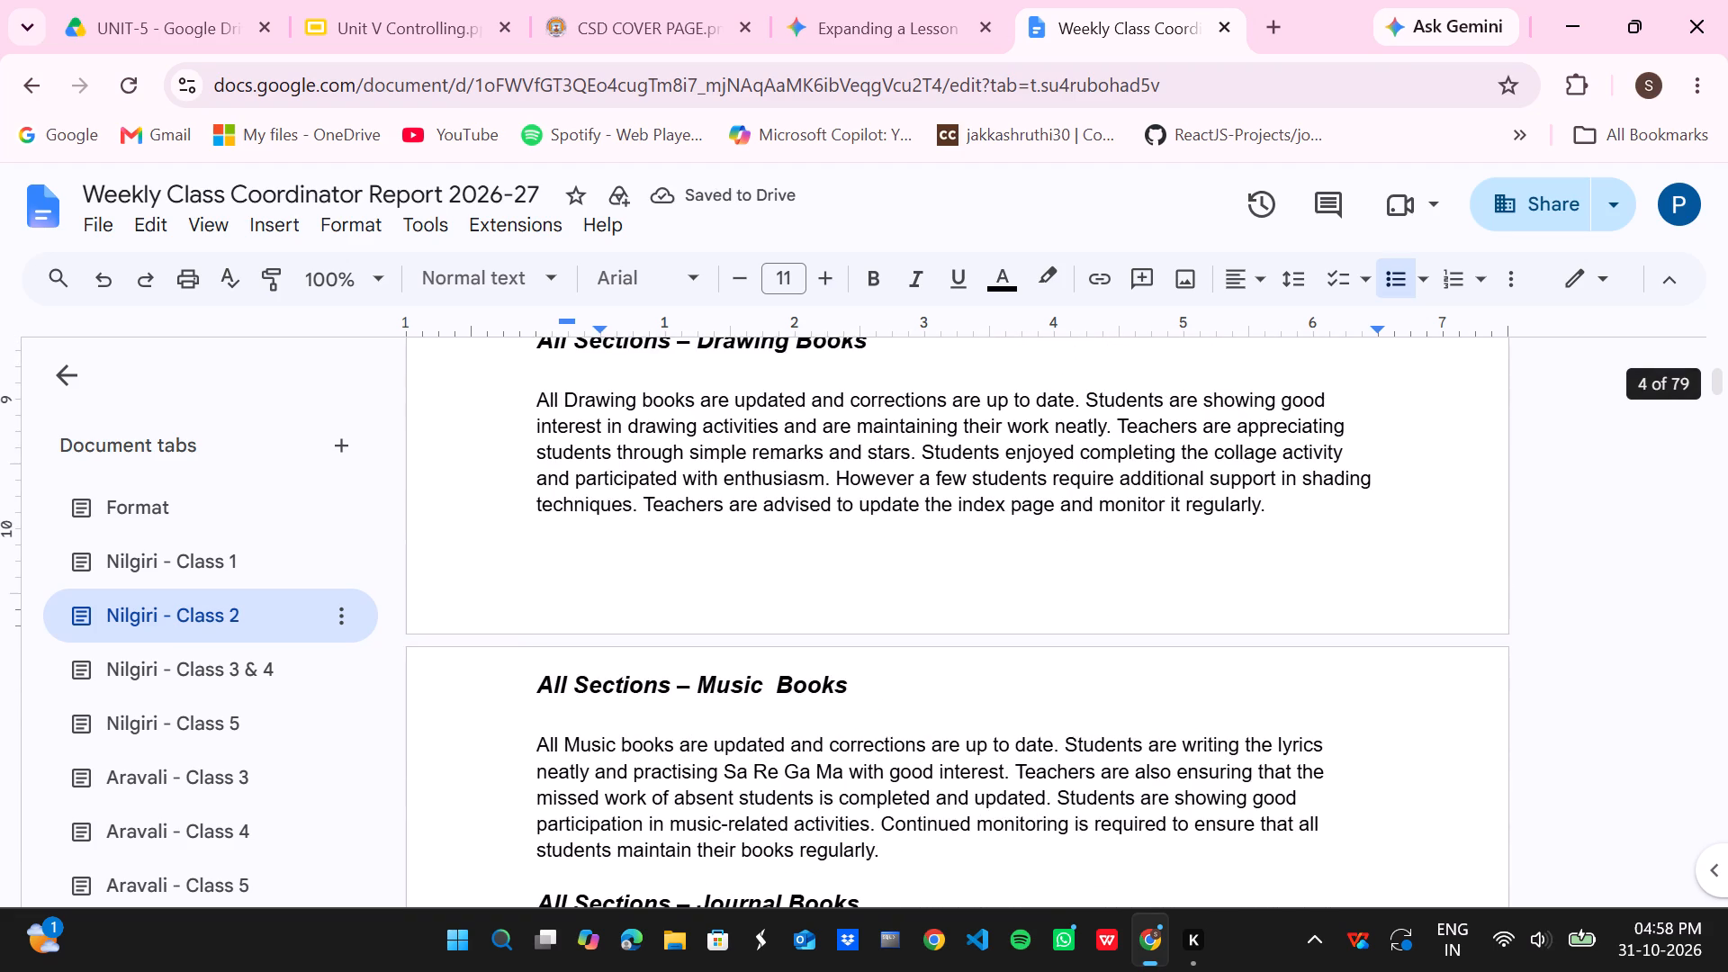
{"action": "scroll", "coordinate": [888, 724], "scroll_direction": "up", "scroll_amount": 1}
{"action": "scroll", "coordinate": [888, 724], "scroll_direction": "down", "scroll_amount": 3}
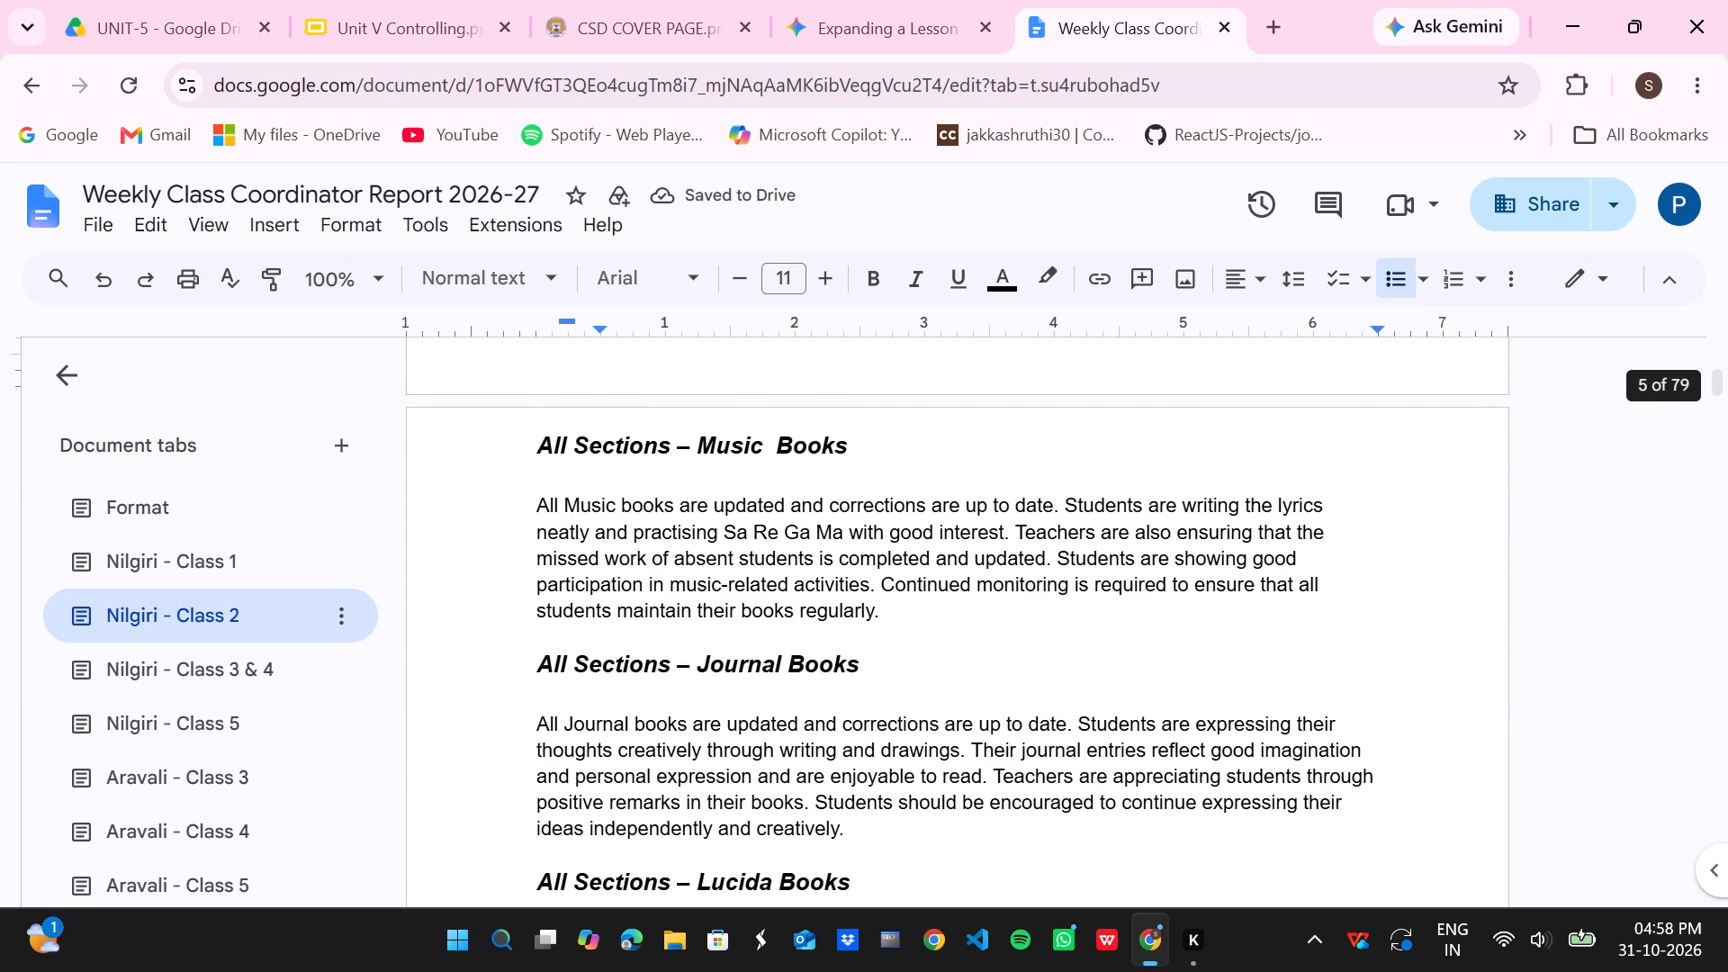
{"action": "scroll", "coordinate": [888, 724], "scroll_direction": "down", "scroll_amount": 2}
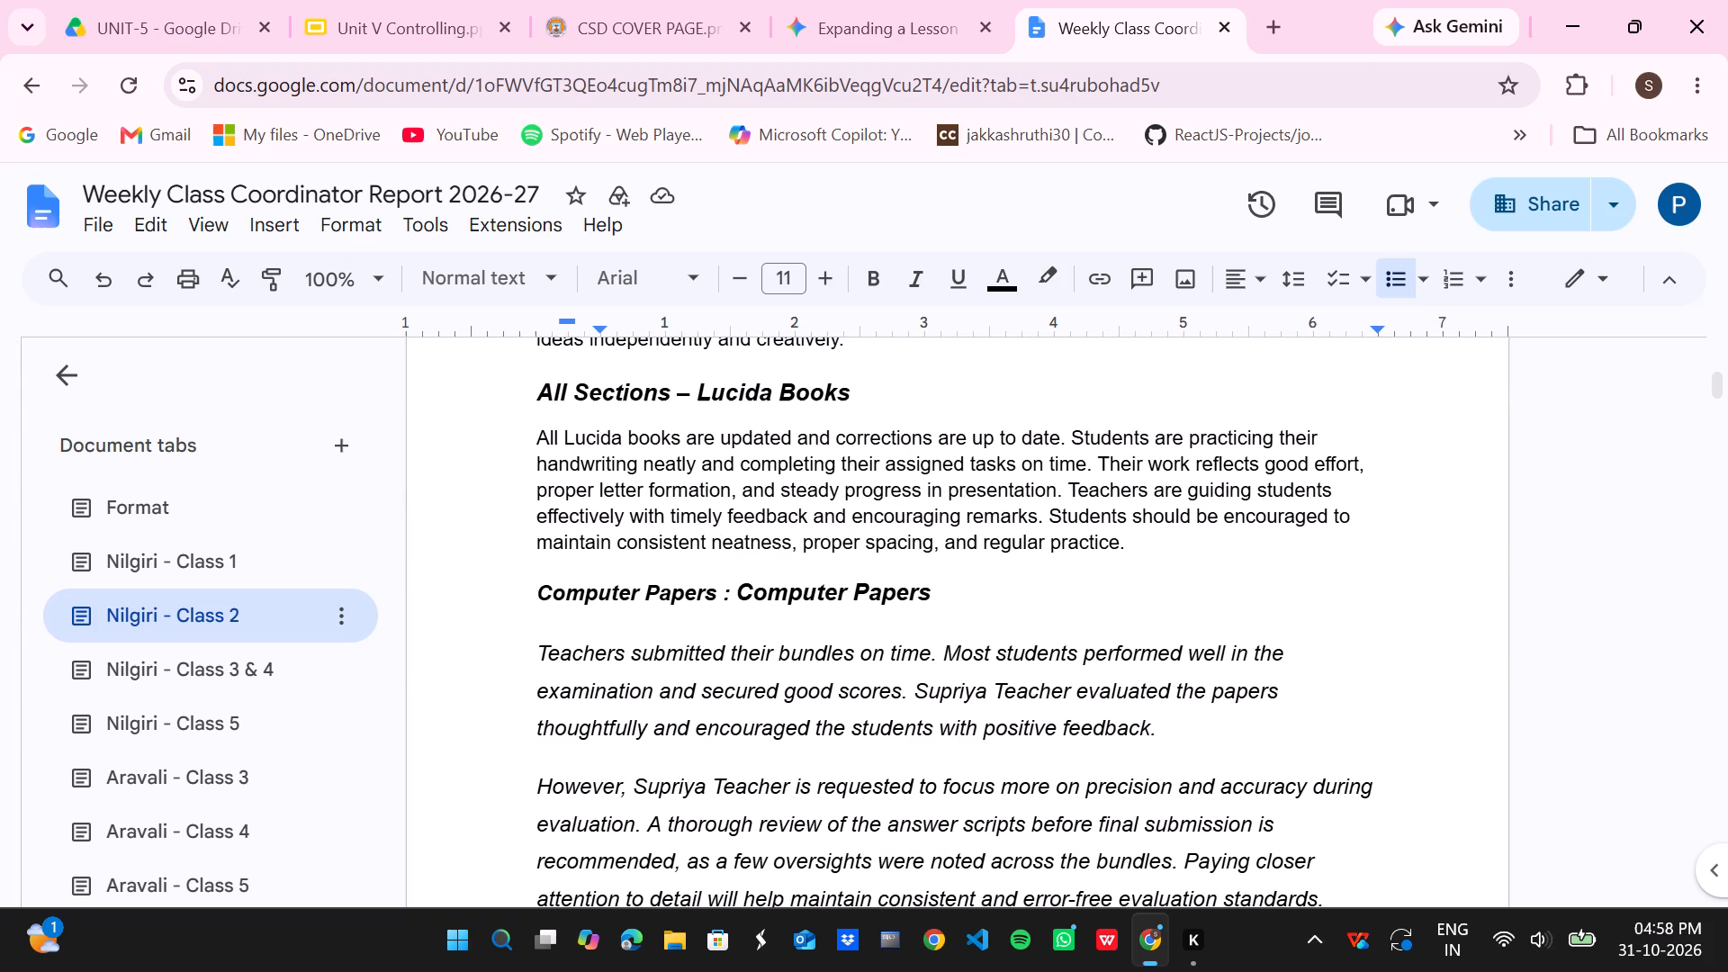
{"action": "scroll", "coordinate": [888, 724], "scroll_direction": "down", "scroll_amount": 3}
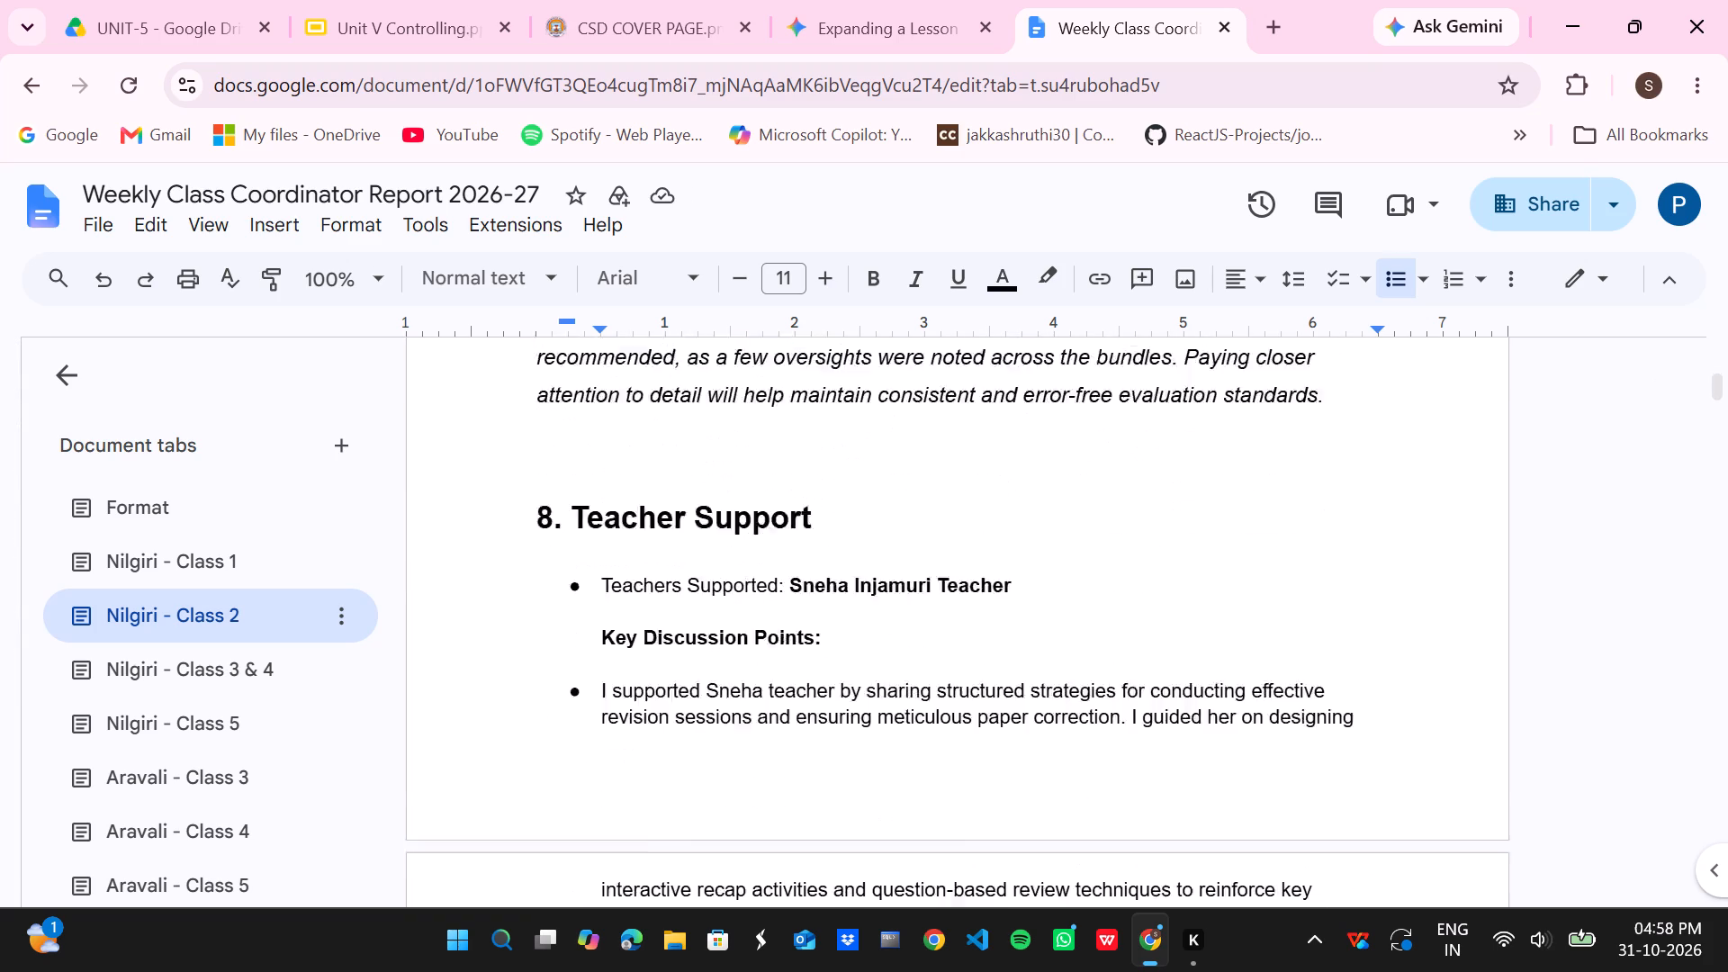
{"action": "scroll", "coordinate": [888, 724], "scroll_direction": "down", "scroll_amount": 2}
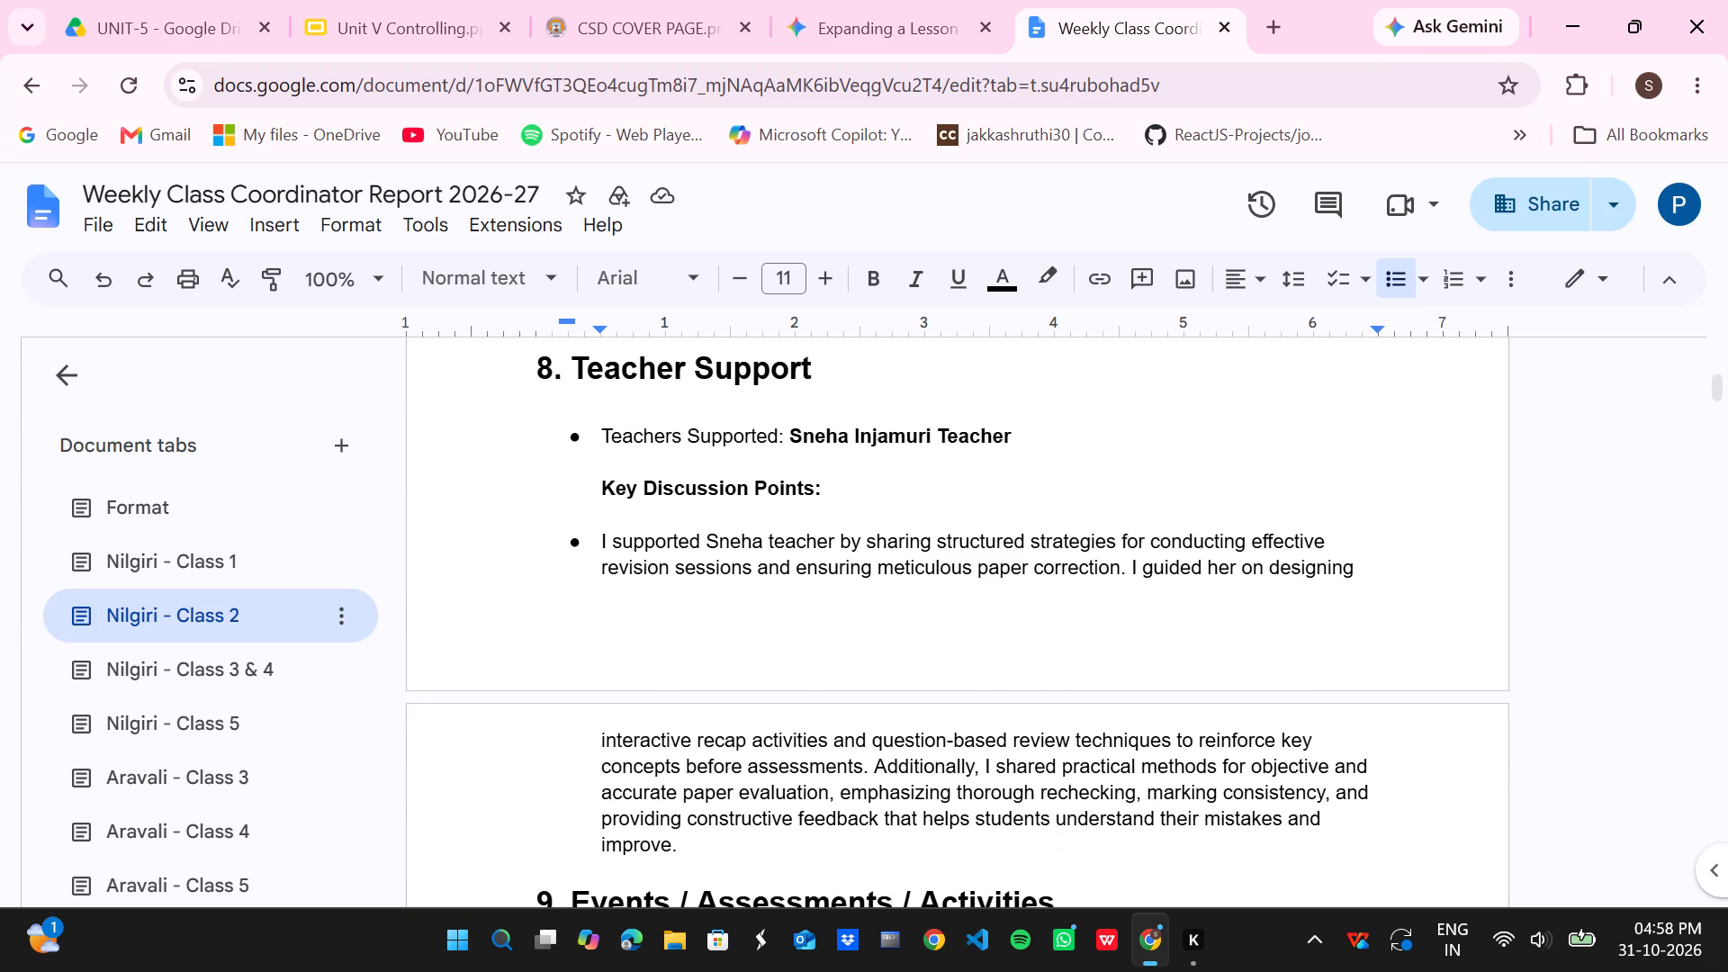
{"action": "scroll", "coordinate": [888, 724], "scroll_direction": "down", "scroll_amount": 1}
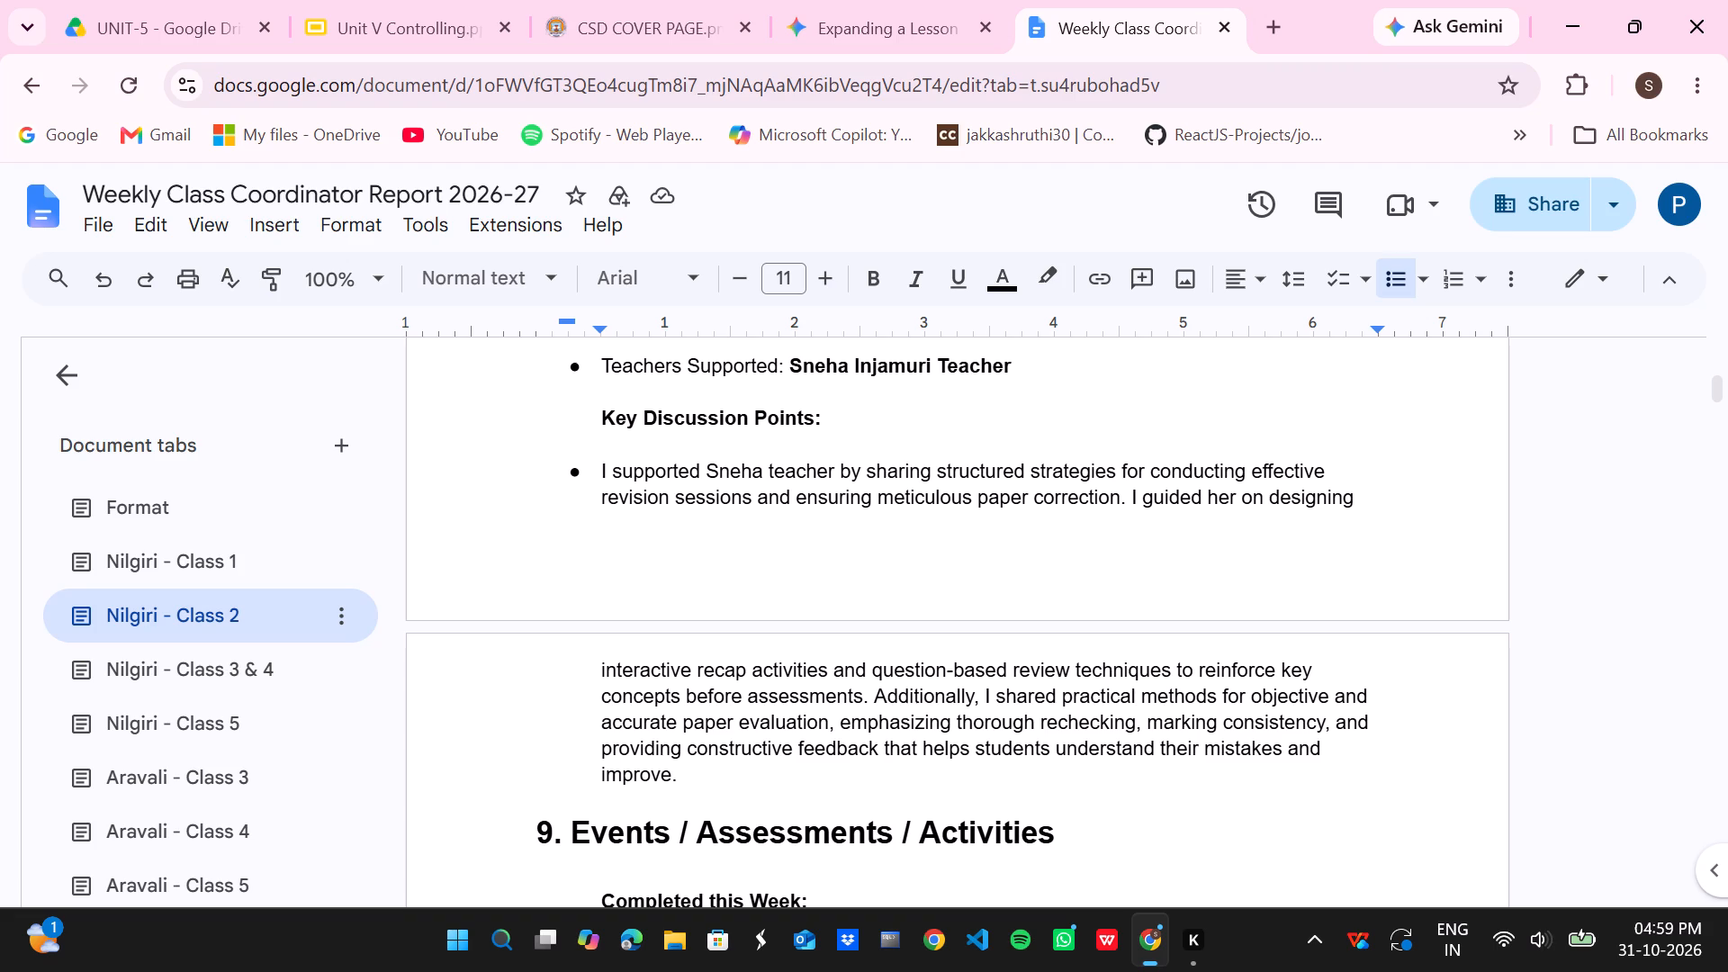
{"action": "left_click_drag", "start_coordinate": [1019, 359], "coordinate": [793, 359]}
{"action": "key", "text": "BackSpace"}
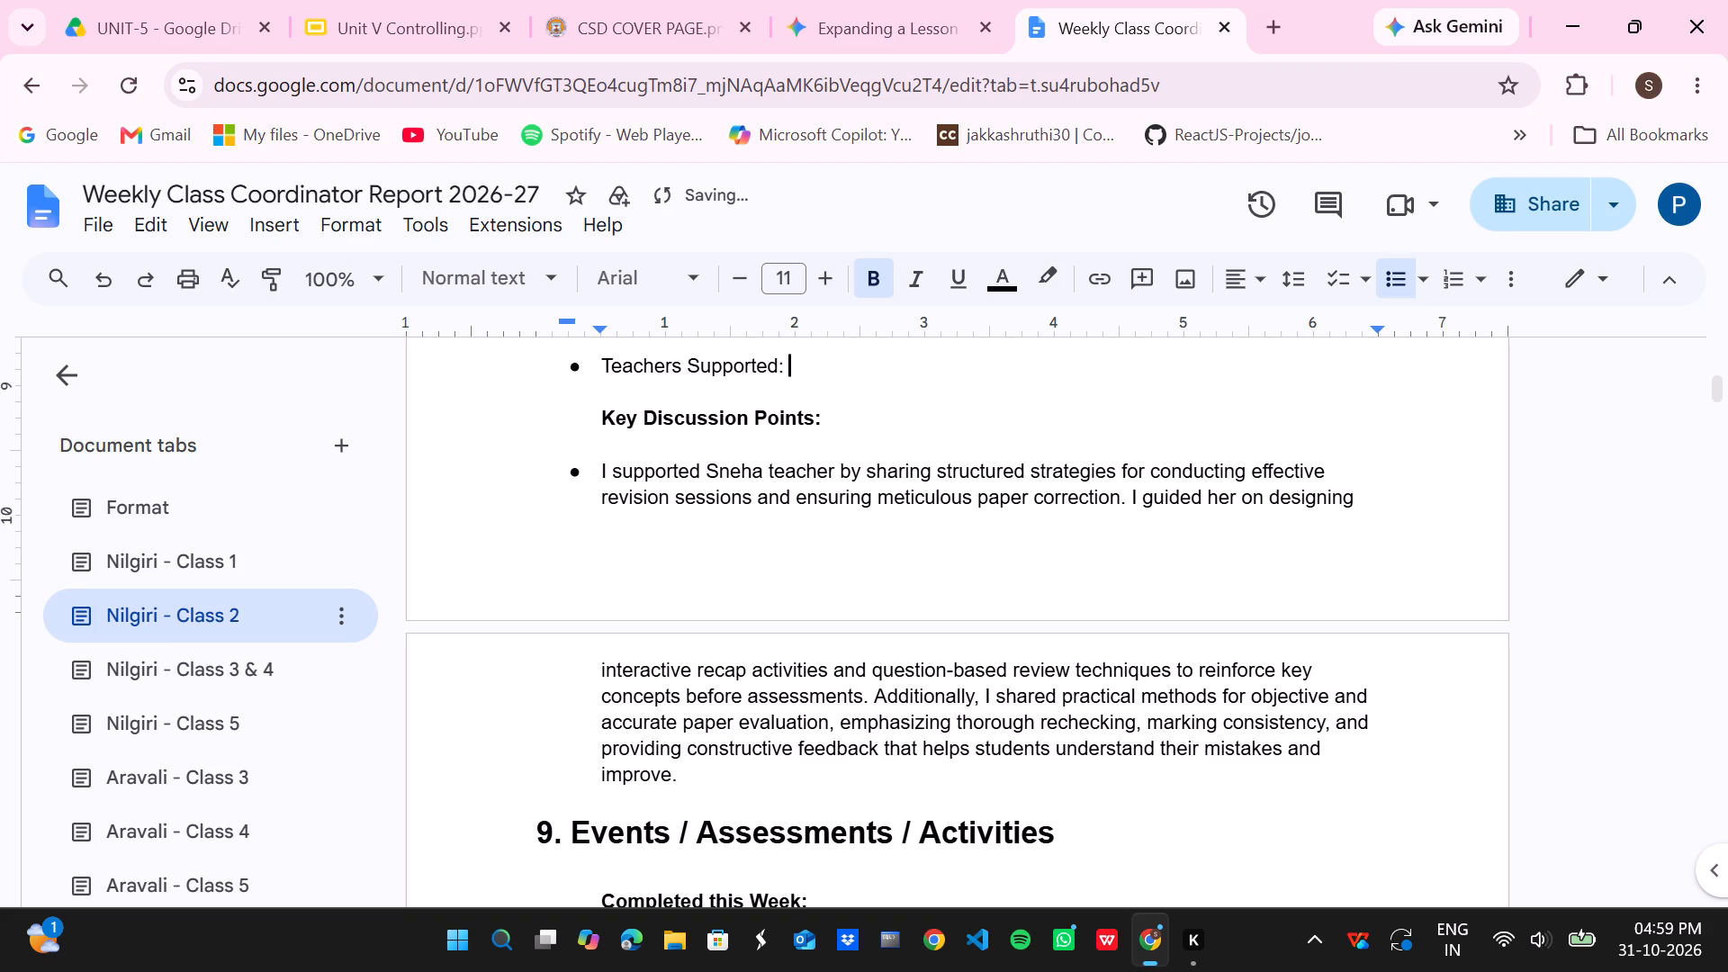
{"action": "key", "text": "shift+a"}
{"action": "key", "text": "period"}
{"action": "type", "text": "Su"}
{"action": "type", "text": "jatha"}
Append the note "Dolcy ab classteacher-all works to do - supo" to the end of the Key Discussion Points paragraph.
{"action": "left_click", "coordinate": [701, 783]}
{"action": "key", "text": "space"}
{"action": "type", "text": "dolcy ab"}
{"action": "key", "text": "space"}
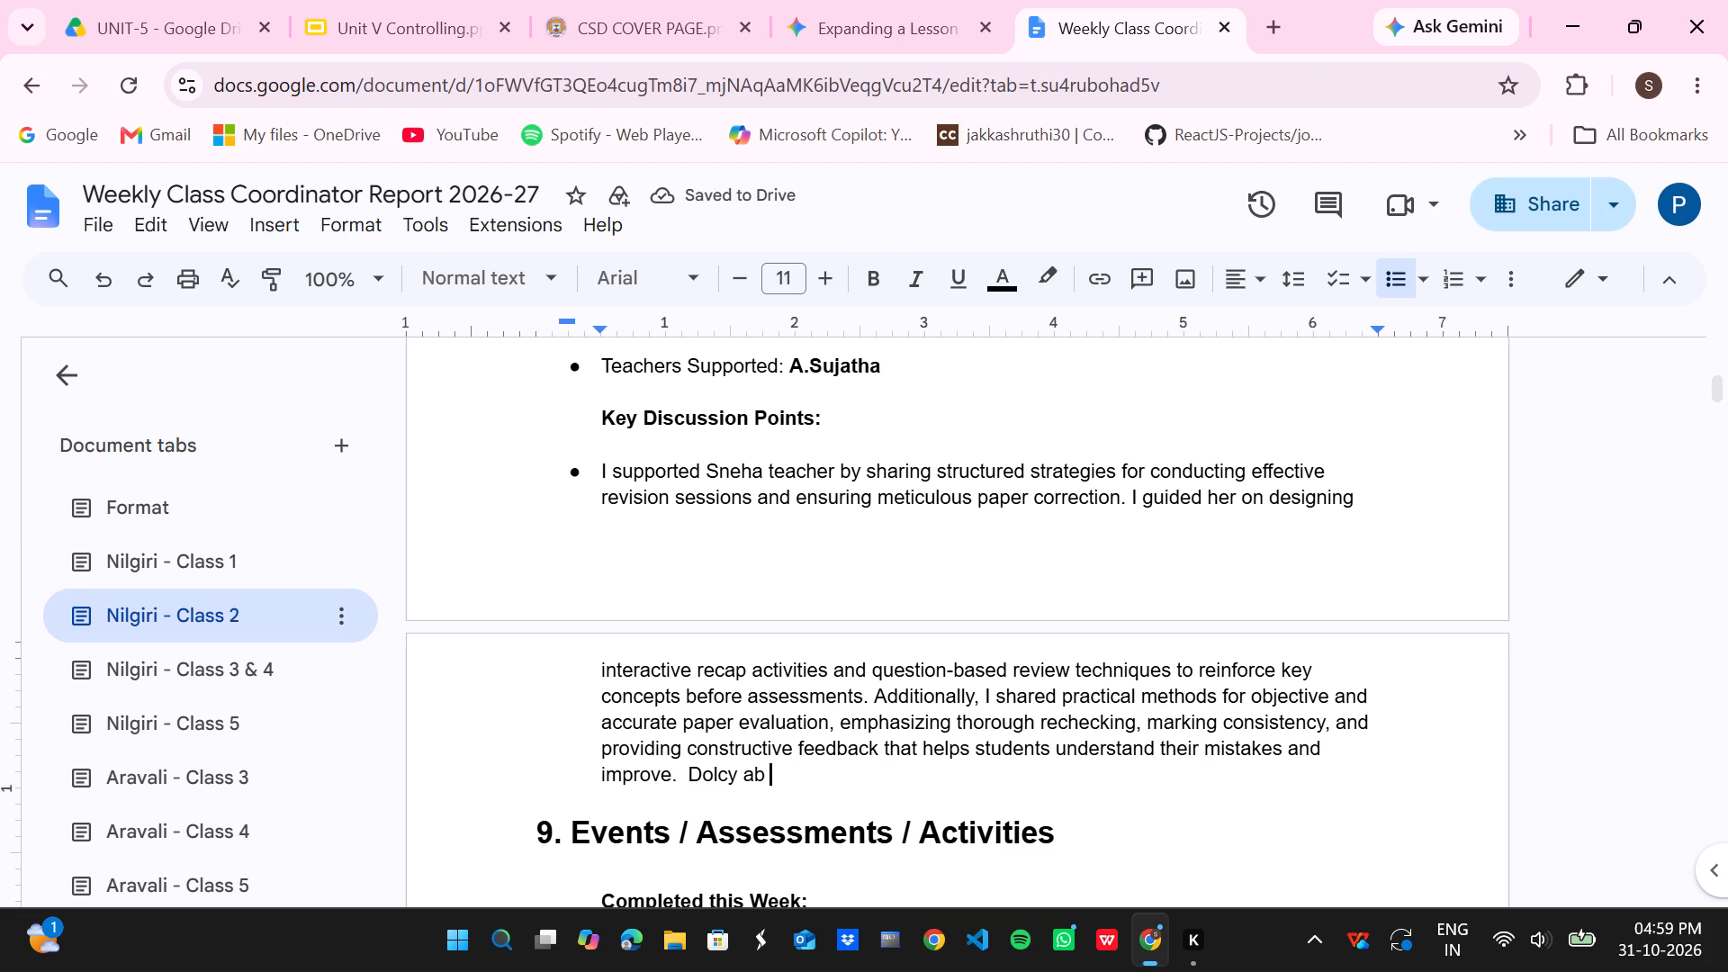
{"action": "type", "text": "classteacher-all w"}
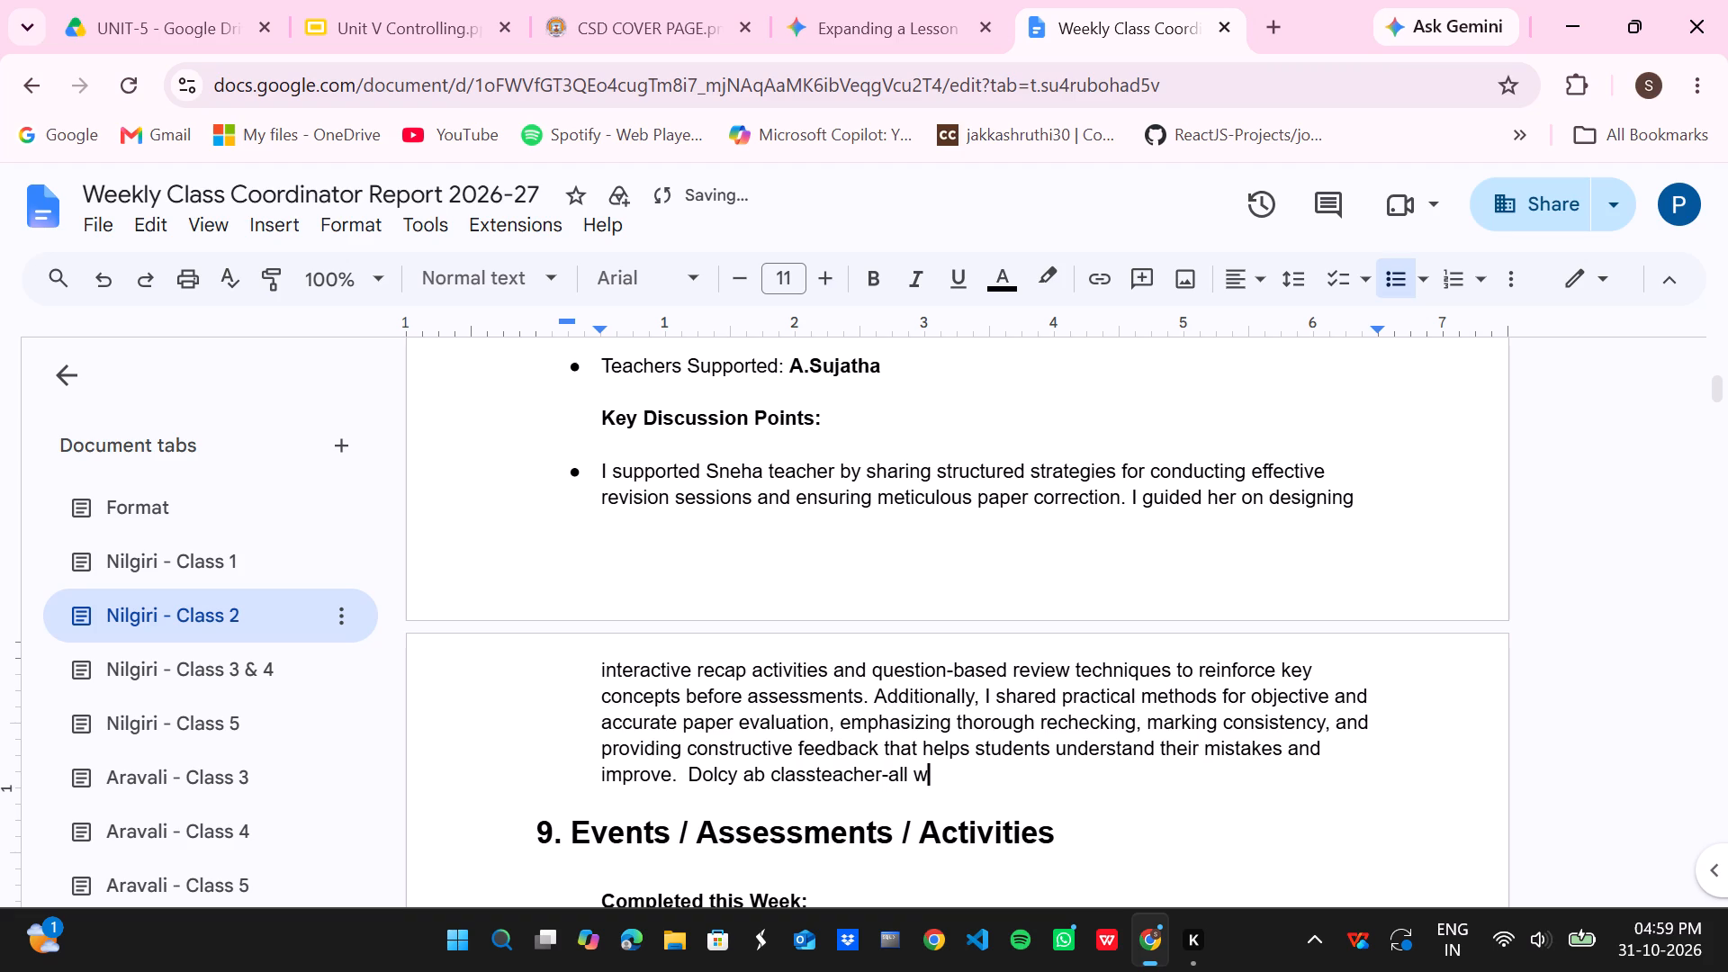
{"action": "type", "text": "orks to do - supoort"}
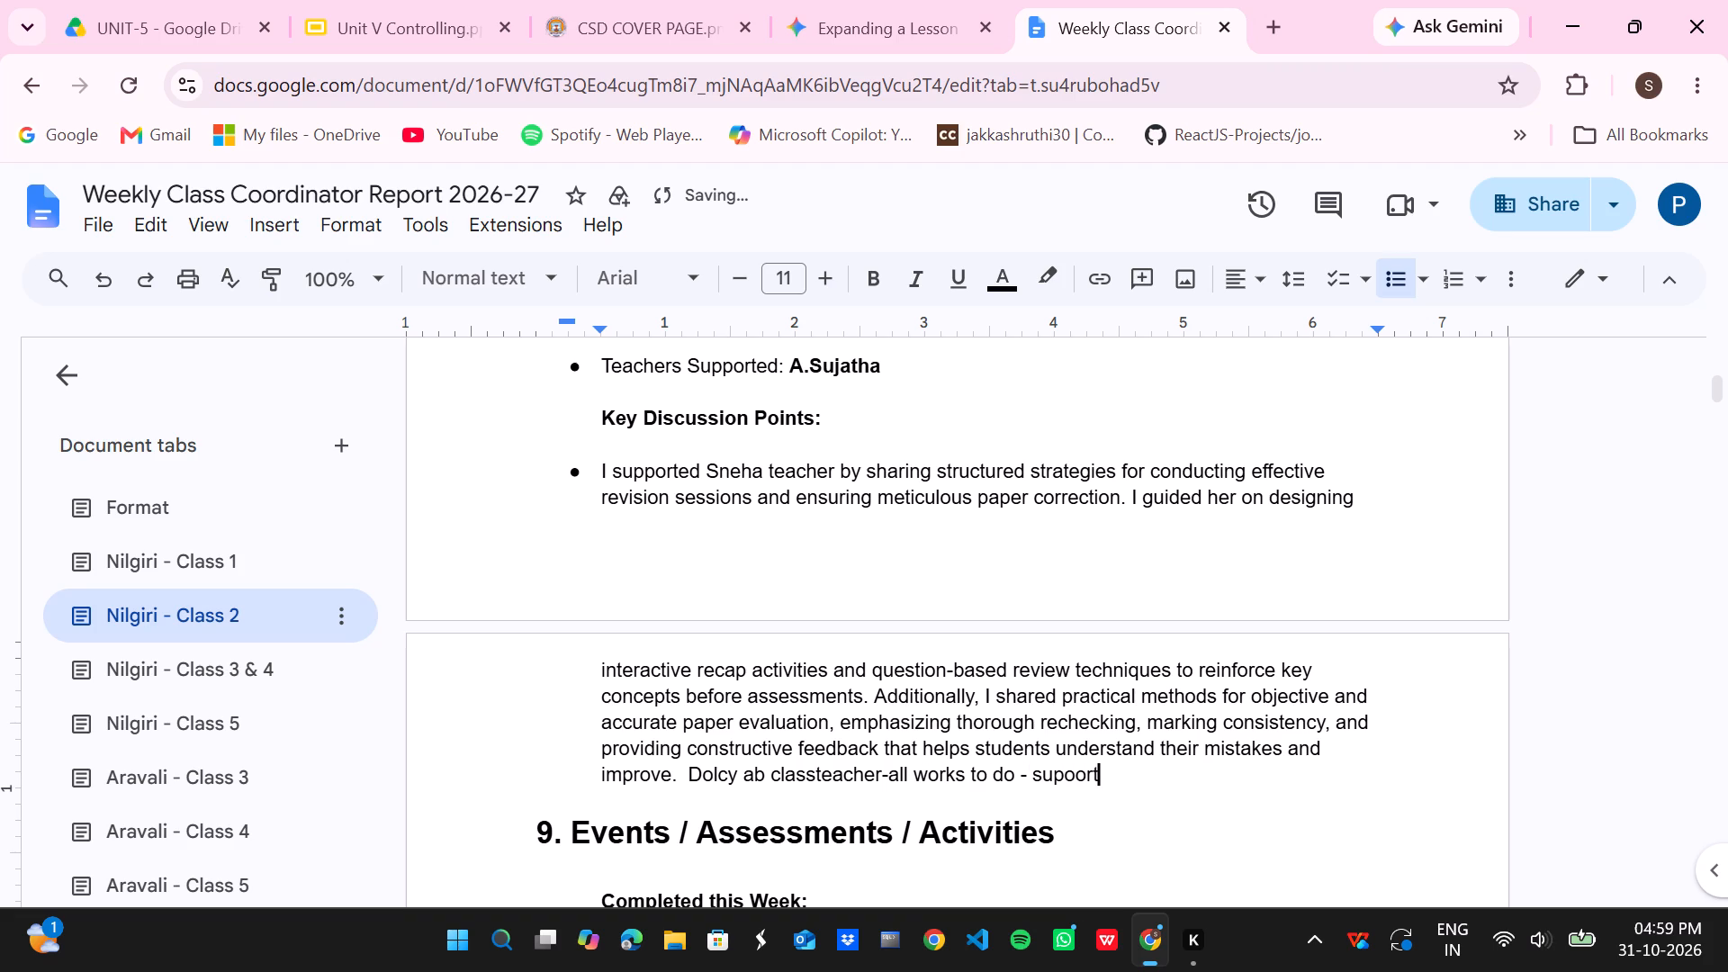
{"action": "key", "text": "BackSpace"}
{"action": "key", "text": "BackSpace"}
{"action": "key", "text": "BackSpace"}
Add a new line reading "Ptm" directly under Completed this Week in section 9.
{"action": "scroll", "coordinate": [701, 783], "scroll_direction": "down", "scroll_amount": 1}
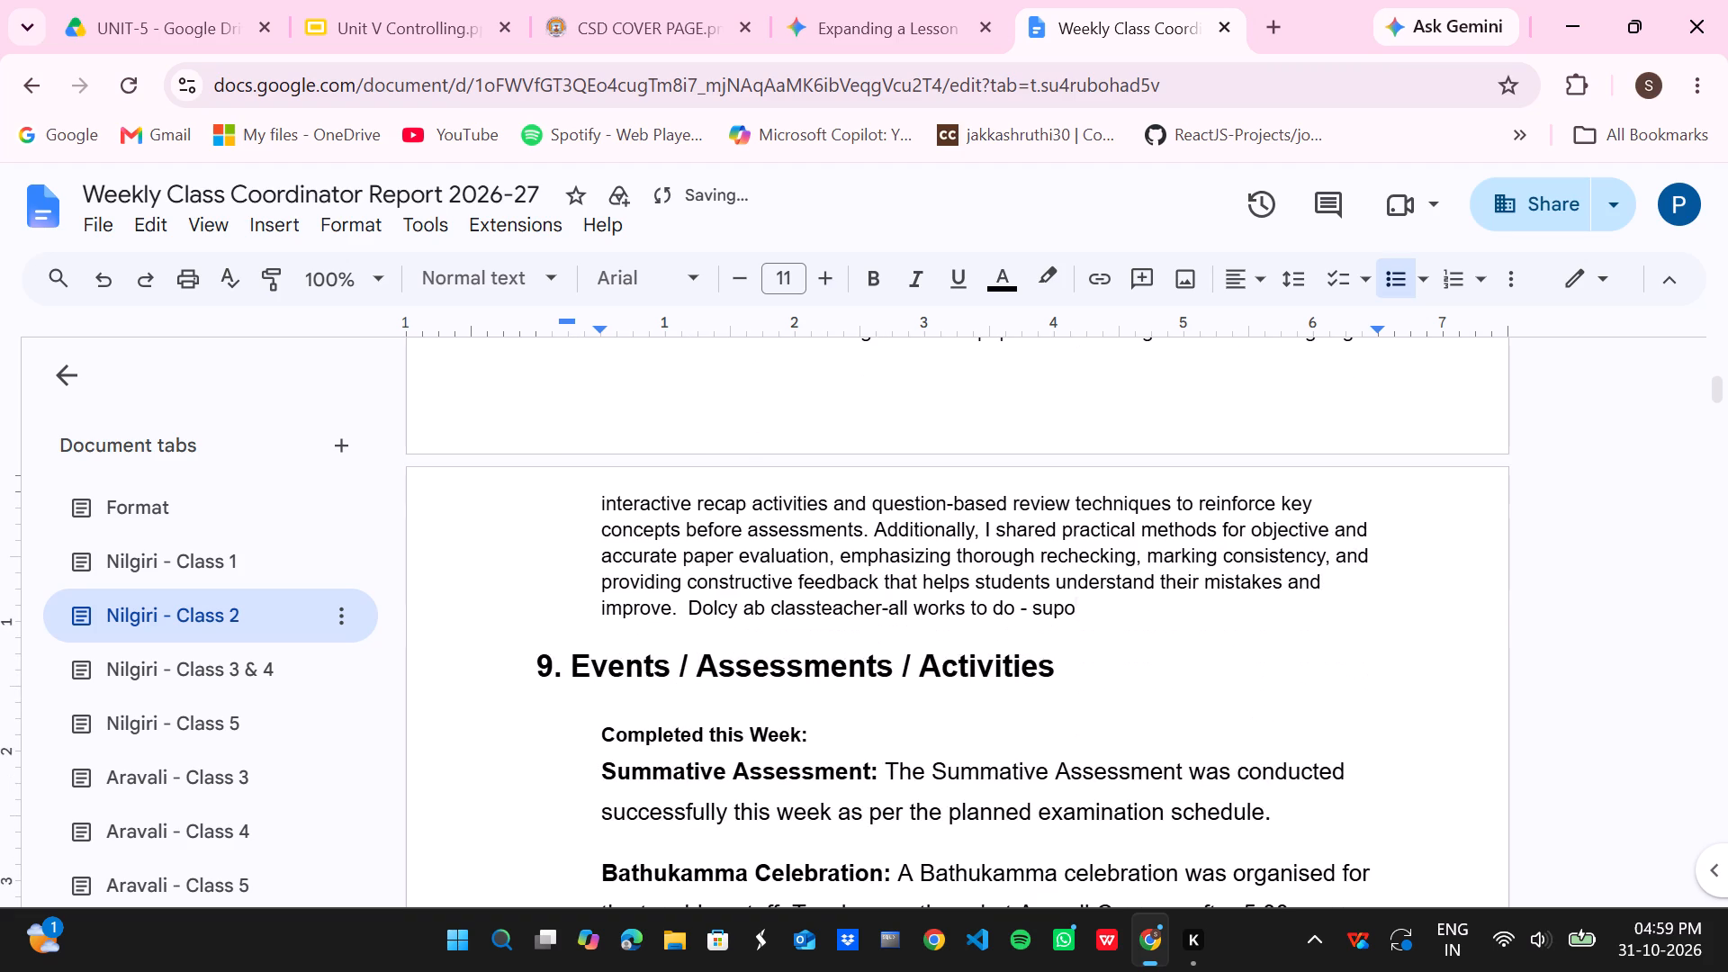
{"action": "scroll", "coordinate": [724, 763], "scroll_direction": "down", "scroll_amount": 1}
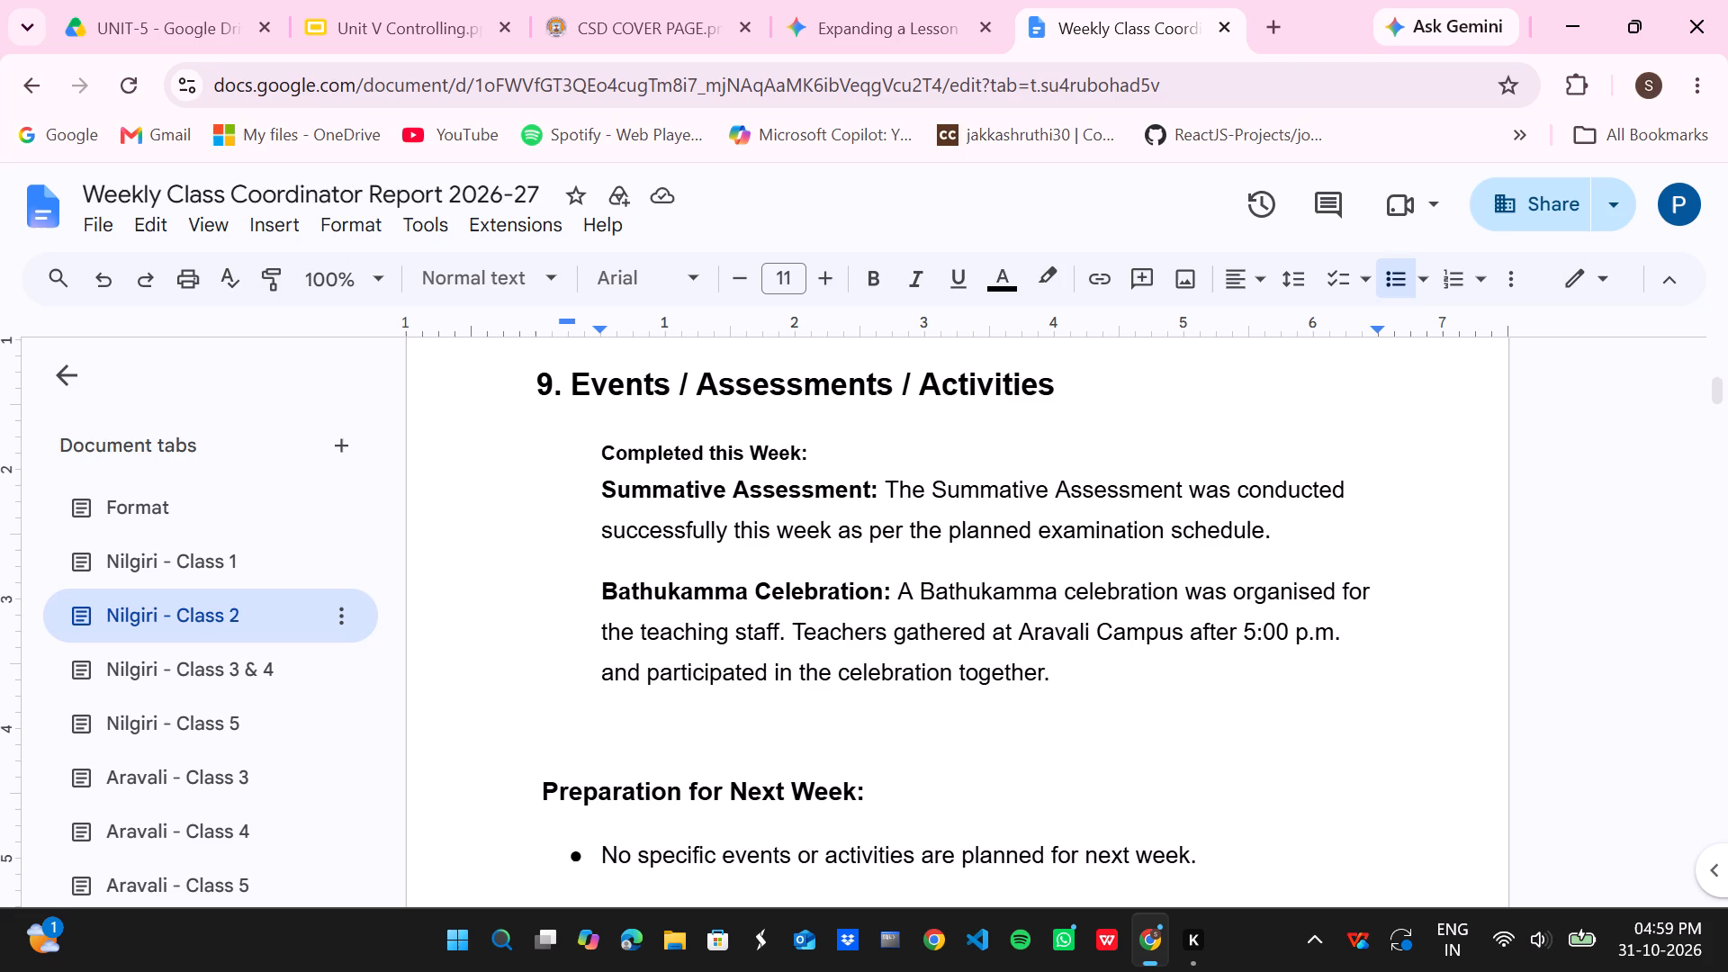
{"action": "left_click", "coordinate": [836, 456]}
{"action": "key", "text": "Return"}
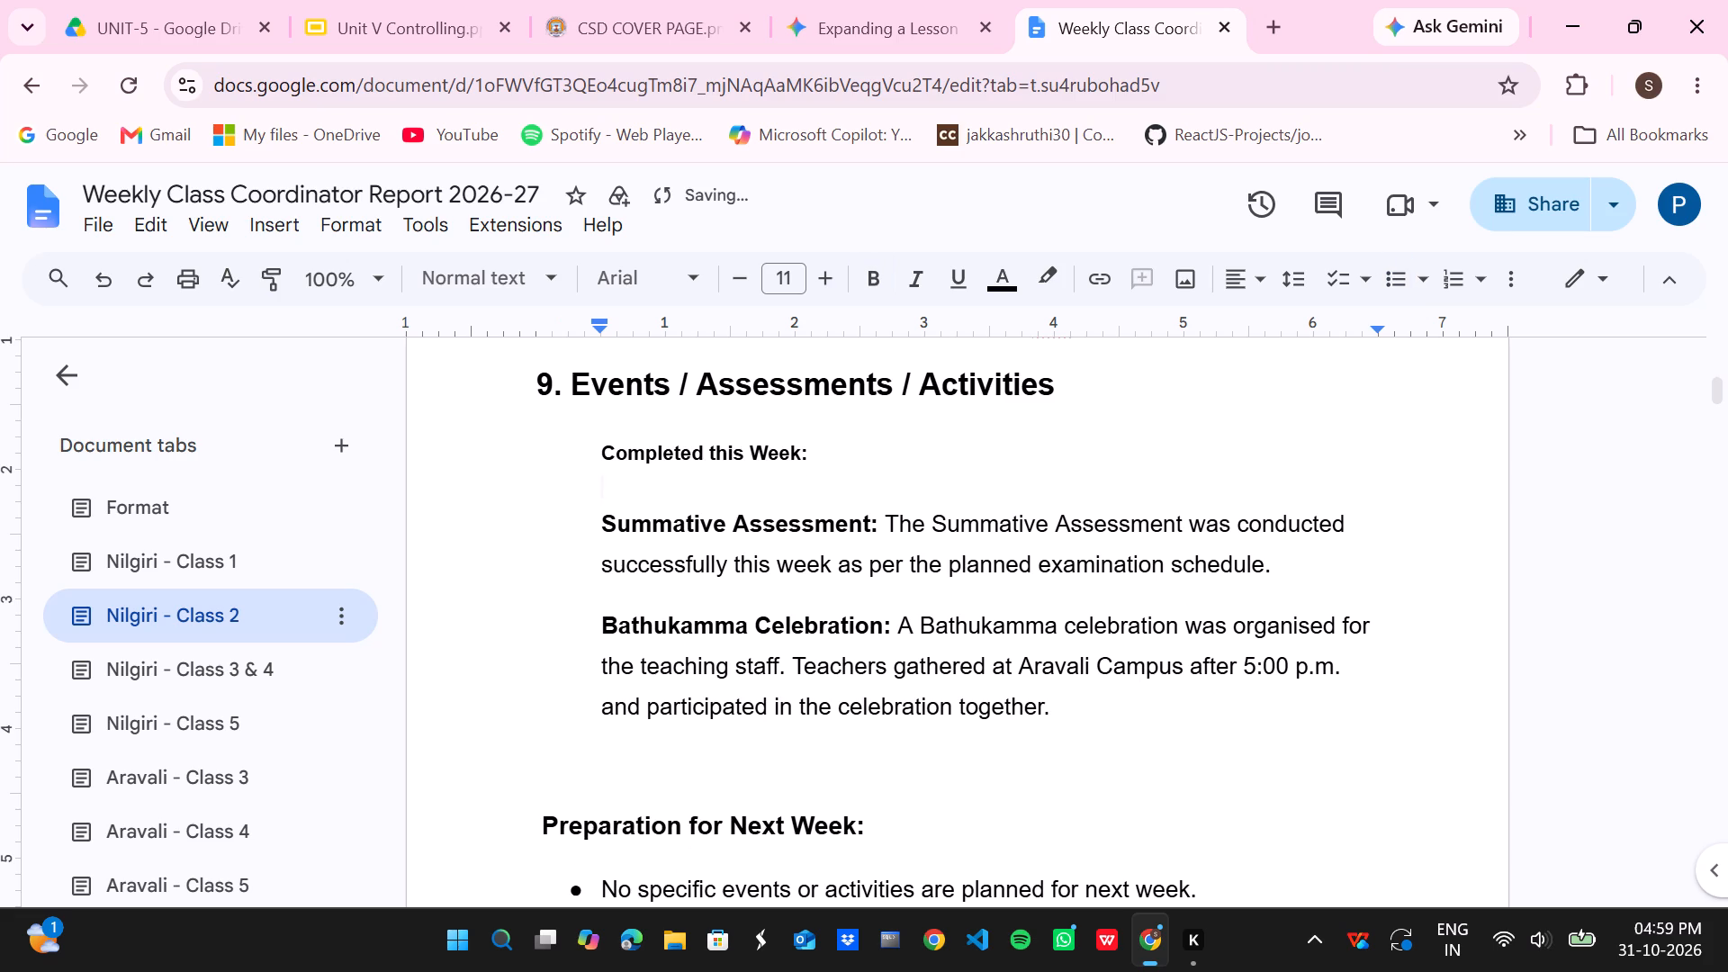
{"action": "key", "text": "shift+p"}
{"action": "type", "text": "tm"}
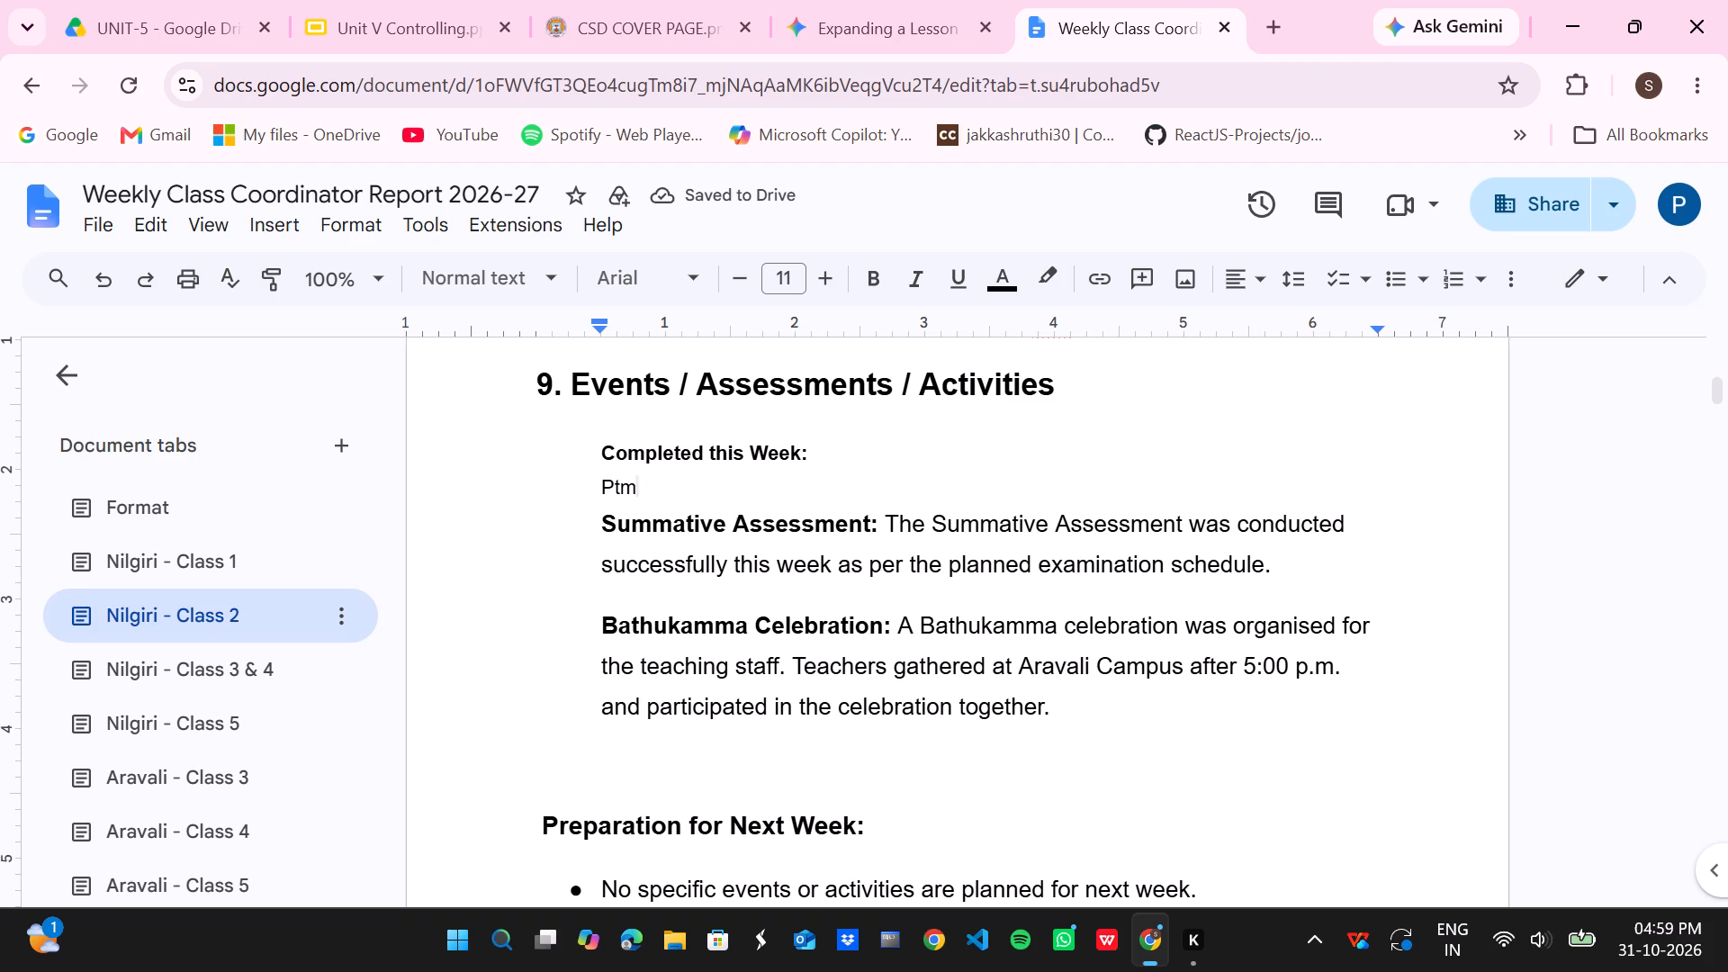
Examine the Preparation for Next Week and Student Appreciation sections of the report.
{"action": "scroll", "coordinate": [1021, 528], "scroll_direction": "down", "scroll_amount": 2}
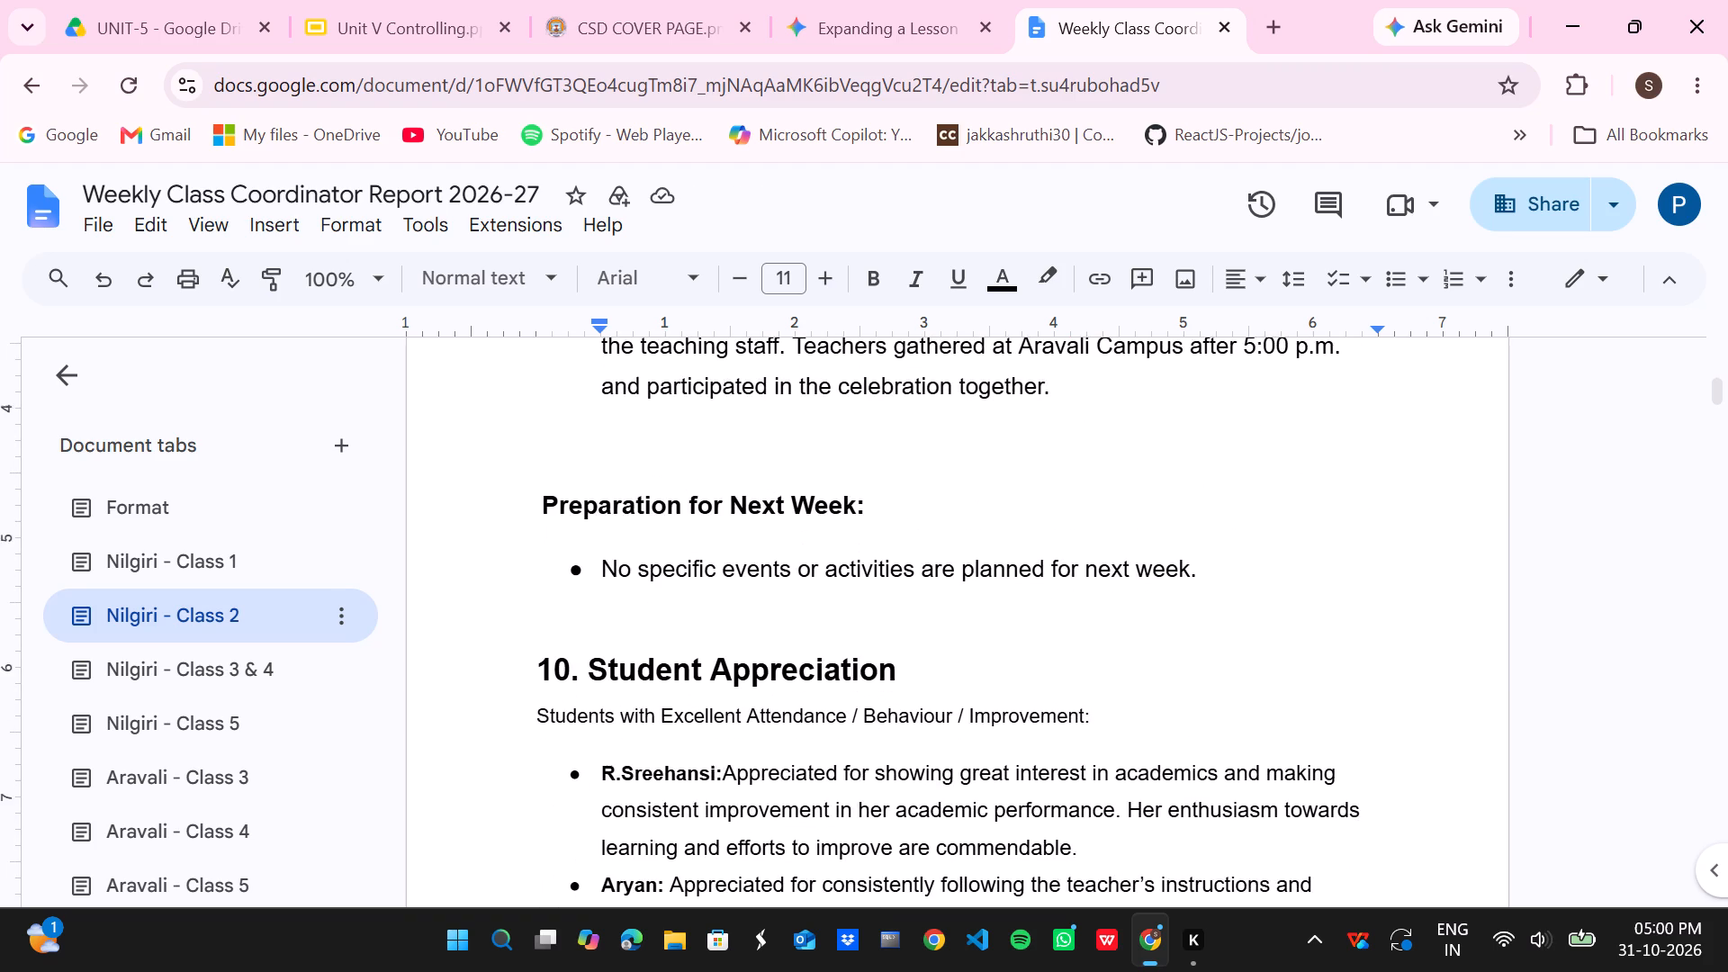
{"action": "scroll", "coordinate": [1021, 528], "scroll_direction": "down", "scroll_amount": 1}
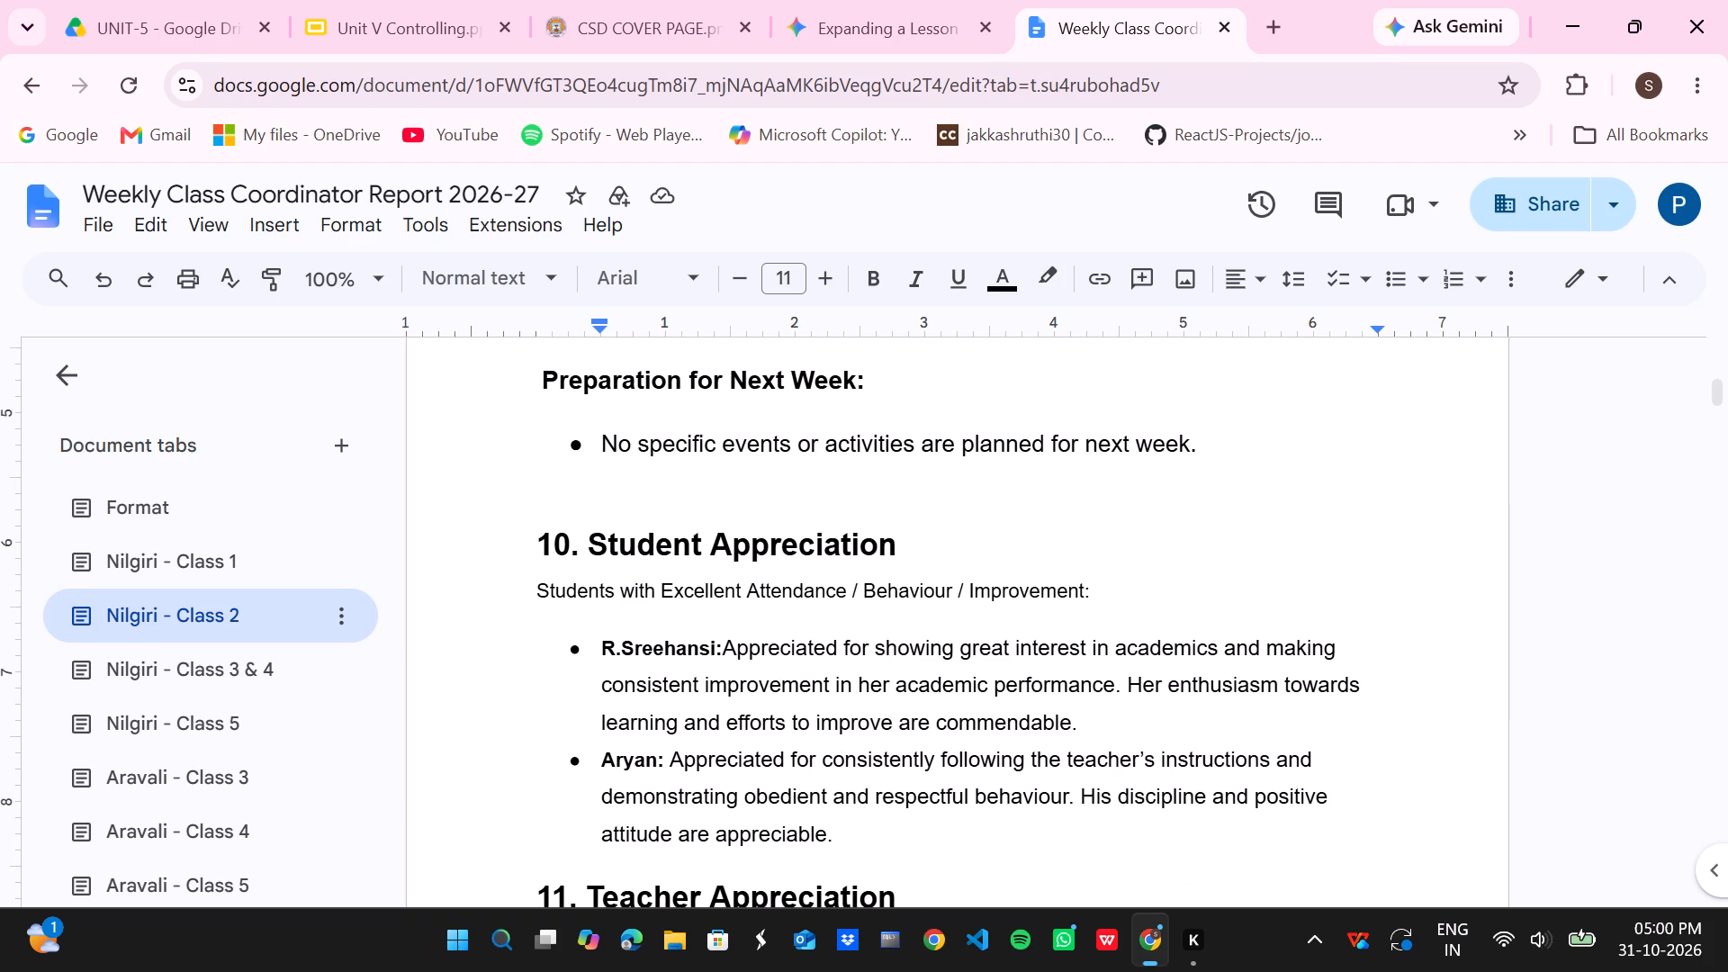
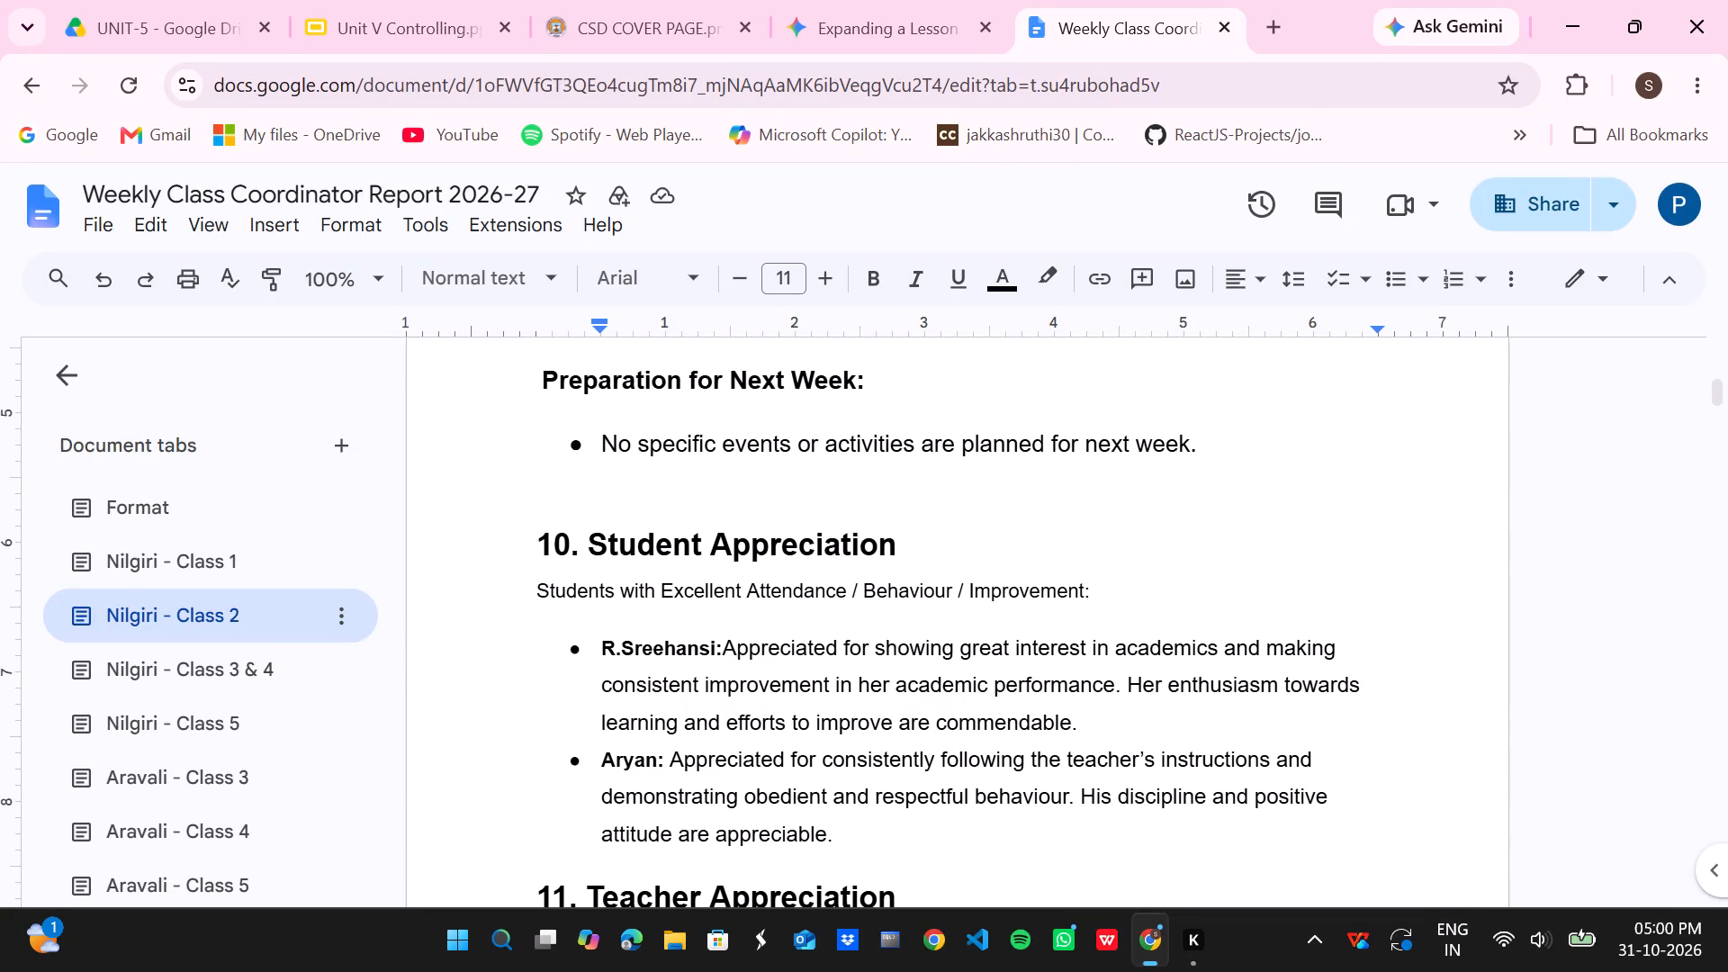
Add two bullets under Preparation for Next Week in section 9: "Mnthy challenge announcement" and "Planning diwali celebrations".
{"action": "left_click", "coordinate": [1243, 458]}
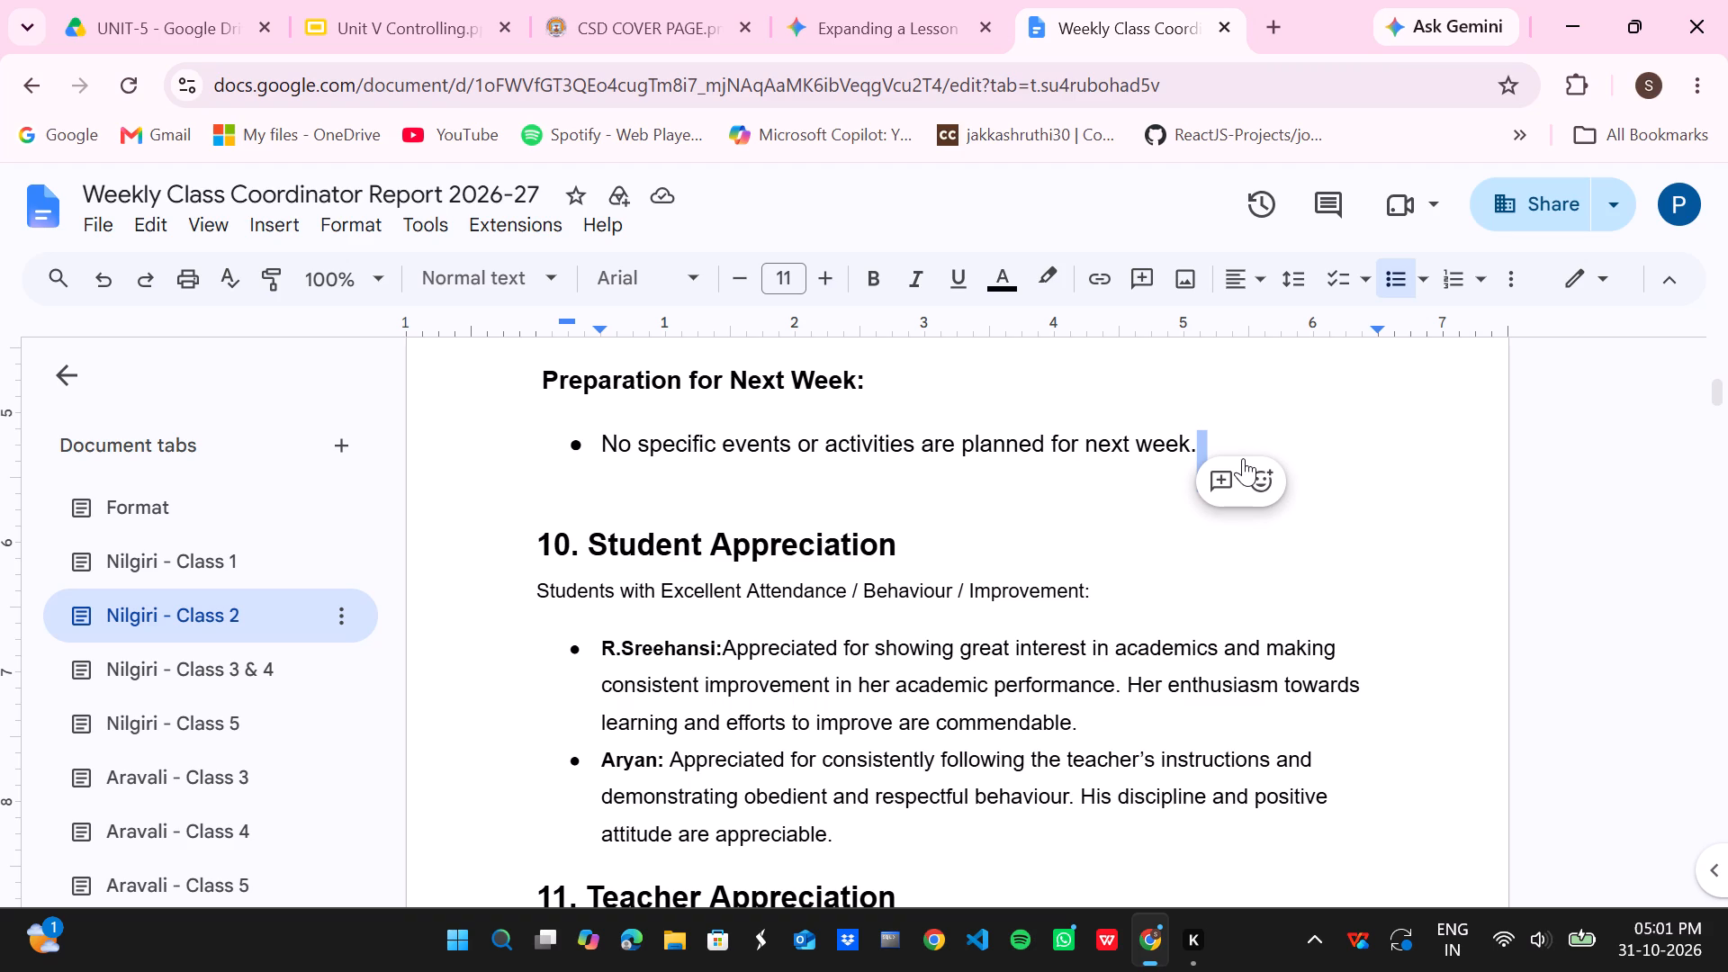
{"action": "left_click", "coordinate": [1219, 431]}
{"action": "key", "text": "Return"}
{"action": "type", "text": "mio"}
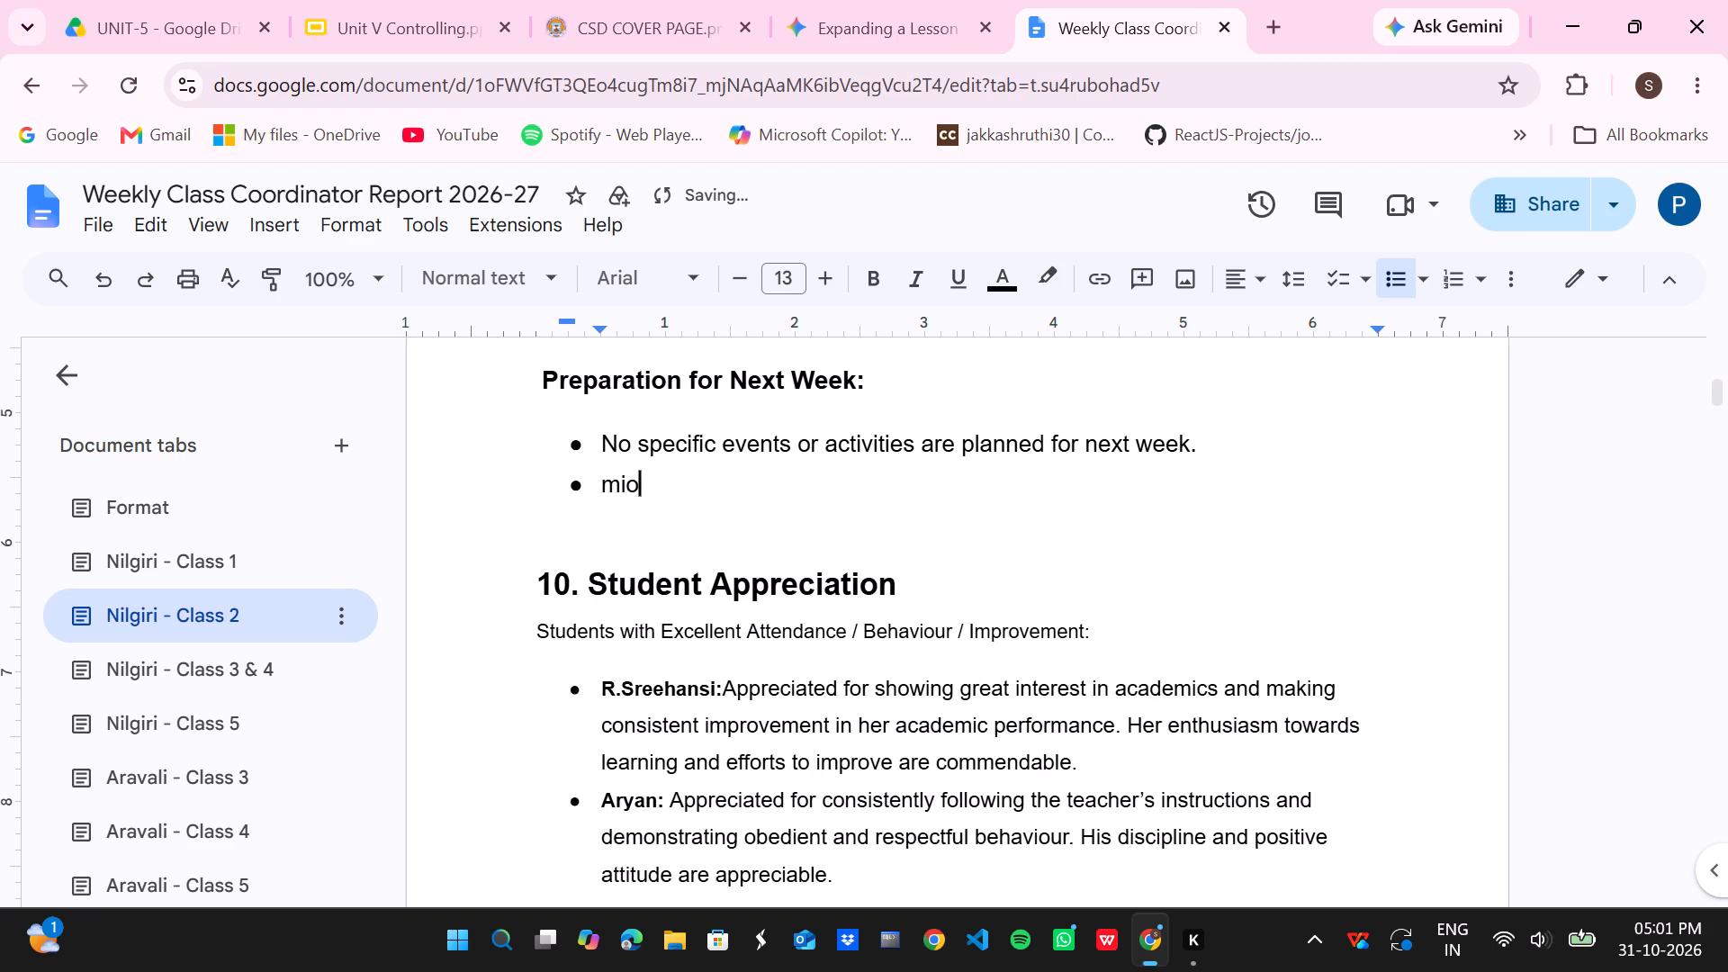
{"action": "key", "text": "BackSpace"}
{"action": "key", "text": "BackSpace"}
{"action": "type", "text": "nthy challenge announcement"}
{"action": "key", "text": "space"}
{"action": "key", "text": "Return"}
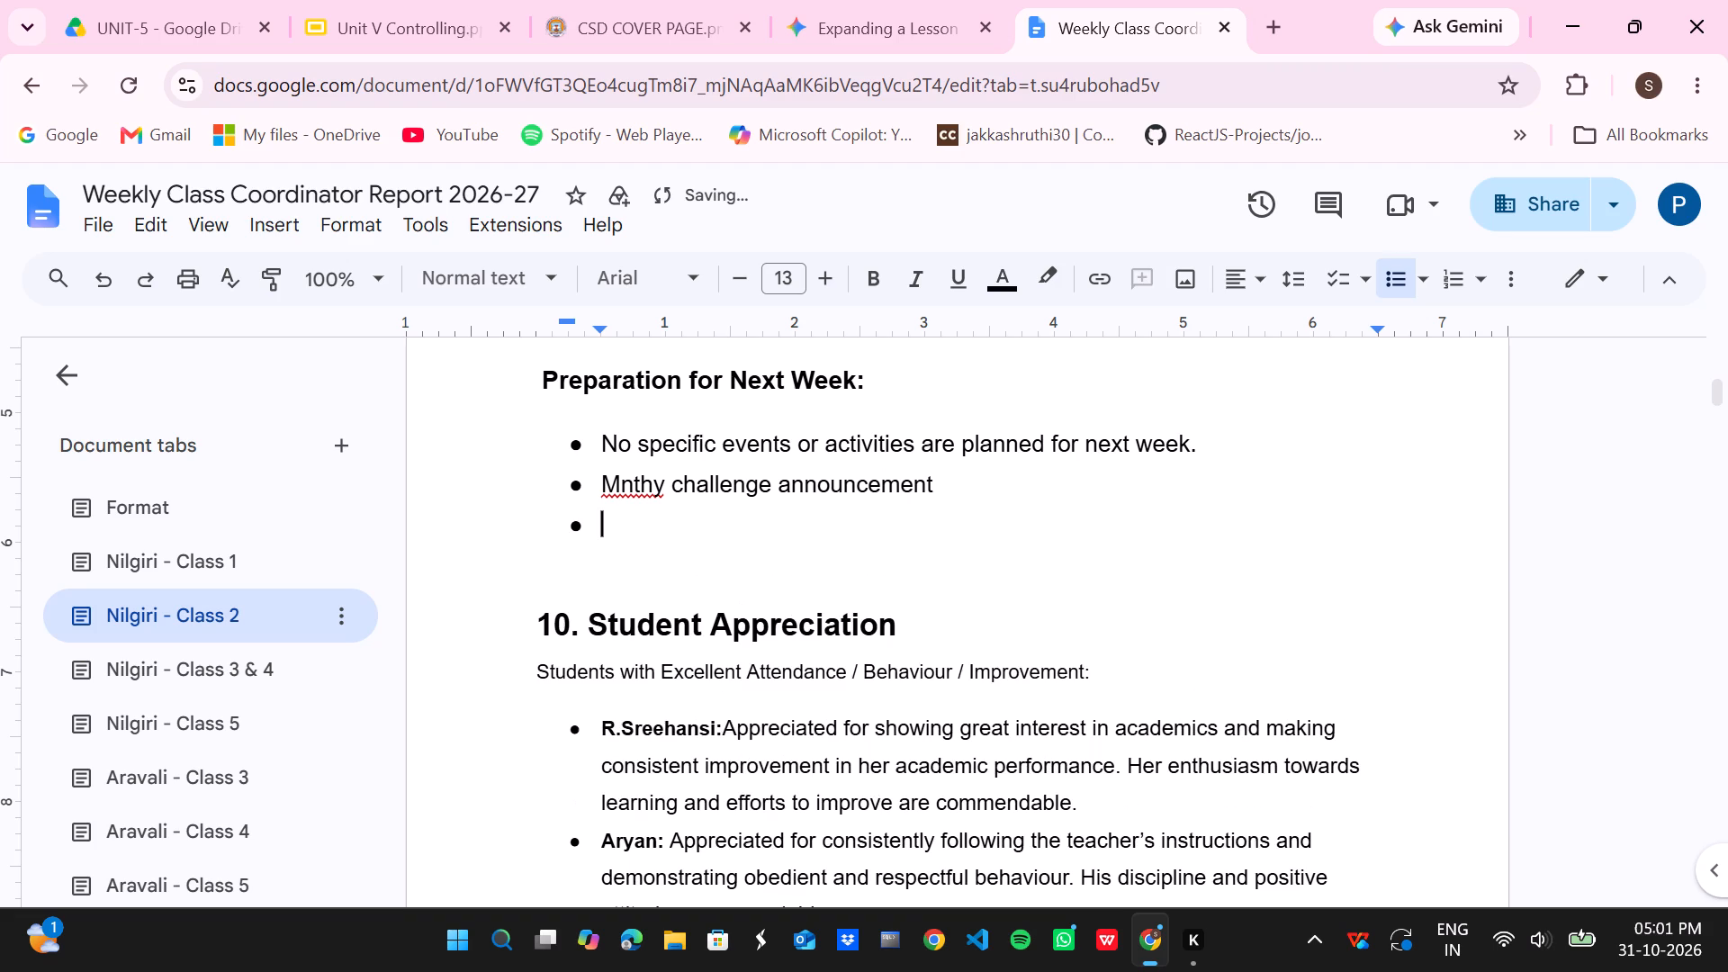
{"action": "type", "text": "planning diwali celebrato"}
{"action": "key", "text": "BackSpace"}
{"action": "type", "text": "ions"}
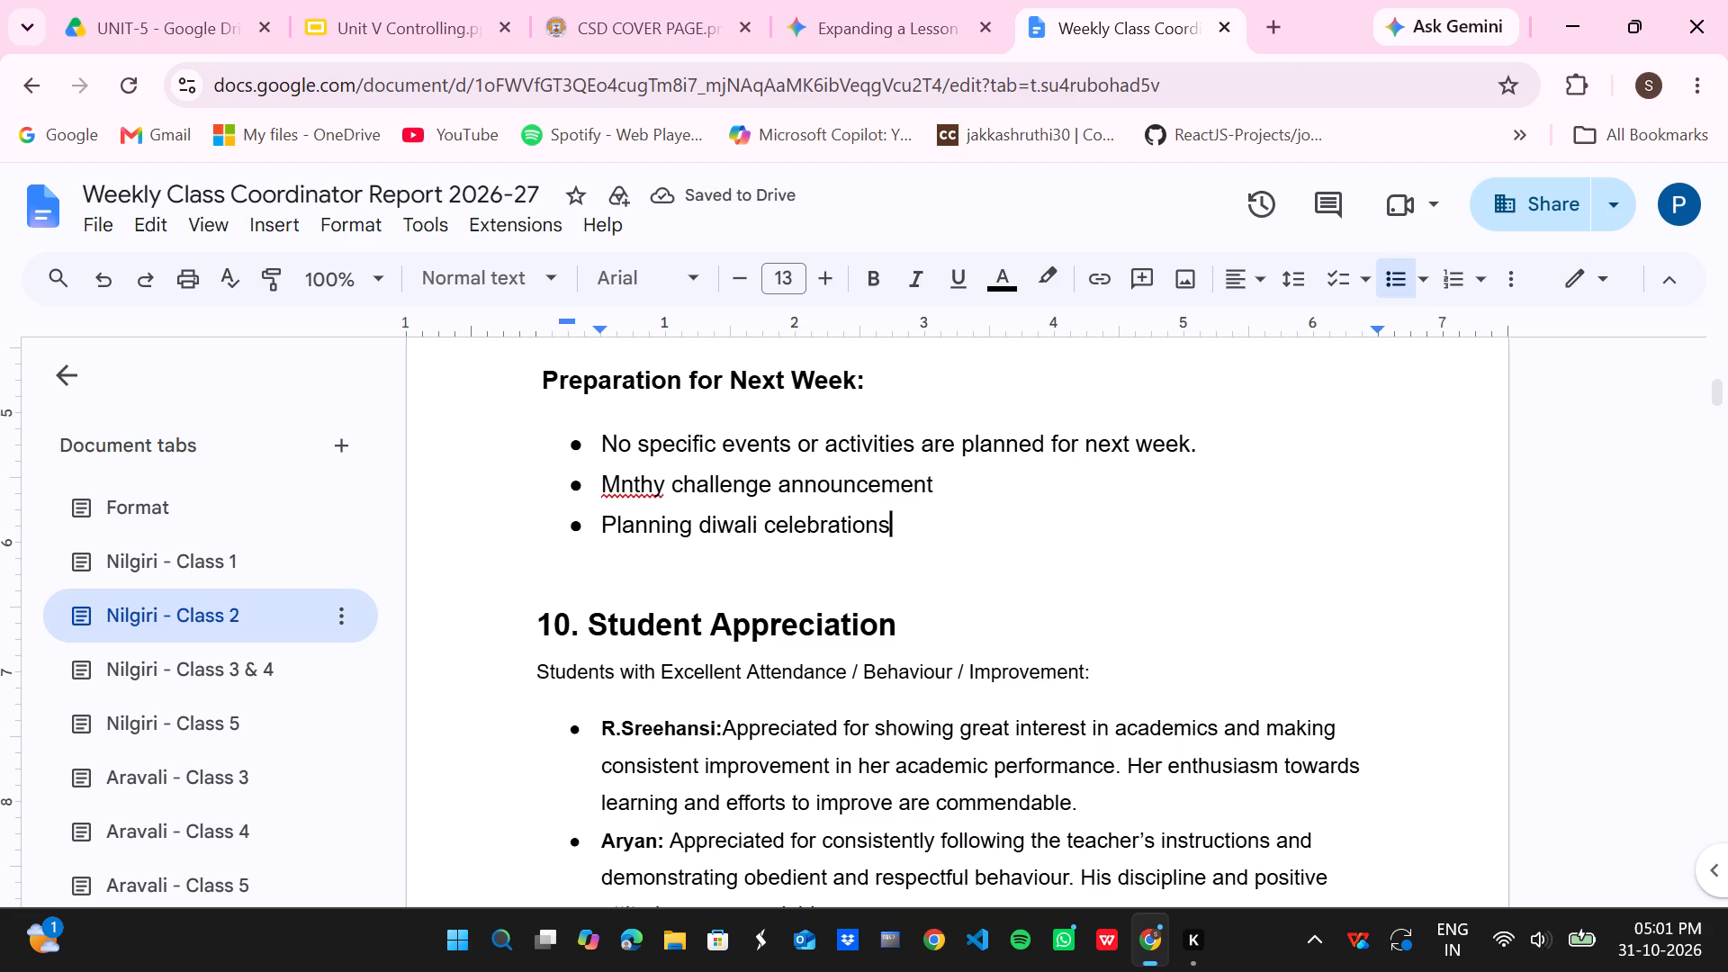
Examine the Student Appreciation and Teacher Appreciation sections of the report.
{"action": "scroll", "coordinate": [1055, 498], "scroll_direction": "down", "scroll_amount": 1}
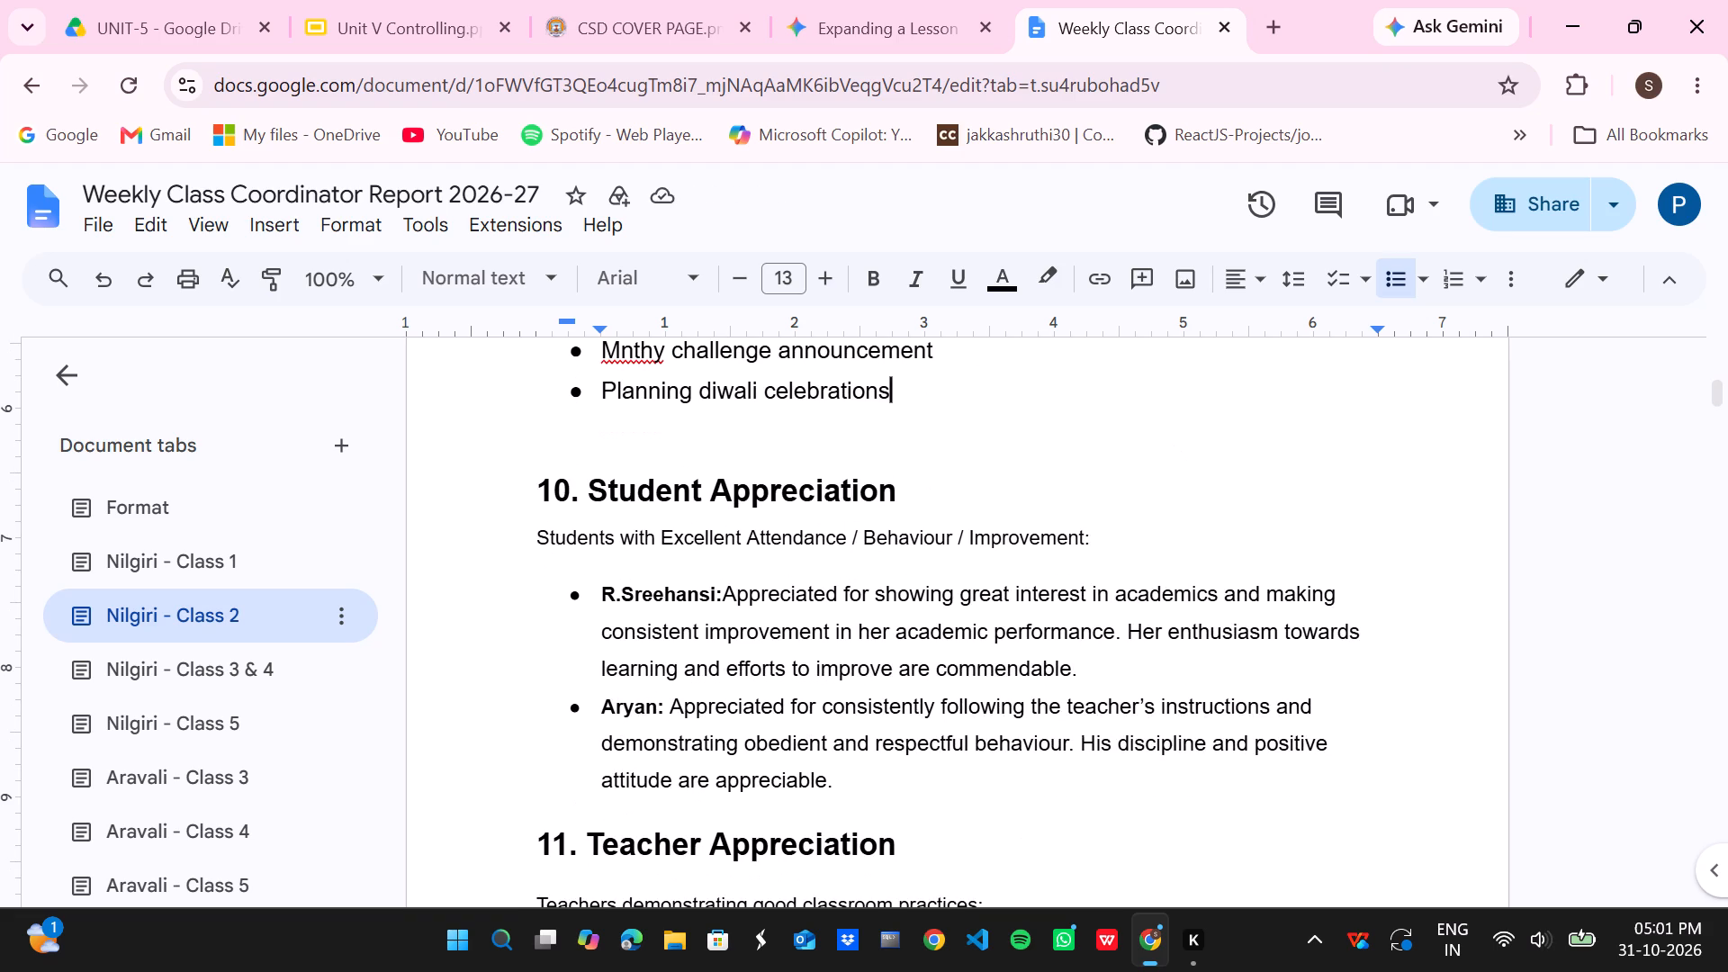
{"action": "scroll", "coordinate": [1055, 498], "scroll_direction": "down", "scroll_amount": 1}
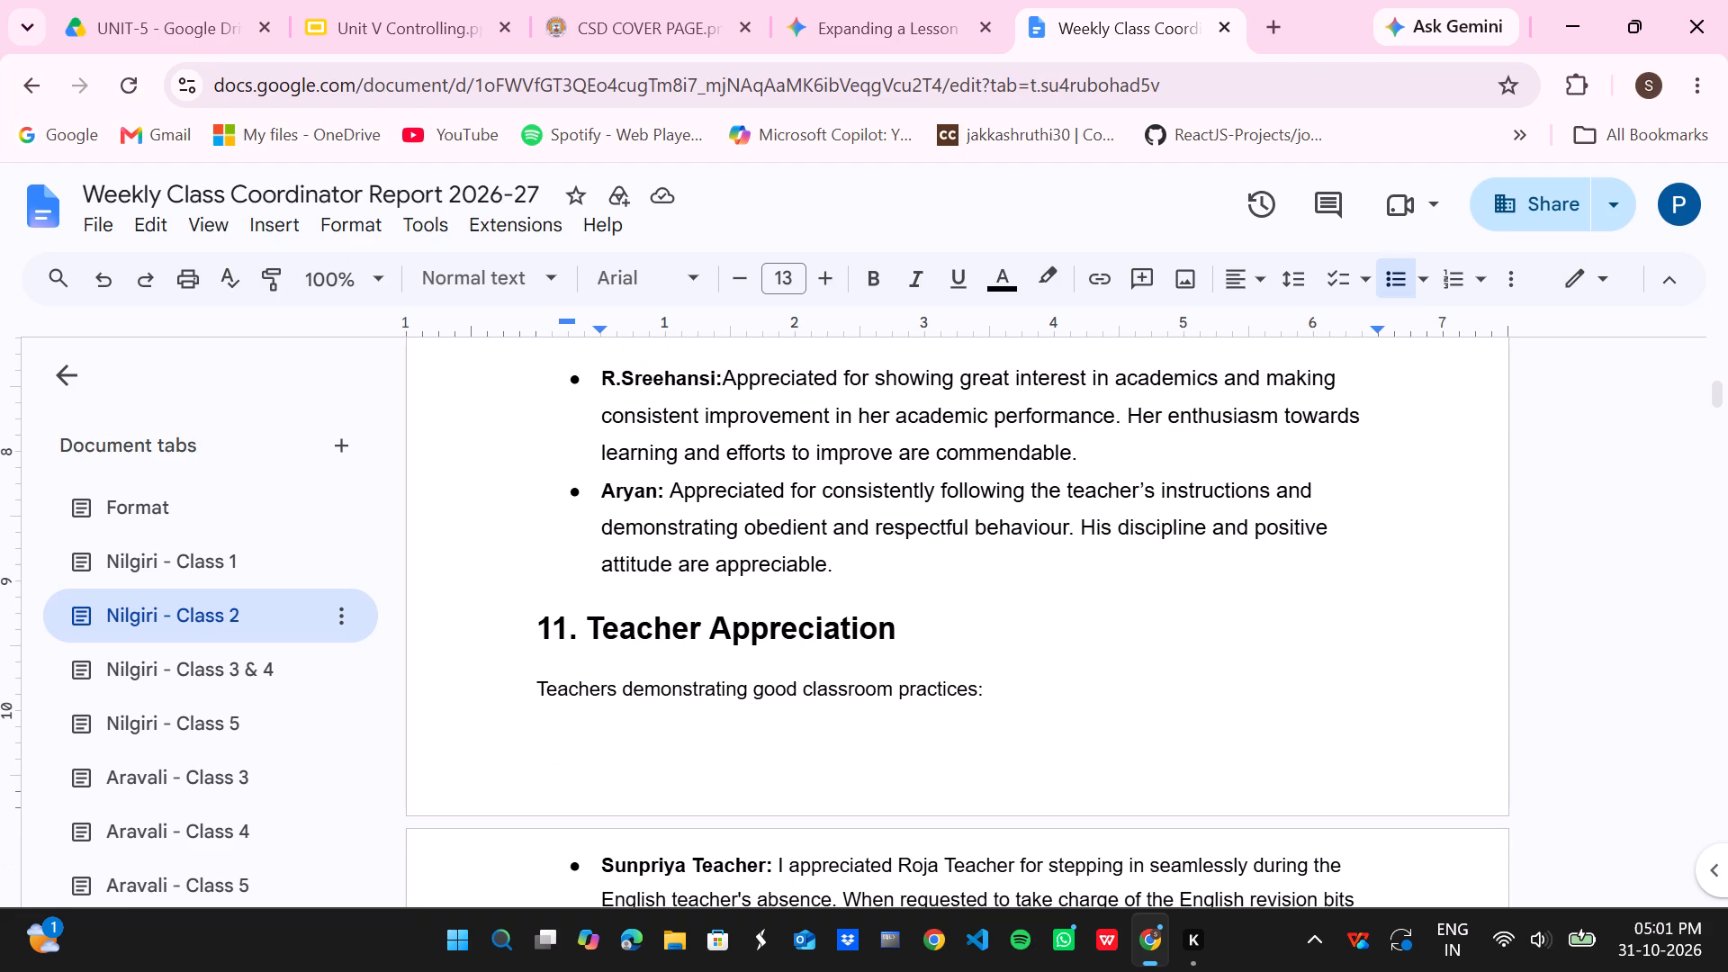
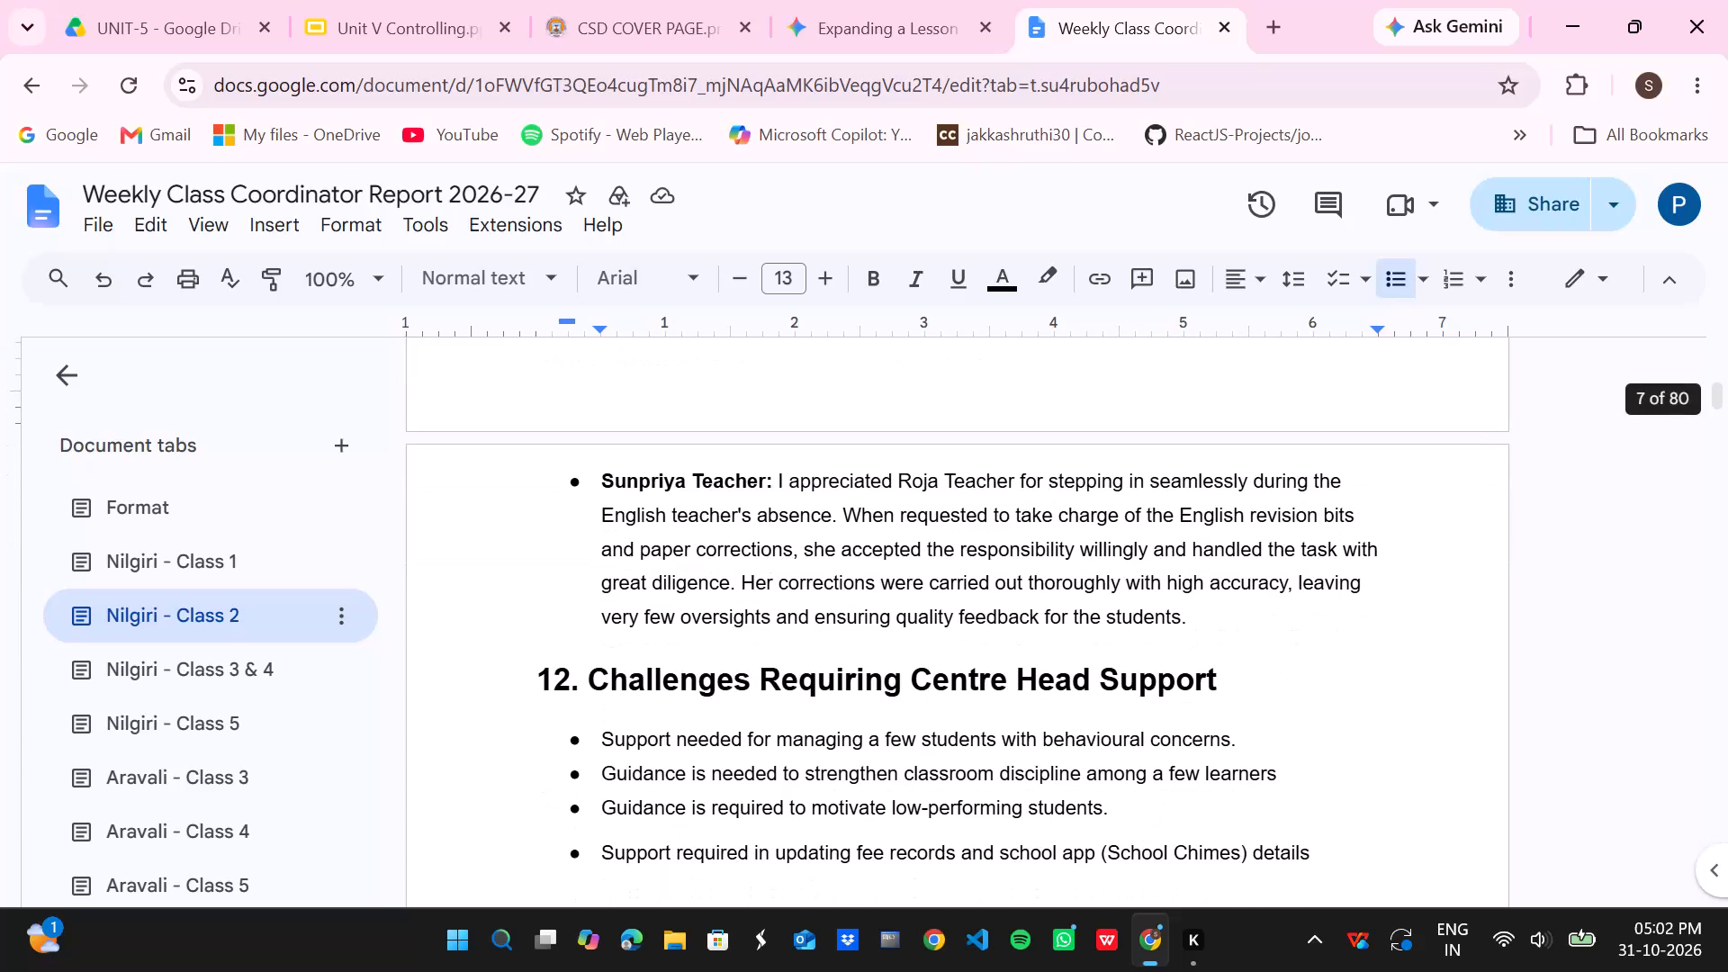
Append "classwork in time" to the end of the first student's bullet in section 10, Student Appreciation.
{"action": "scroll", "coordinate": [1055, 498], "scroll_direction": "down", "scroll_amount": 1}
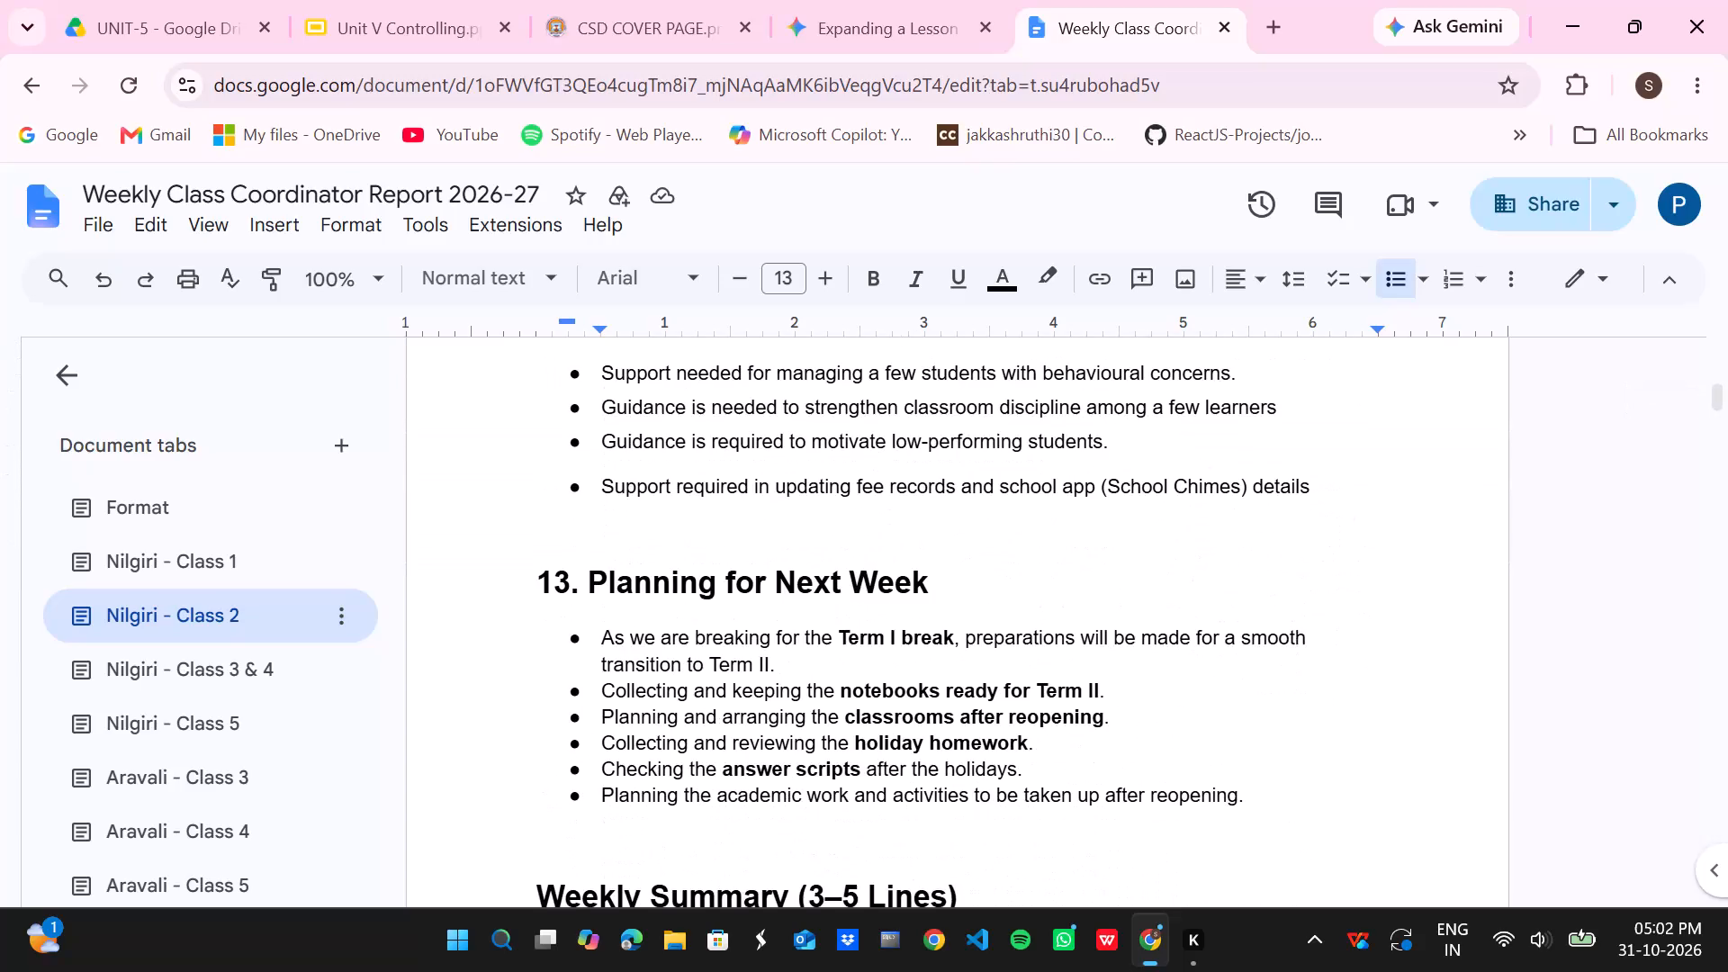
{"action": "scroll", "coordinate": [1055, 498], "scroll_direction": "down", "scroll_amount": 2}
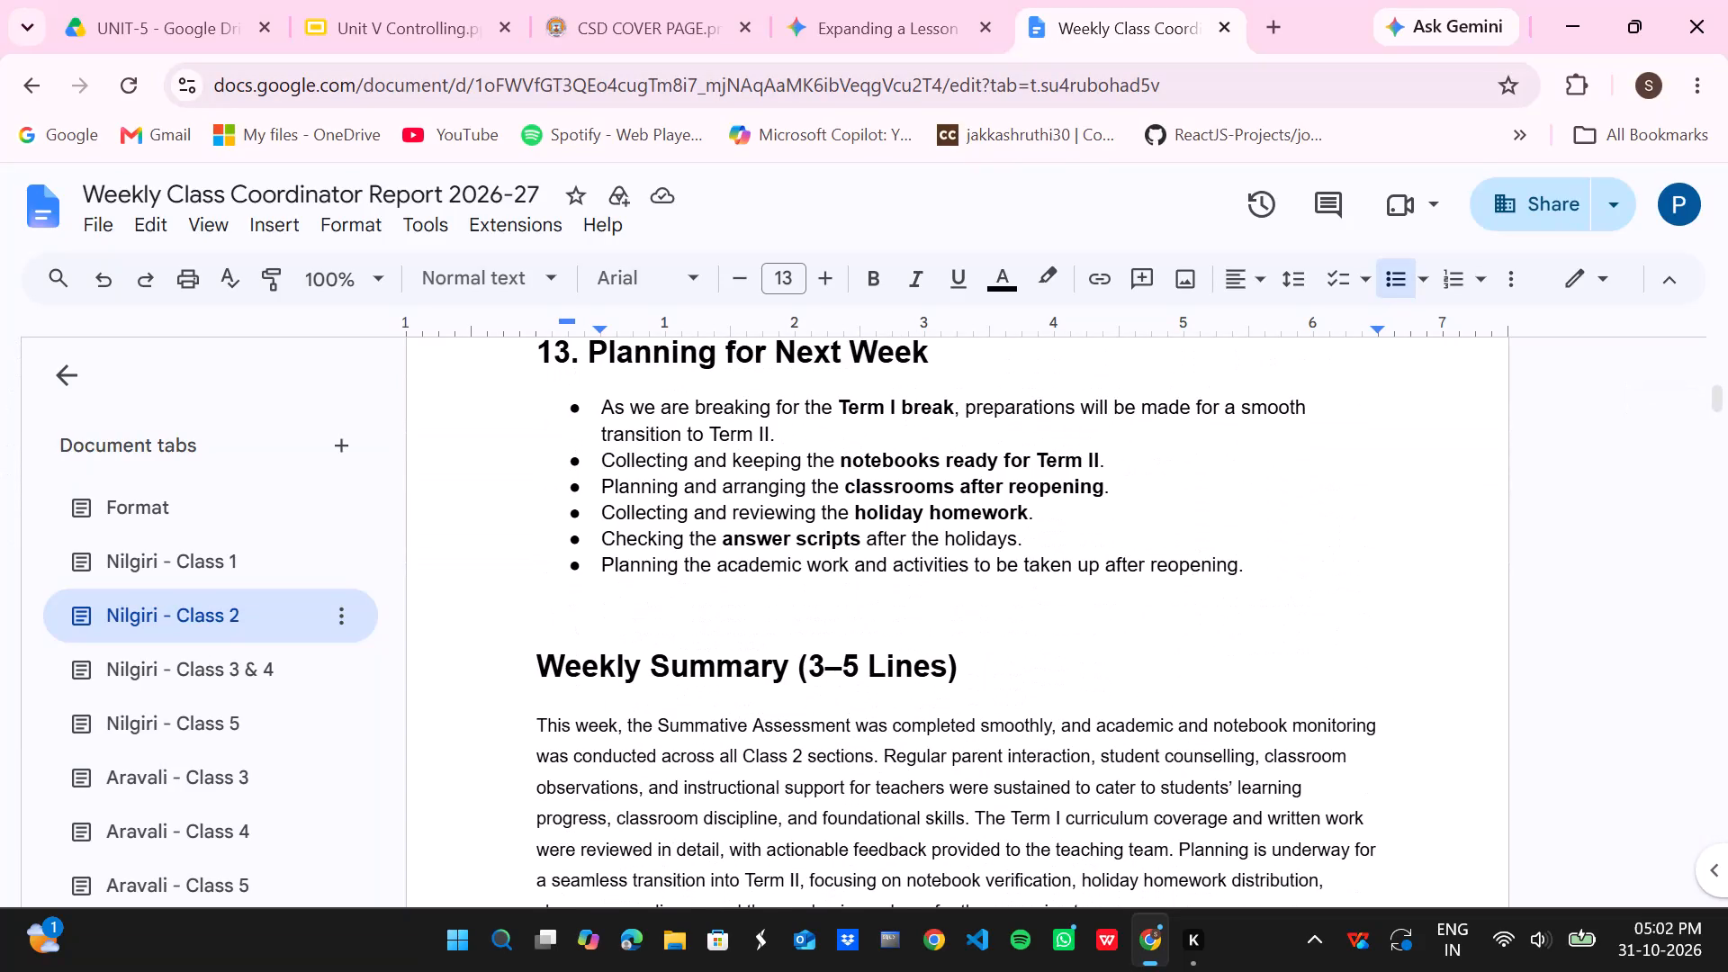
{"action": "scroll", "coordinate": [1055, 498], "scroll_direction": "up", "scroll_amount": 3}
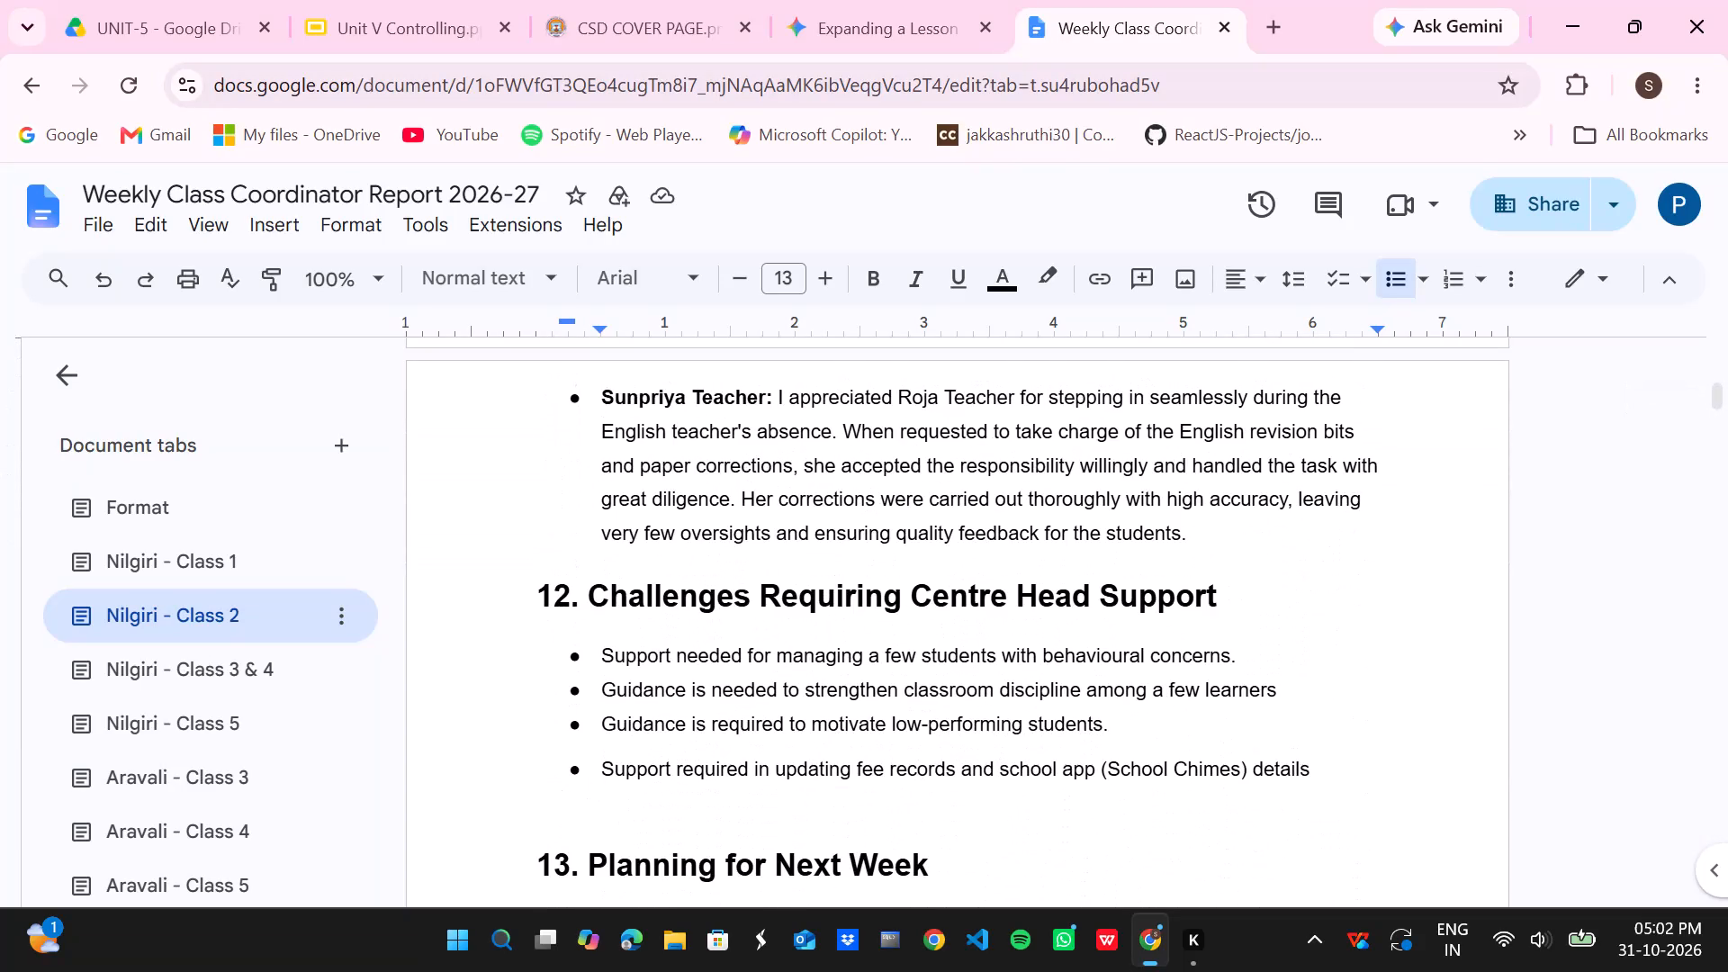
{"action": "scroll", "coordinate": [1055, 498], "scroll_direction": "down", "scroll_amount": 2}
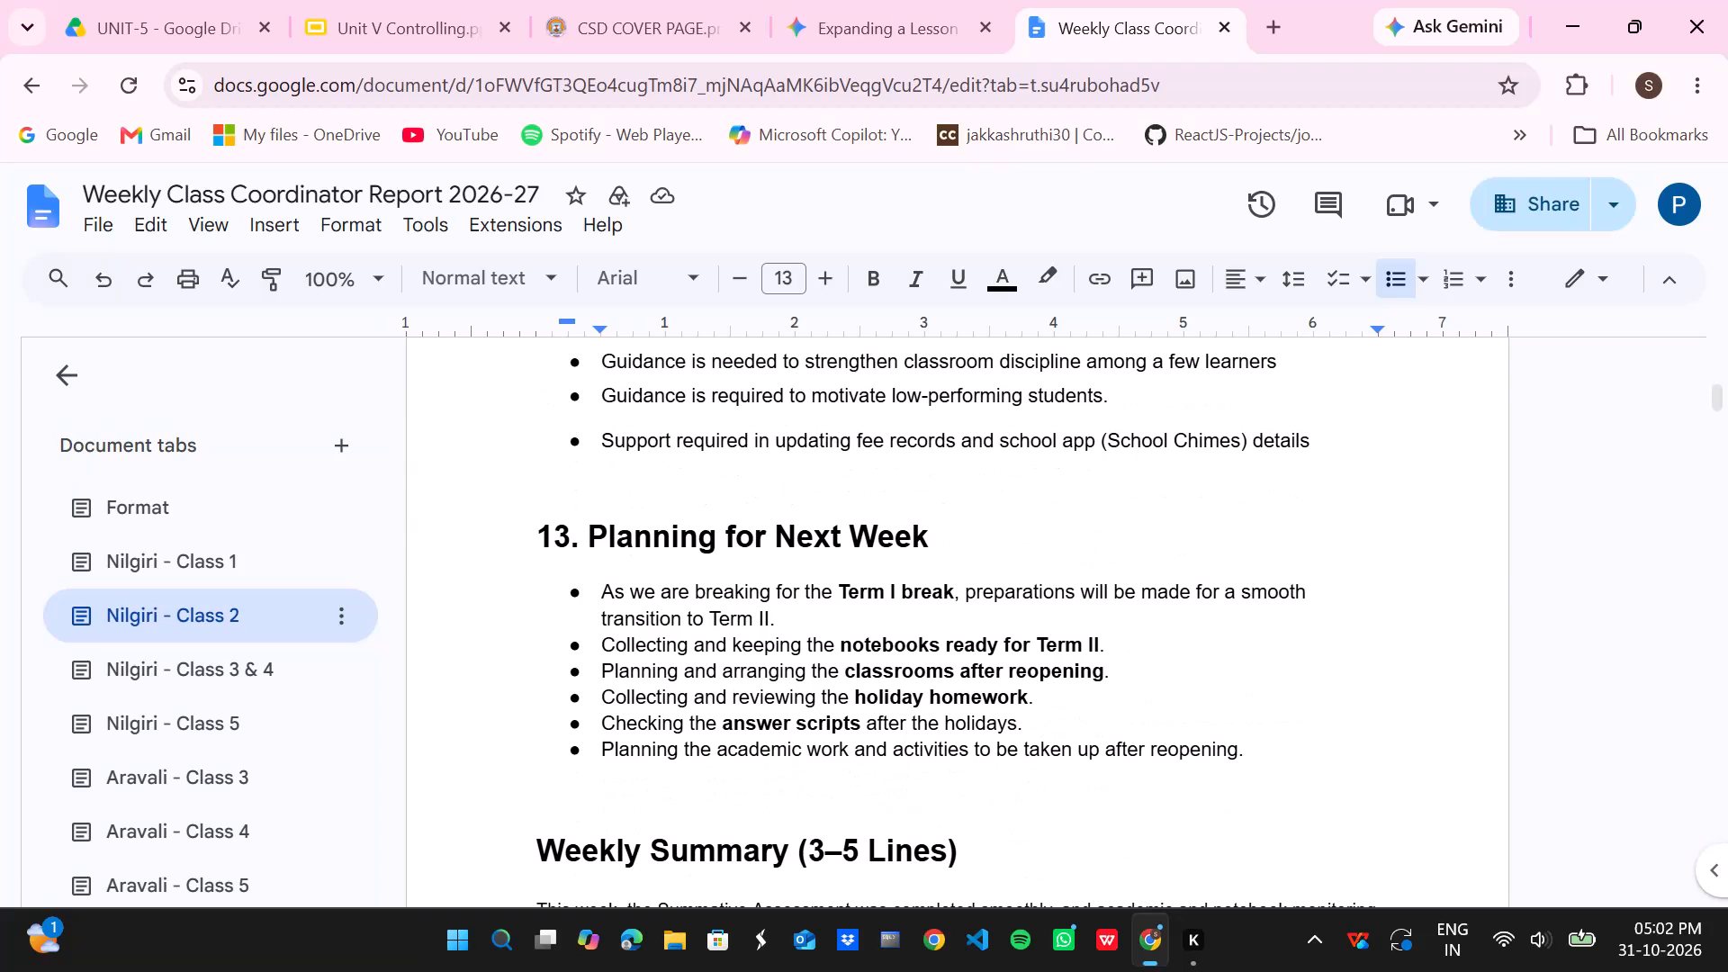
{"action": "scroll", "coordinate": [1055, 498], "scroll_direction": "up", "scroll_amount": 5}
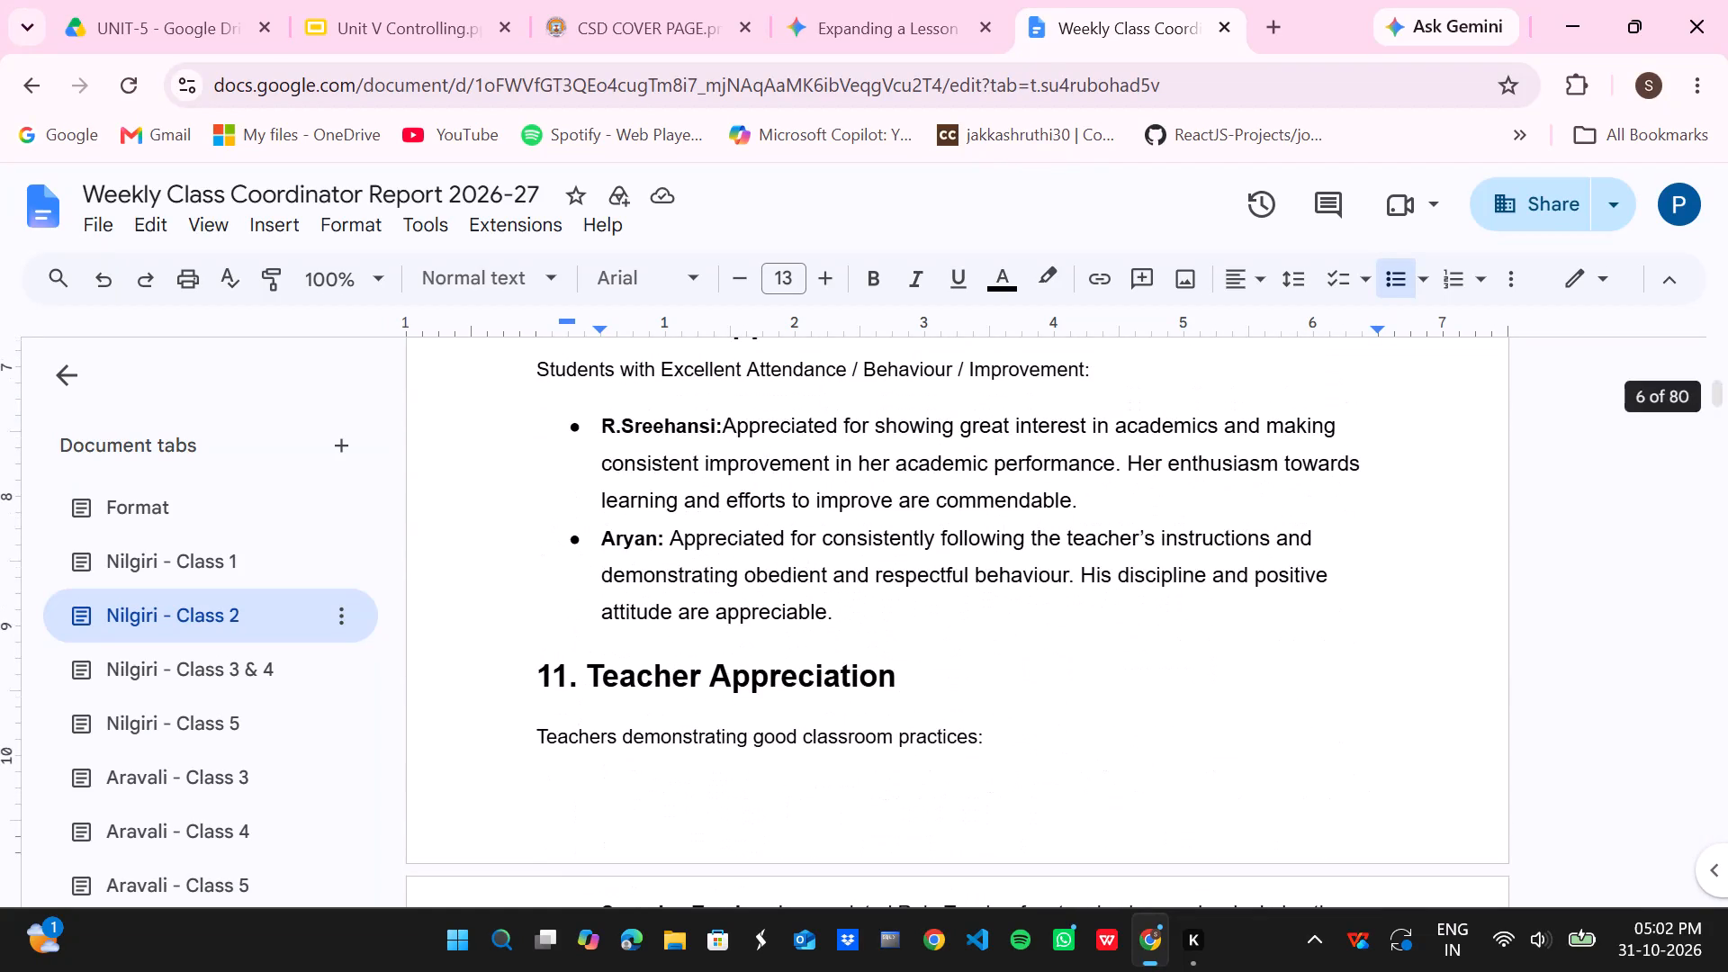
{"action": "left_click", "coordinate": [1113, 500]}
{"action": "type", "text": "claas"}
{"action": "key", "text": "BackSpace"}
{"action": "key", "text": "BackSpace"}
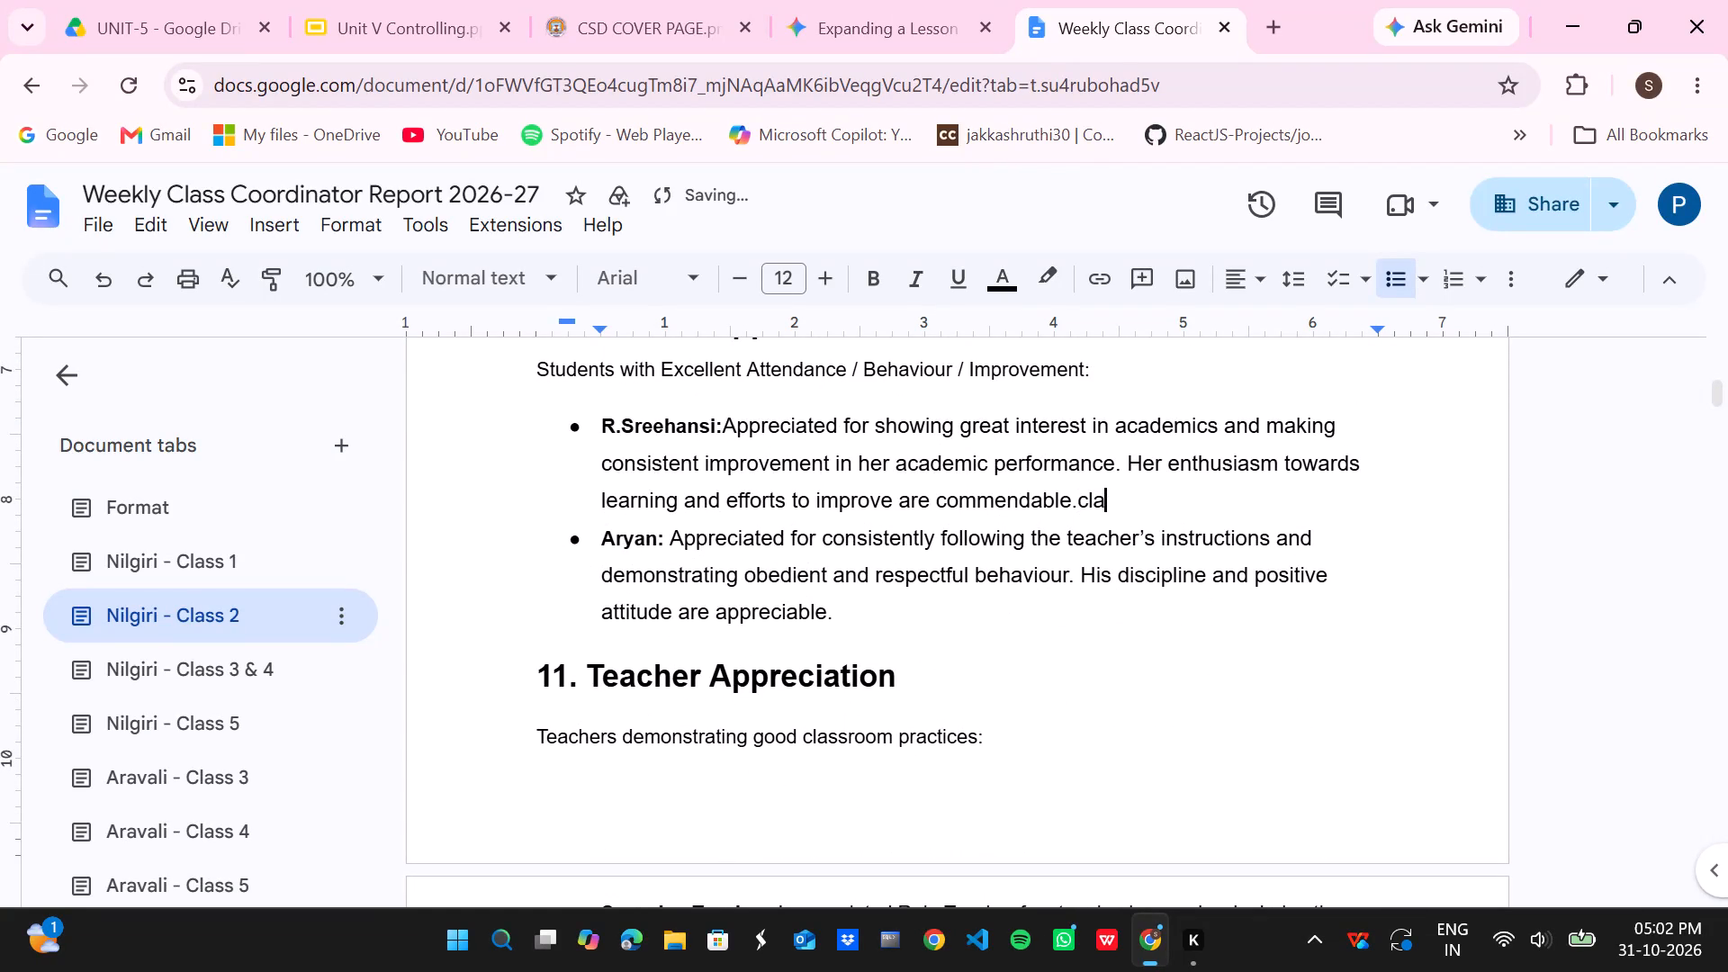
{"action": "type", "text": "sswork in time"}
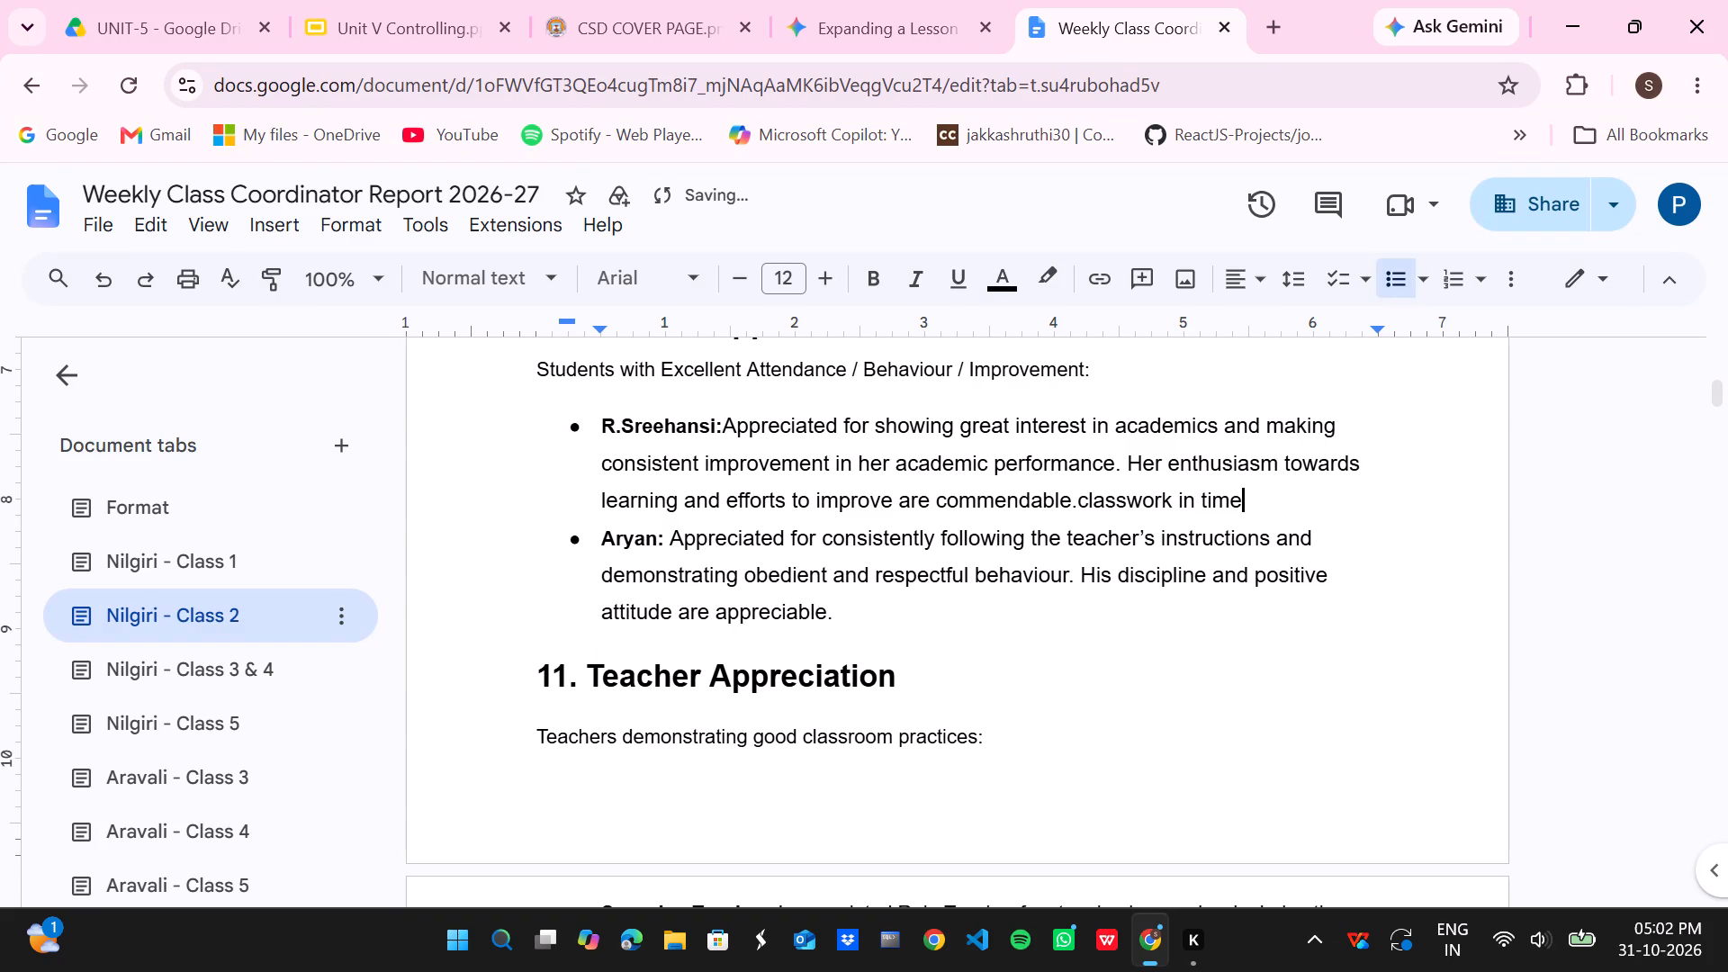
Append "Improve and secured section and class rank..class 2 topper." to the second student's bullet under Student Appreciation.
{"action": "left_click", "coordinate": [1030, 609]}
{"action": "key", "text": "space"}
{"action": "type", "text": "improve and secured section and"}
{"action": "key", "text": "space"}
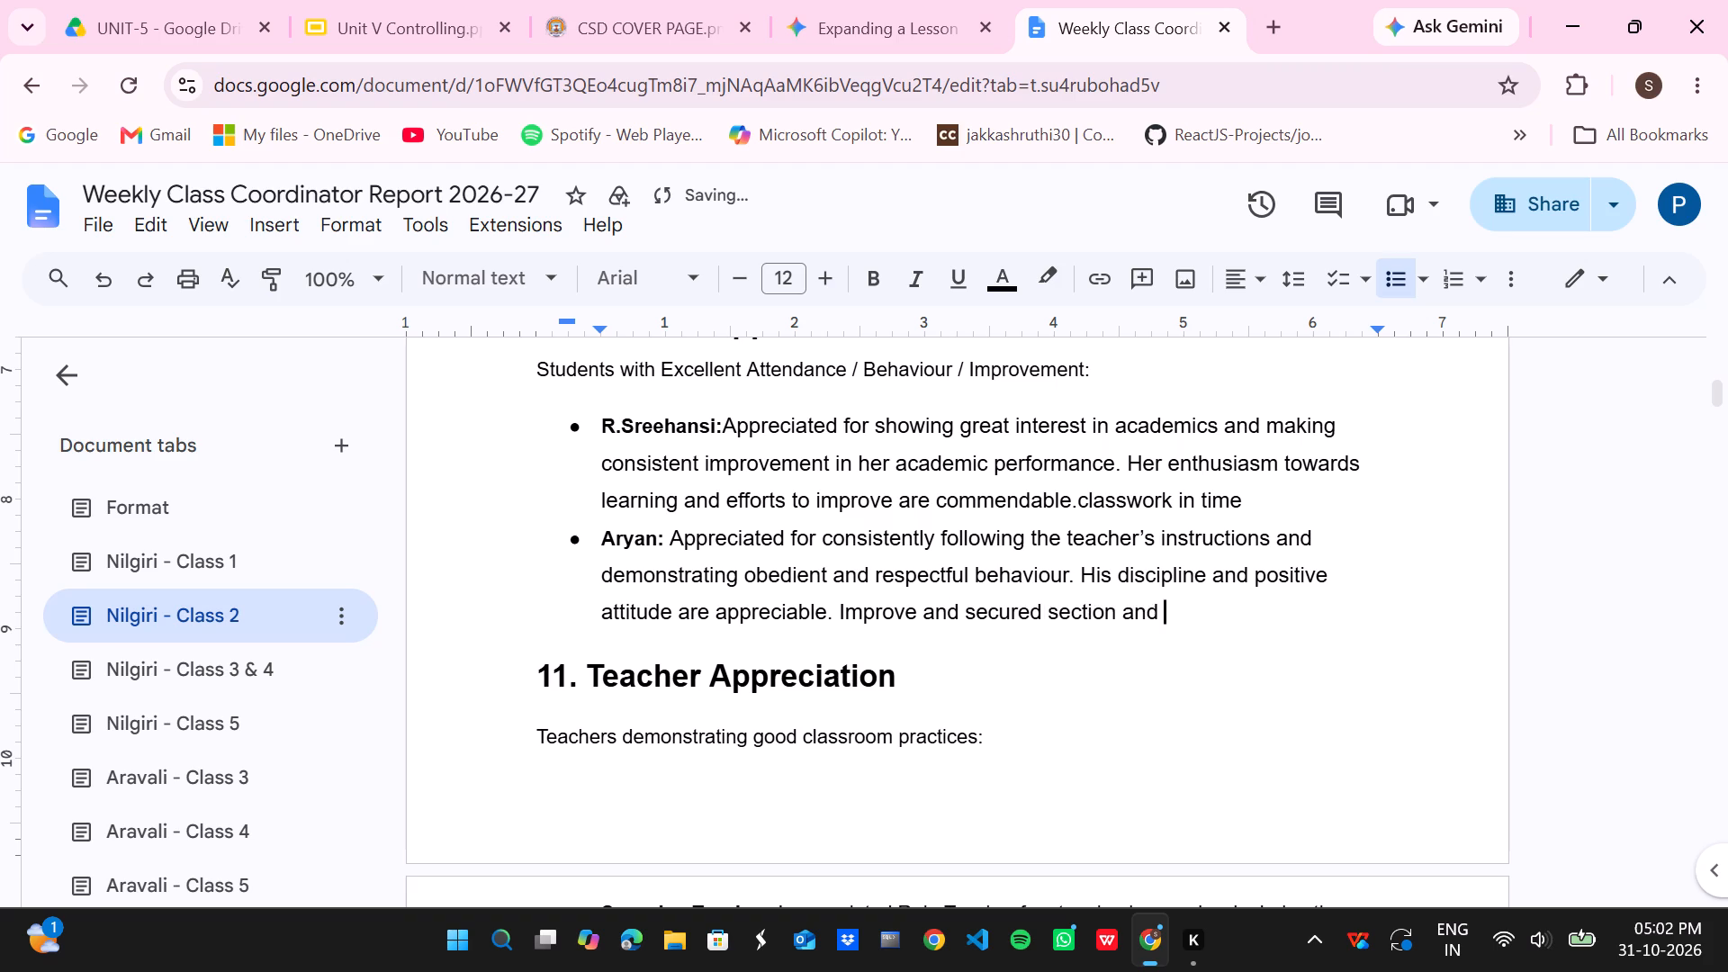
{"action": "type", "text": "class rank..class 2 tooper."}
Add a line below the Weekly Summary paragraph: "Ptm-children secured-few concerned in eng and science -positive feedback-pt1 improve attendance".
{"action": "scroll", "coordinate": [1173, 701], "scroll_direction": "down", "scroll_amount": 2}
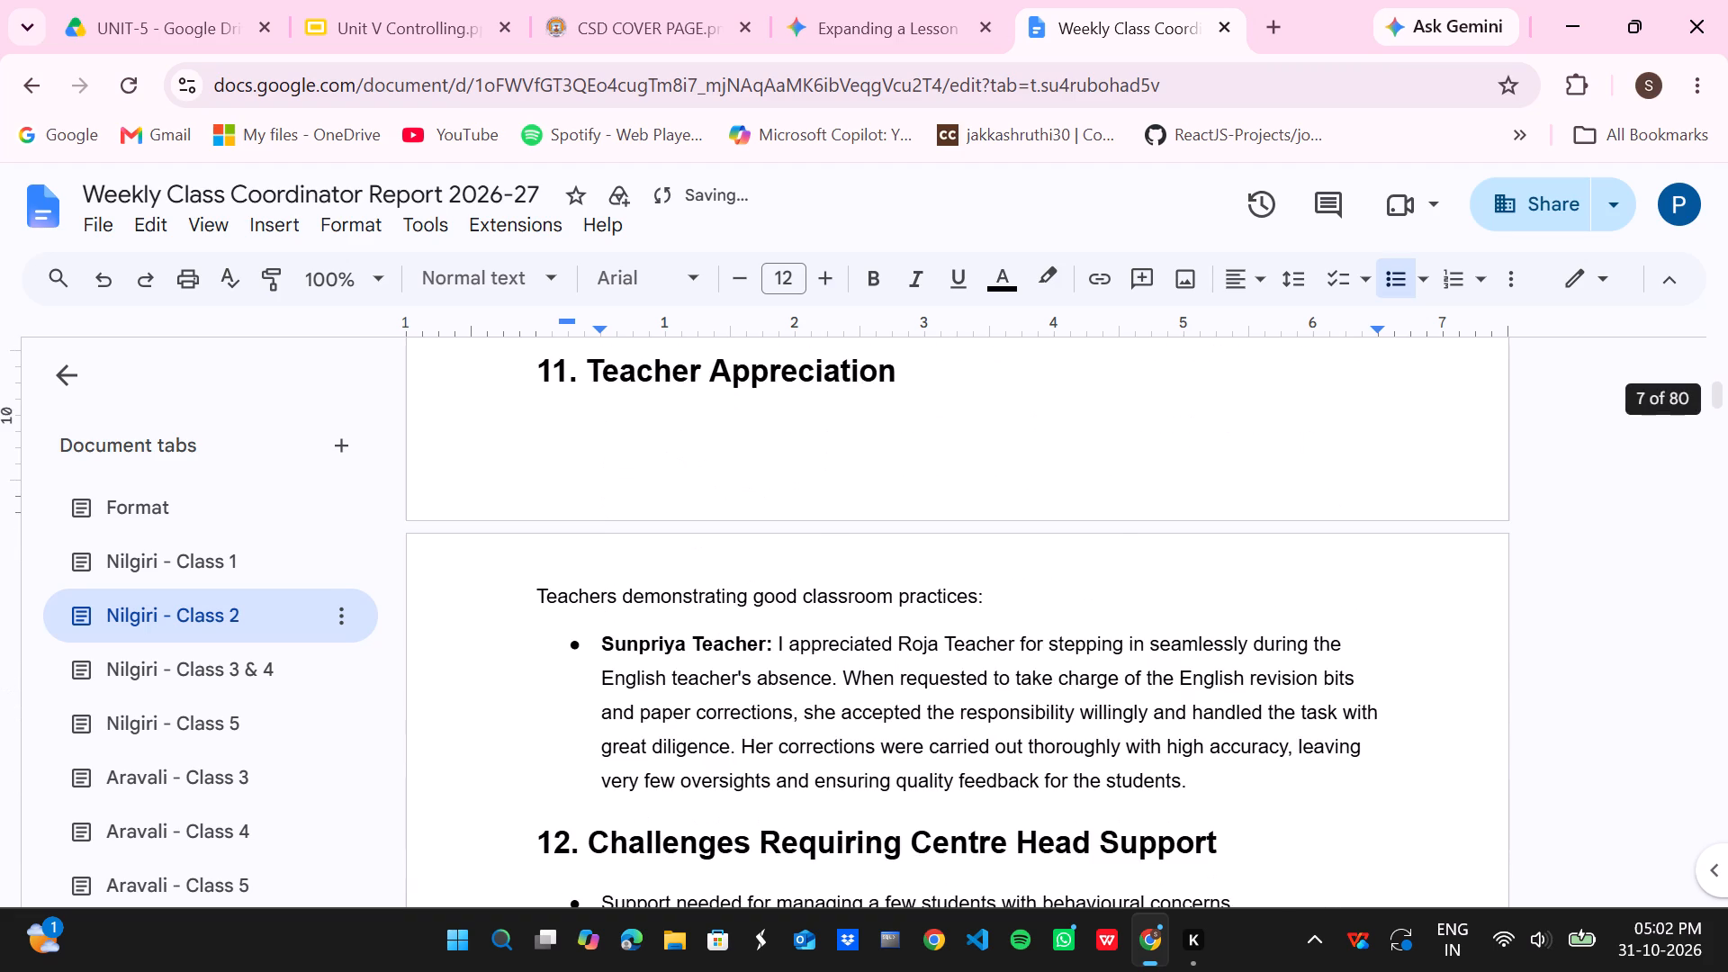
{"action": "scroll", "coordinate": [1173, 701], "scroll_direction": "down", "scroll_amount": 5}
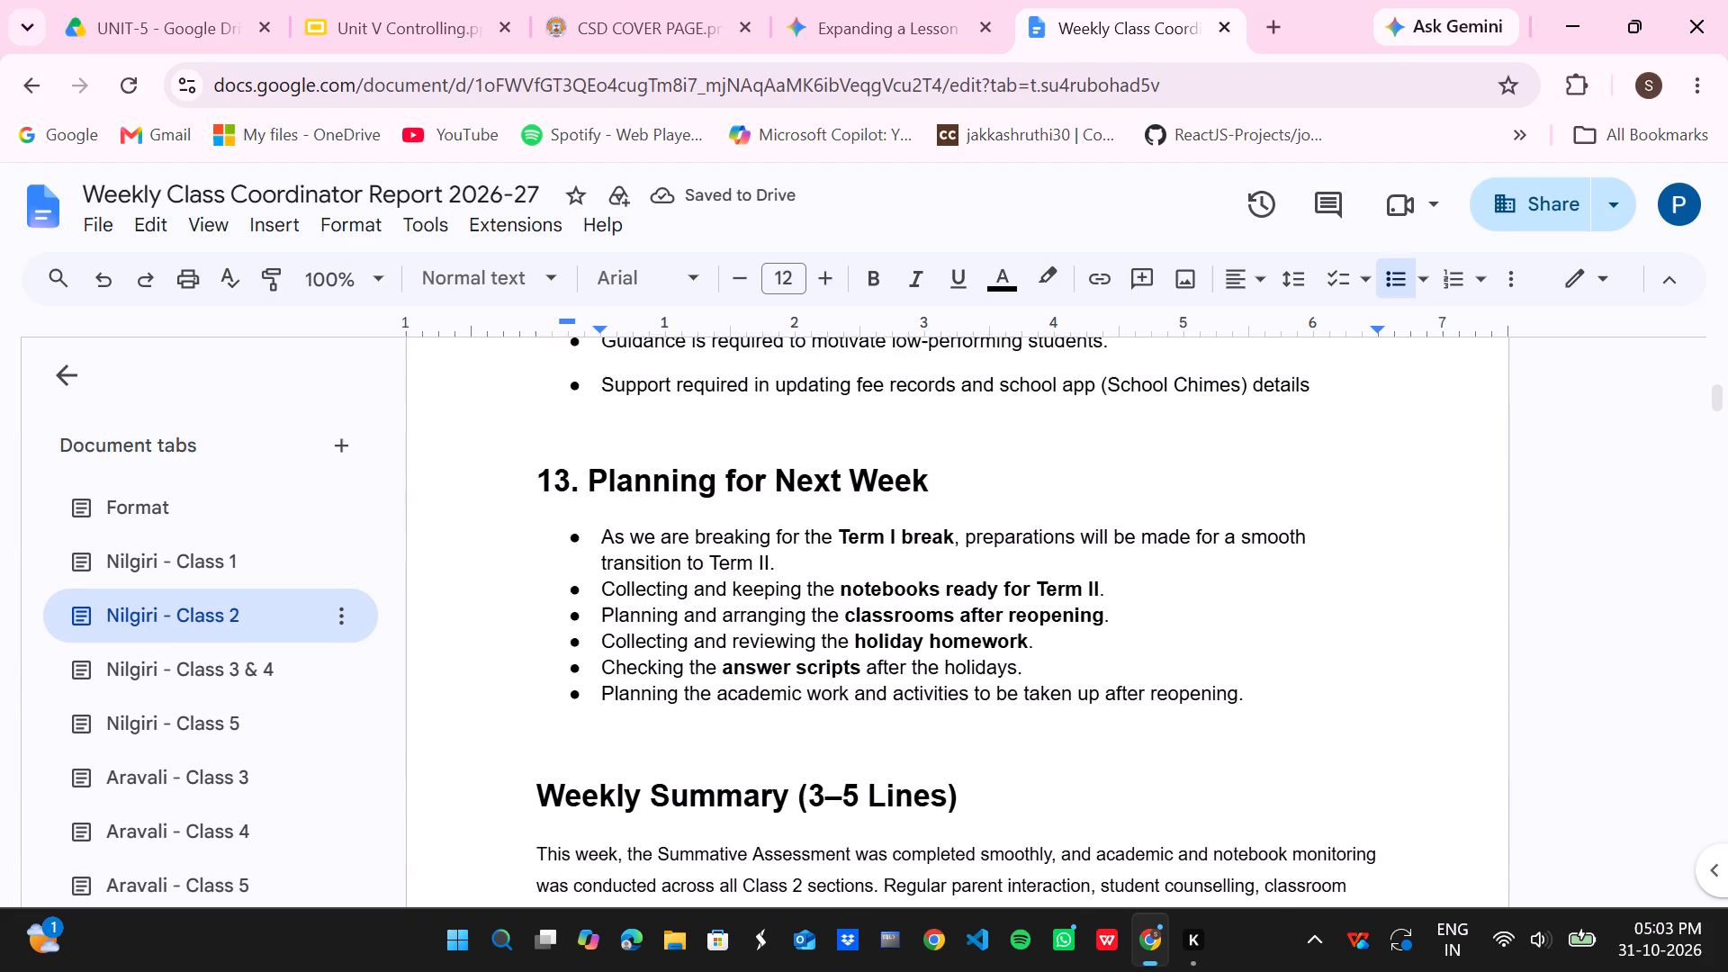
{"action": "scroll", "coordinate": [1173, 701], "scroll_direction": "down", "scroll_amount": 1}
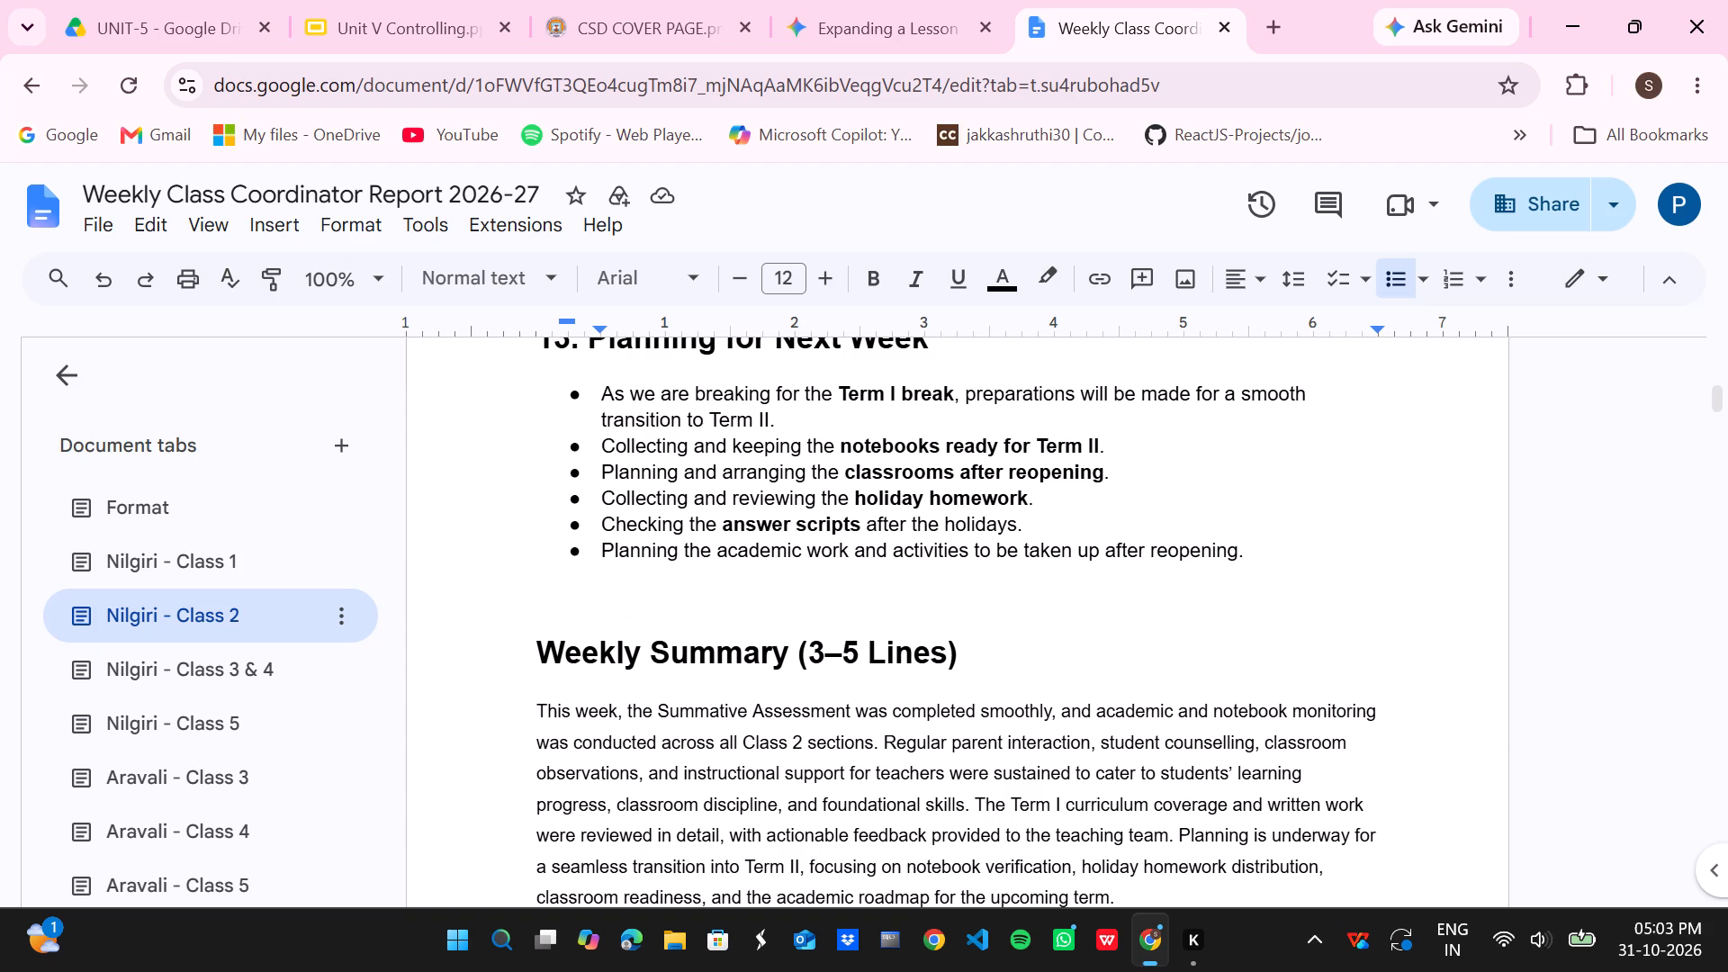
{"action": "scroll", "coordinate": [1173, 701], "scroll_direction": "up", "scroll_amount": 1}
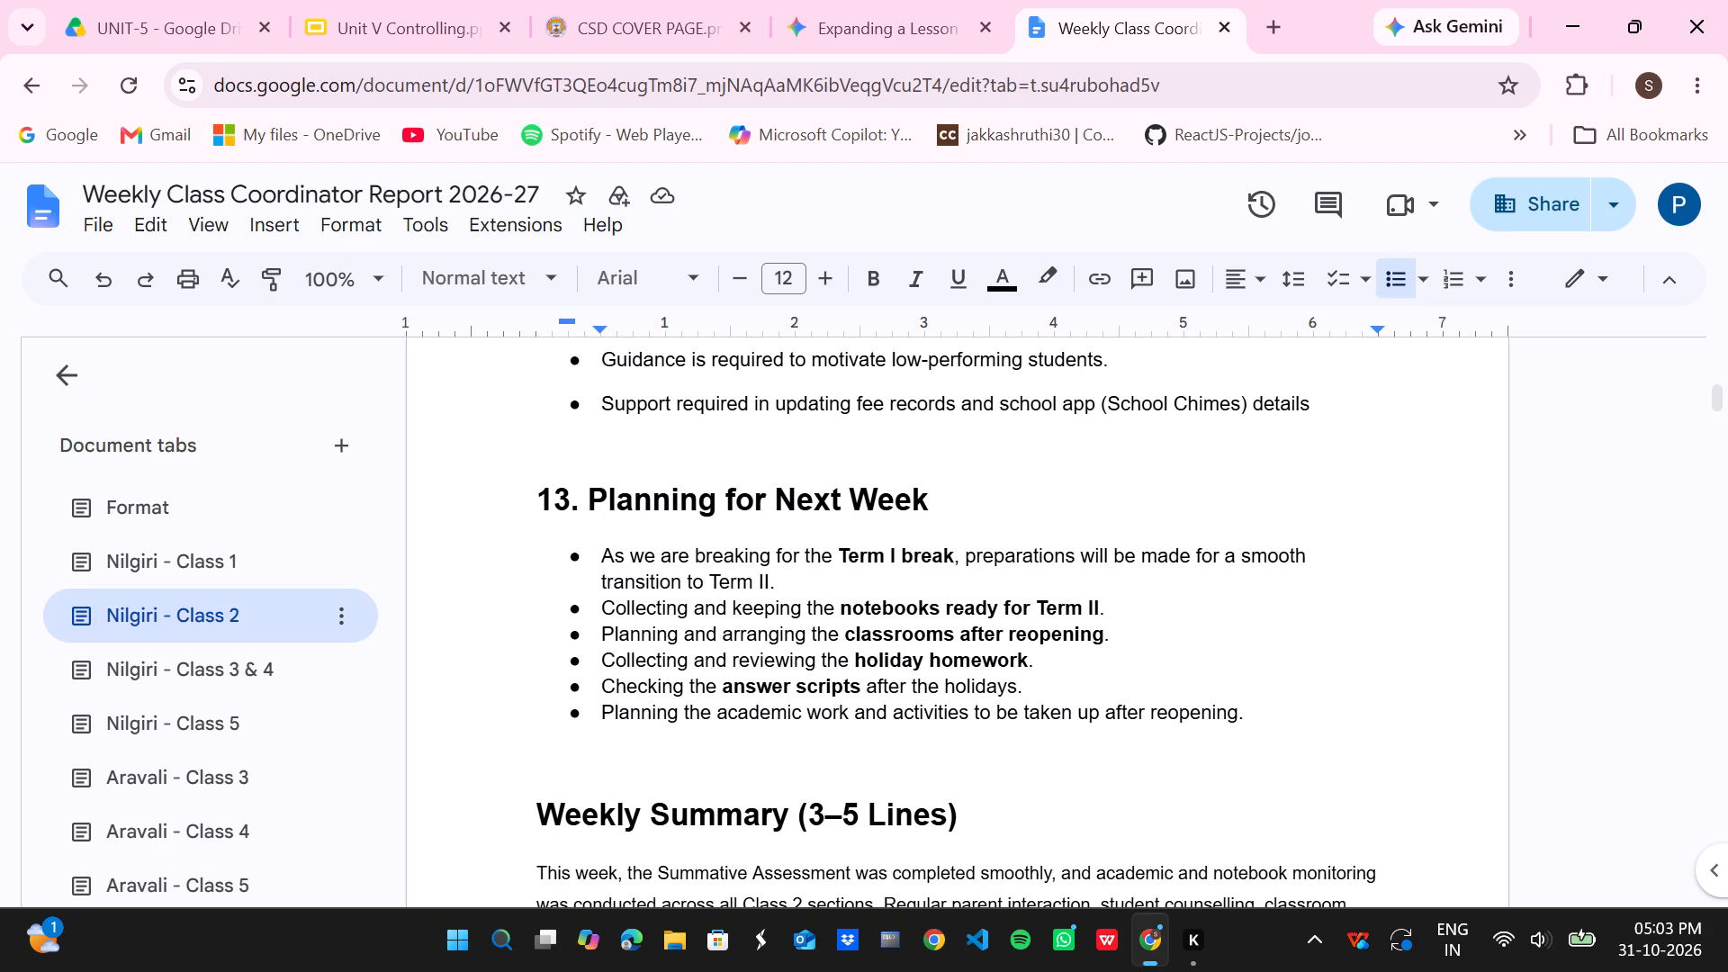
{"action": "scroll", "coordinate": [1173, 701], "scroll_direction": "down", "scroll_amount": 3}
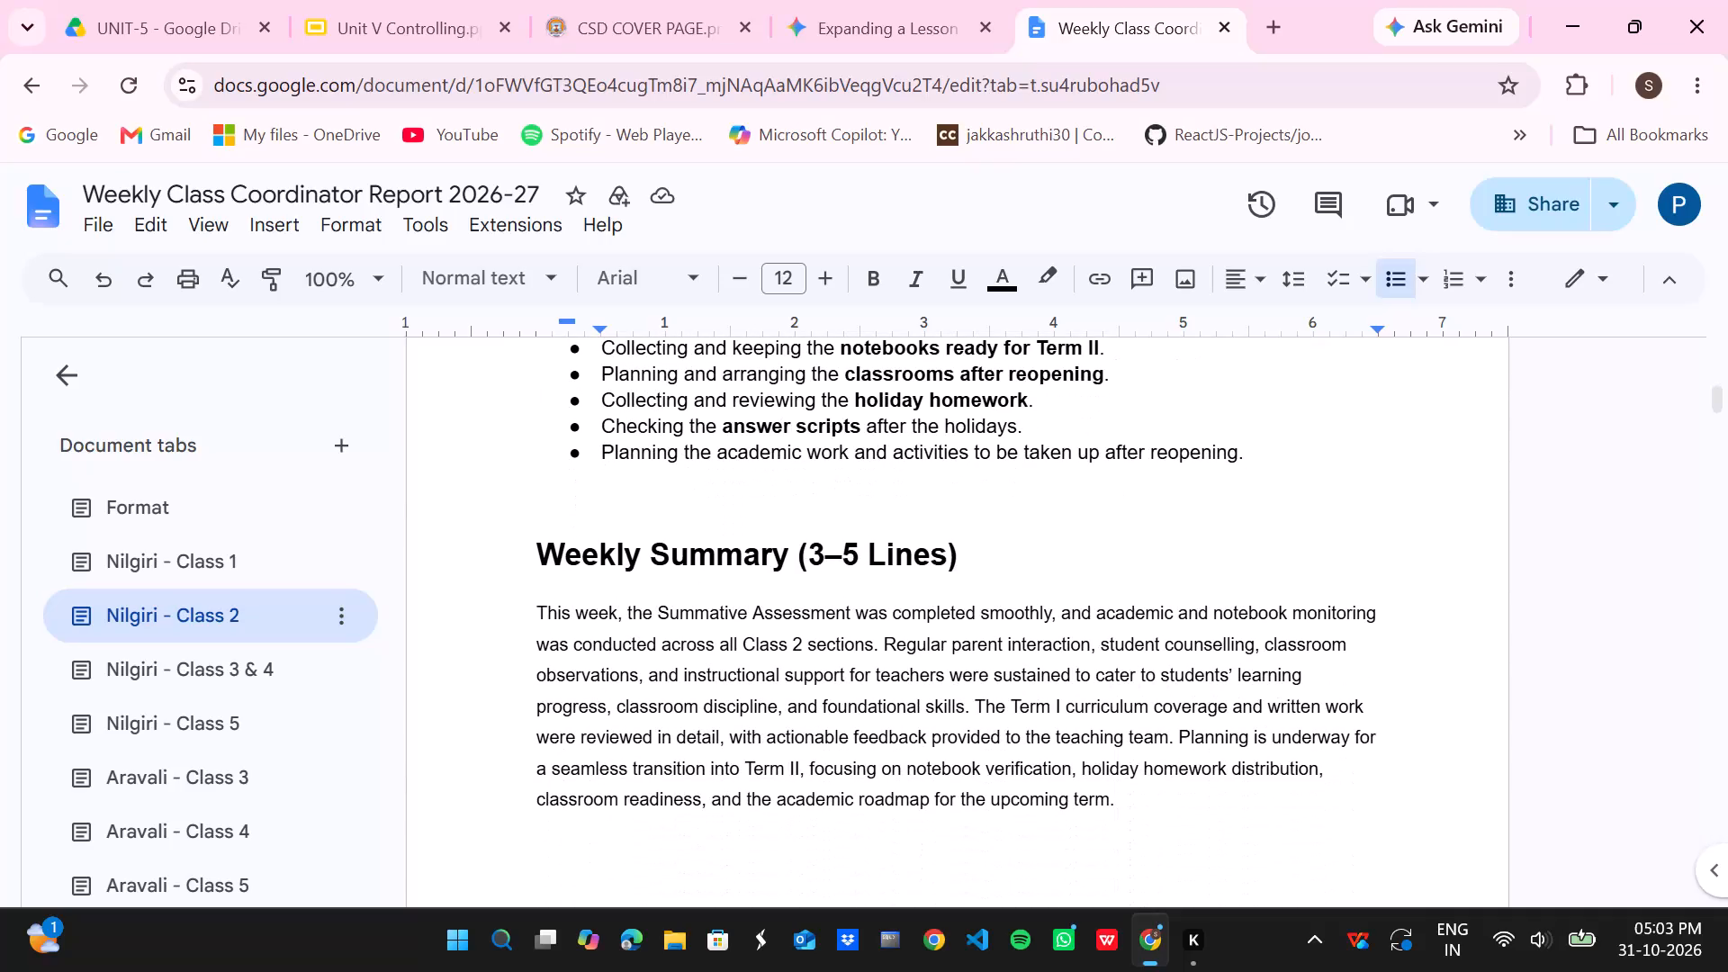
{"action": "left_click", "coordinate": [1298, 835]}
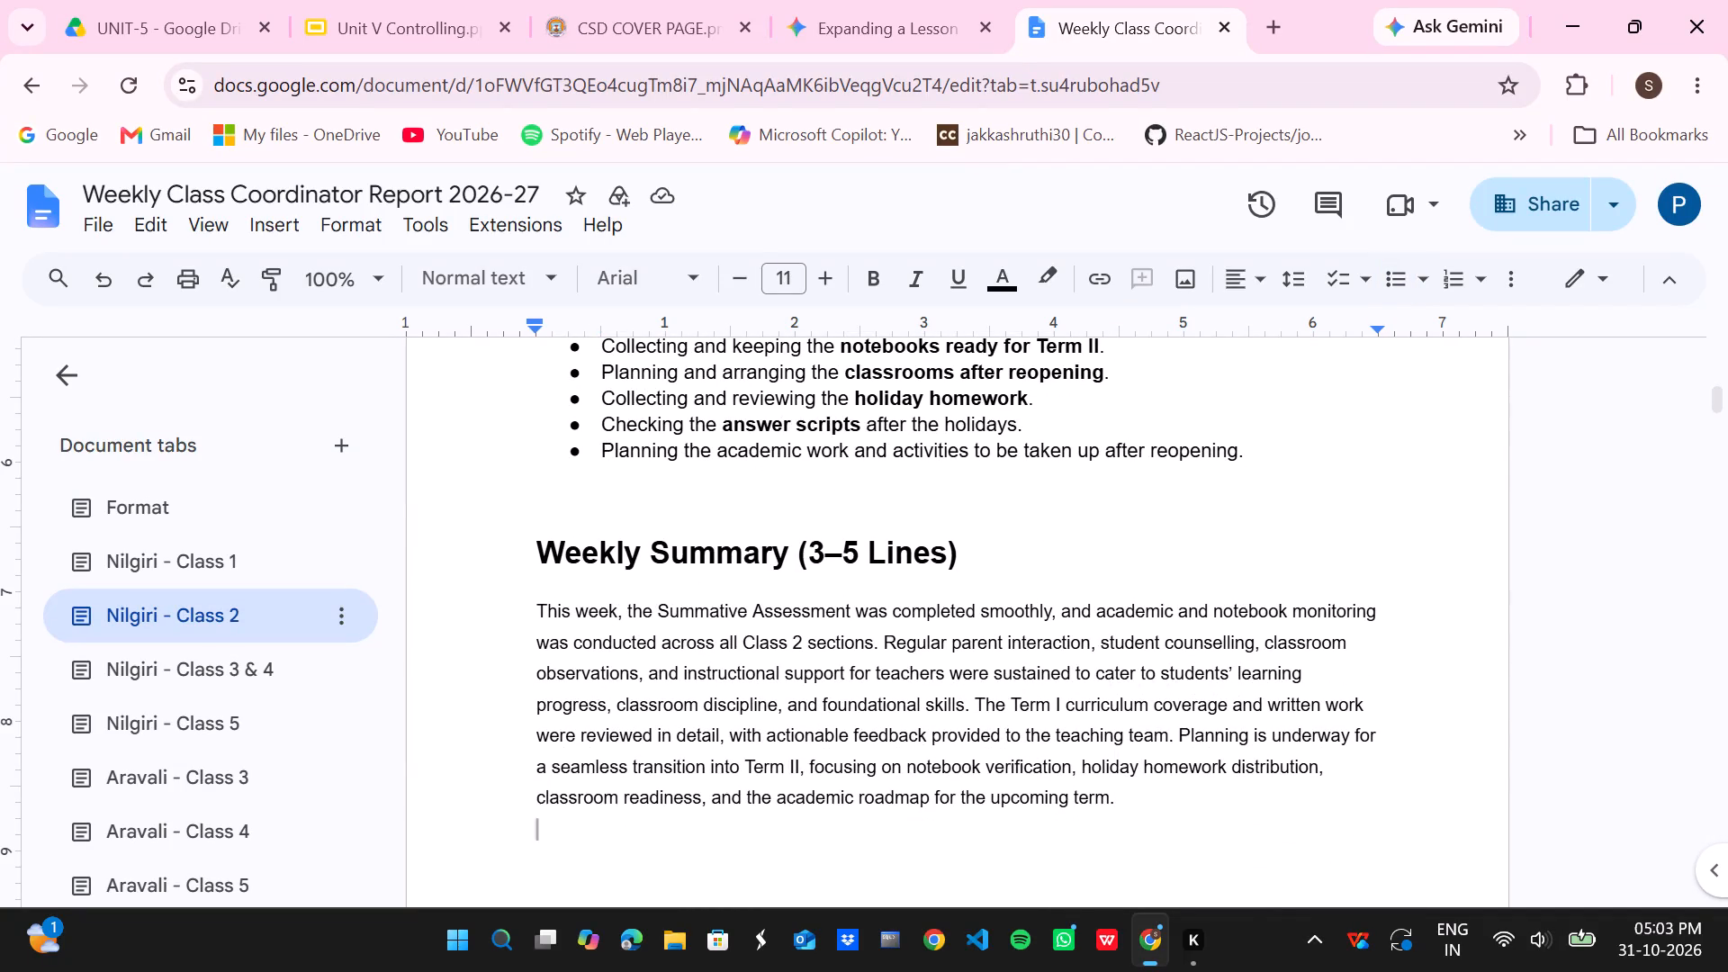
{"action": "type", "text": "pr"}
{"action": "key", "text": "BackSpace"}
{"action": "type", "text": "tm-children secured"}
{"action": "key", "text": "minus"}
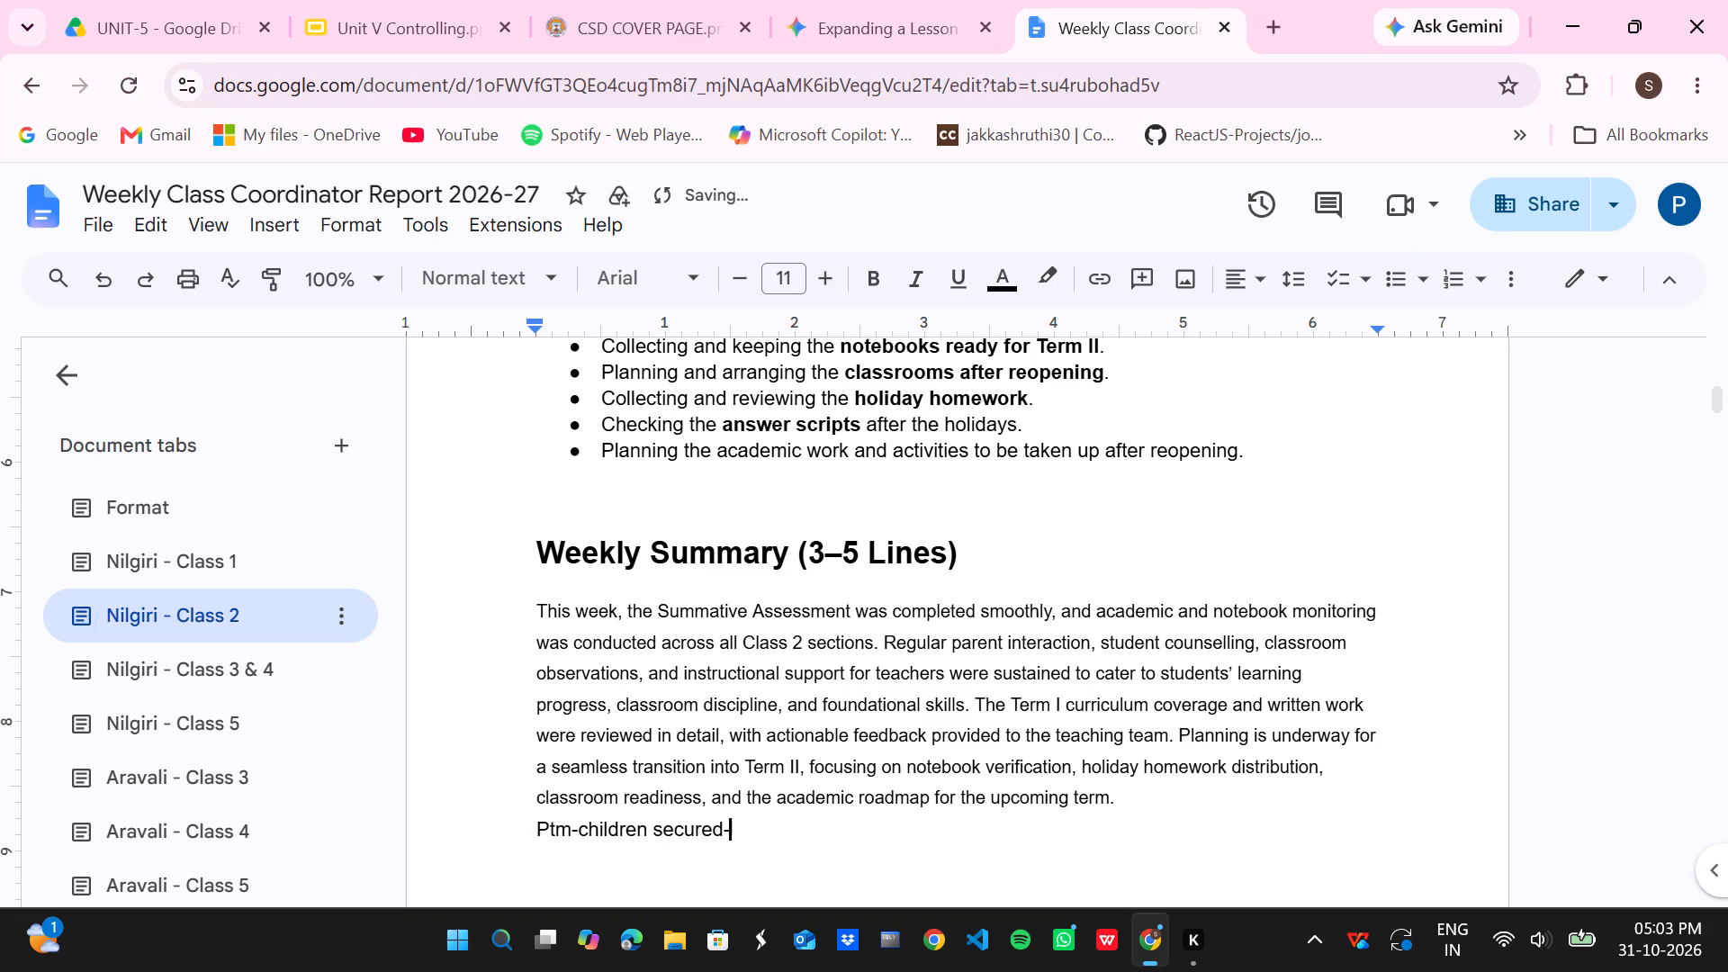
{"action": "type", "text": "few concerned in em"}
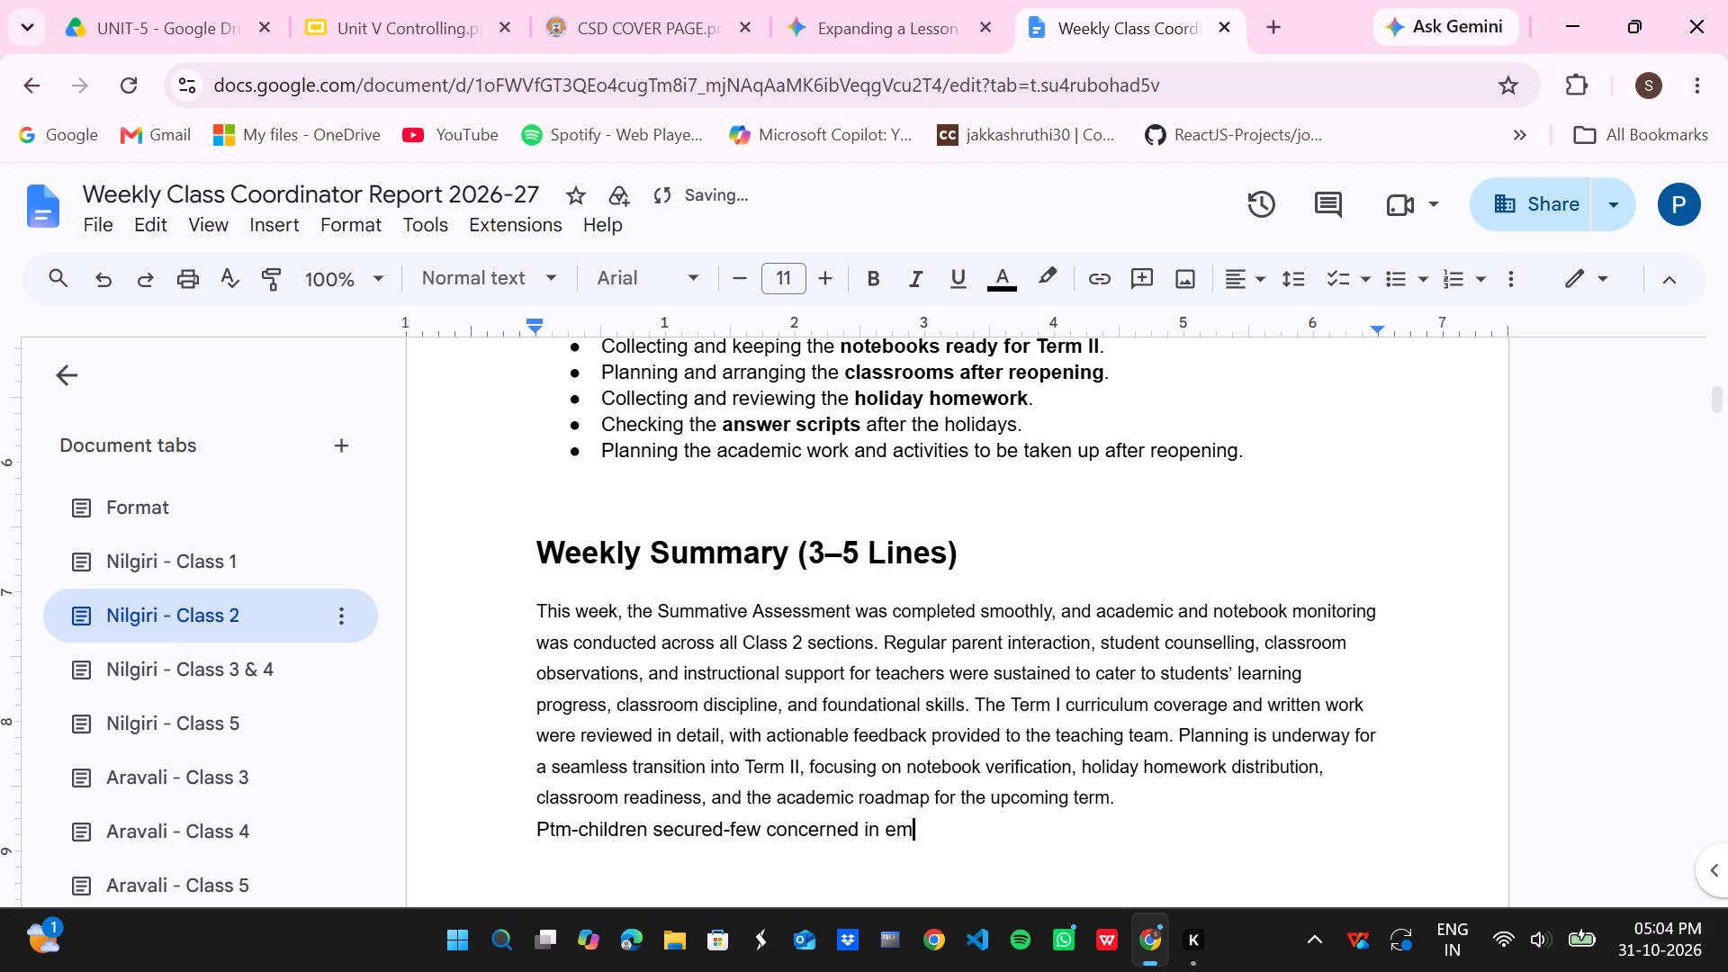
{"action": "key", "text": "BackSpace"}
{"action": "type", "text": "ng and science"}
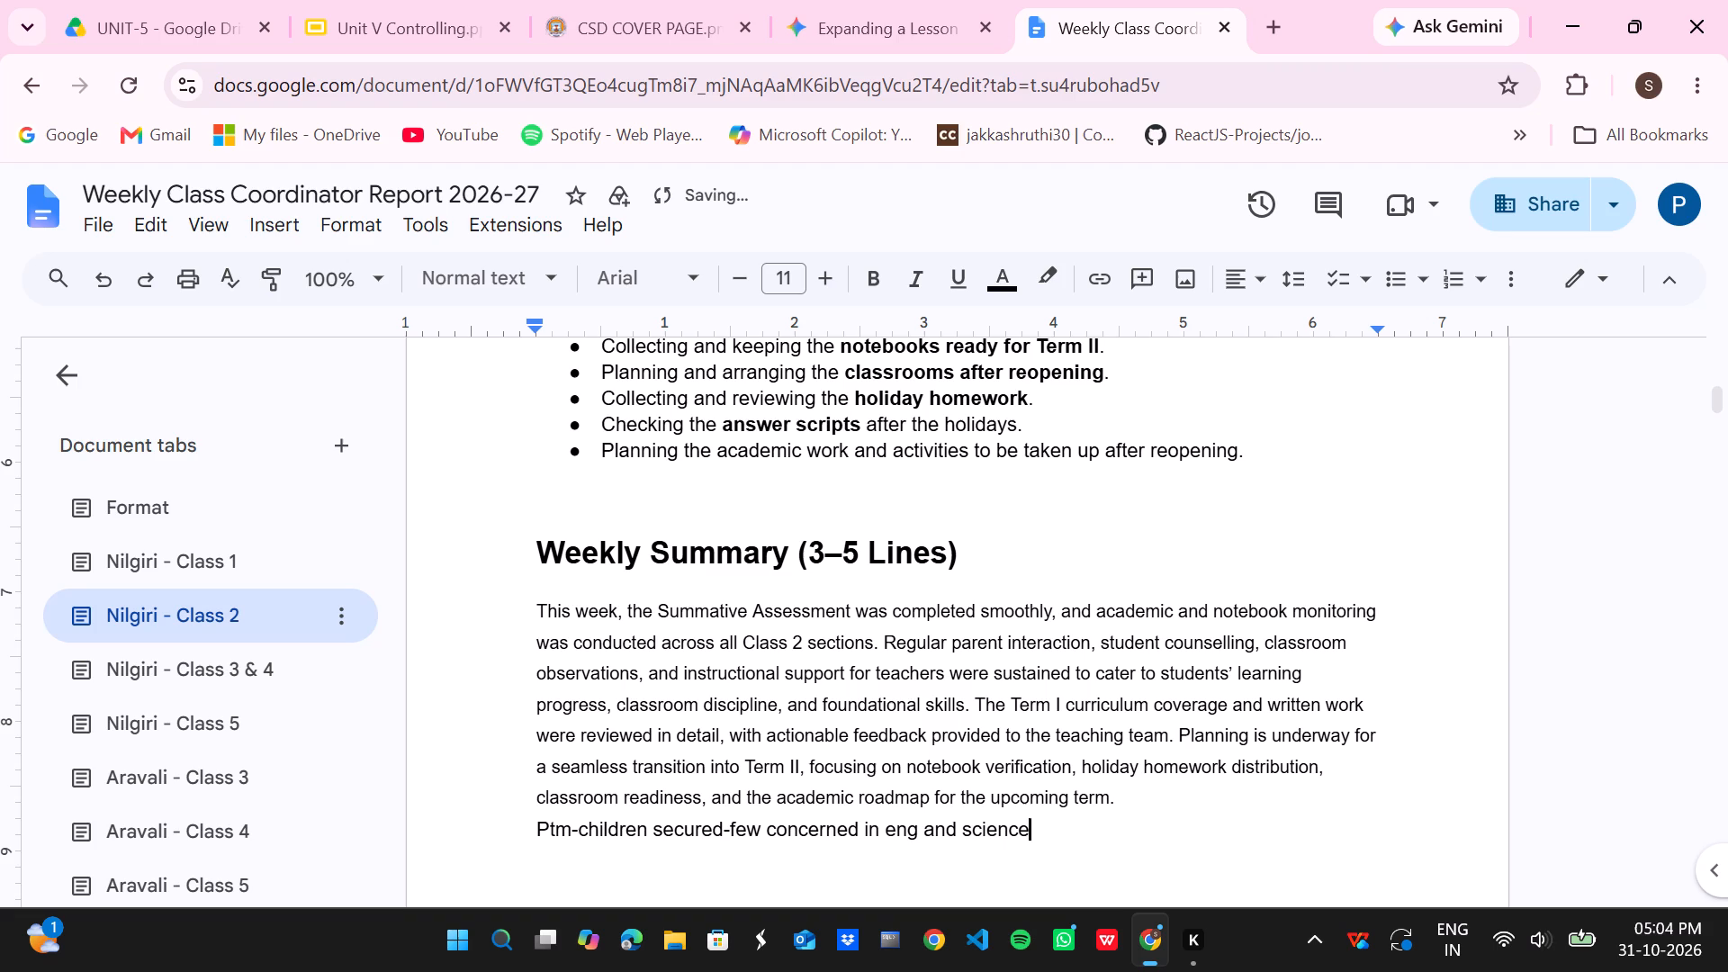
{"action": "key", "text": "space"}
{"action": "type", "text": "-positive feedback"}
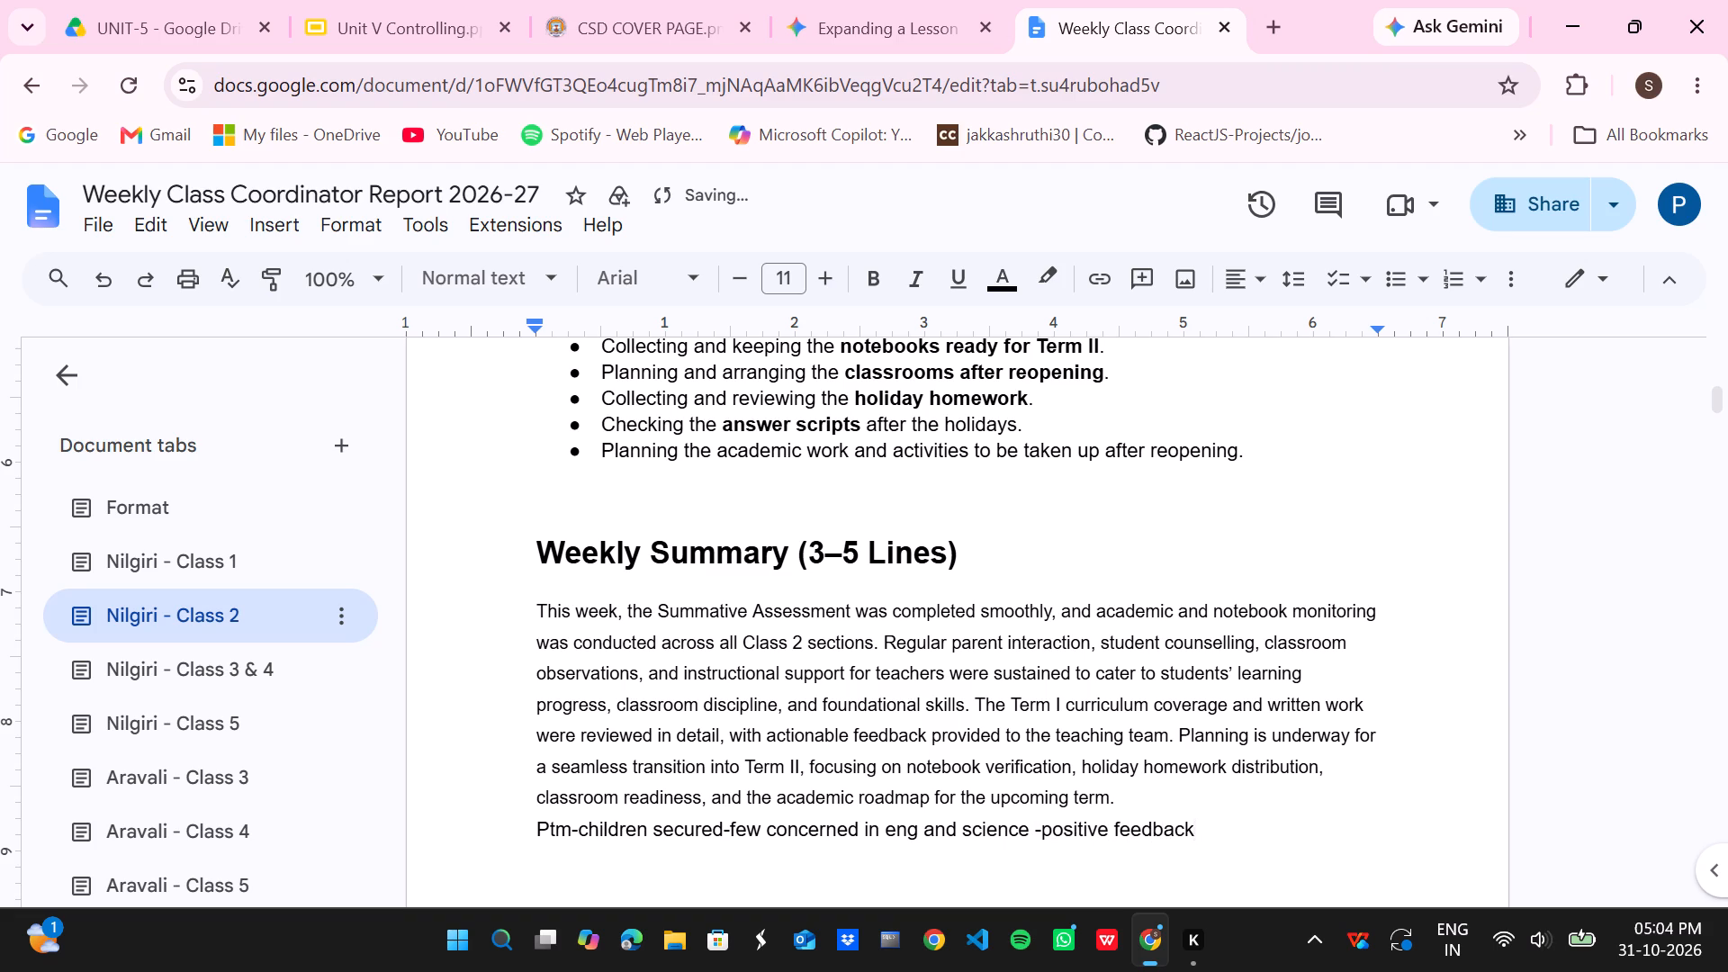
{"action": "key", "text": "minus"}
{"action": "type", "text": "pt"}
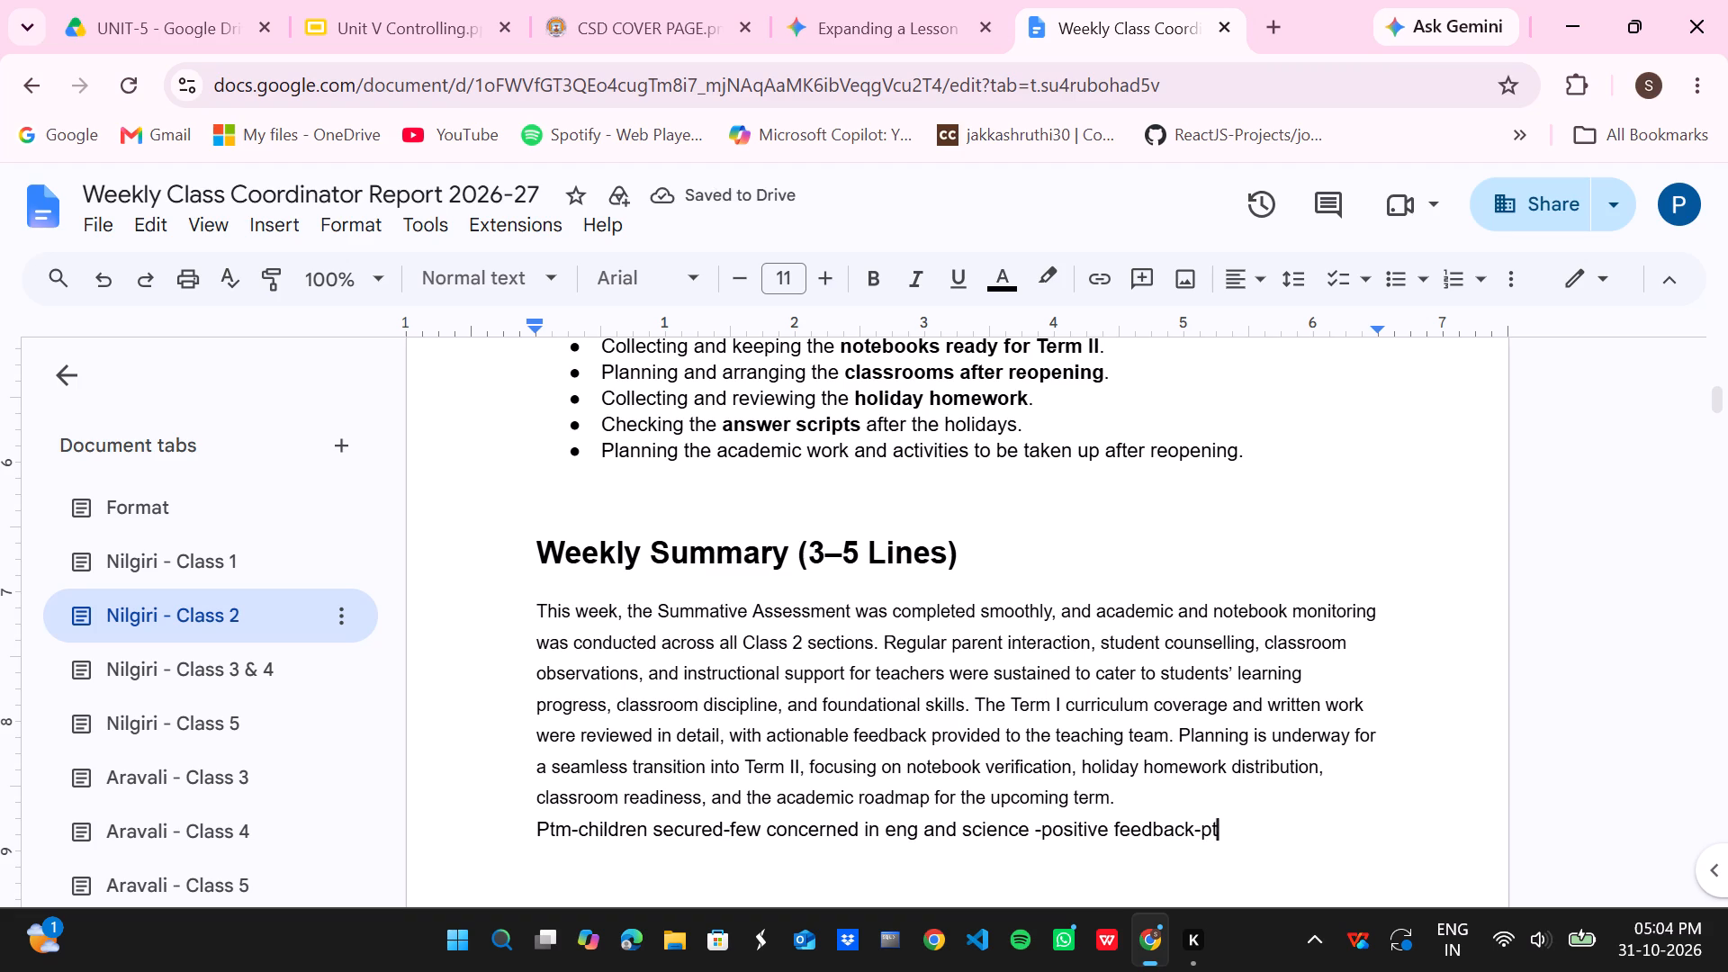
{"action": "key", "text": "BackSpace"}
{"action": "key", "text": "BackSpace"}
{"action": "type", "text": "pt1 imprive attendance"}
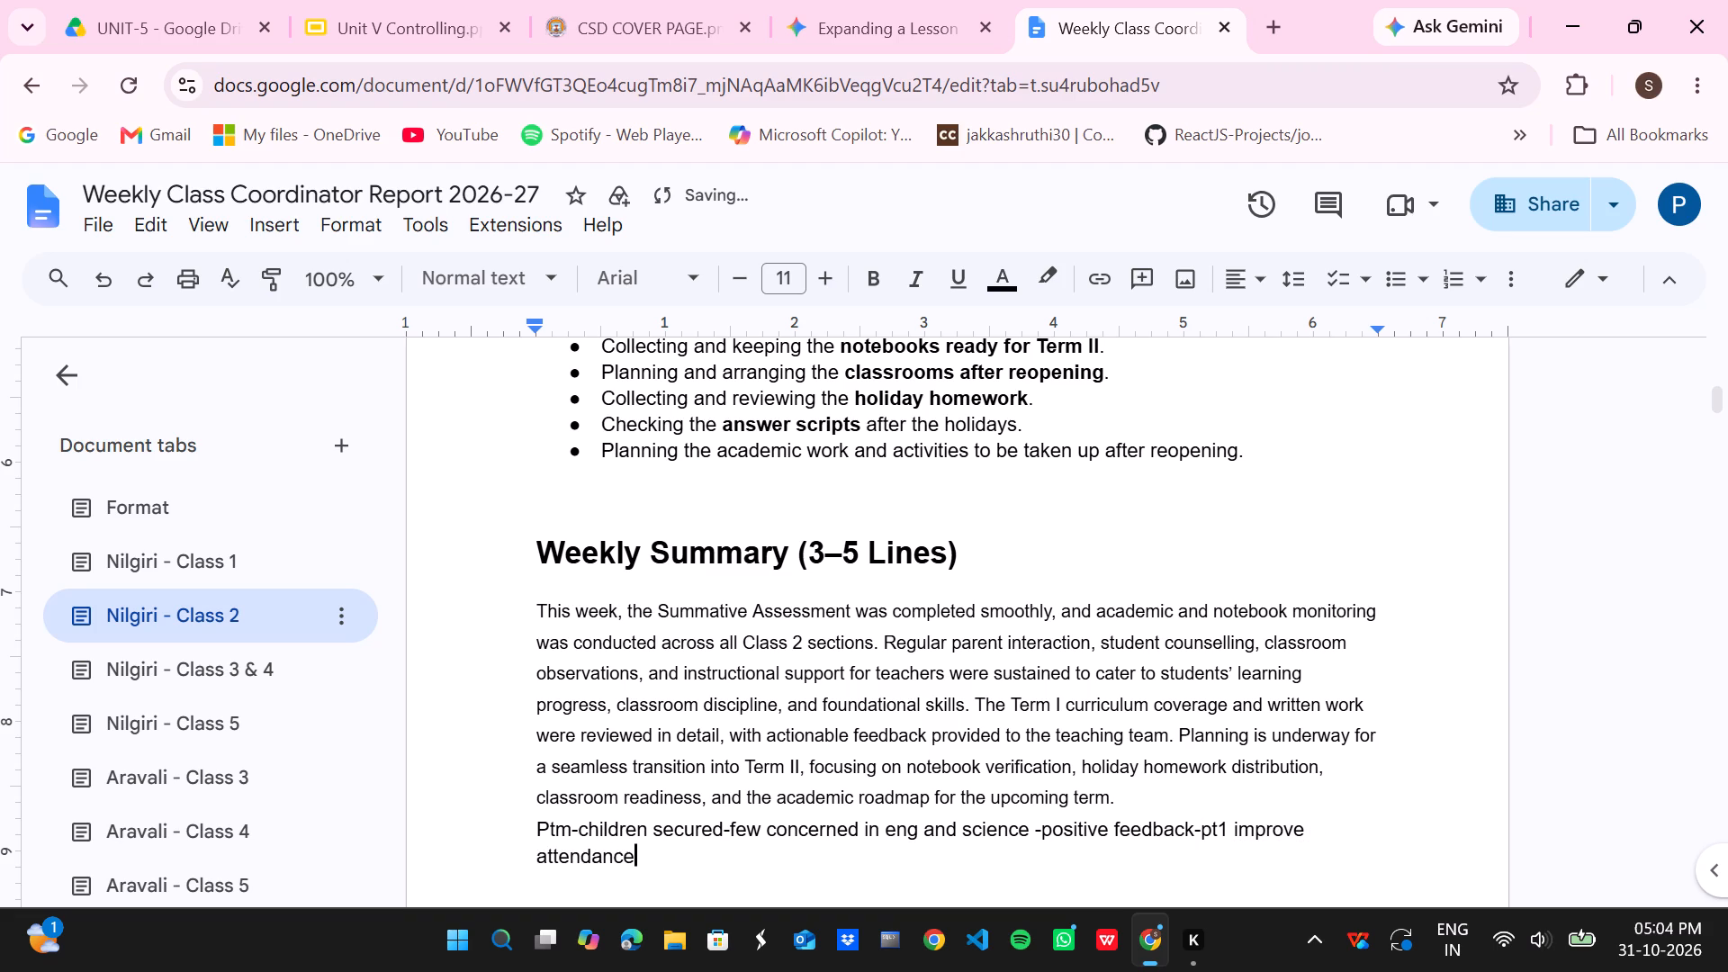
Review the report from the Weekly Summary back up to Preparation for Next Week in section 9.
{"action": "scroll", "coordinate": [1231, 648], "scroll_direction": "up", "scroll_amount": 1}
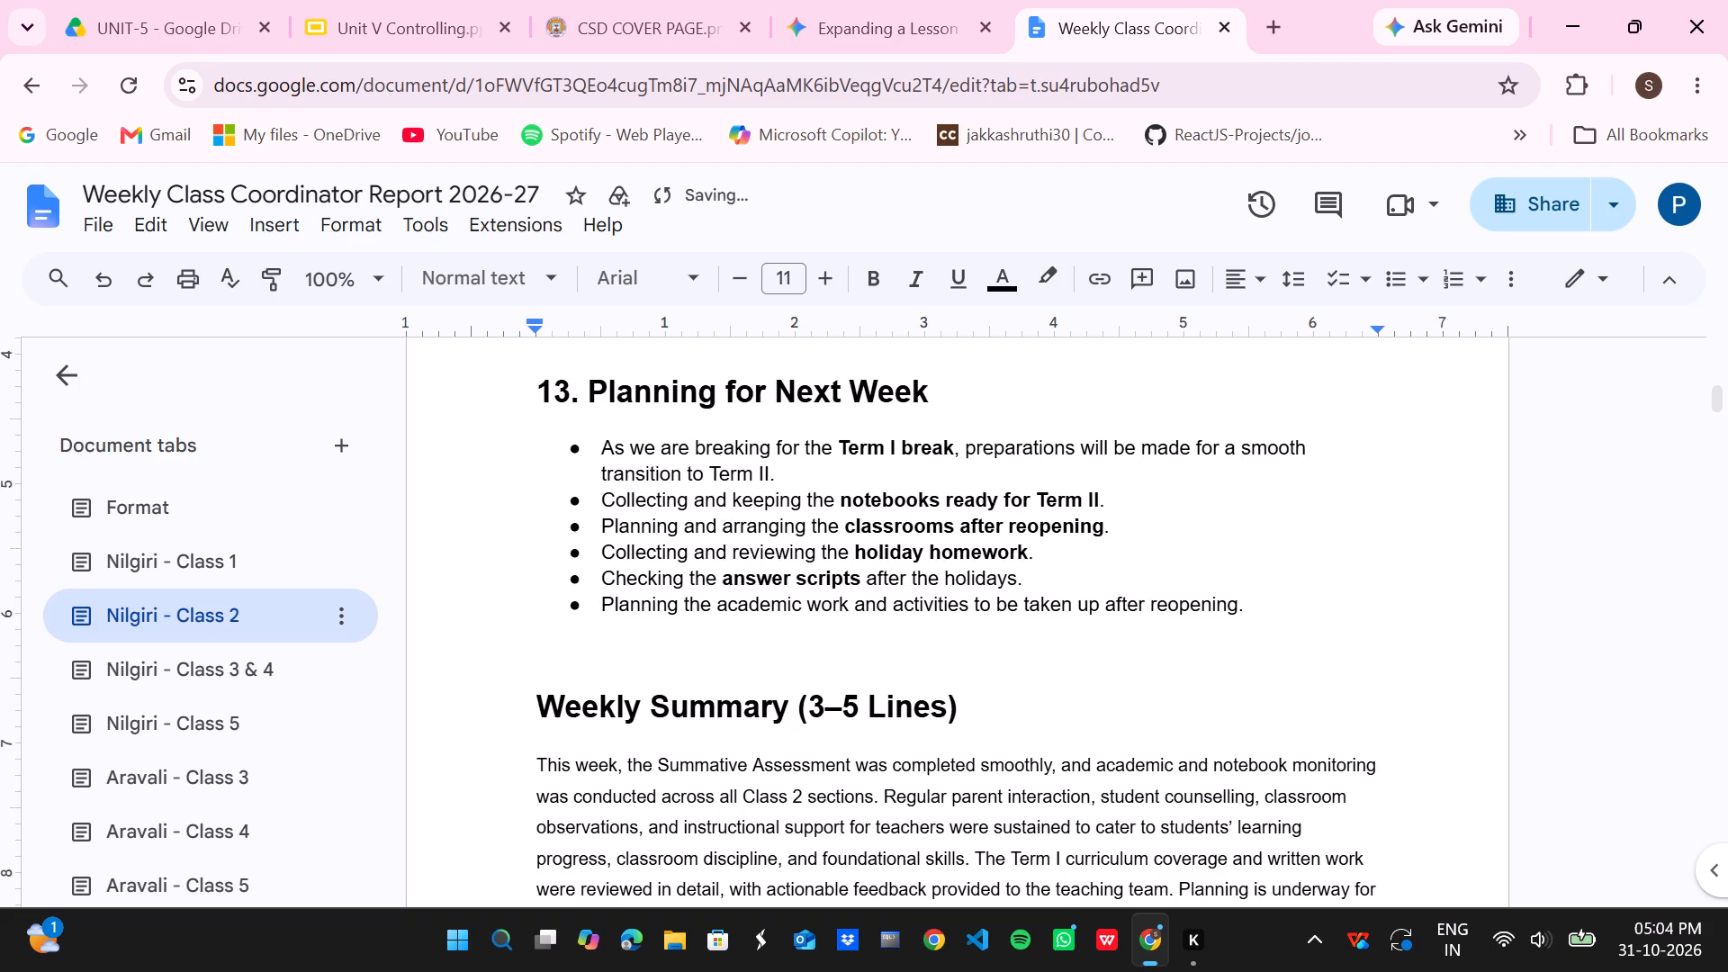
{"action": "scroll", "coordinate": [1231, 648], "scroll_direction": "up", "scroll_amount": 9}
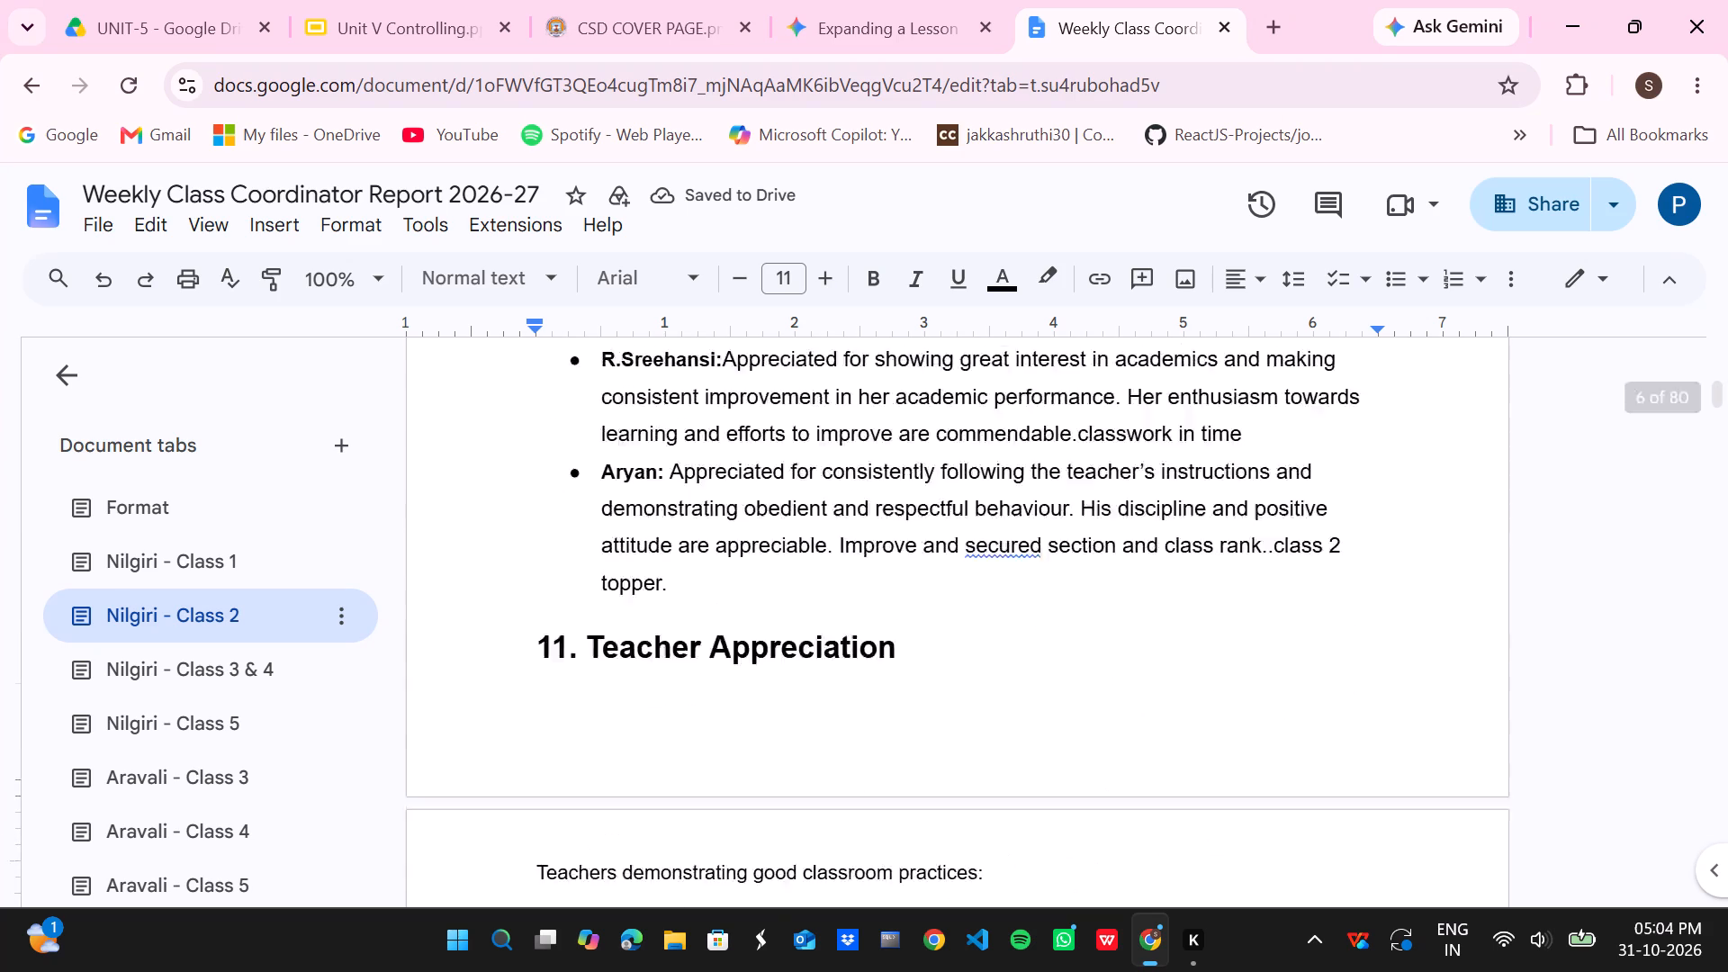
{"action": "scroll", "coordinate": [1231, 648], "scroll_direction": "up", "scroll_amount": 1}
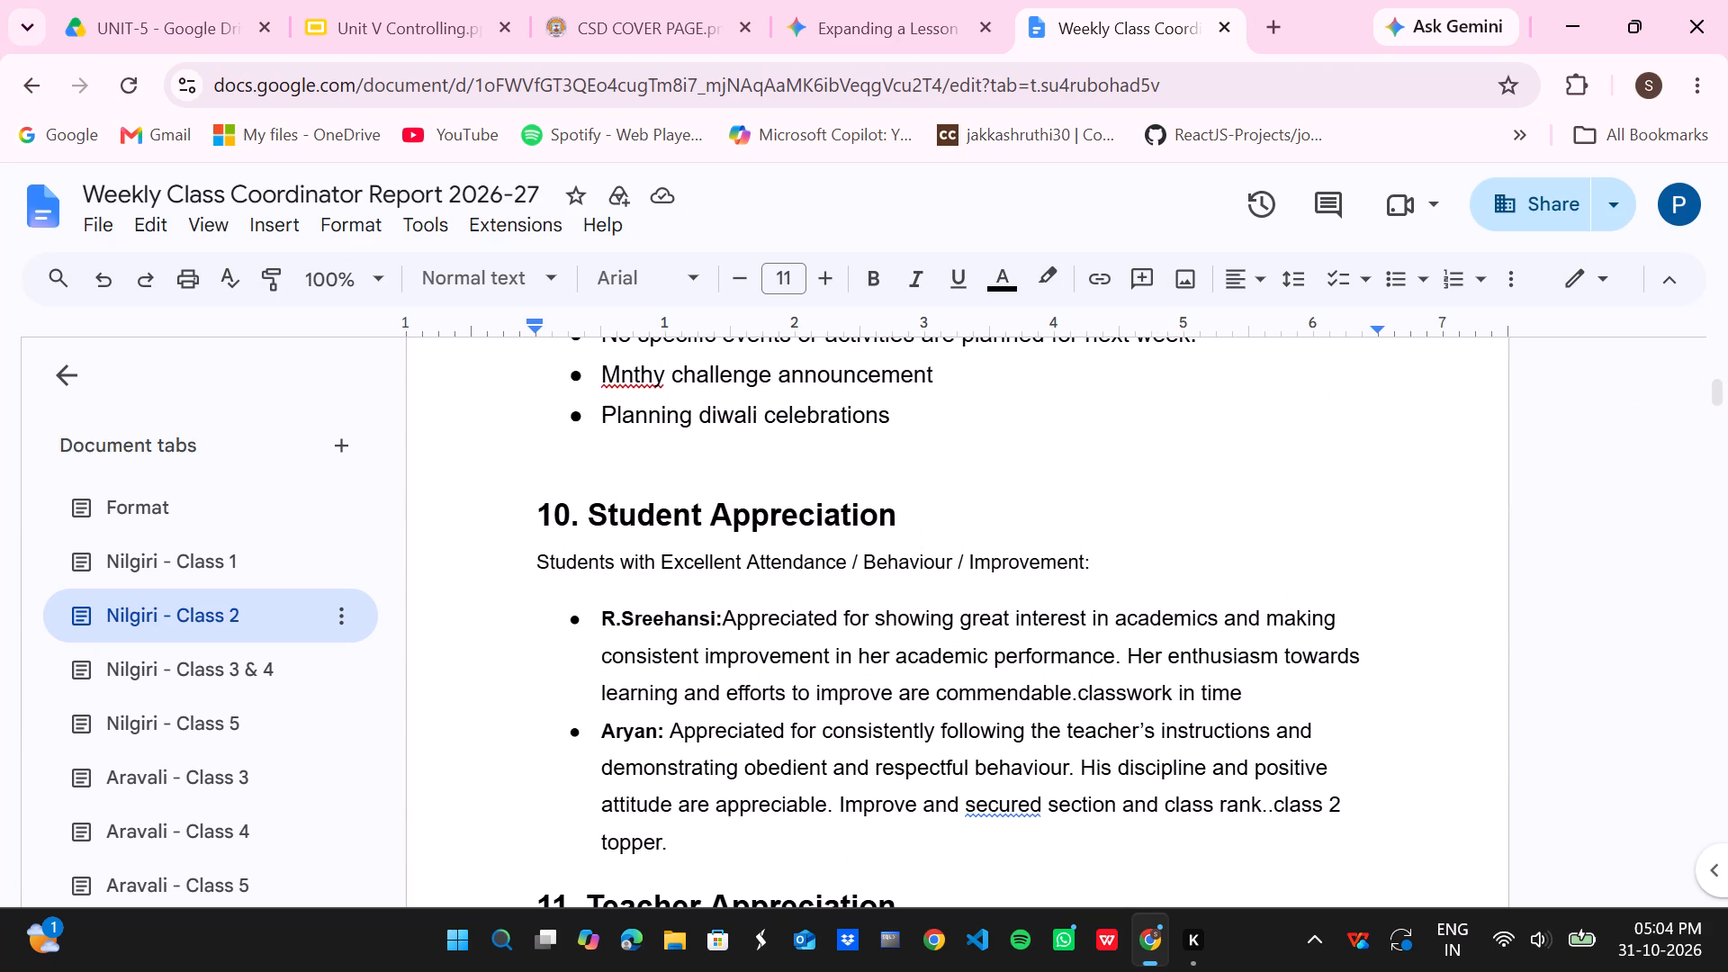
{"action": "scroll", "coordinate": [1231, 648], "scroll_direction": "up", "scroll_amount": 2}
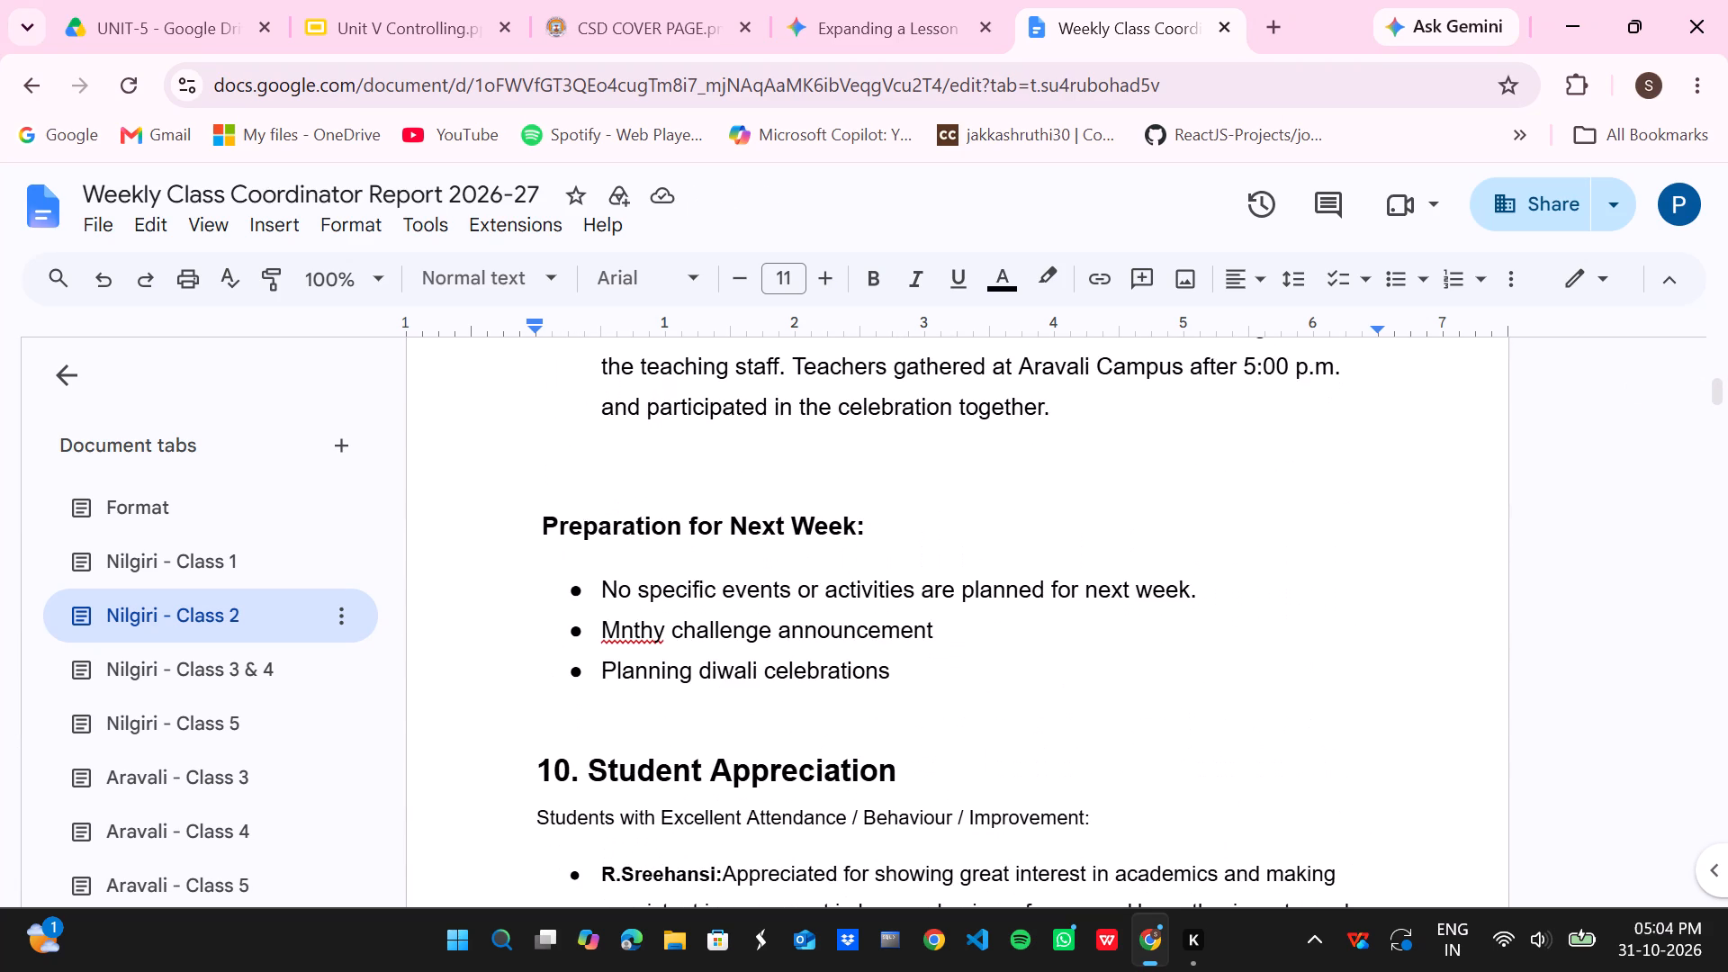
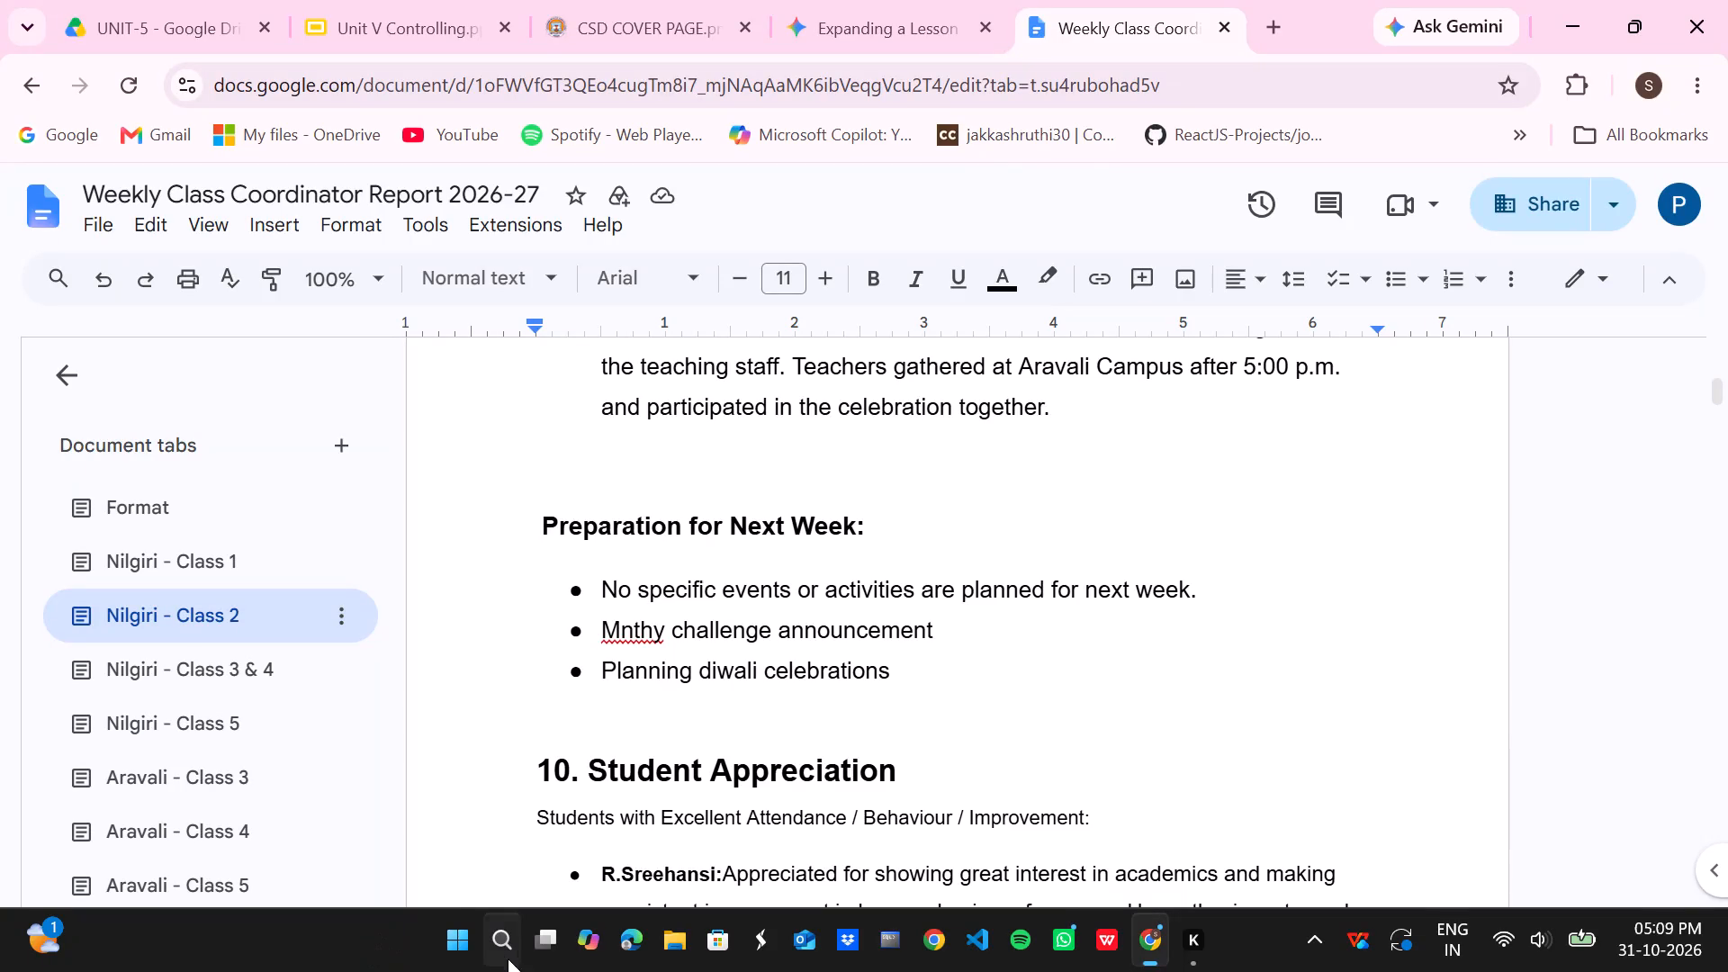
Leave the report and bring up the Windows power options for shutting down the computer.
{"action": "left_click", "coordinate": [461, 949]}
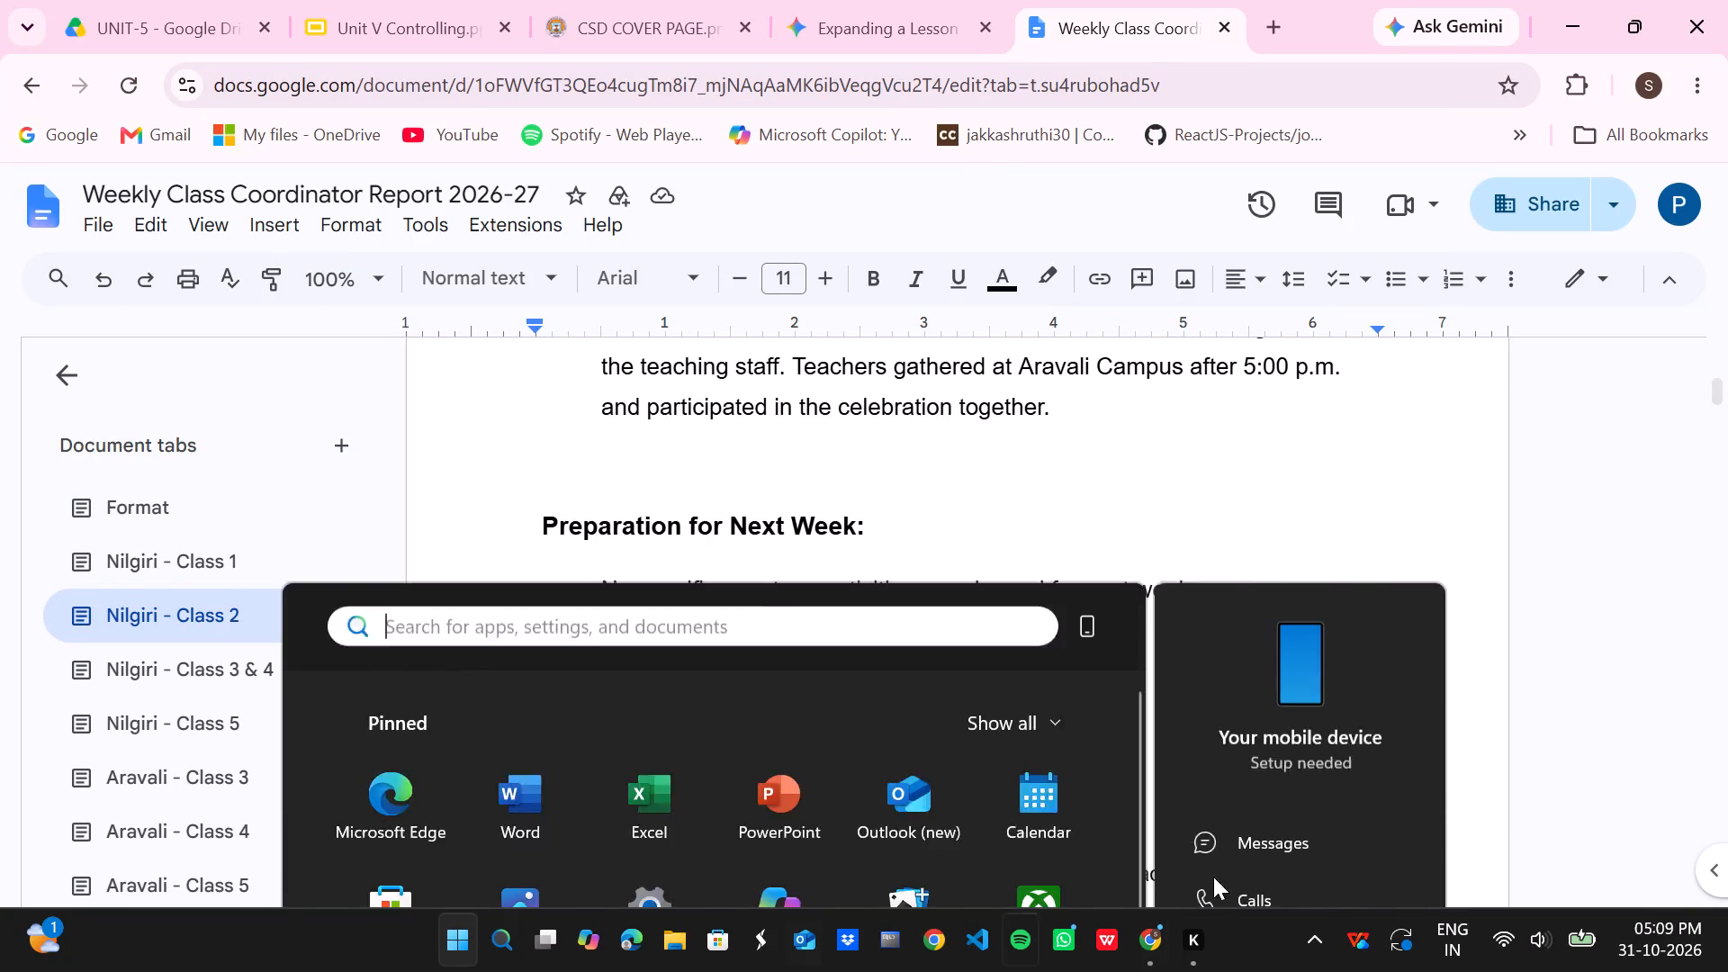
{"action": "left_click", "coordinate": [1067, 834]}
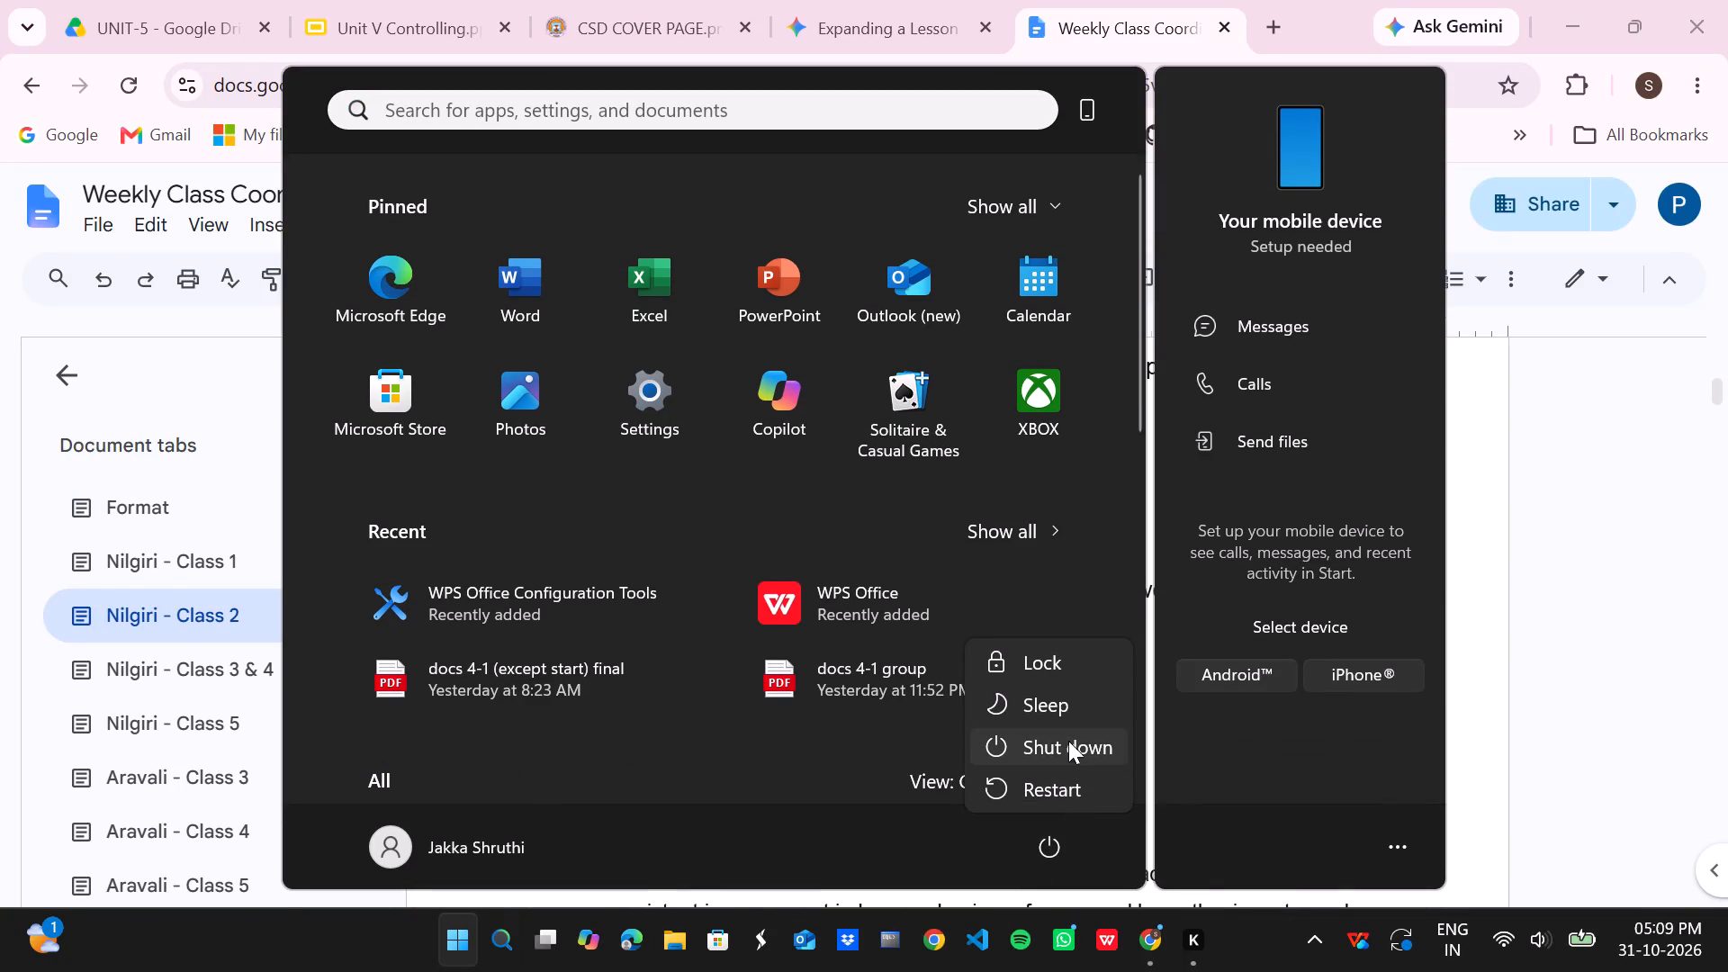
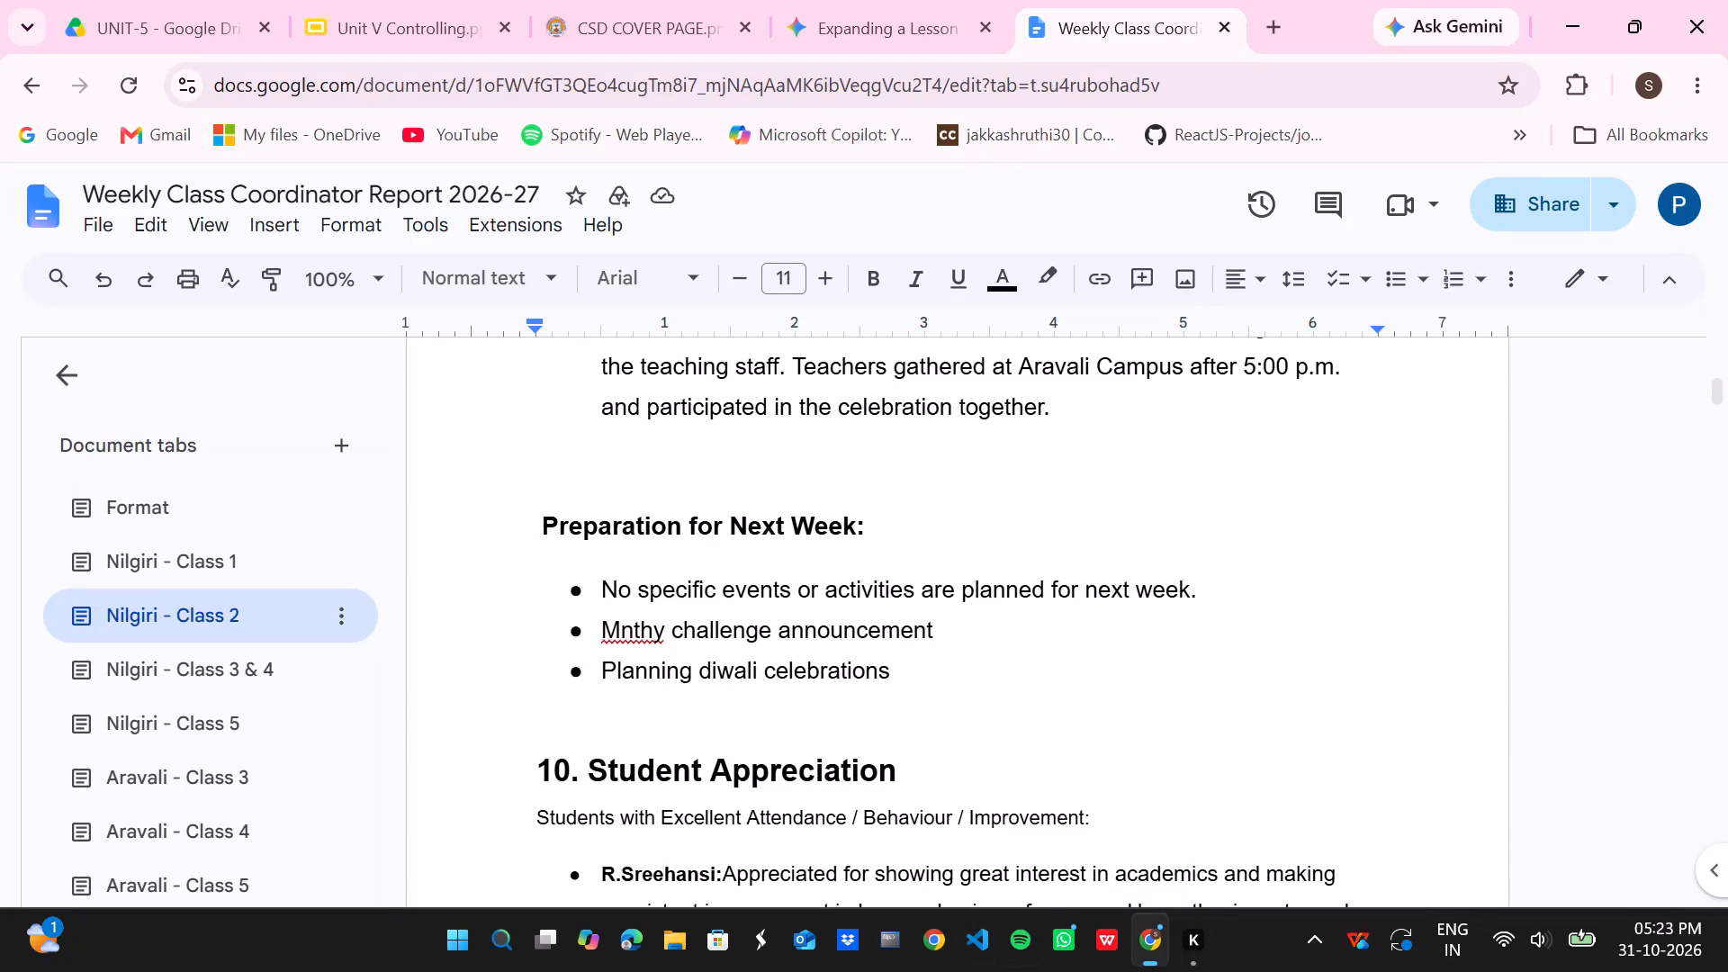
Insert the missing "o" in "Mnthy" in the challenge announcement bullet under Preparation for Next Week.
{"action": "left_click", "coordinate": [619, 628]}
{"action": "key", "text": "0"}
{"action": "key", "text": "BackSpace"}
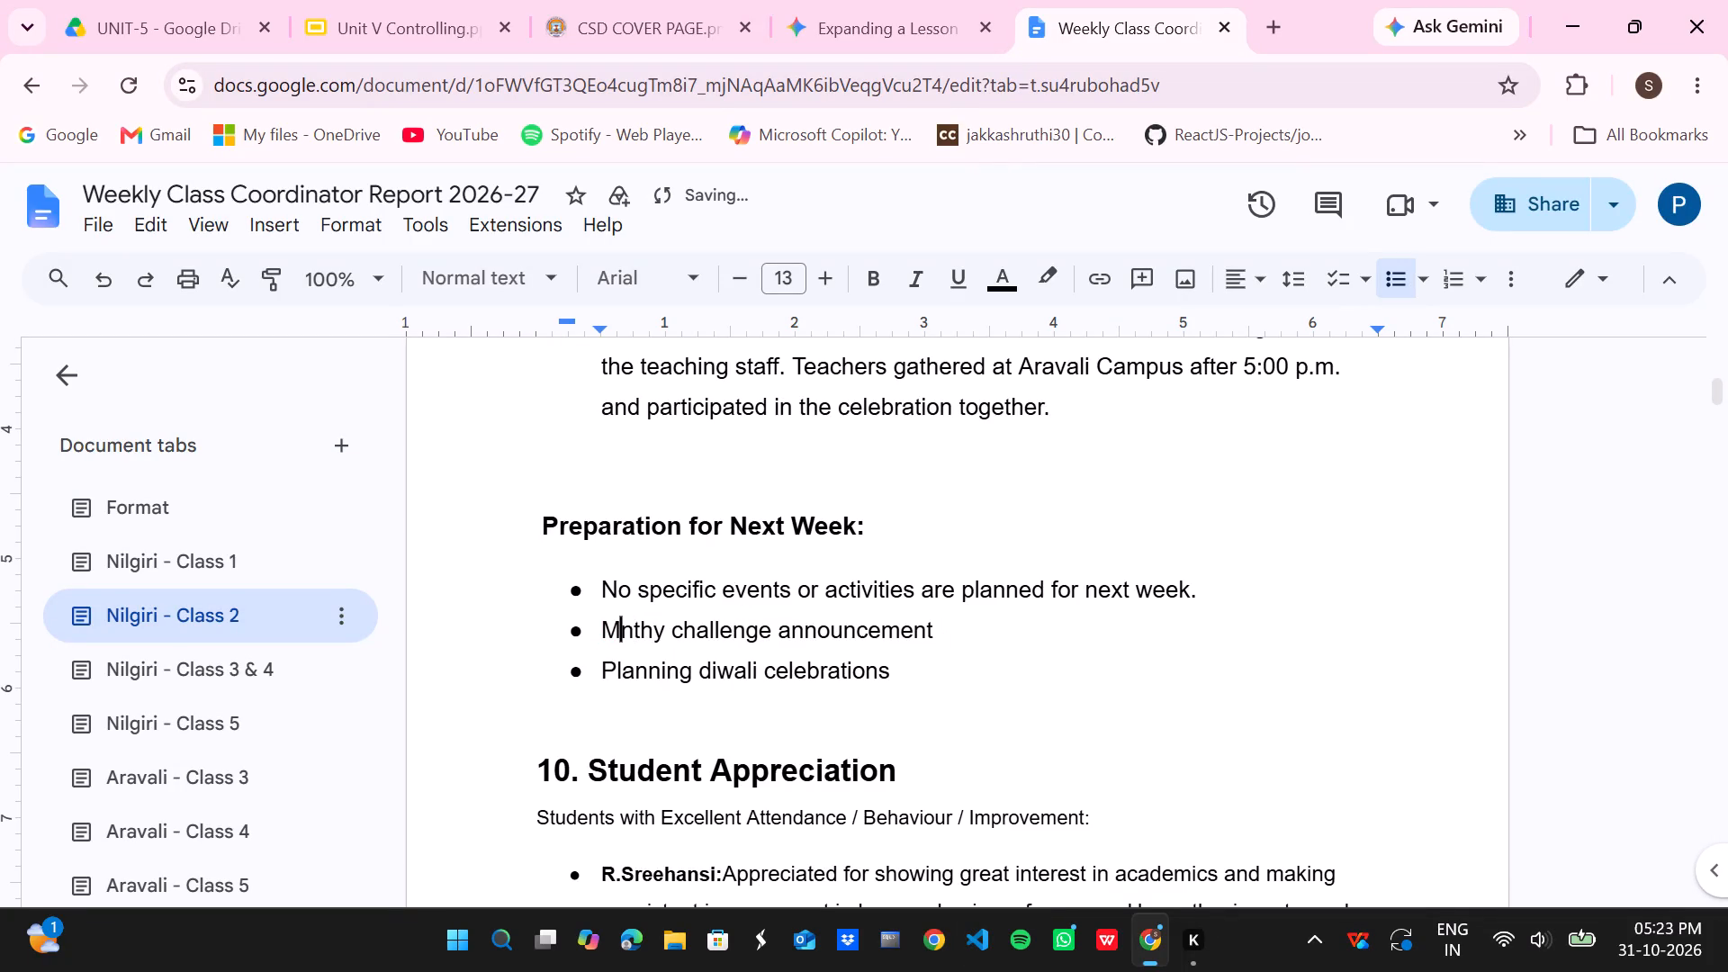
{"action": "key", "text": "o"}
Open the empty Avg. Attendance % cell for Pine Apples in the Student Attendance Summary table for entry.
{"action": "scroll", "coordinate": [1145, 481], "scroll_direction": "up", "scroll_amount": 5}
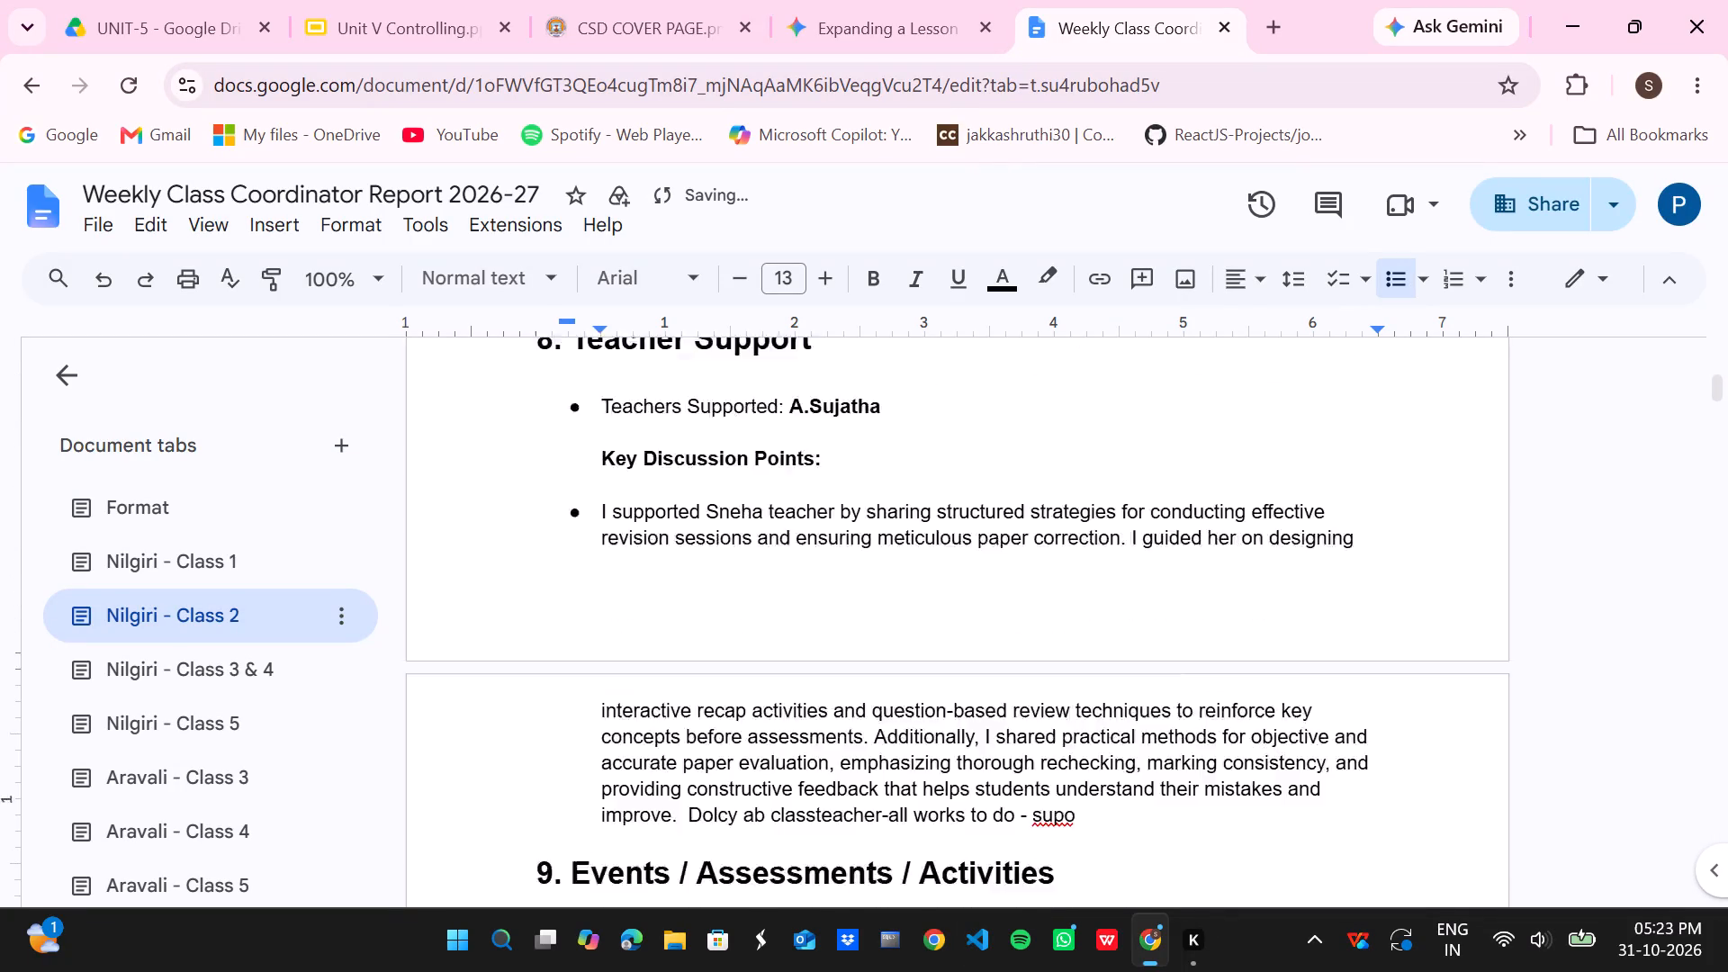
{"action": "scroll", "coordinate": [1145, 481], "scroll_direction": "up", "scroll_amount": 14}
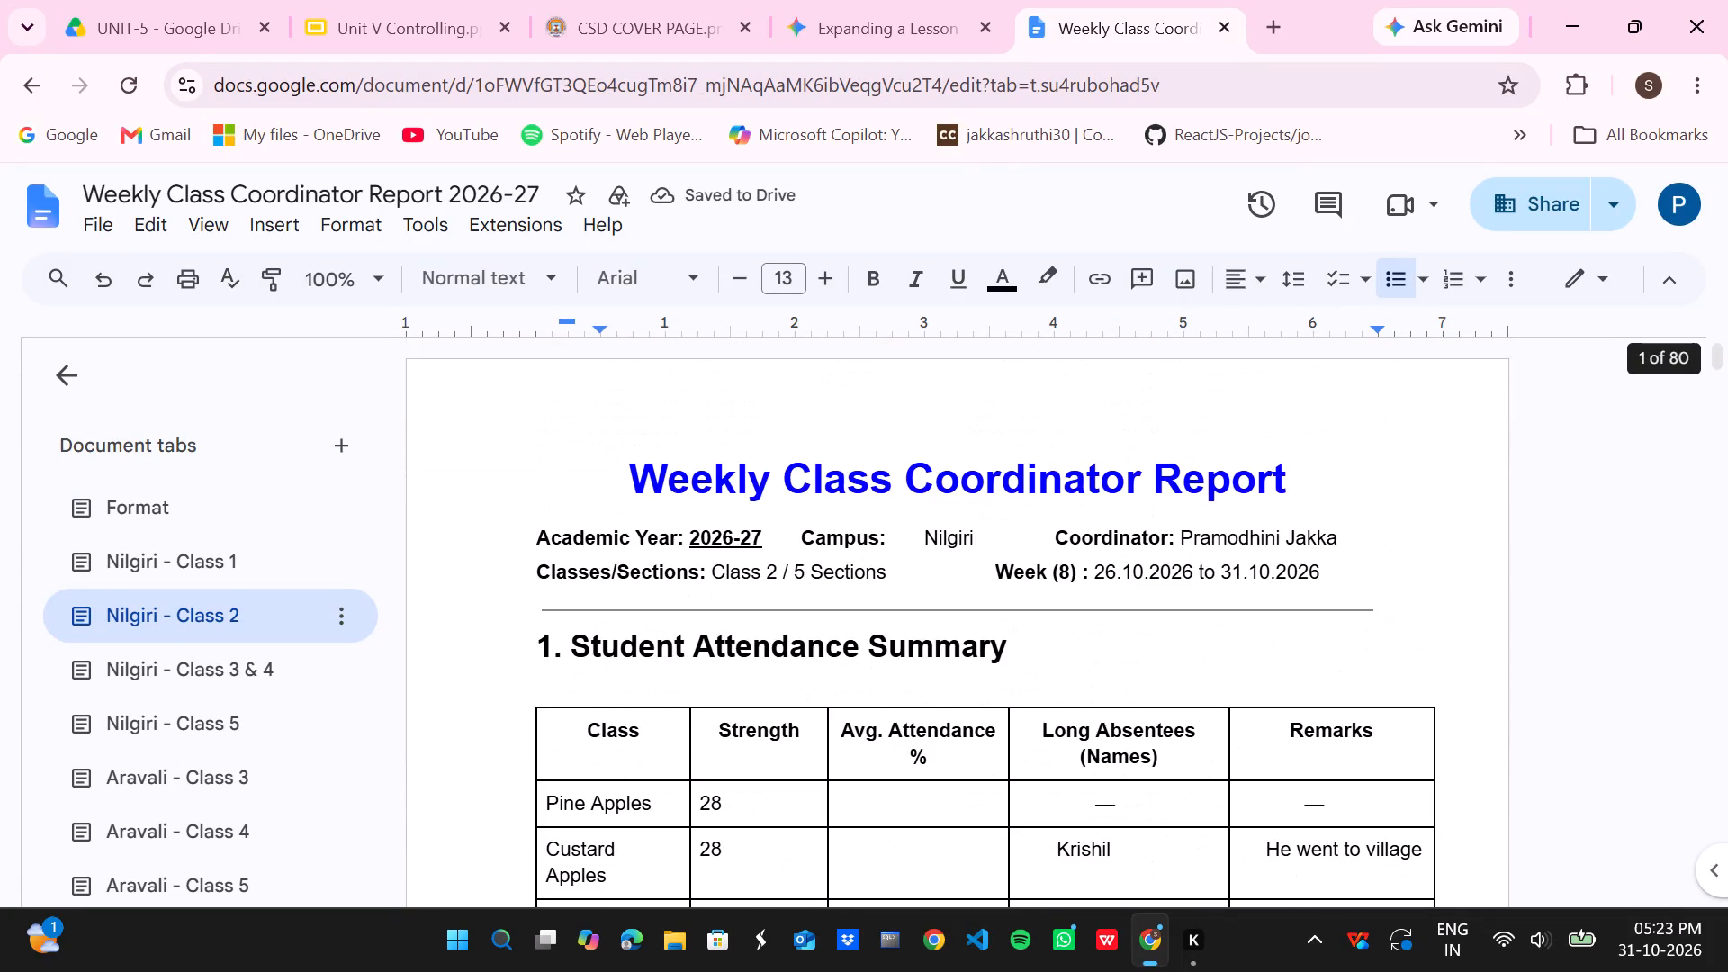
{"action": "scroll", "coordinate": [1145, 481], "scroll_direction": "down", "scroll_amount": 1}
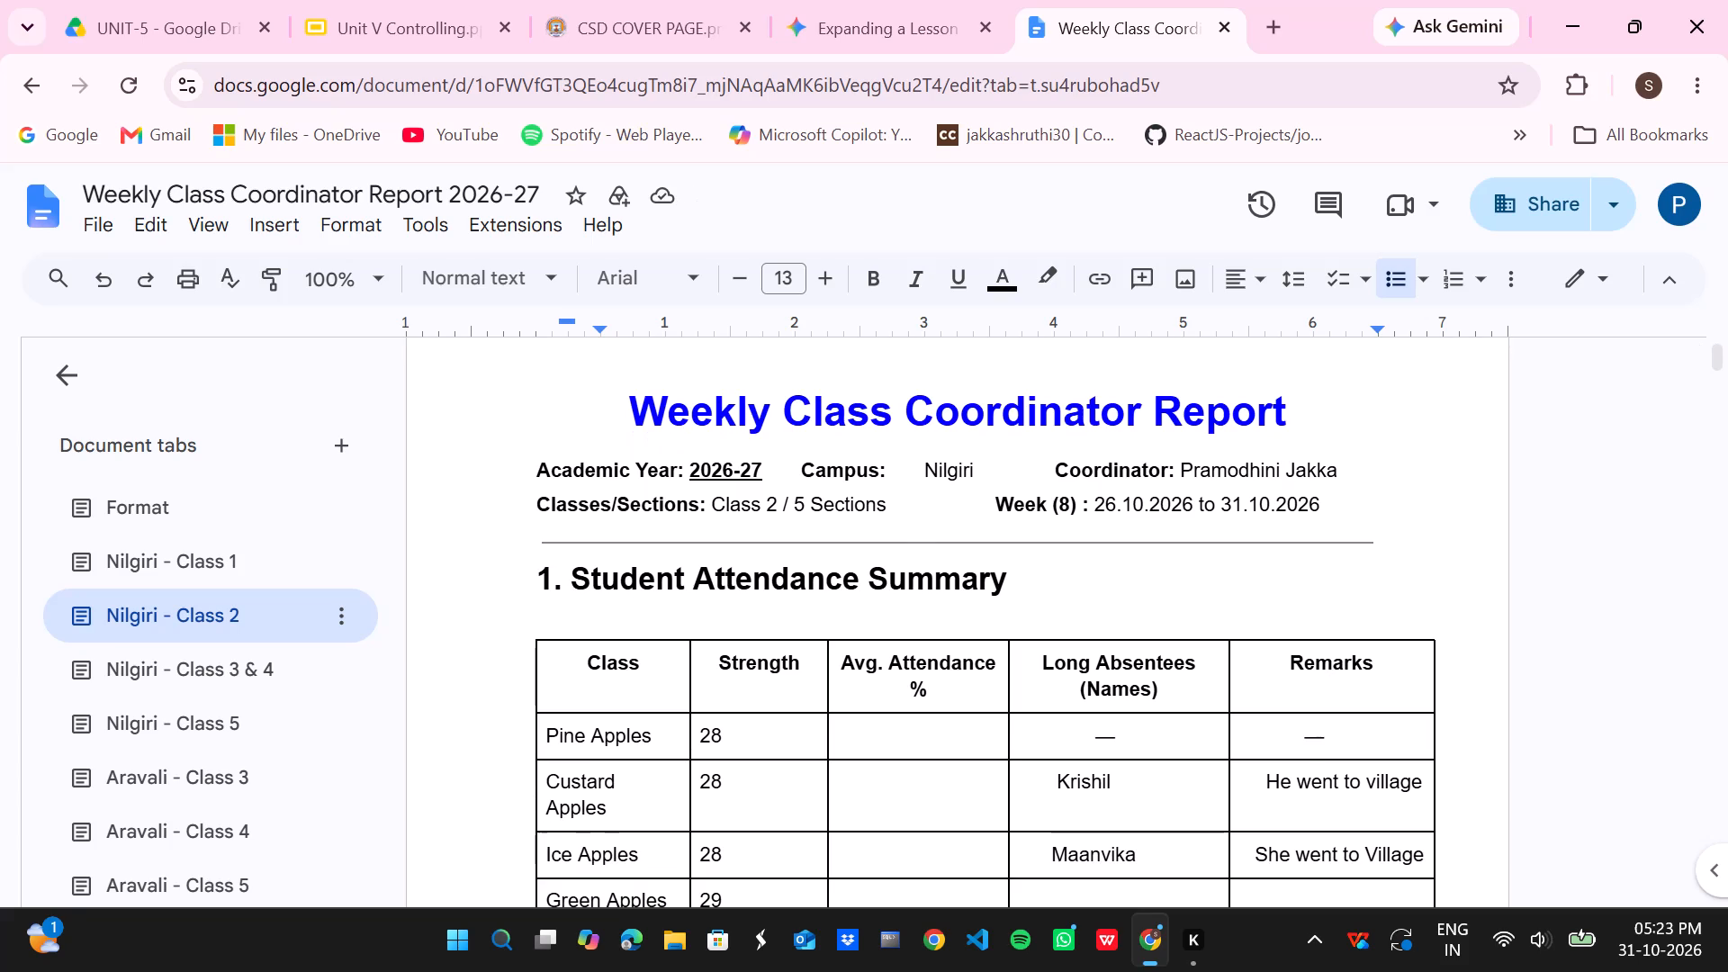
{"action": "scroll", "coordinate": [1145, 481], "scroll_direction": "down", "scroll_amount": 3}
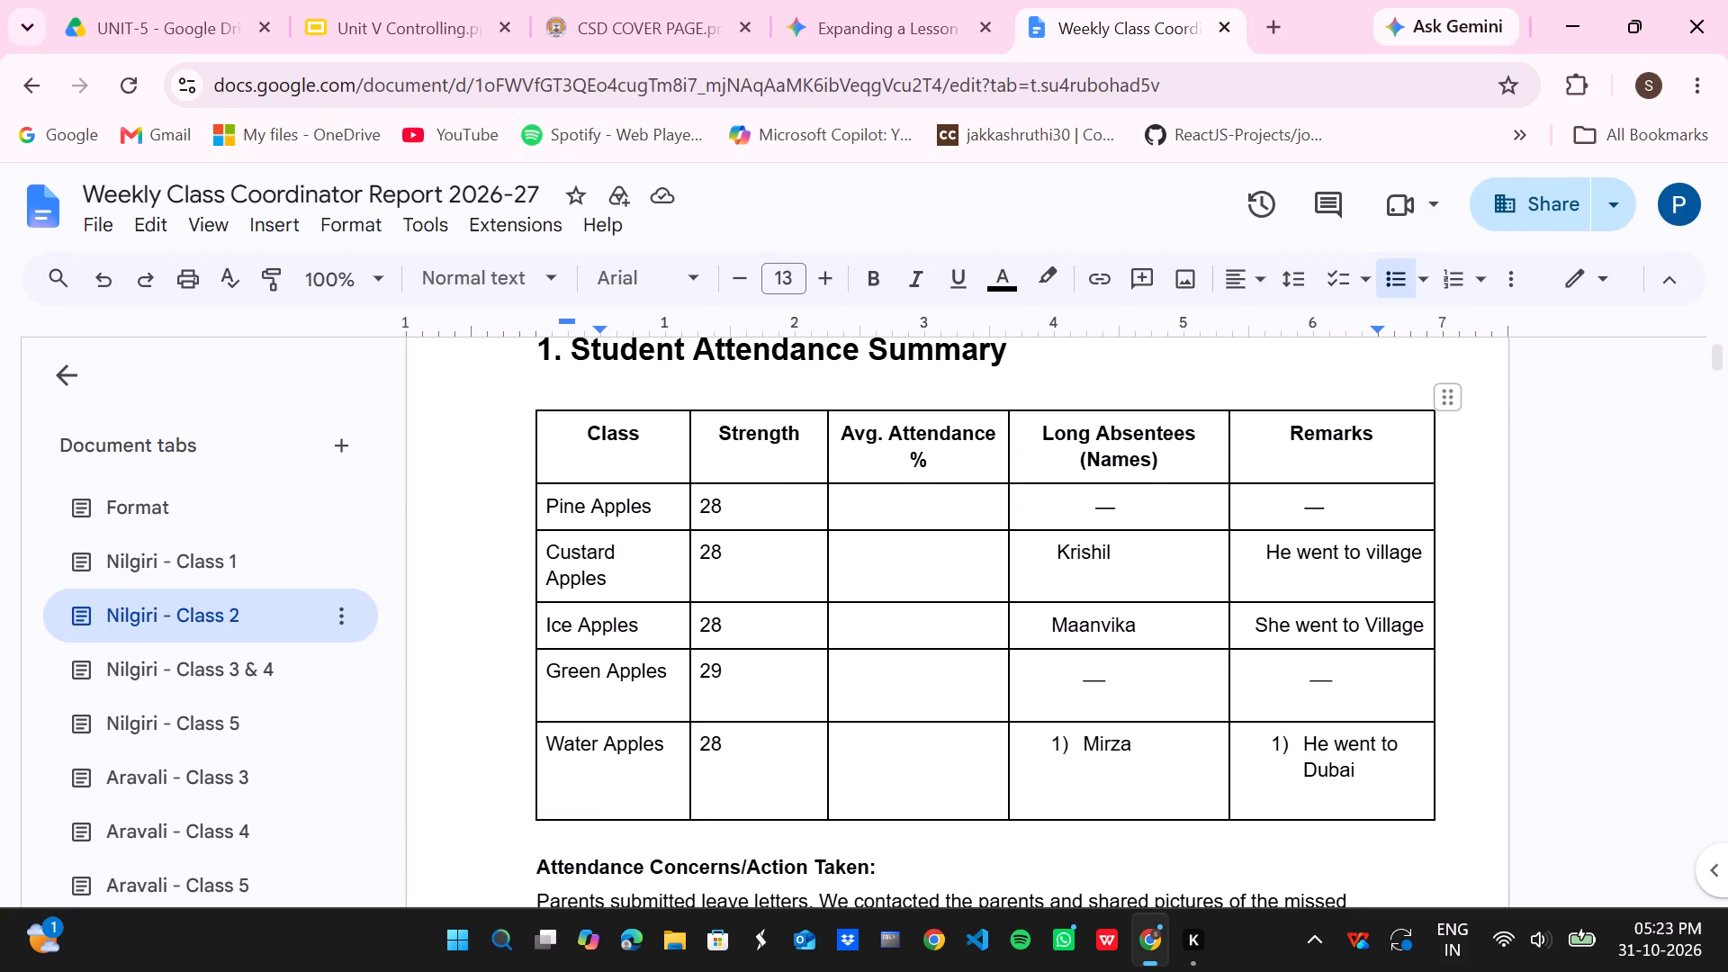
{"action": "left_click", "coordinate": [980, 510]}
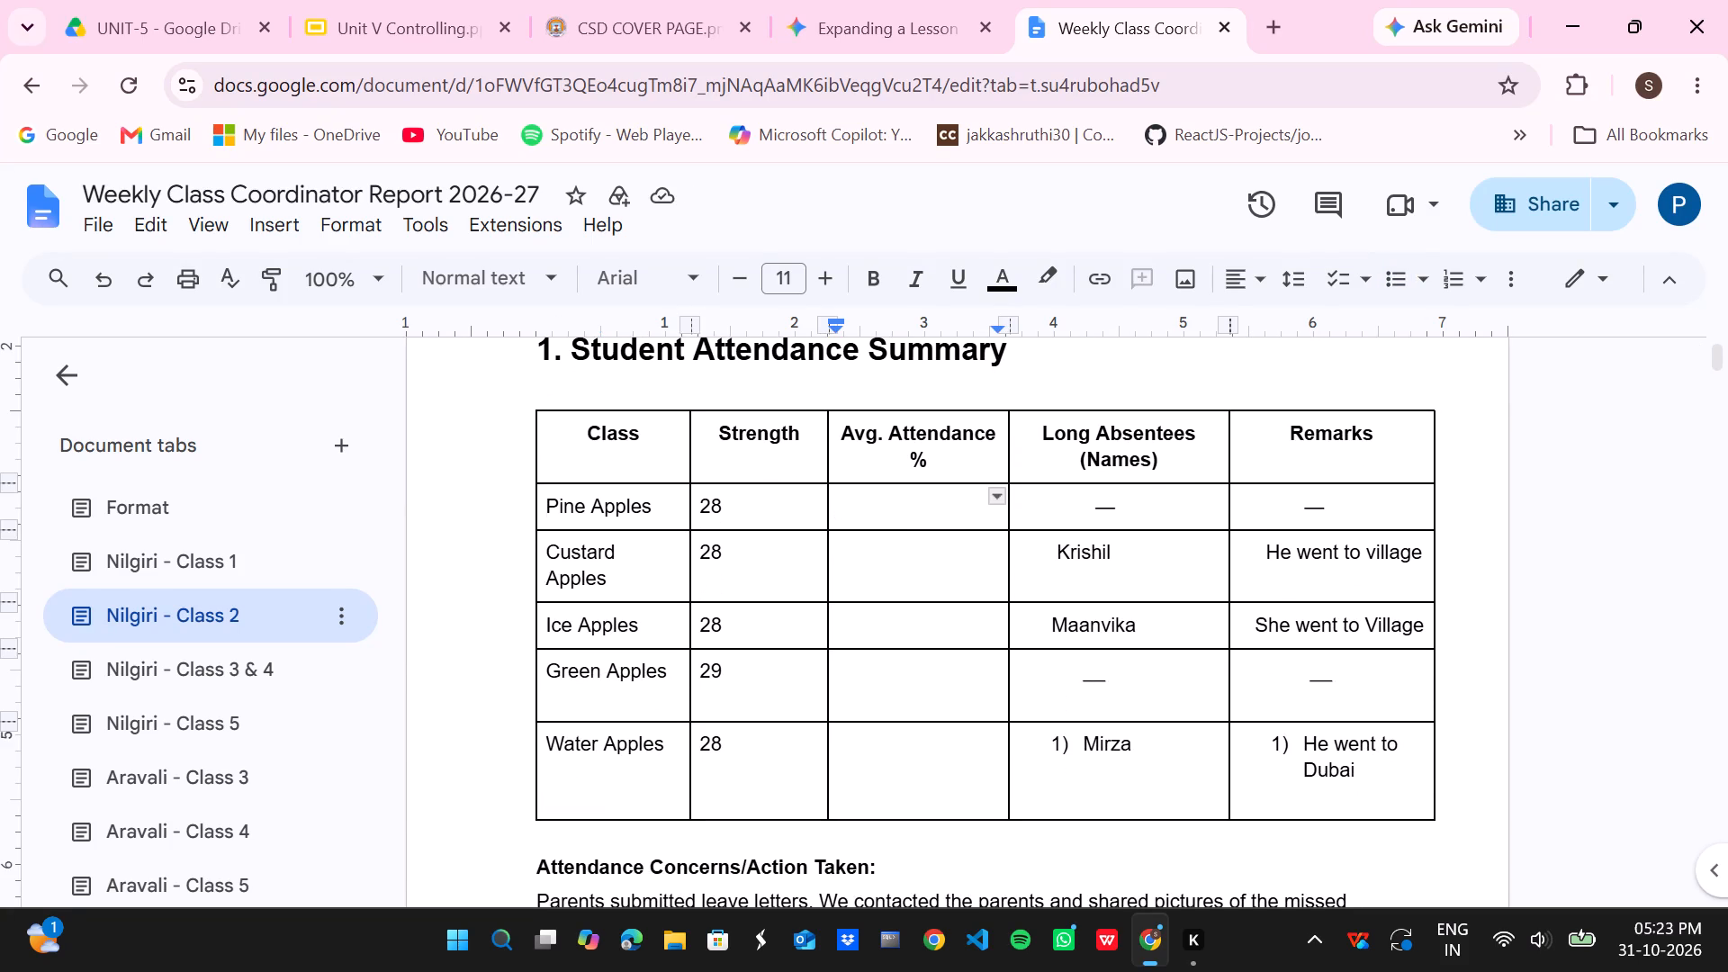
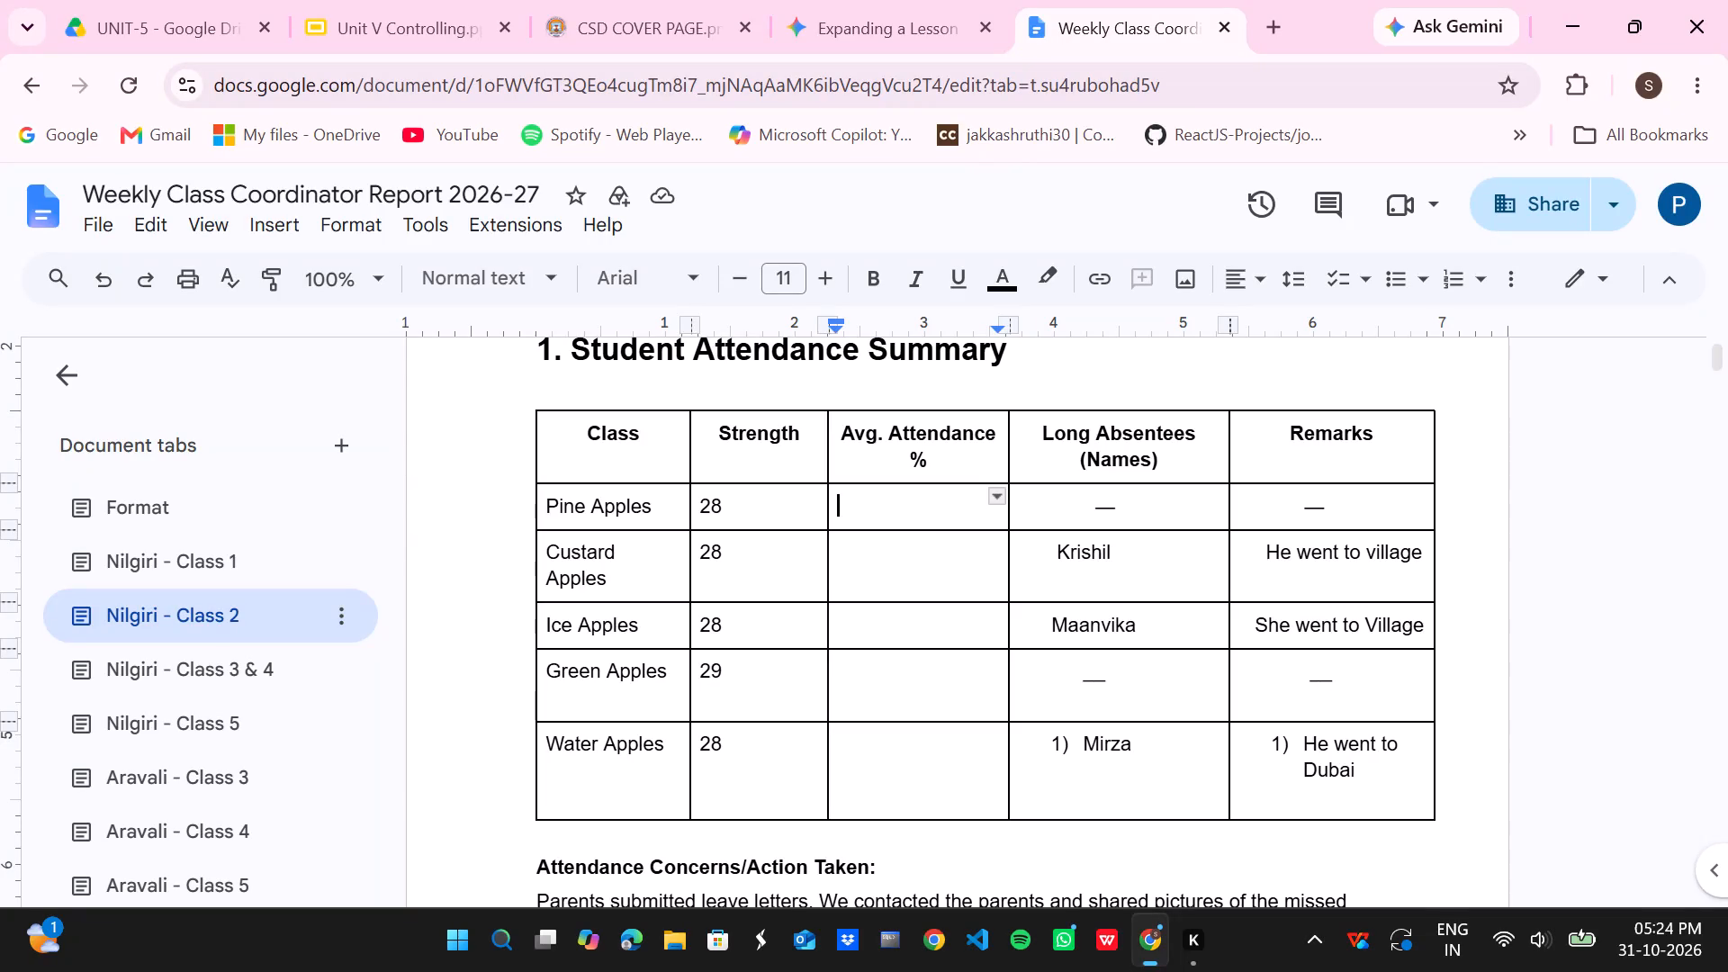
Enter the Avg. Attendance % values 94.3 for Custard Apples and 95.9 for Green Apples in the Student Attendance Summary table.
{"action": "left_click", "coordinate": [858, 552]}
{"action": "key", "text": "9"}
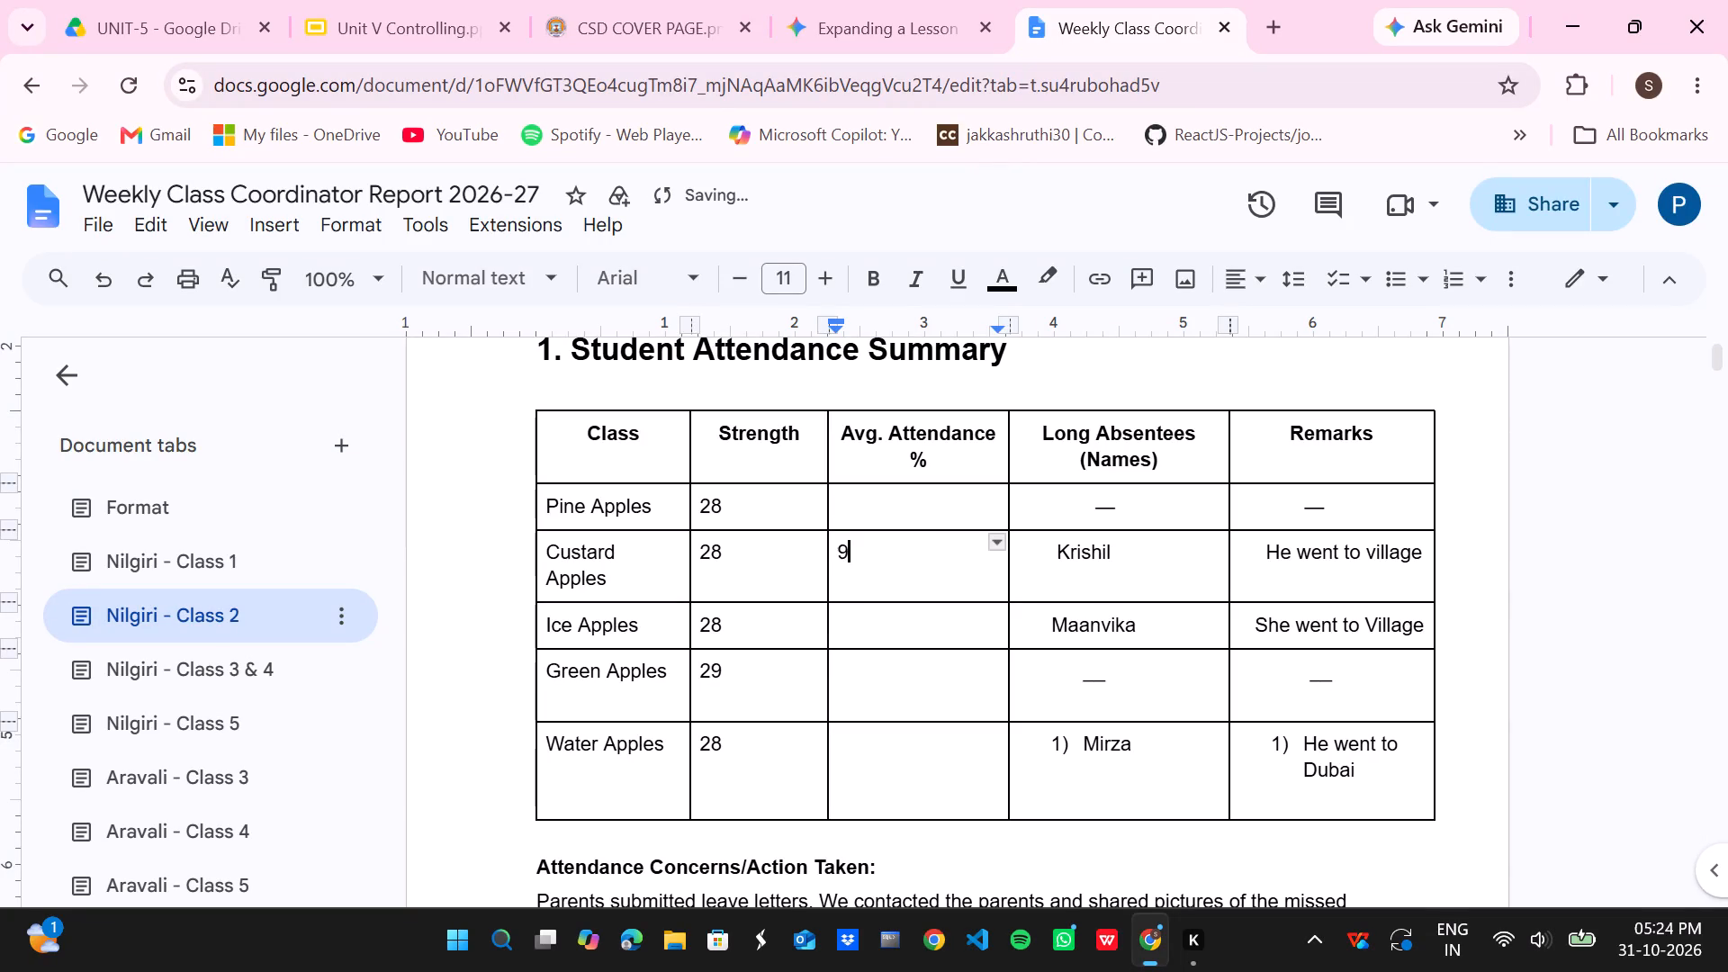
{"action": "type", "text": "4.3"}
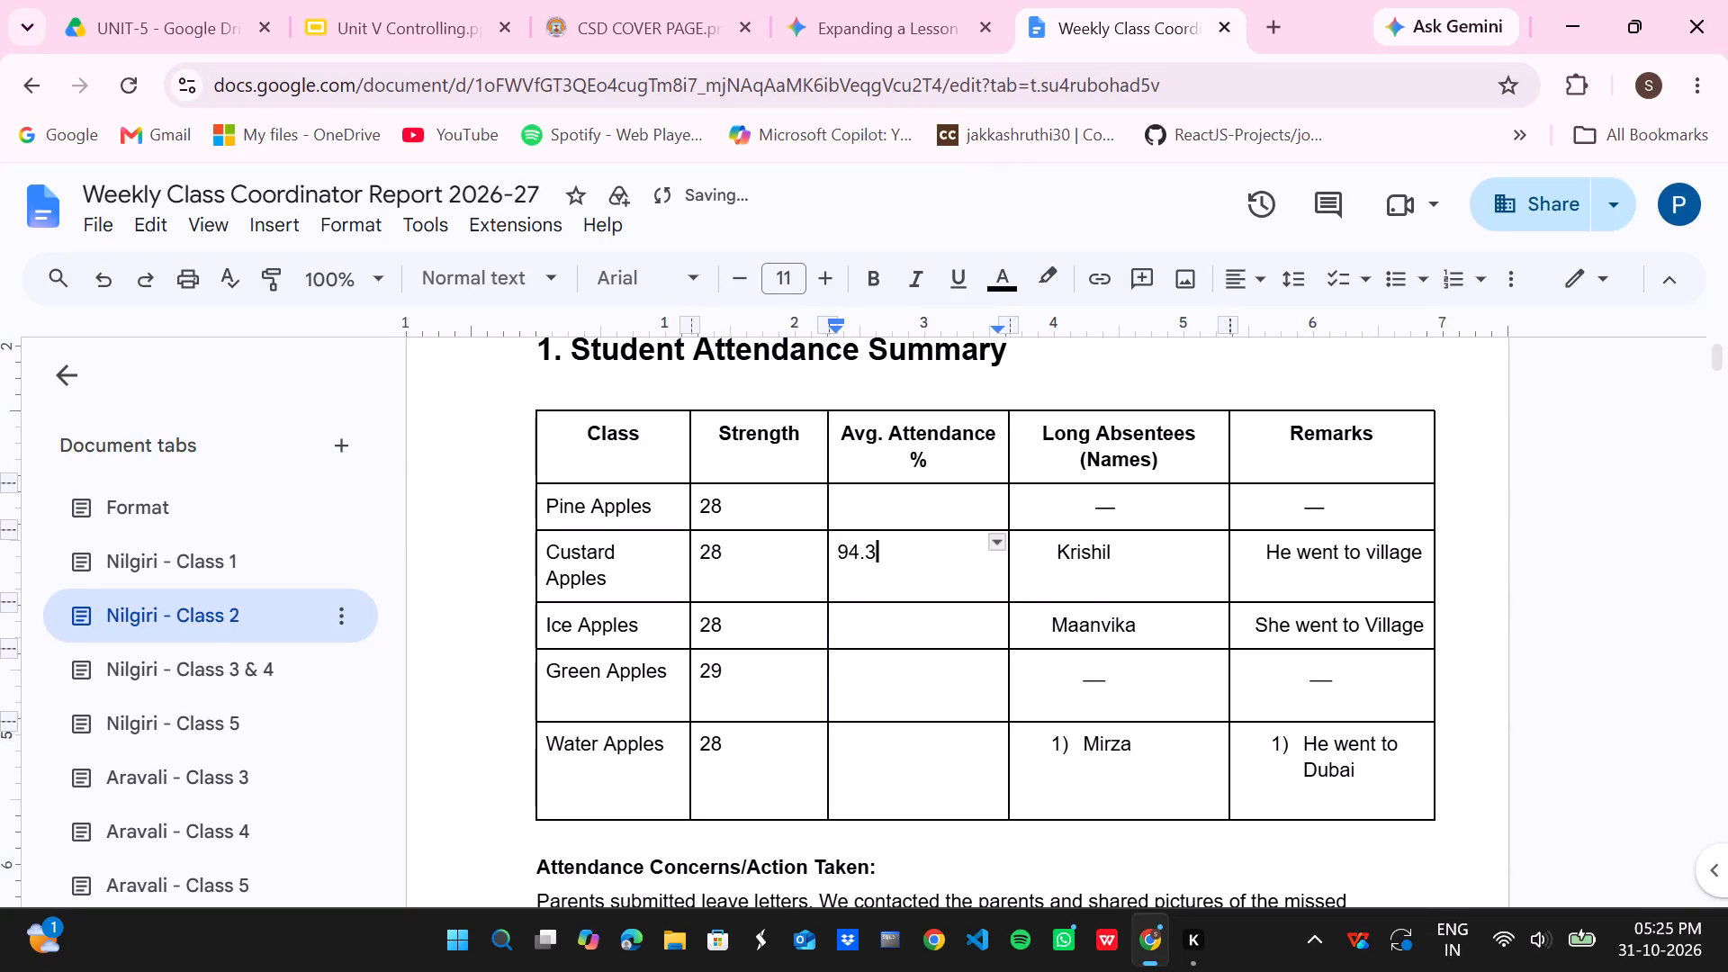
{"action": "left_click", "coordinate": [875, 626]}
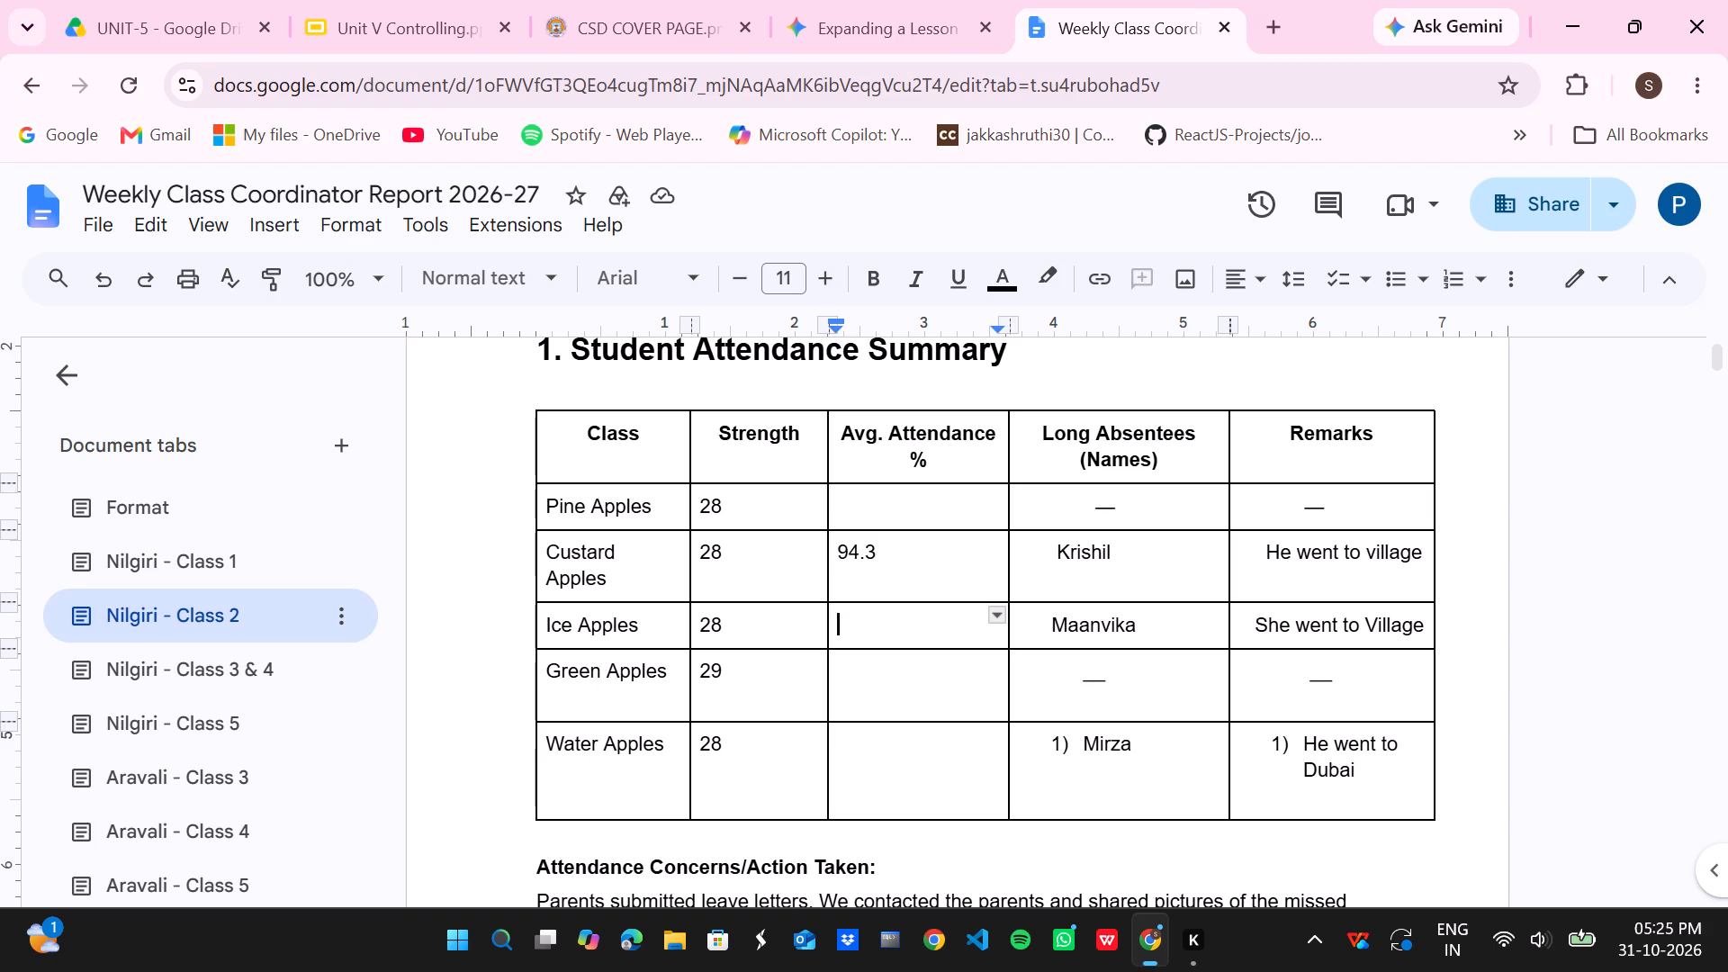
{"action": "left_click", "coordinate": [885, 668]}
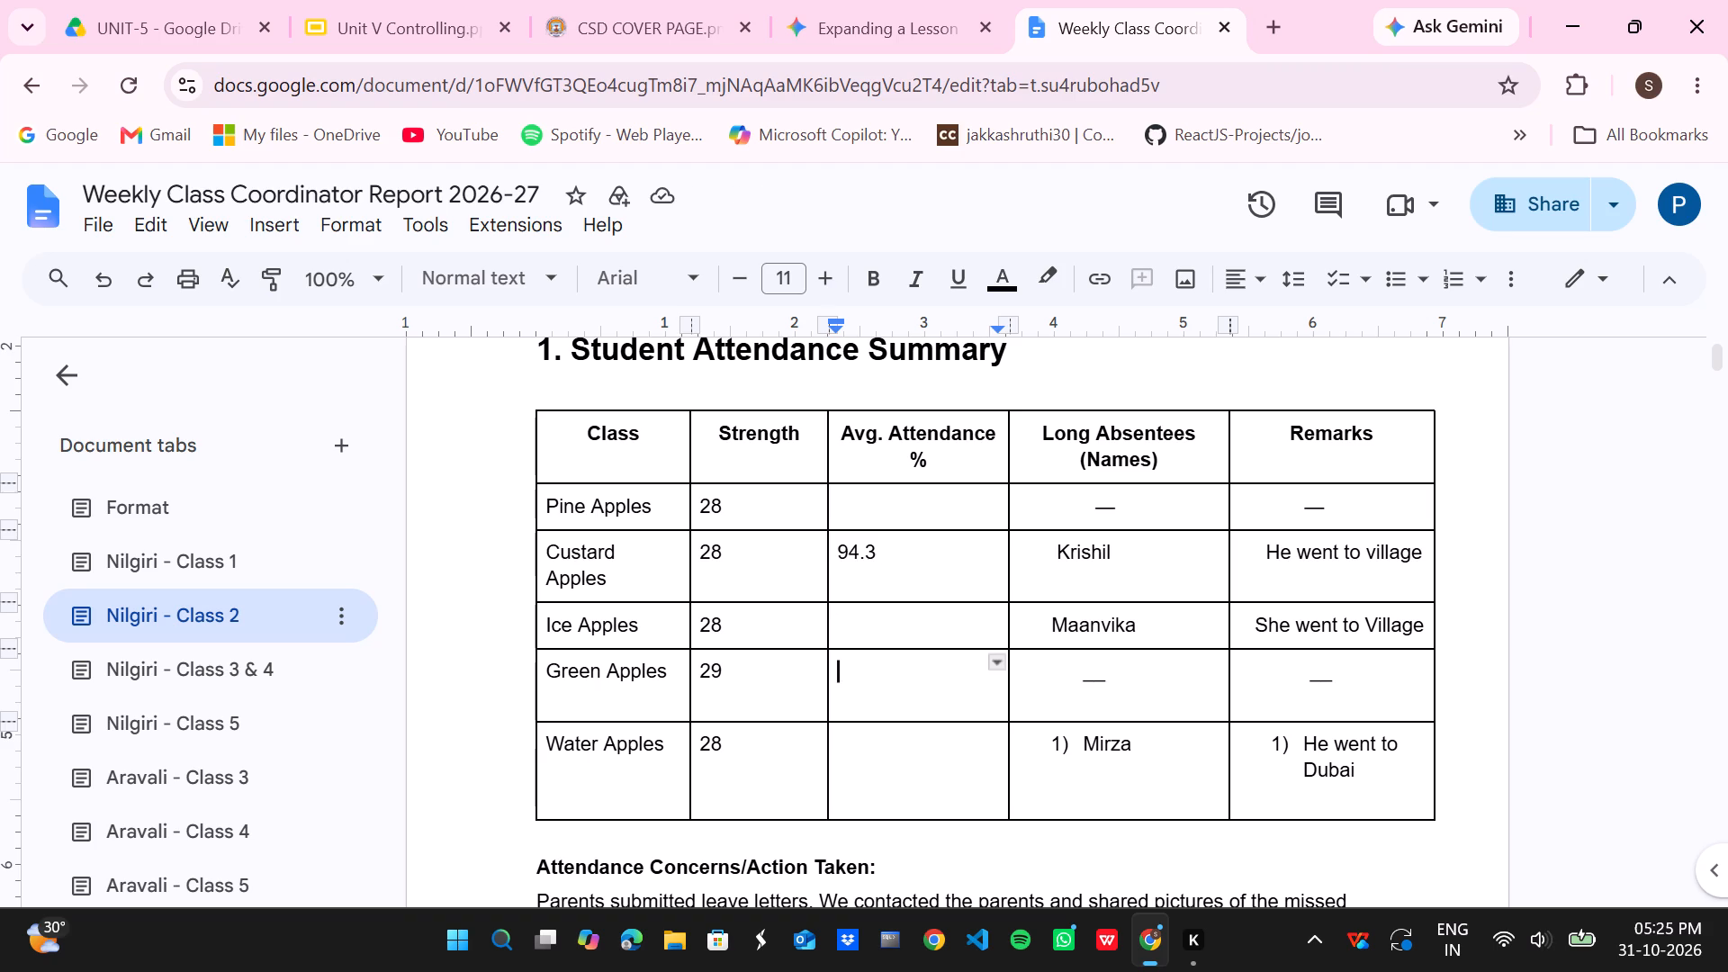
{"action": "type", "text": "95.9"}
{"action": "key", "text": "BackSpace"}
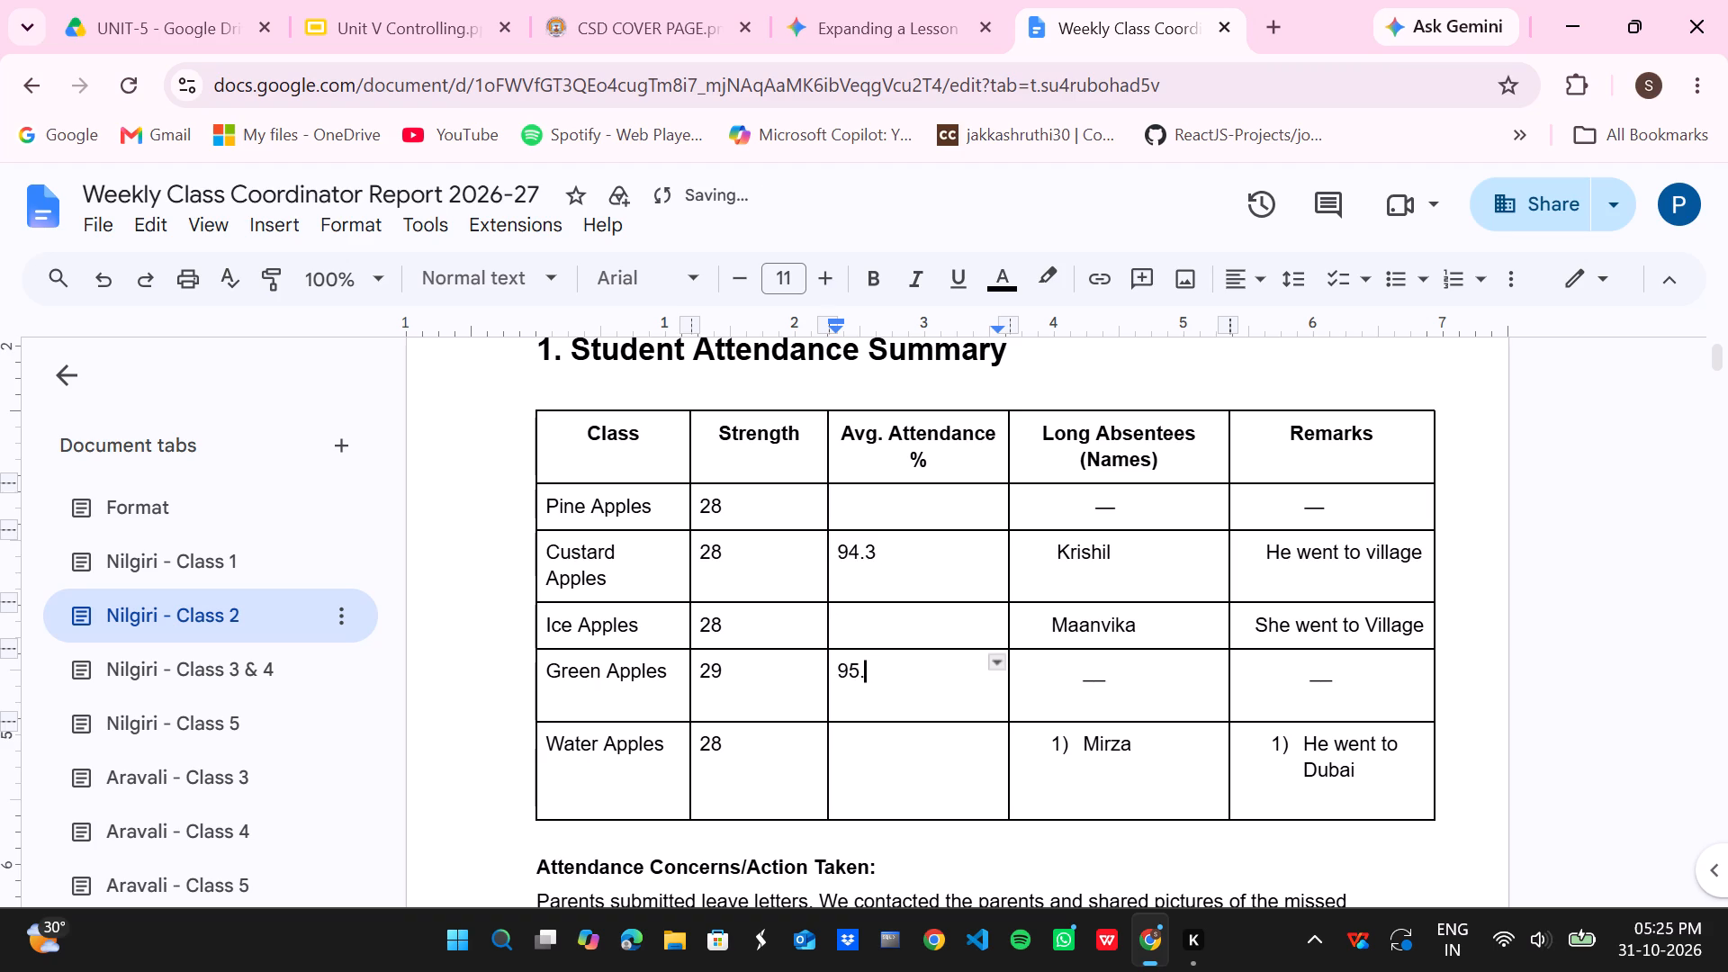
{"action": "key", "text": "5"}
{"action": "key", "text": "BackSpace"}
{"action": "key", "text": "9"}
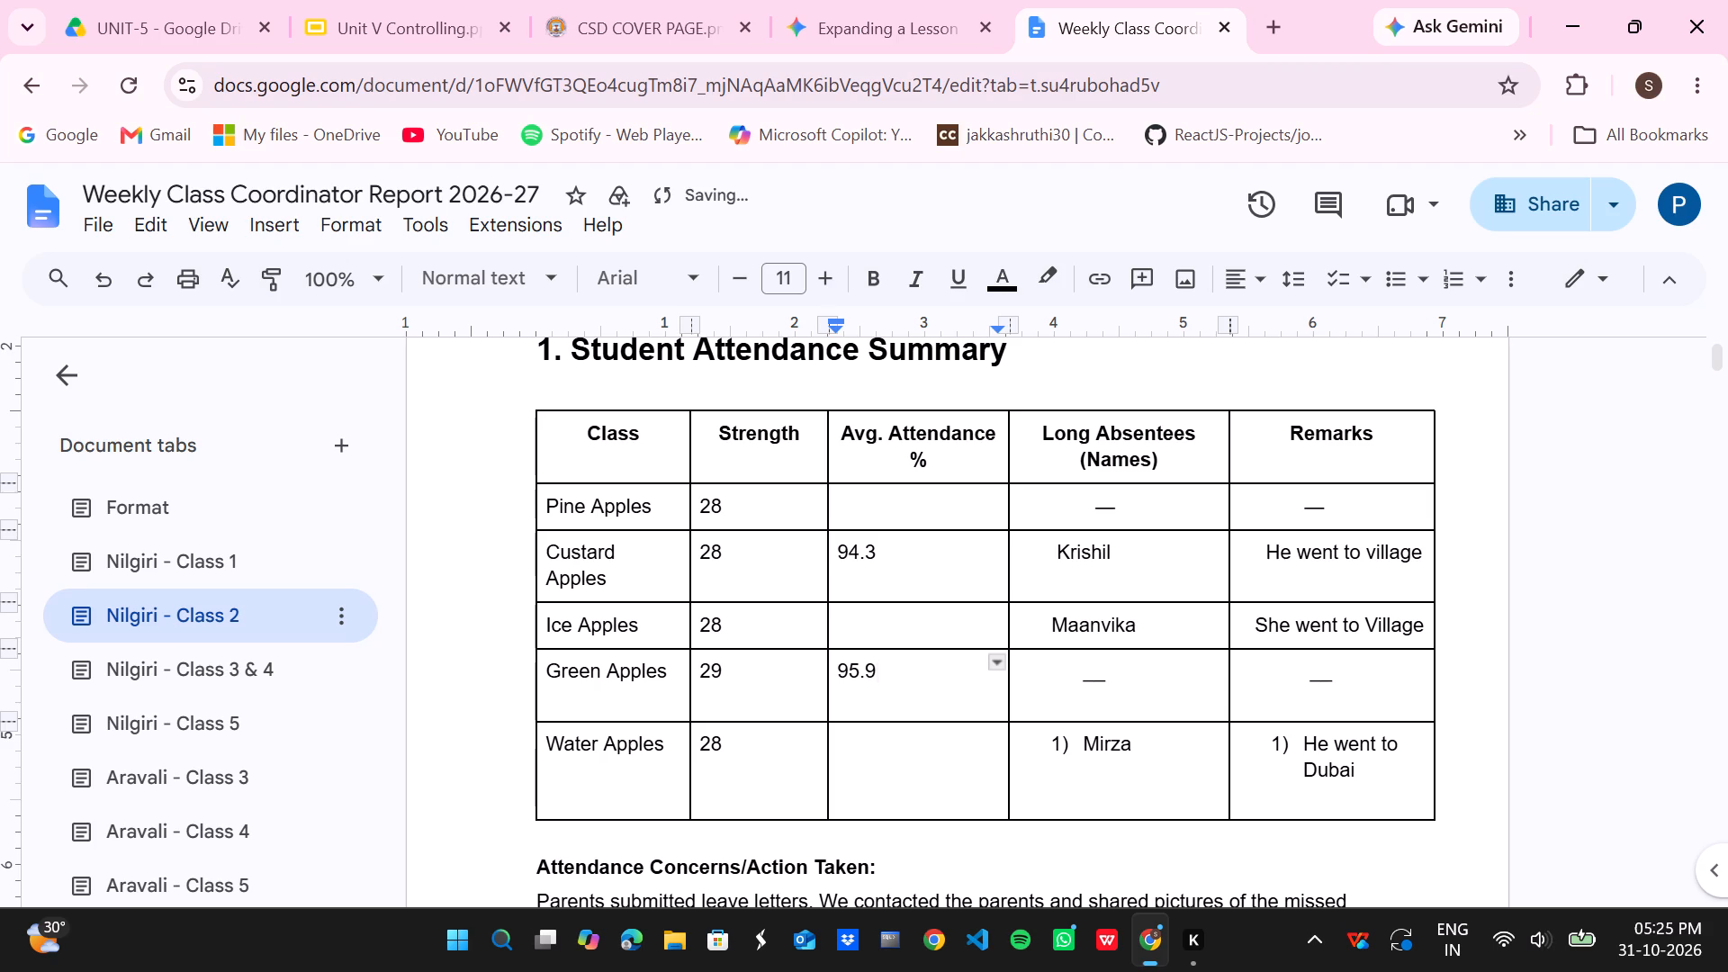
Fill in the remaining Avg. Attendance % cells: 95.7 for Ice Apples, 98.6 for Pine Apples and 90.7 for Water Apples.
{"action": "left_click", "coordinate": [893, 617]}
{"action": "type", "text": "97"}
{"action": "key", "text": "BackSpace"}
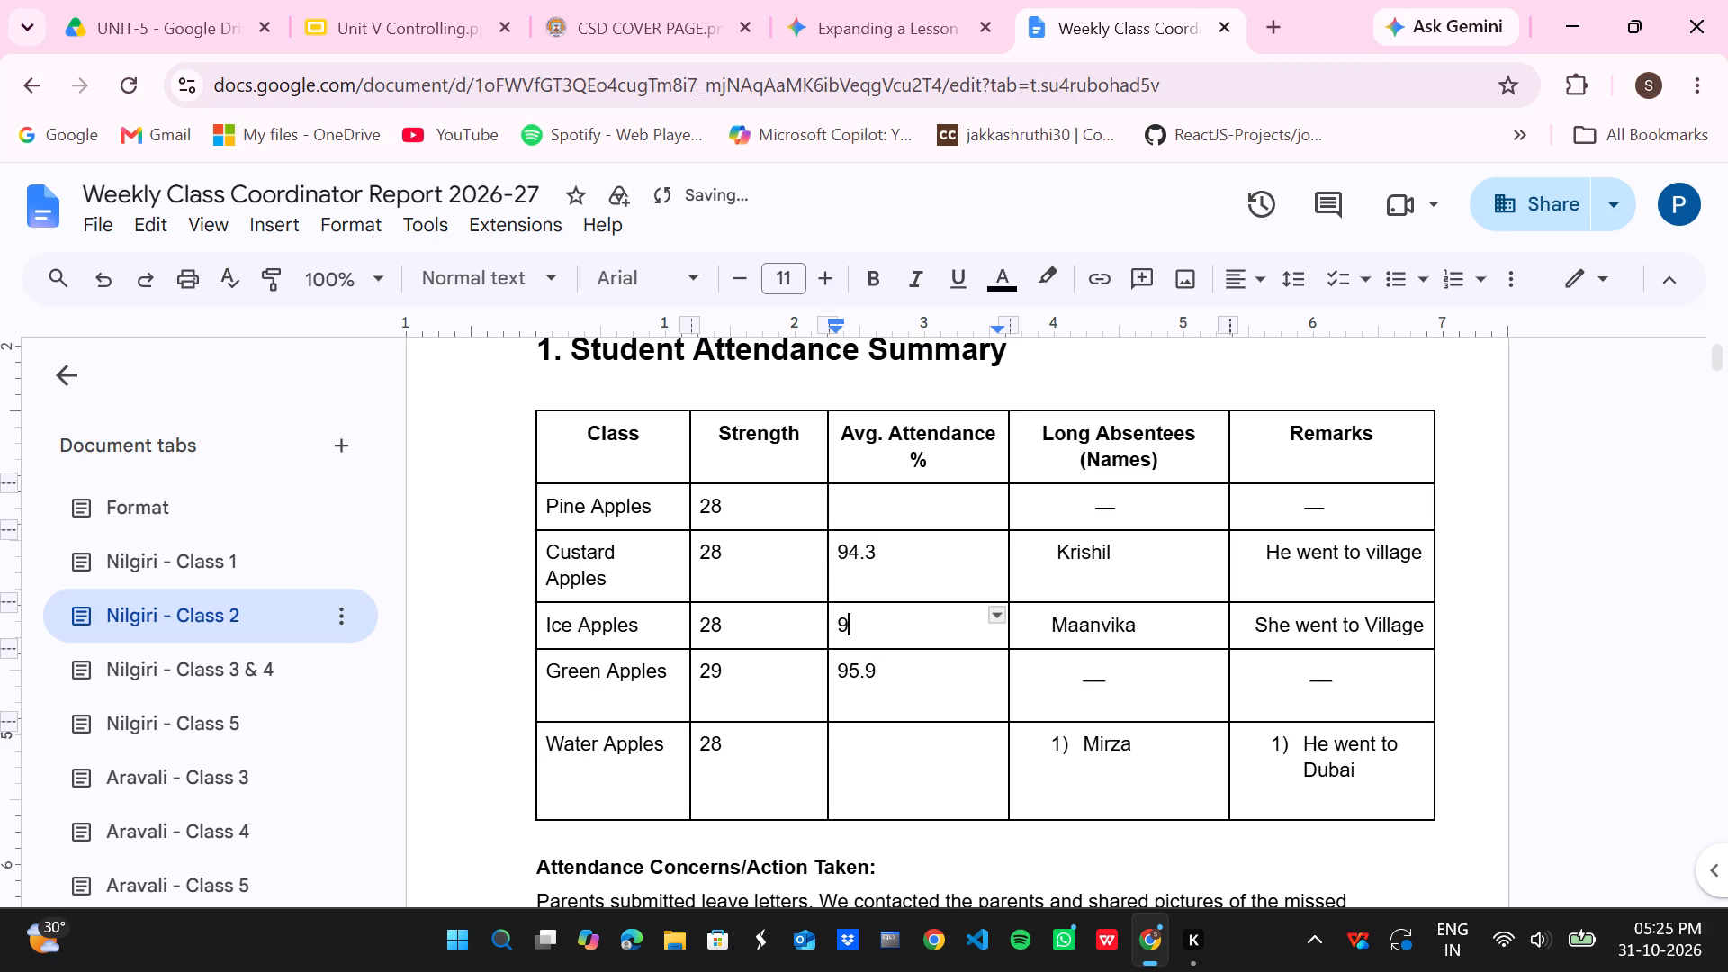
{"action": "type", "text": "5.7"}
{"action": "left_click", "coordinate": [970, 506]}
{"action": "type", "text": "98.6"}
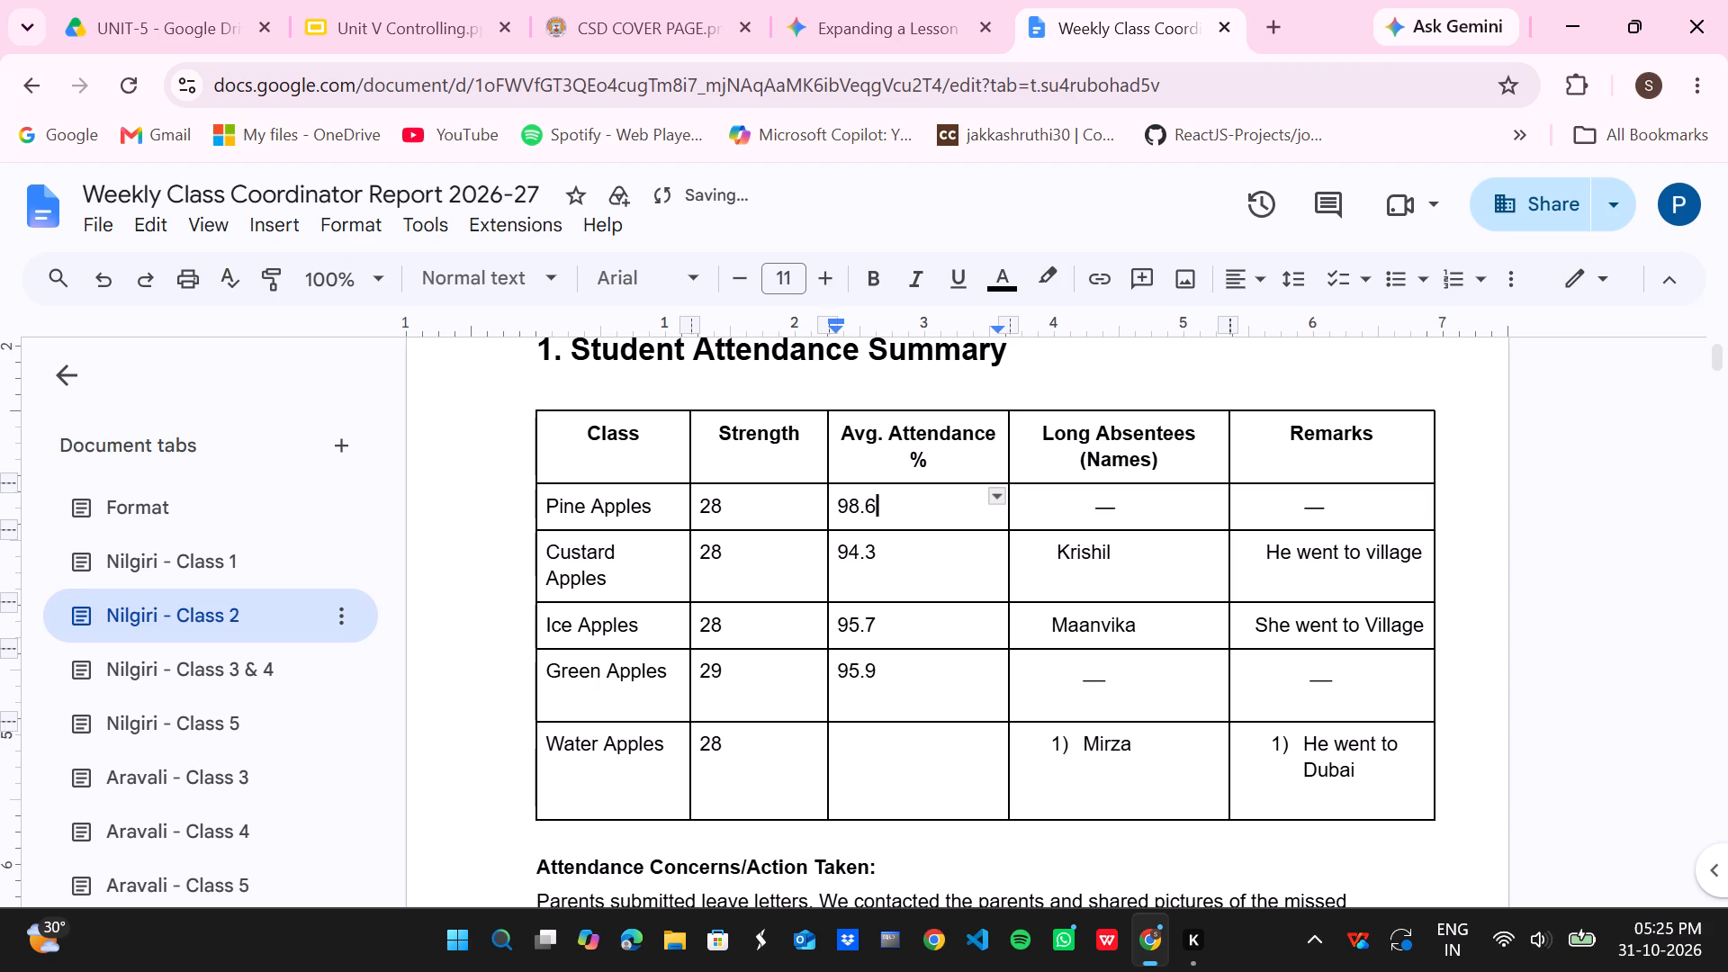
{"action": "left_click", "coordinate": [947, 760]}
{"action": "type", "text": "90.7"}
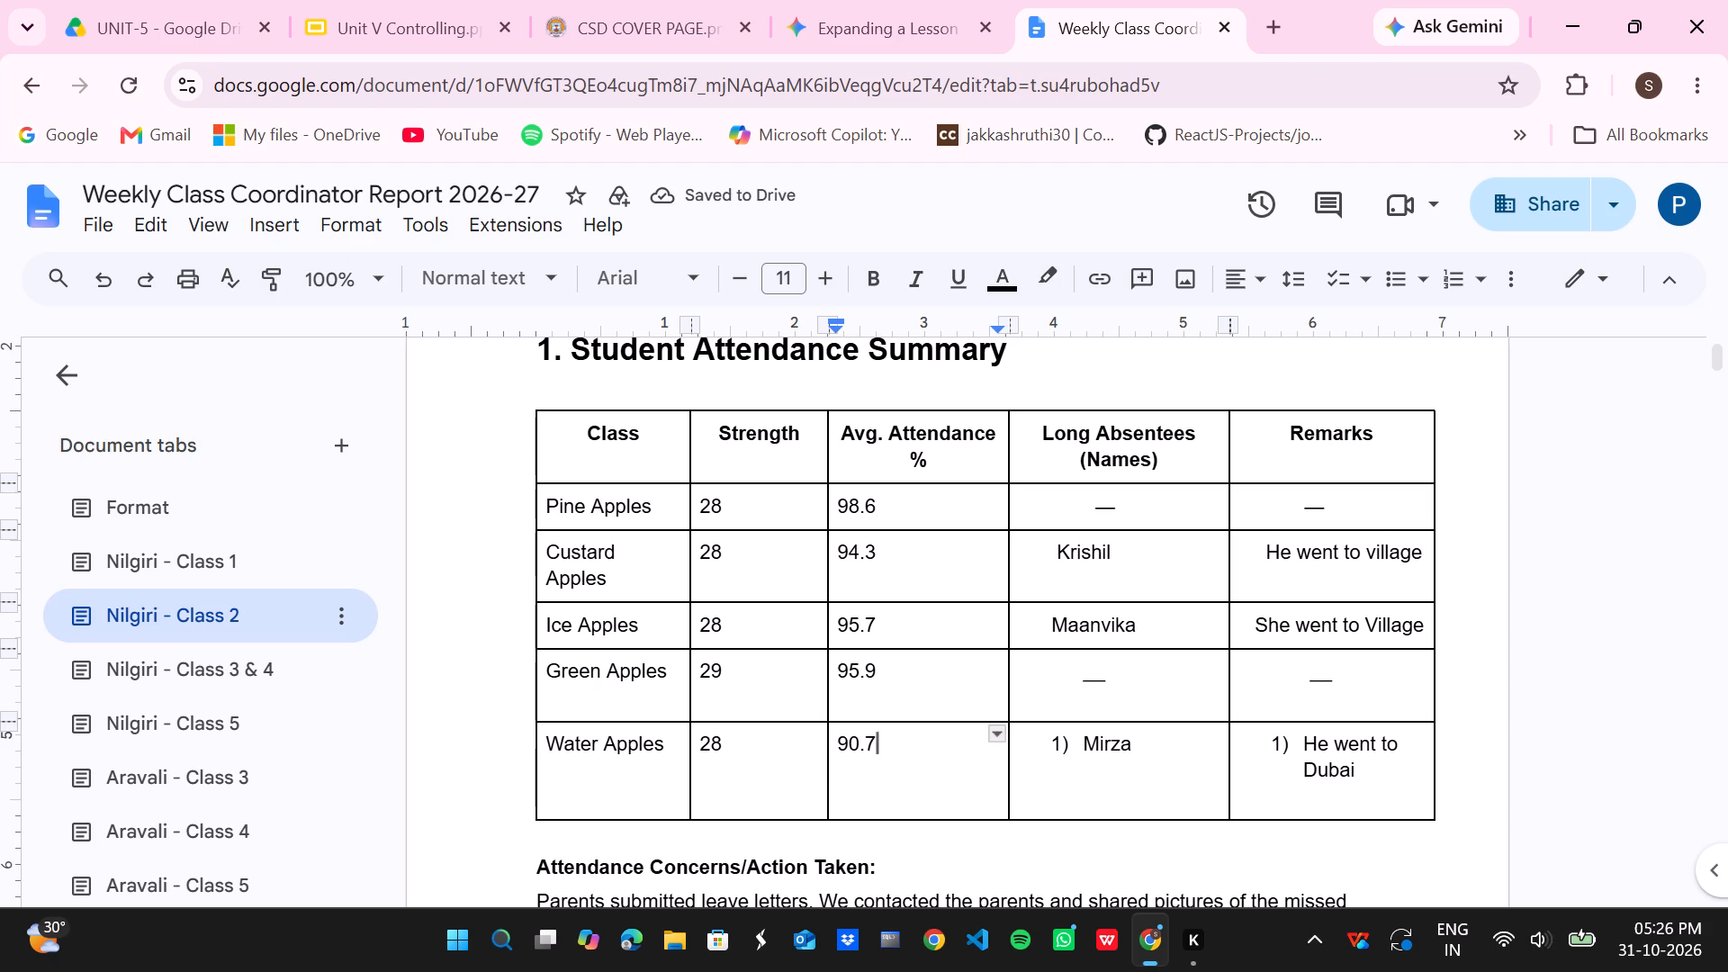
Review the report sections below the attendance table, from Student Admissions & Withdrawals through Parent Concerns to Student Counselling.
{"action": "scroll", "coordinate": [947, 760], "scroll_direction": "down", "scroll_amount": 1}
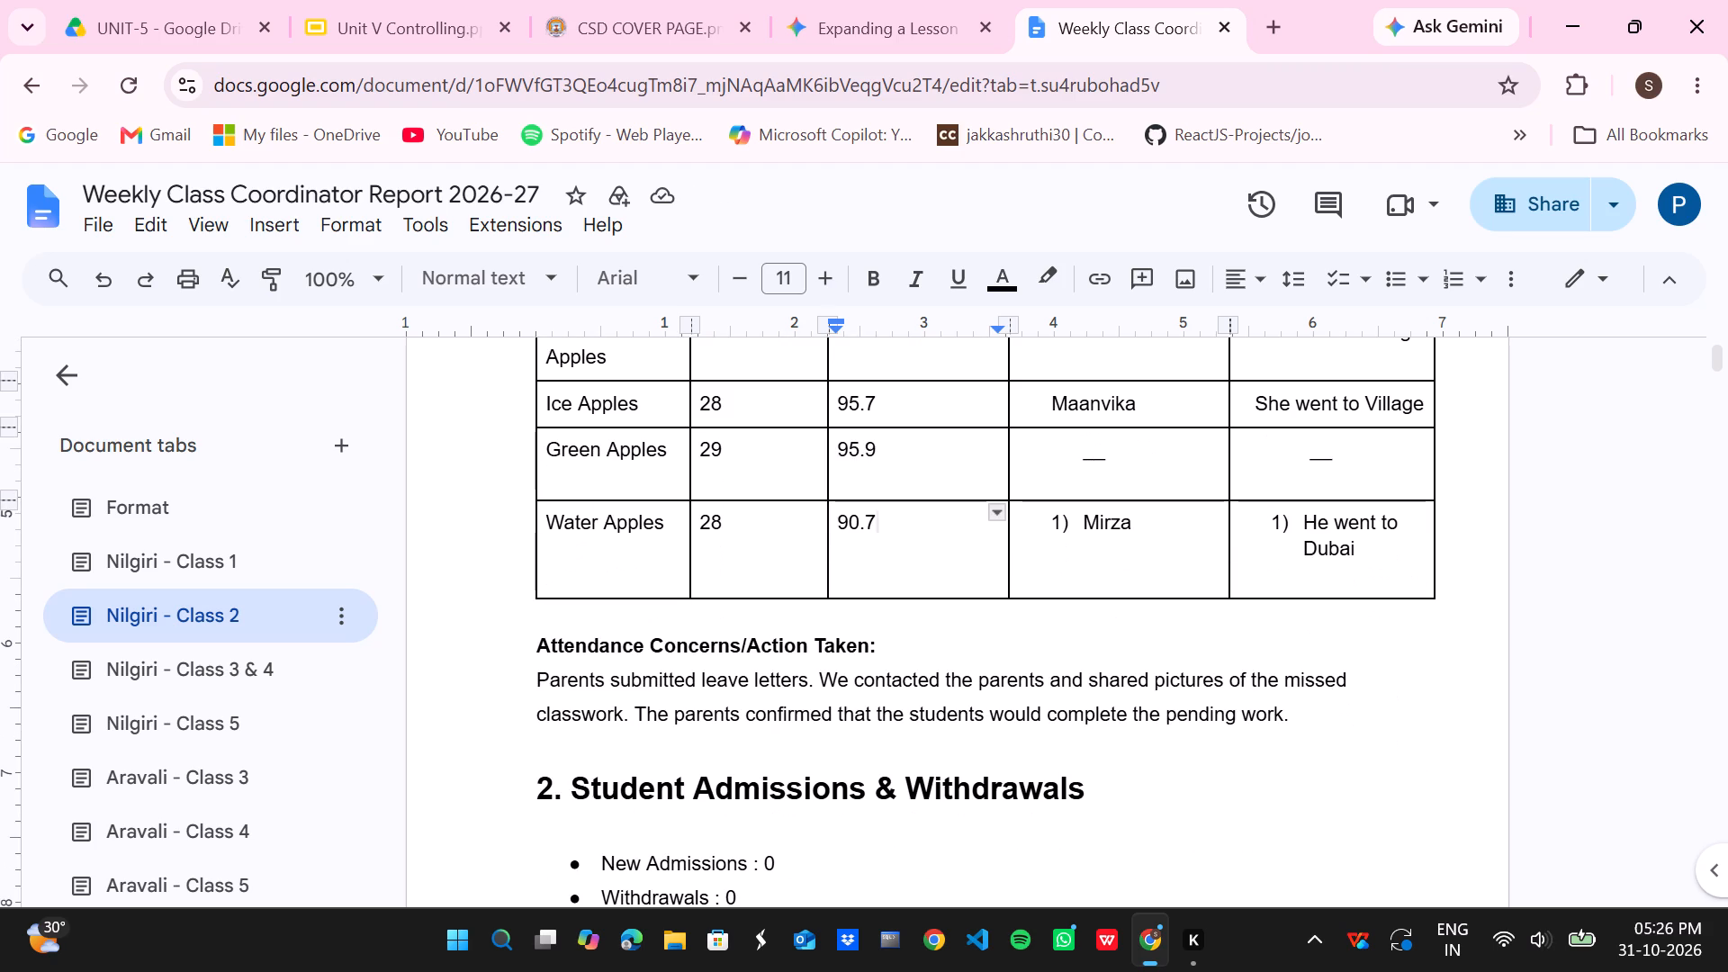
{"action": "scroll", "coordinate": [947, 760], "scroll_direction": "down", "scroll_amount": 5}
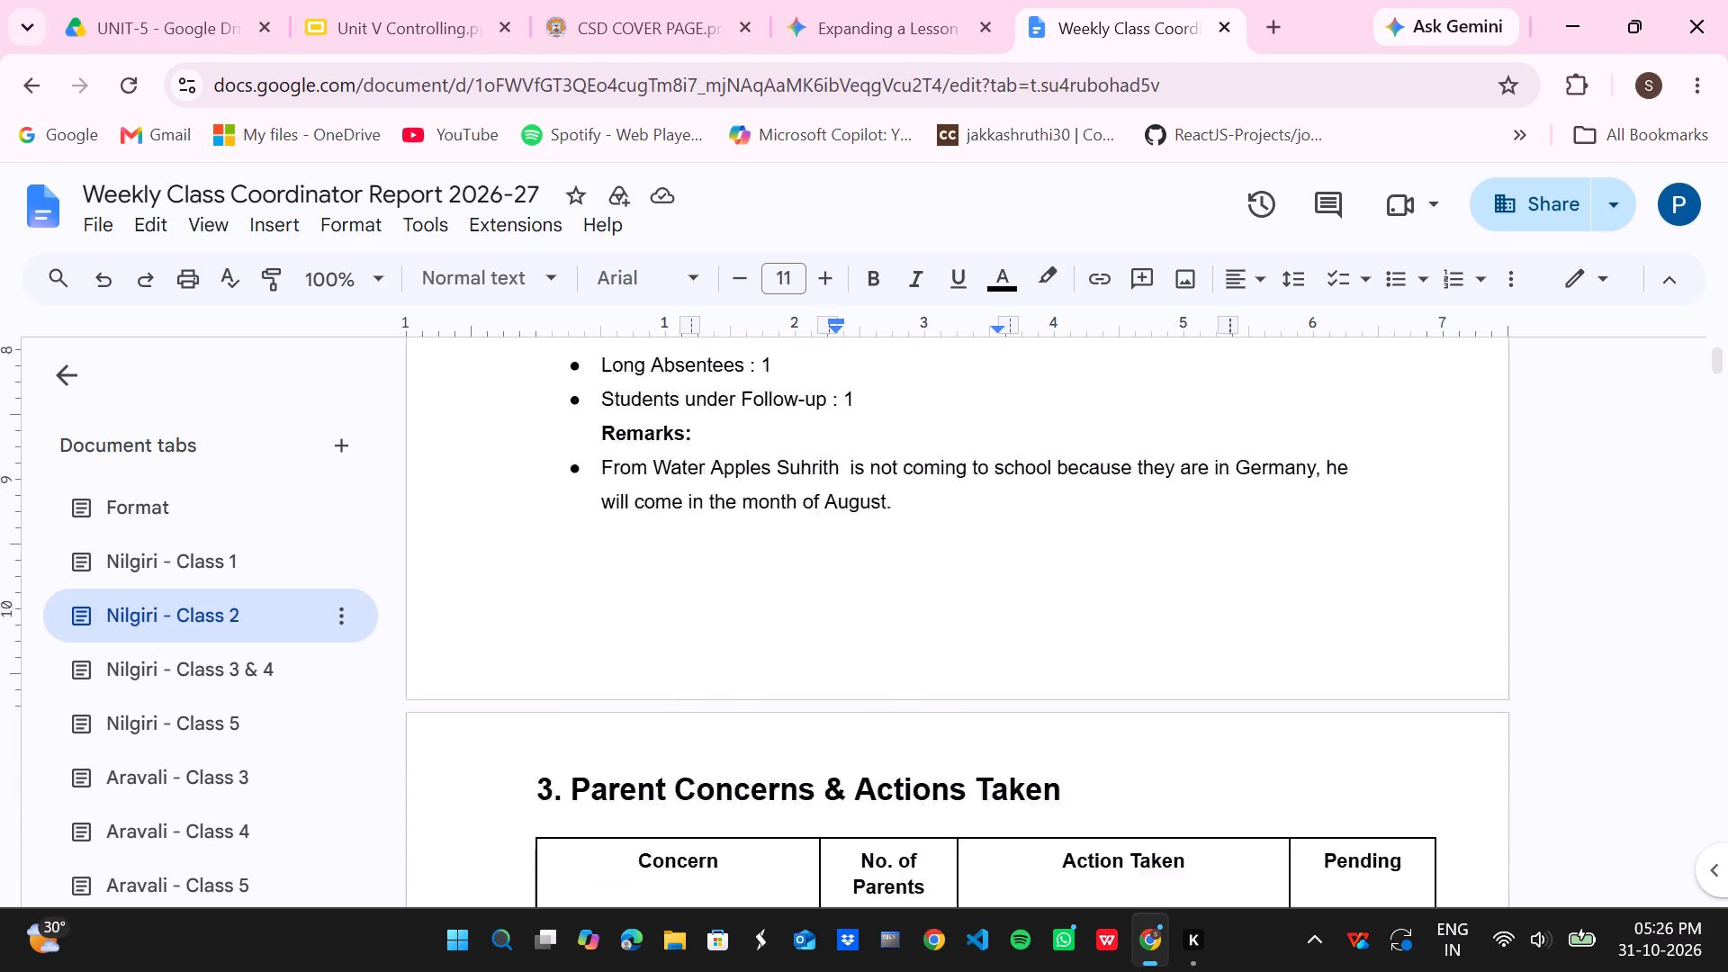
{"action": "scroll", "coordinate": [947, 760], "scroll_direction": "down", "scroll_amount": 5}
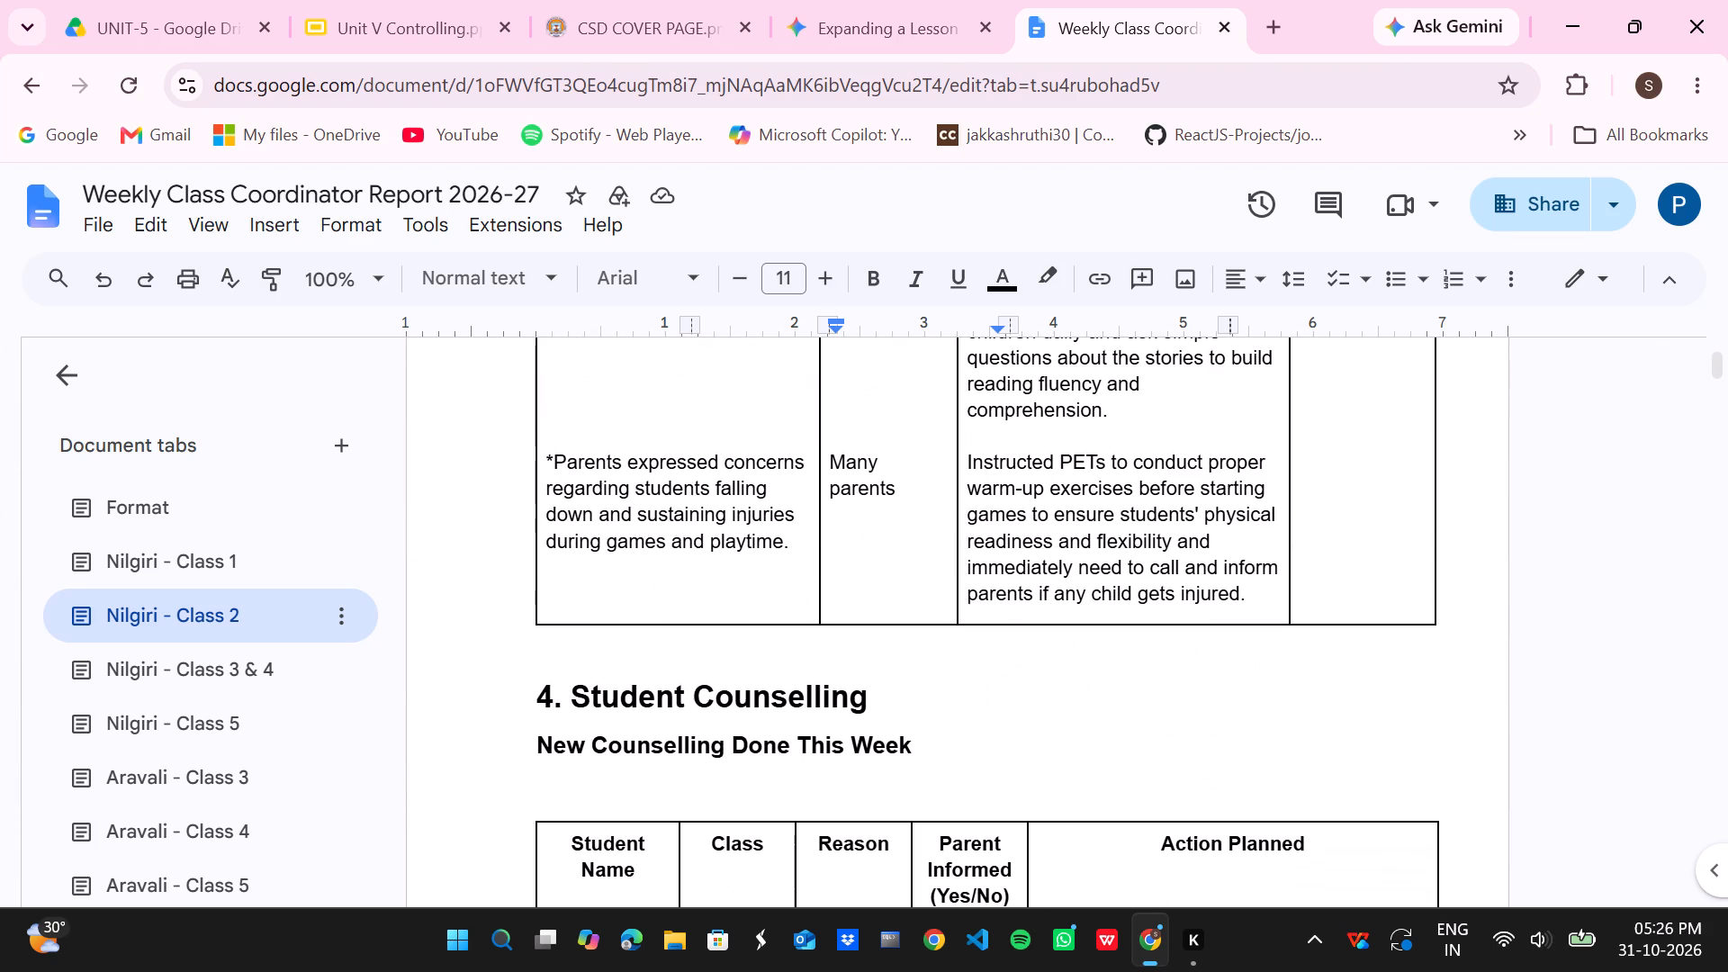
{"action": "scroll", "coordinate": [947, 760], "scroll_direction": "down", "scroll_amount": 3}
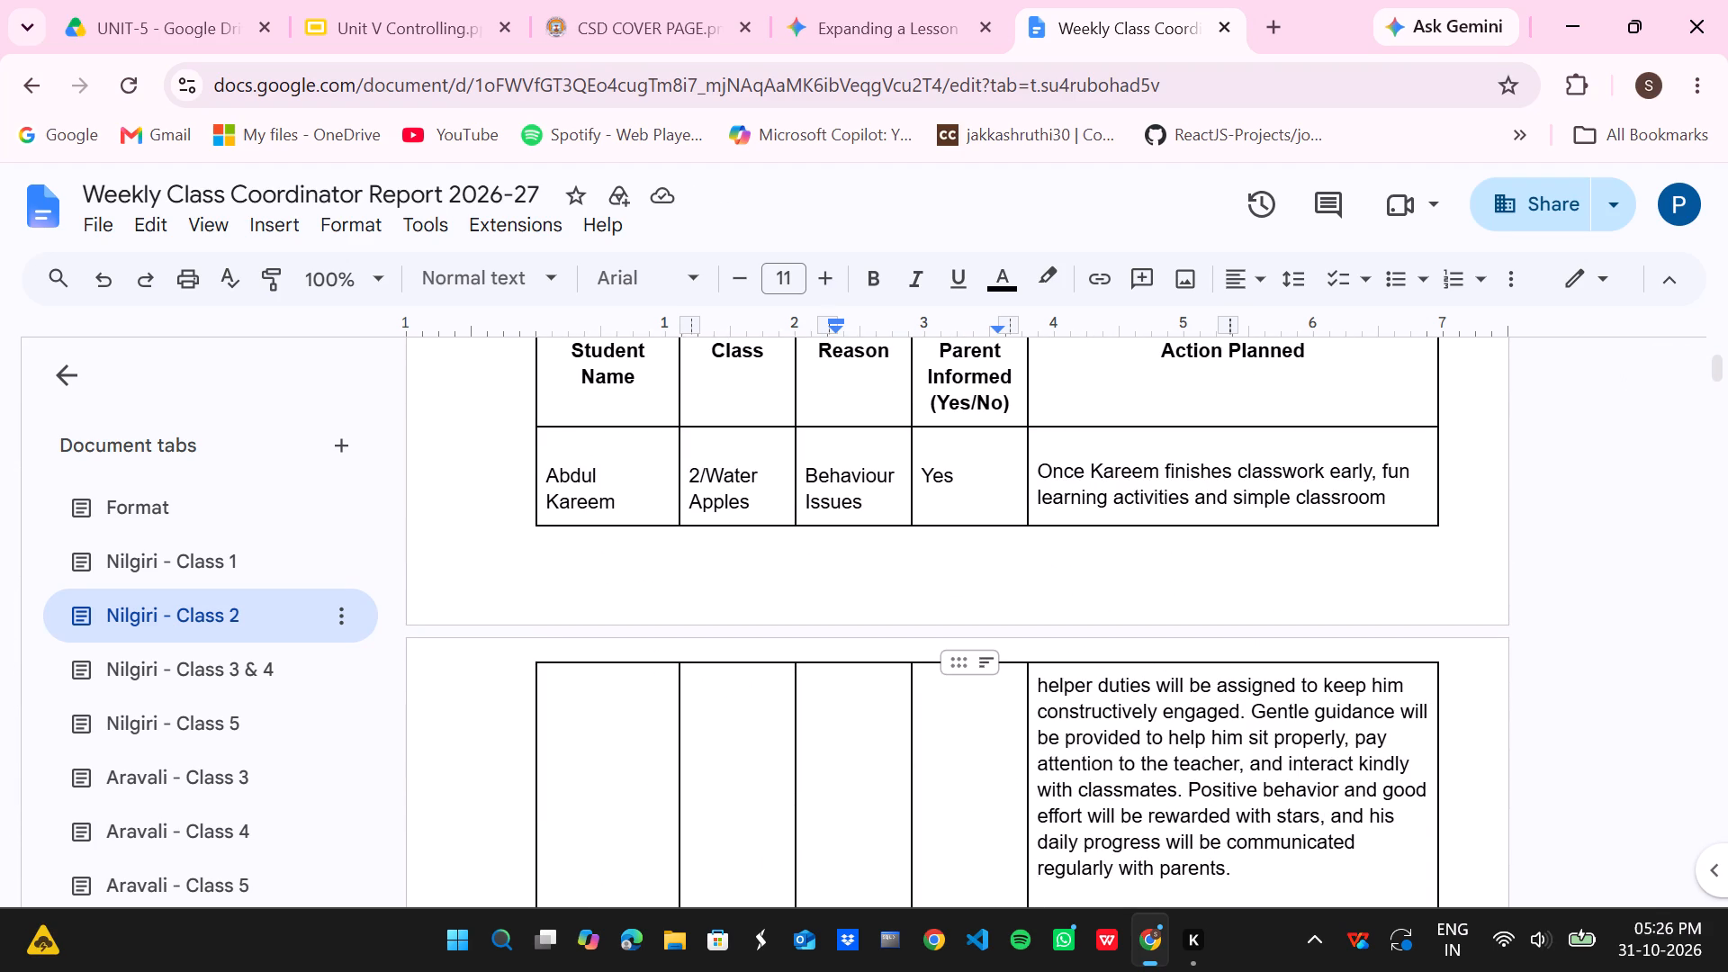
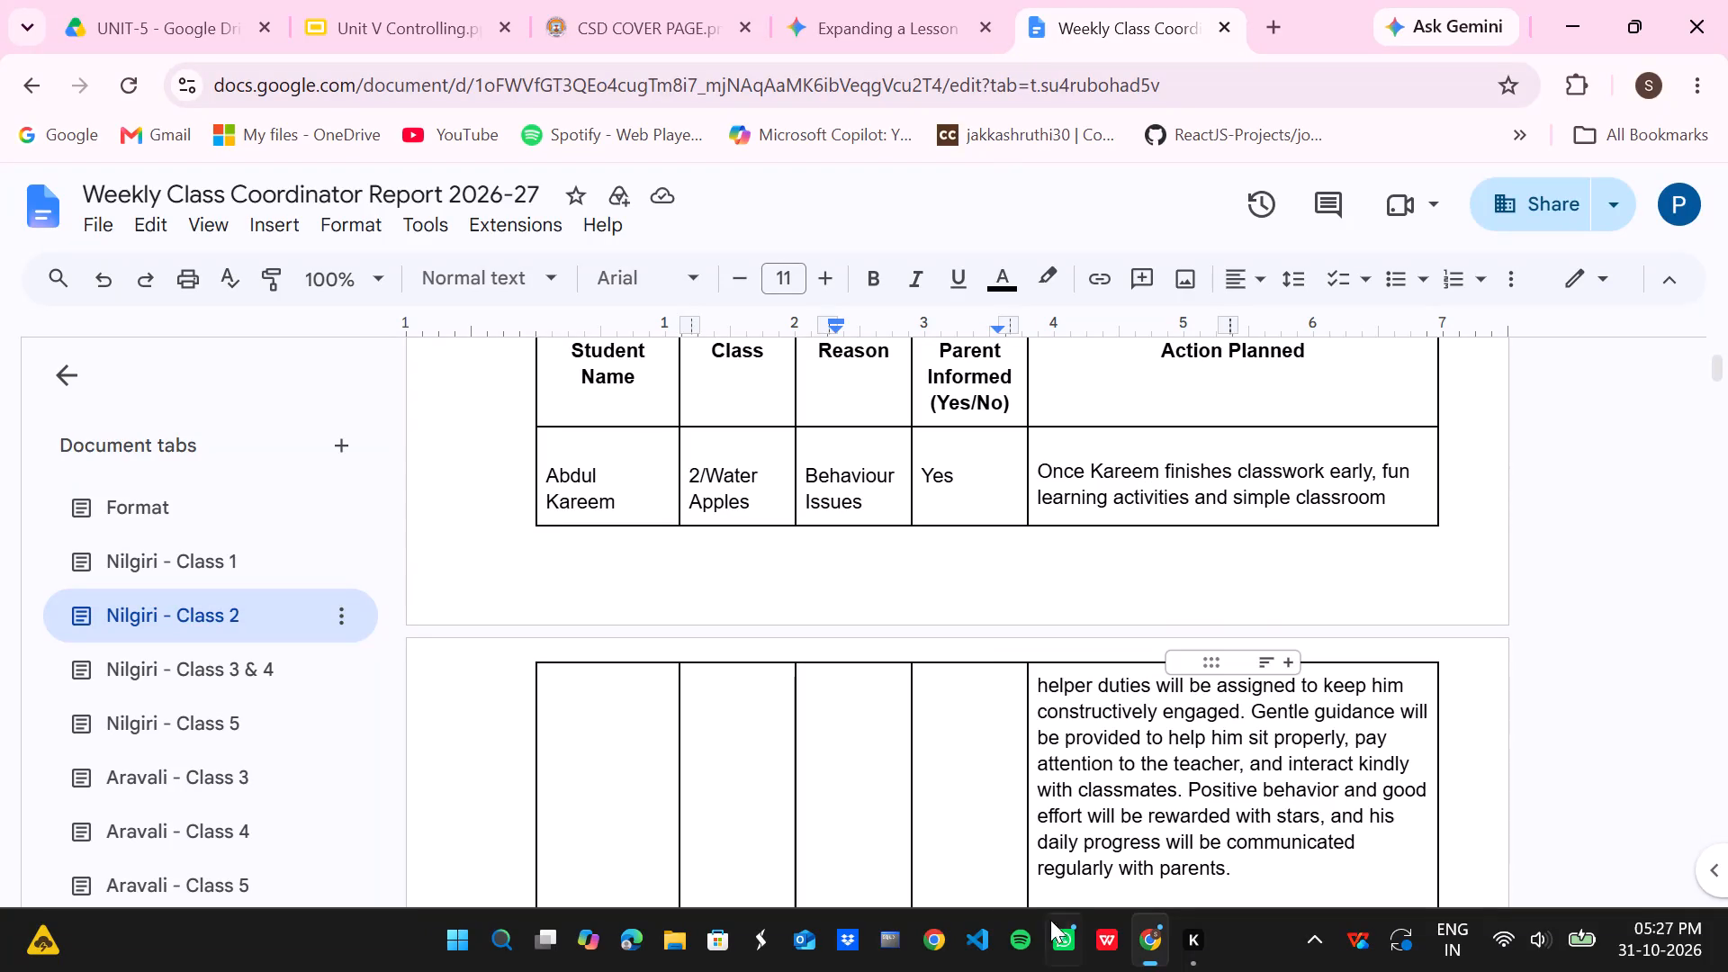
Switch from the weekly report to WhatsApp.
{"action": "left_click", "coordinate": [1072, 940]}
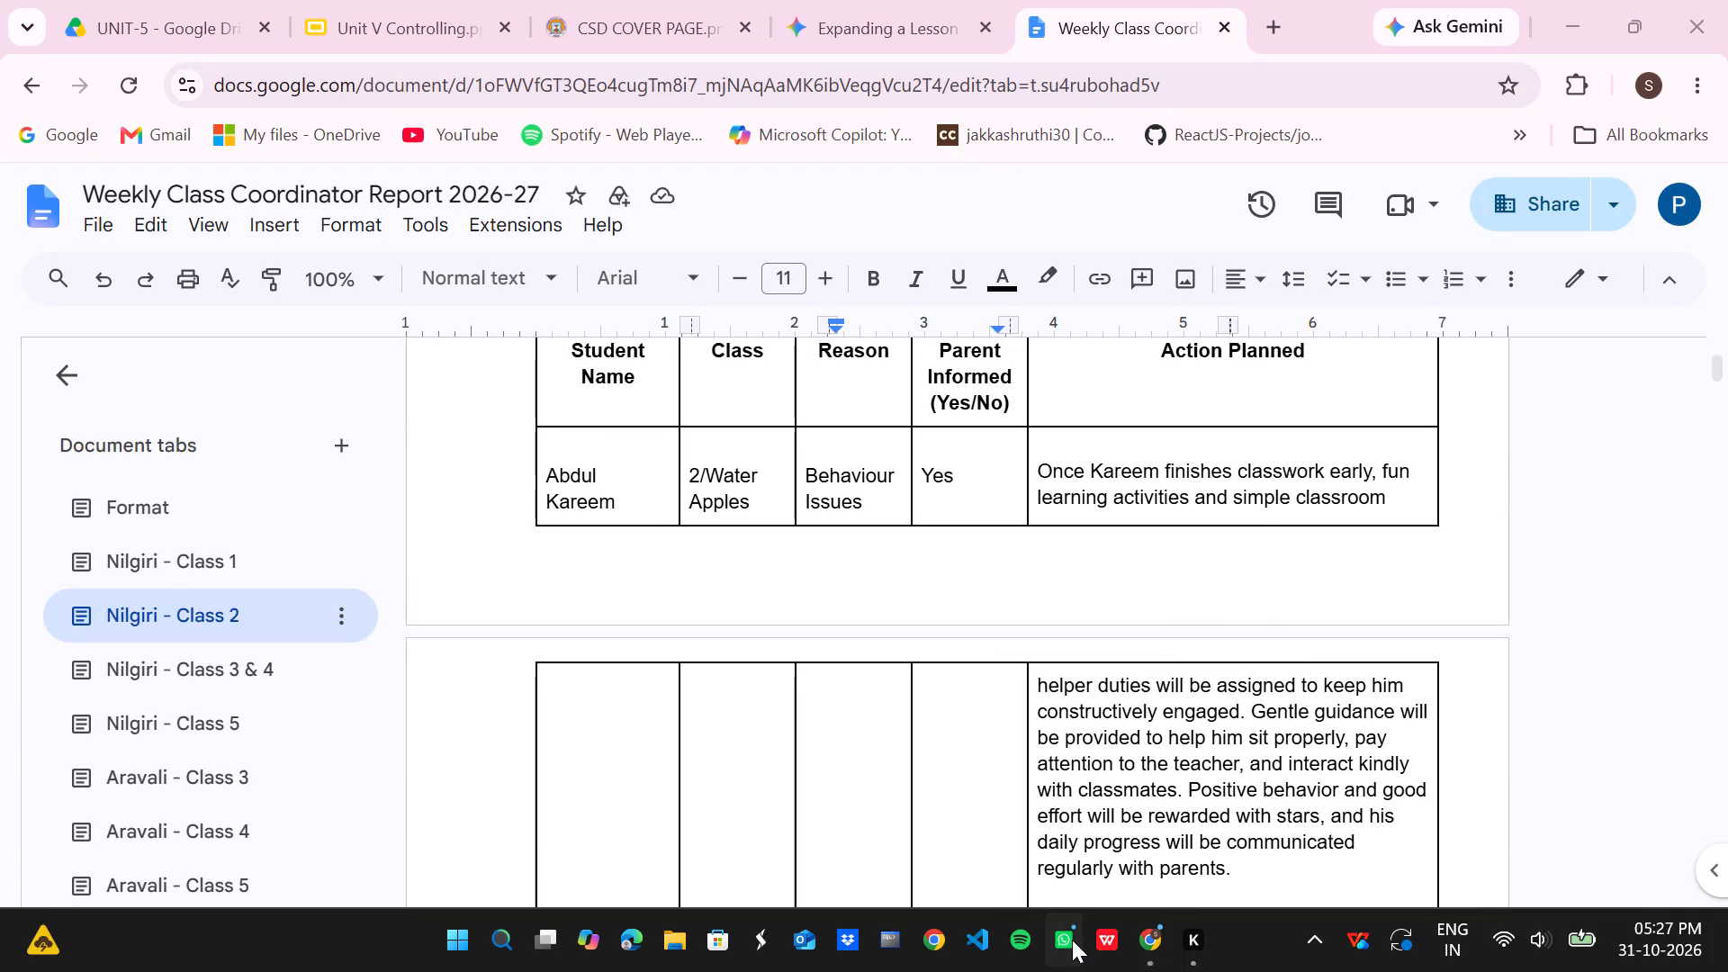
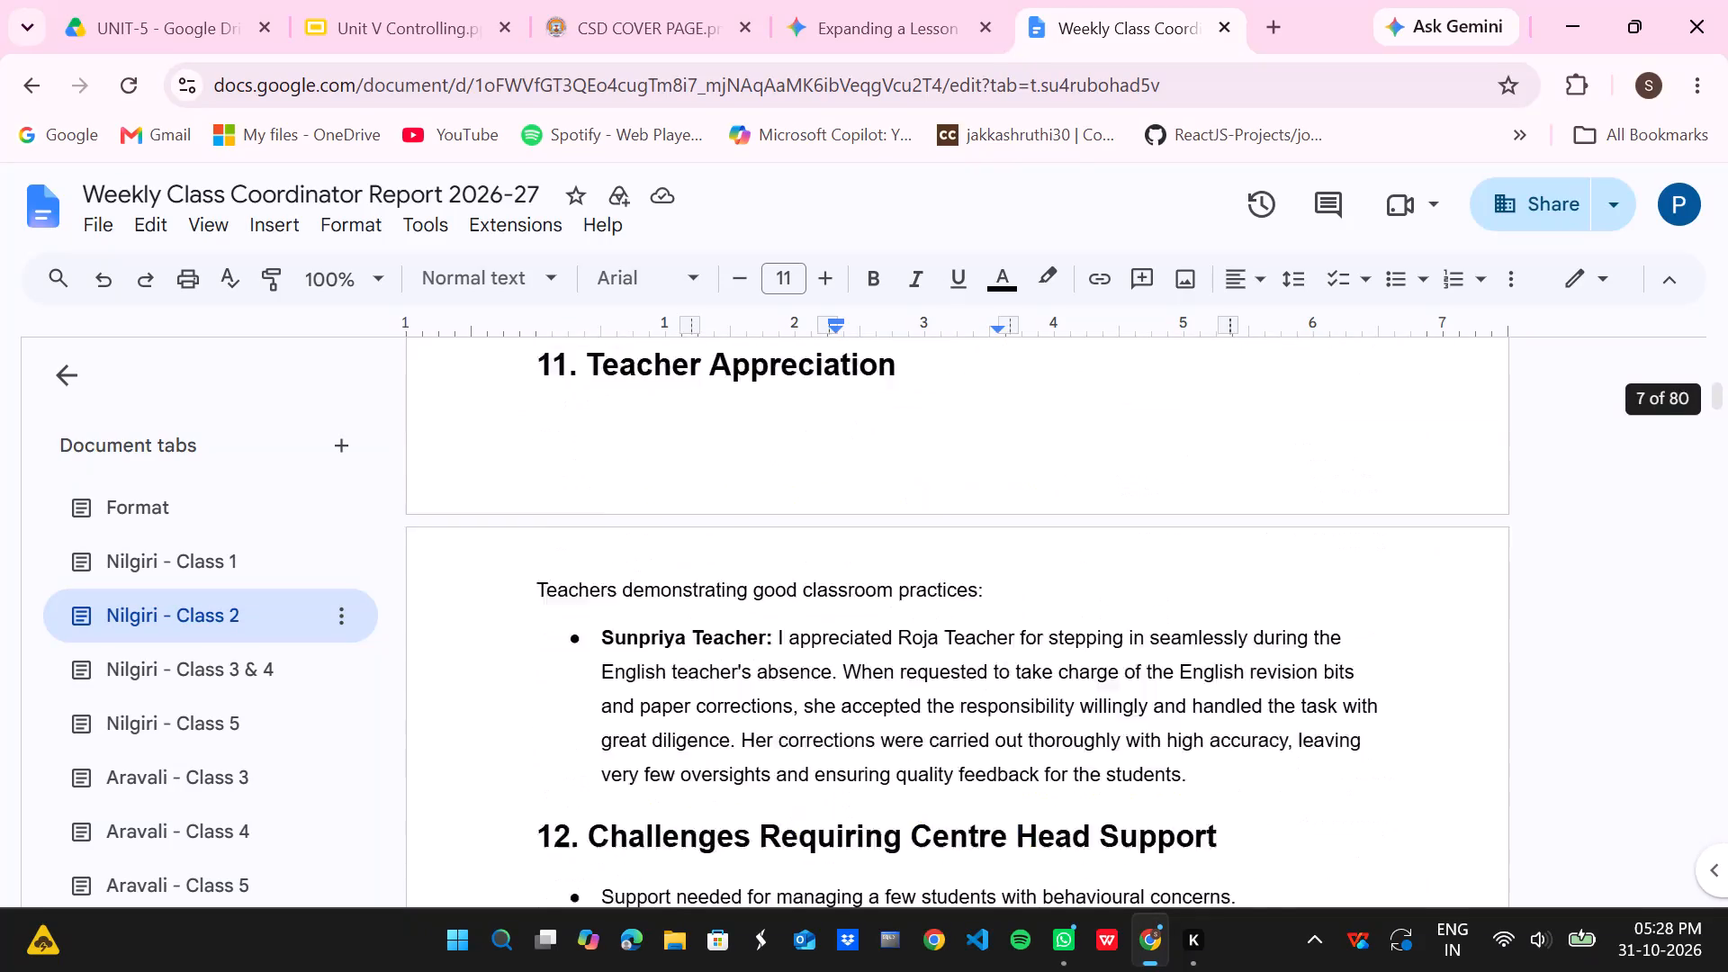
Review the Nilgiri - Class 2 weekly report from the attendance summary through parent concerns to the student counselling table.
{"action": "scroll", "coordinate": [815, 673], "scroll_direction": "up", "scroll_amount": 9}
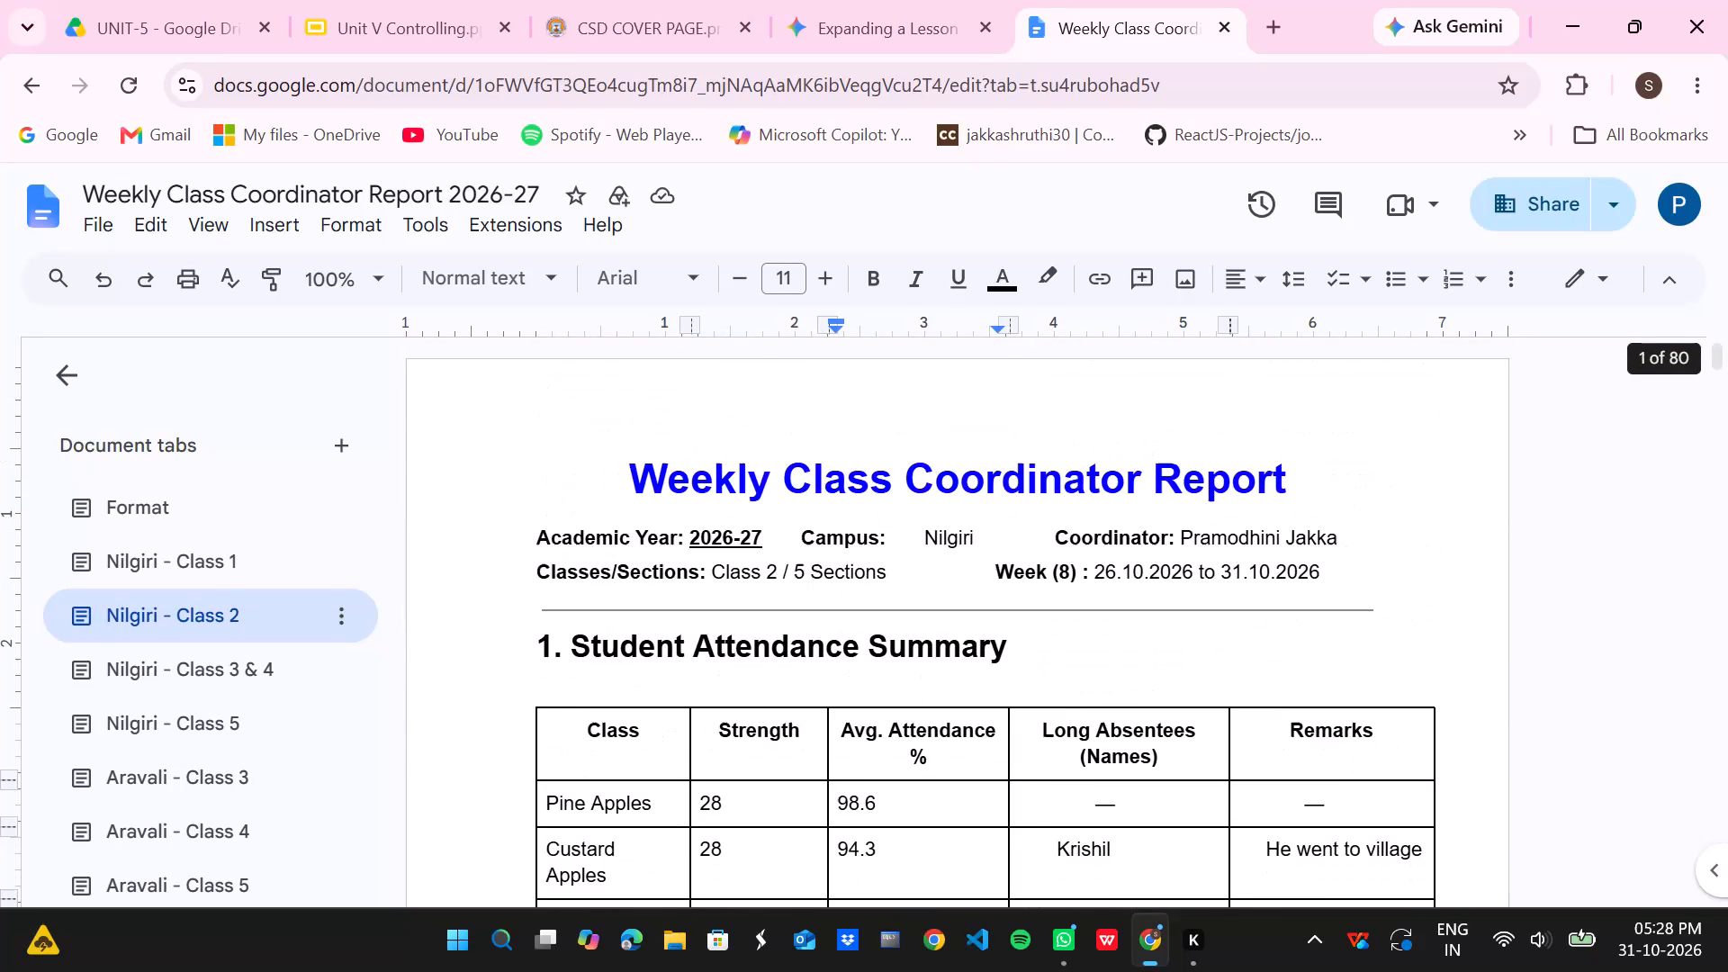
{"action": "scroll", "coordinate": [815, 673], "scroll_direction": "down", "scroll_amount": 8}
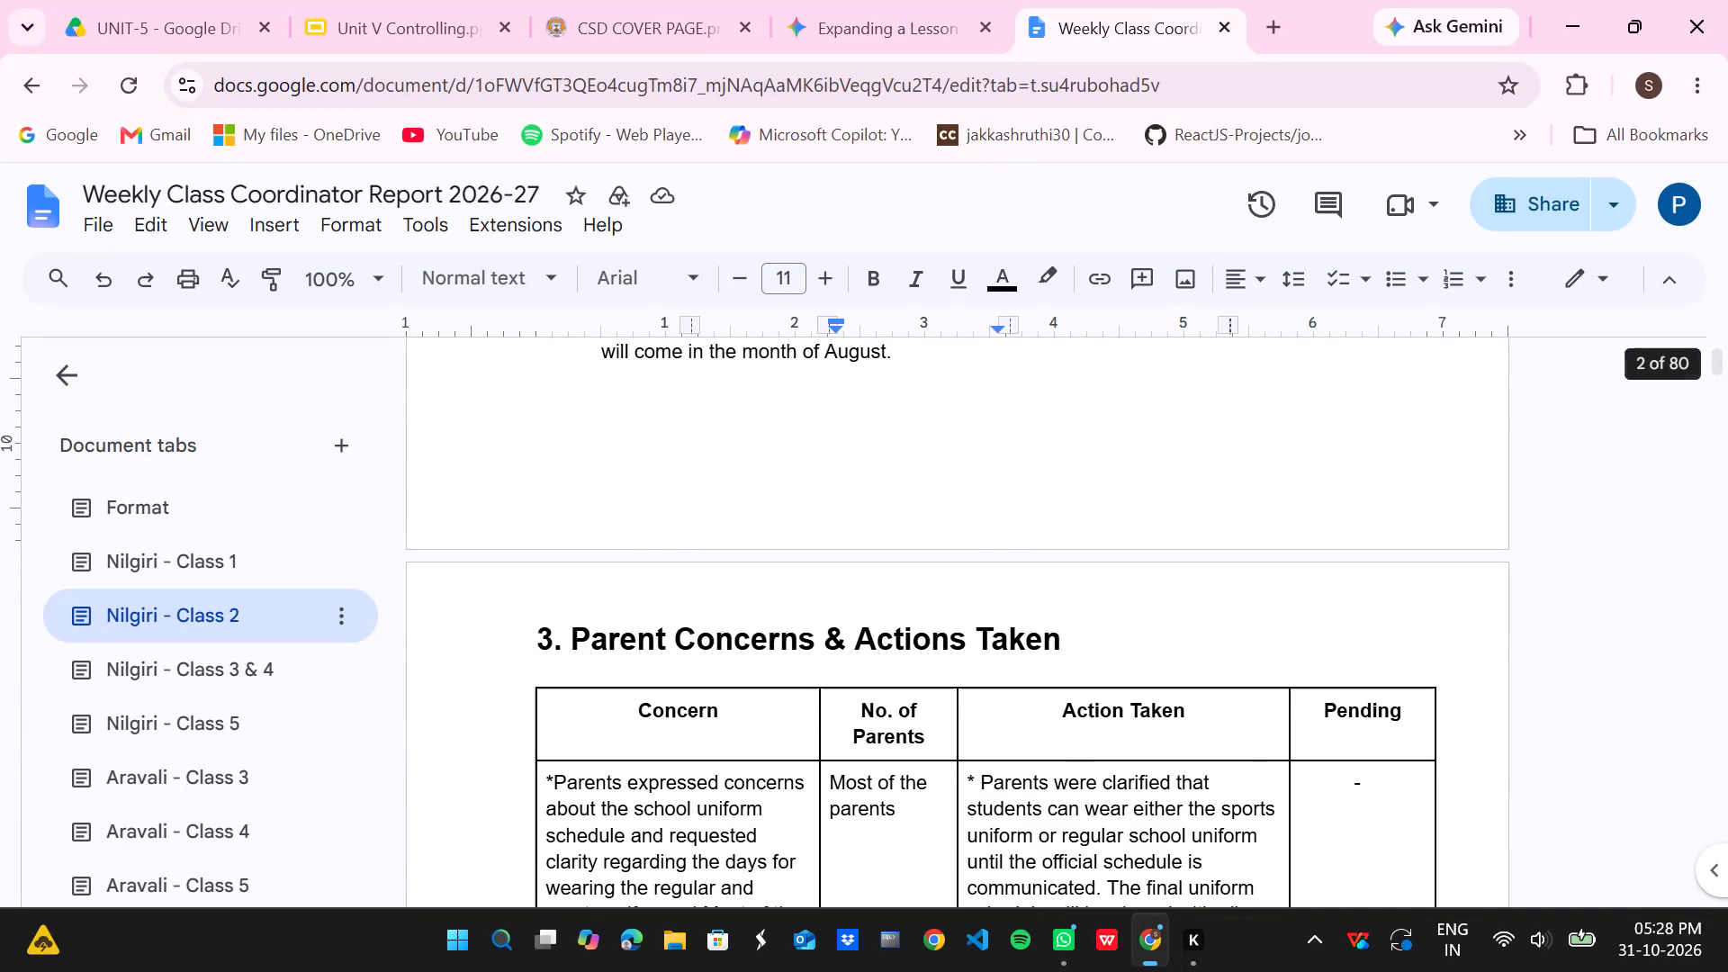
{"action": "scroll", "coordinate": [815, 673], "scroll_direction": "down", "scroll_amount": 7}
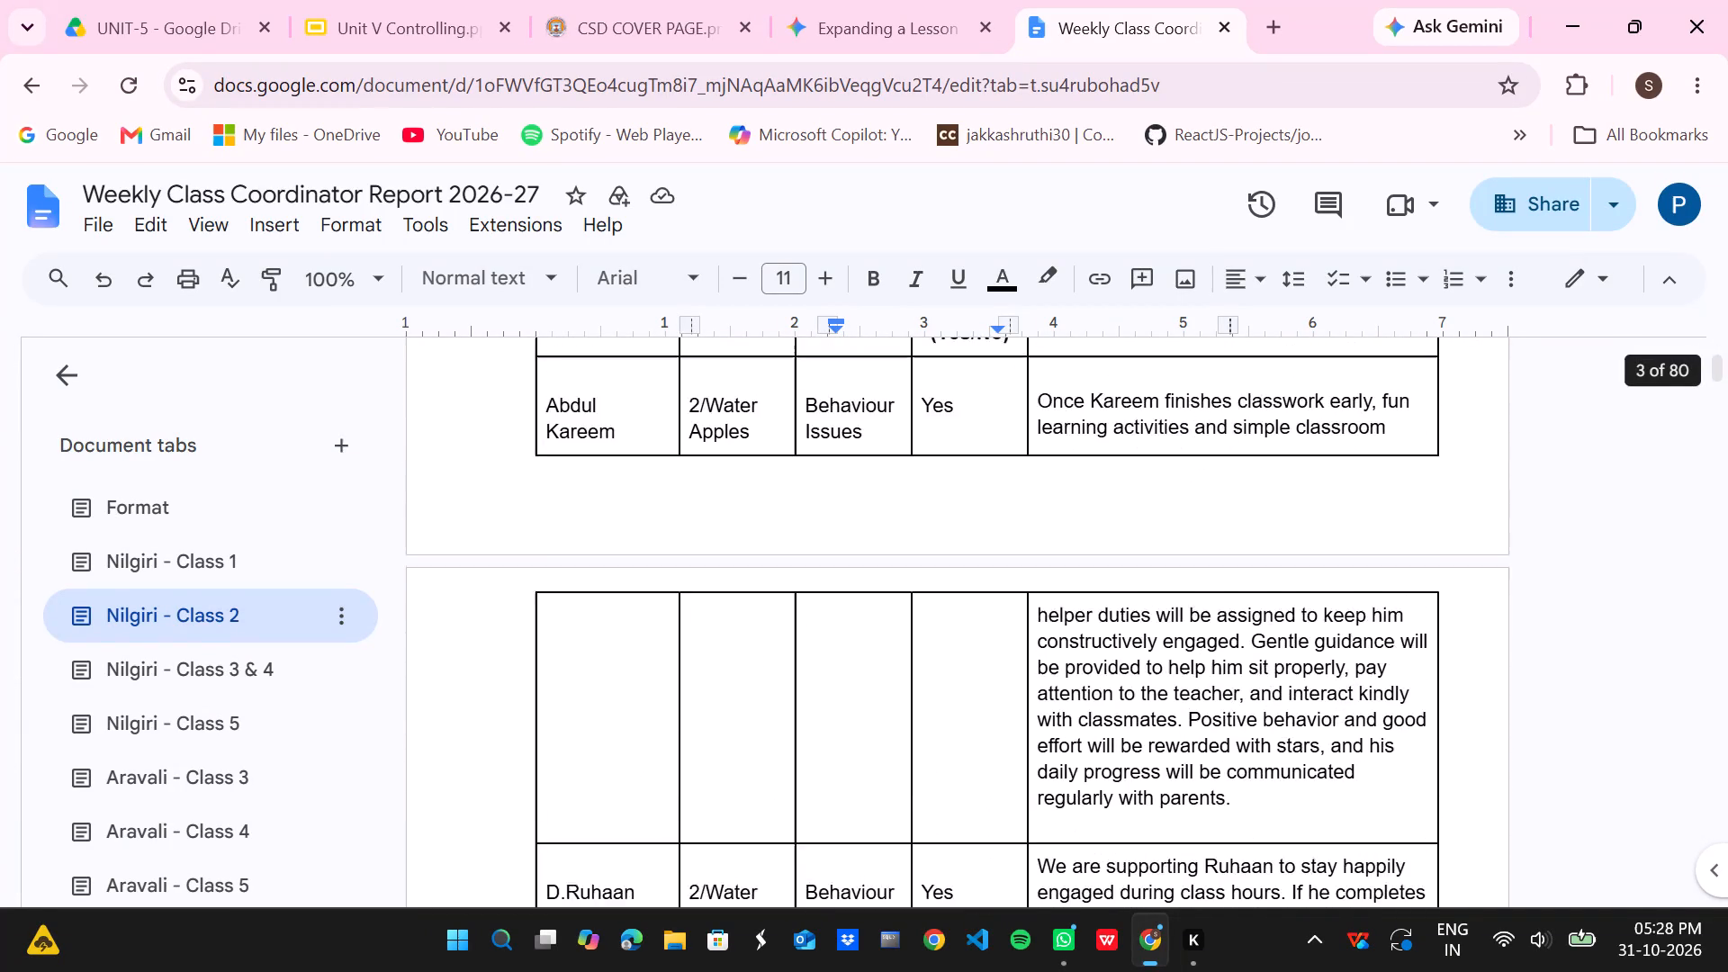
{"action": "scroll", "coordinate": [815, 673], "scroll_direction": "up", "scroll_amount": 1}
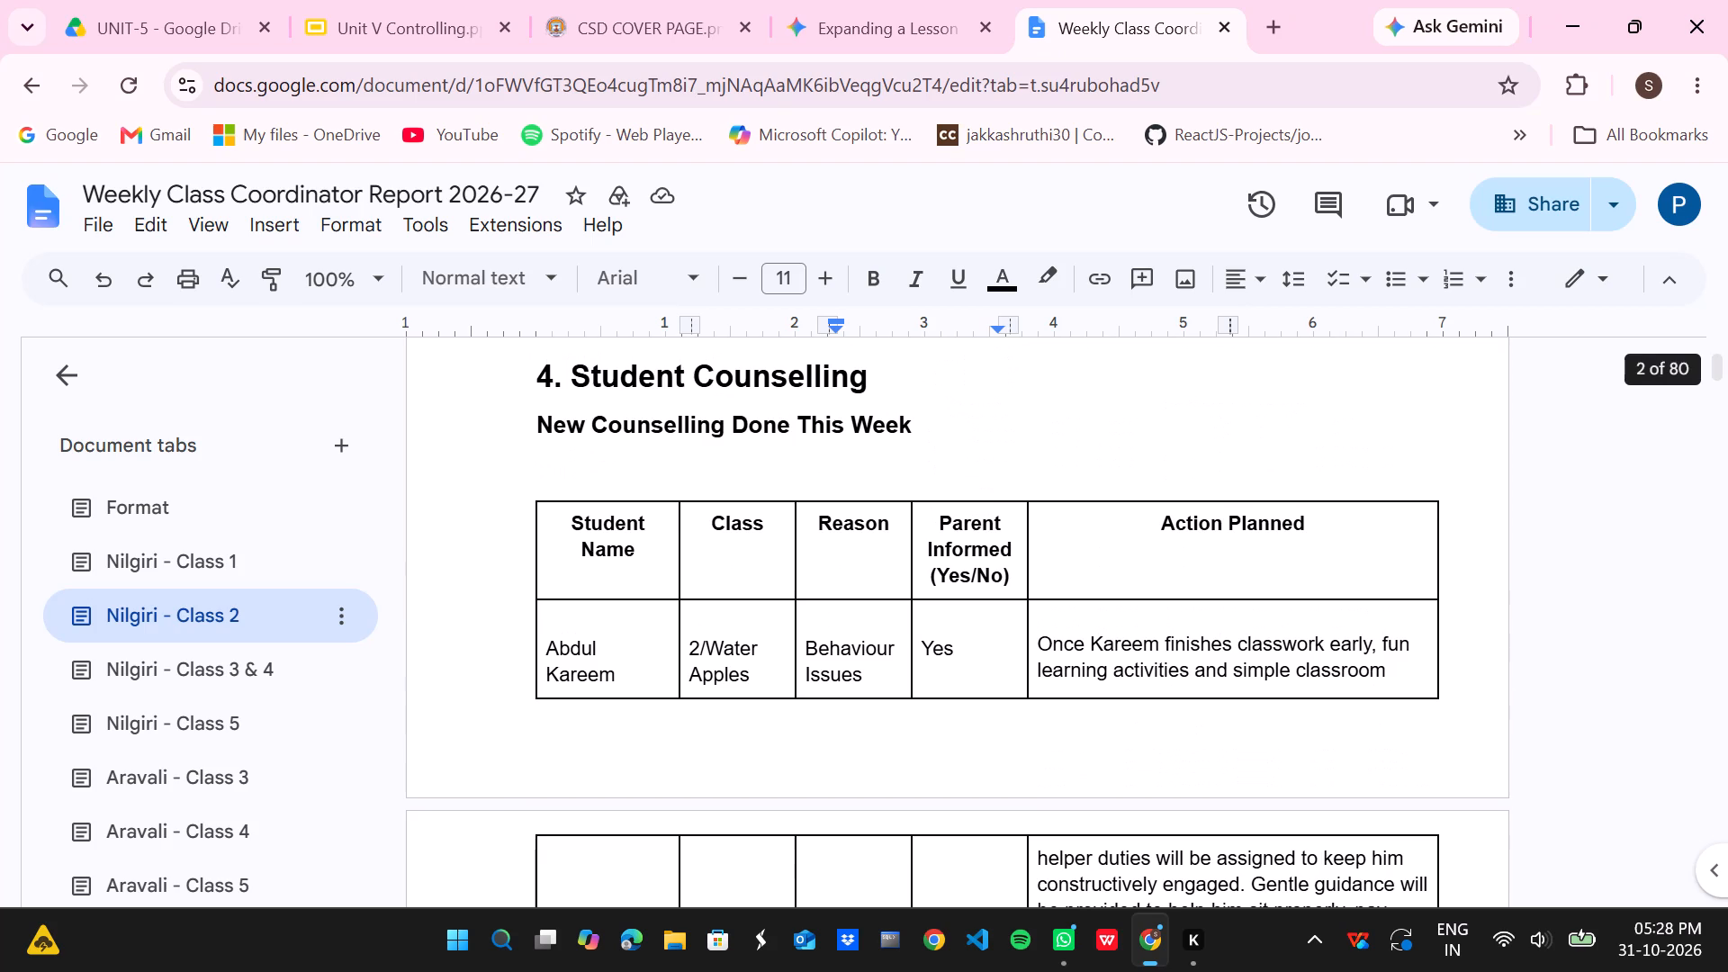
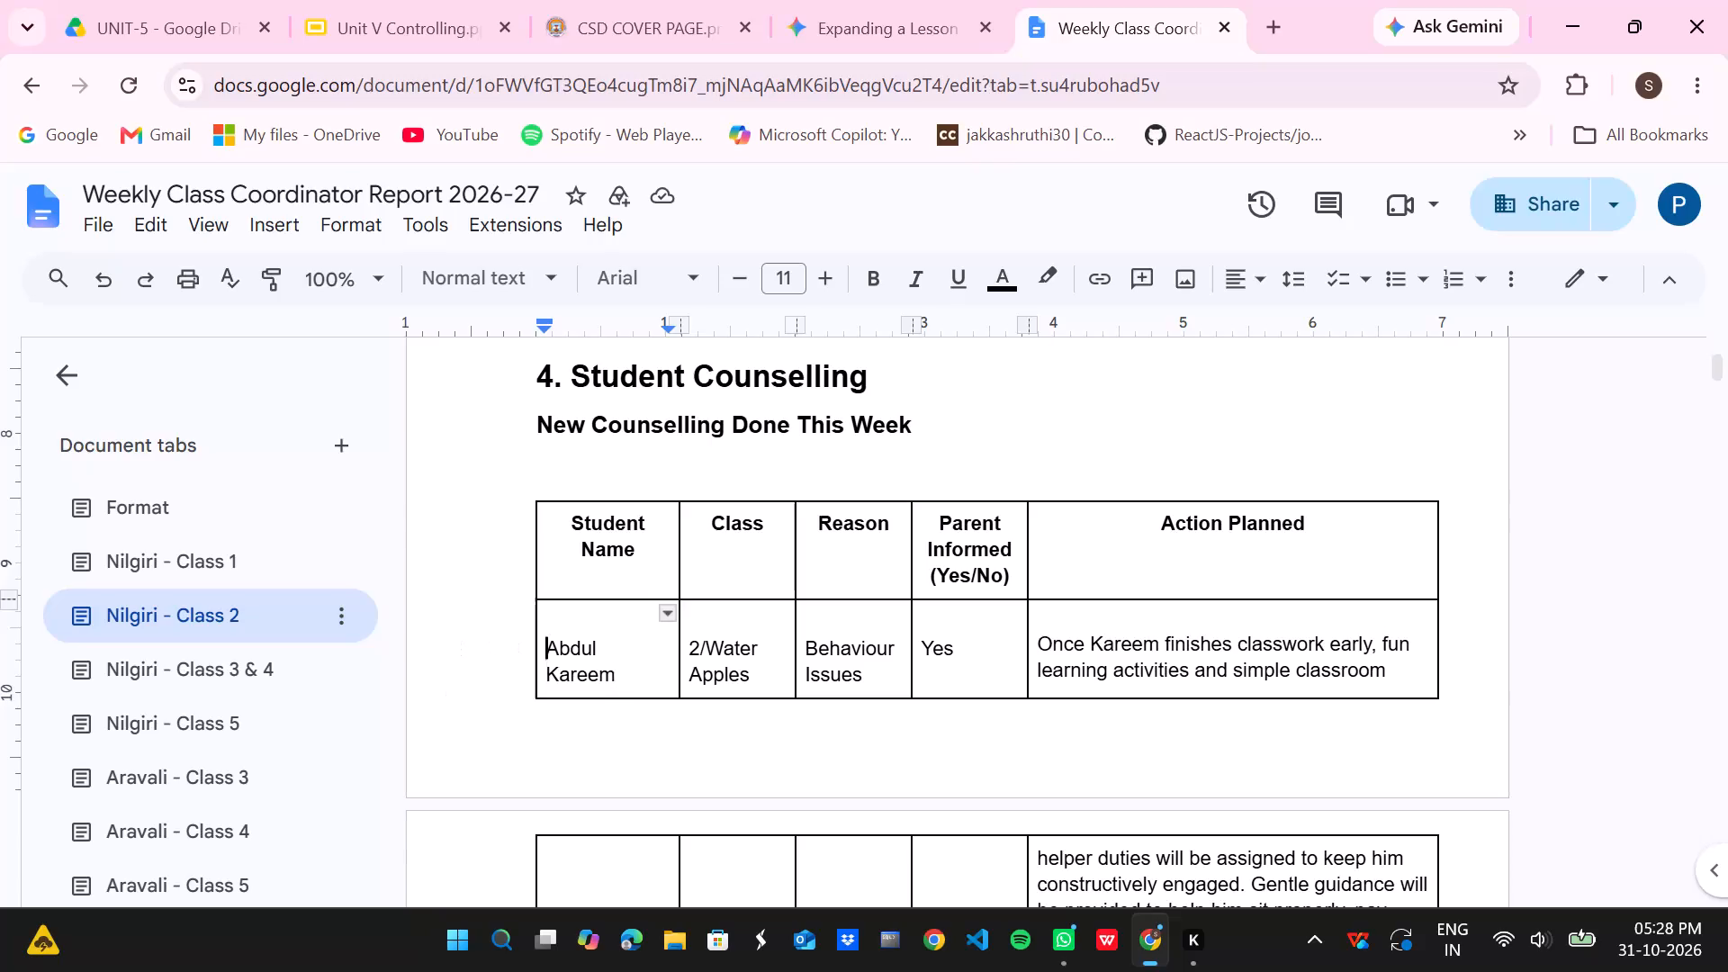
Replace the student name in the first row of the new counselling table with Yatin.
{"action": "key", "text": "BackSpace"}
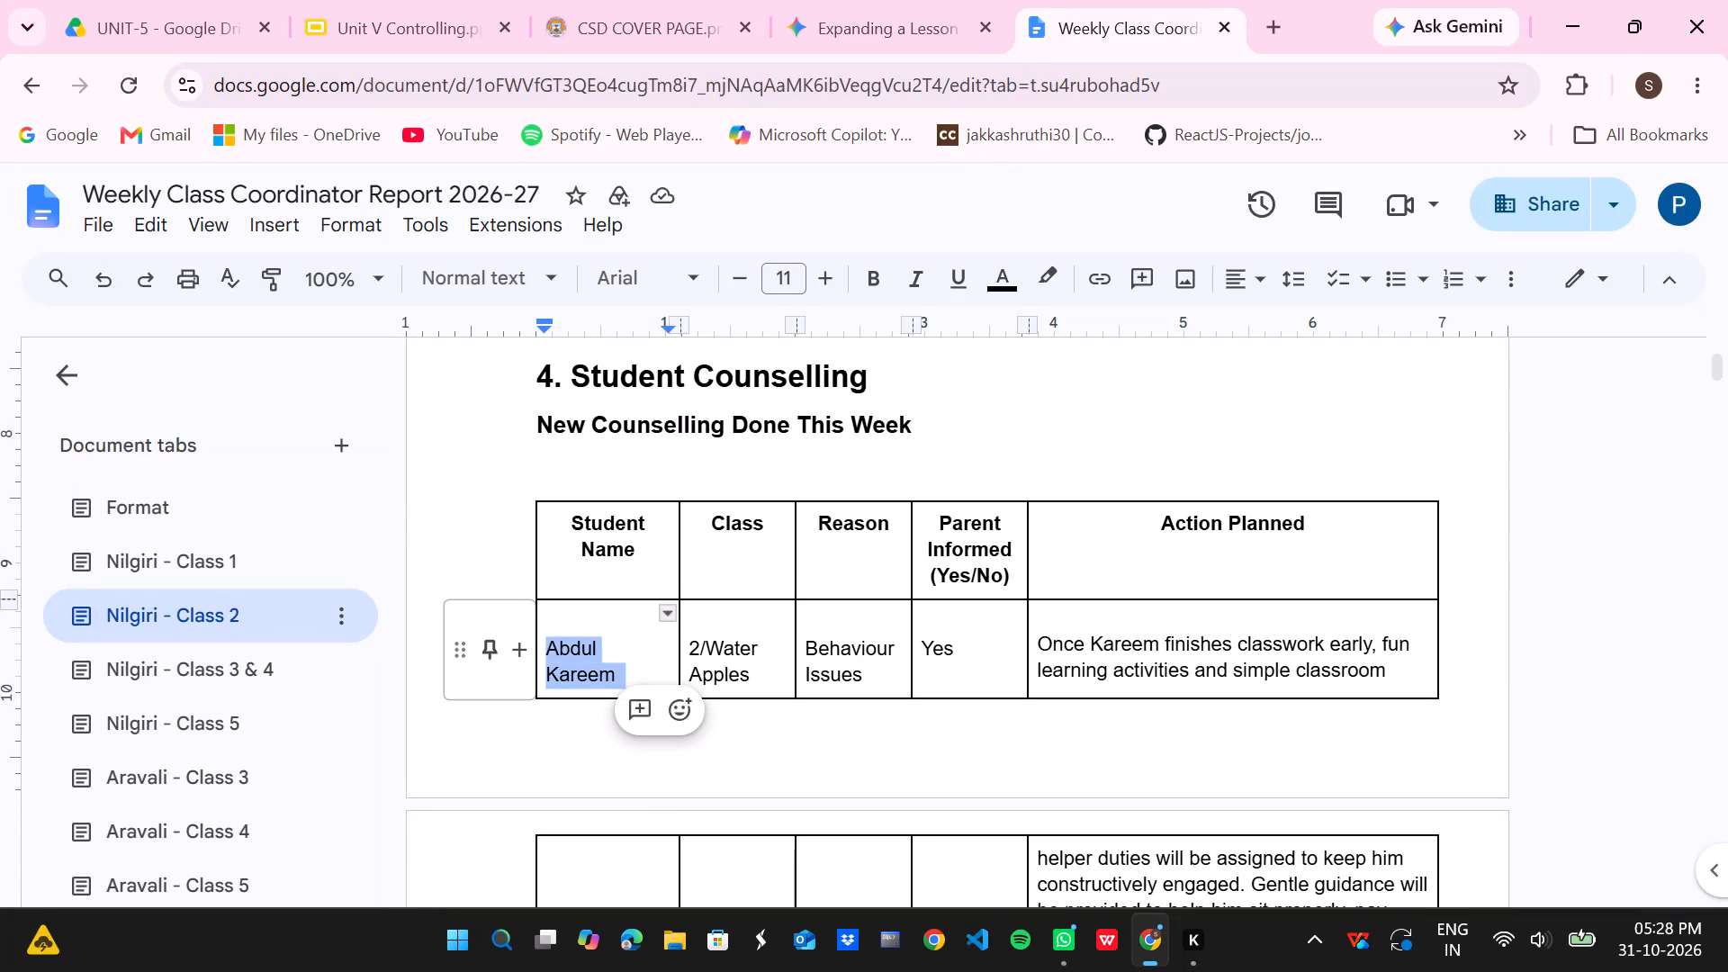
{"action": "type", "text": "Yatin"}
Replace the student name in the second row of the new counselling table with Pratap's full name.
{"action": "scroll", "coordinate": [643, 675], "scroll_direction": "down", "scroll_amount": 2}
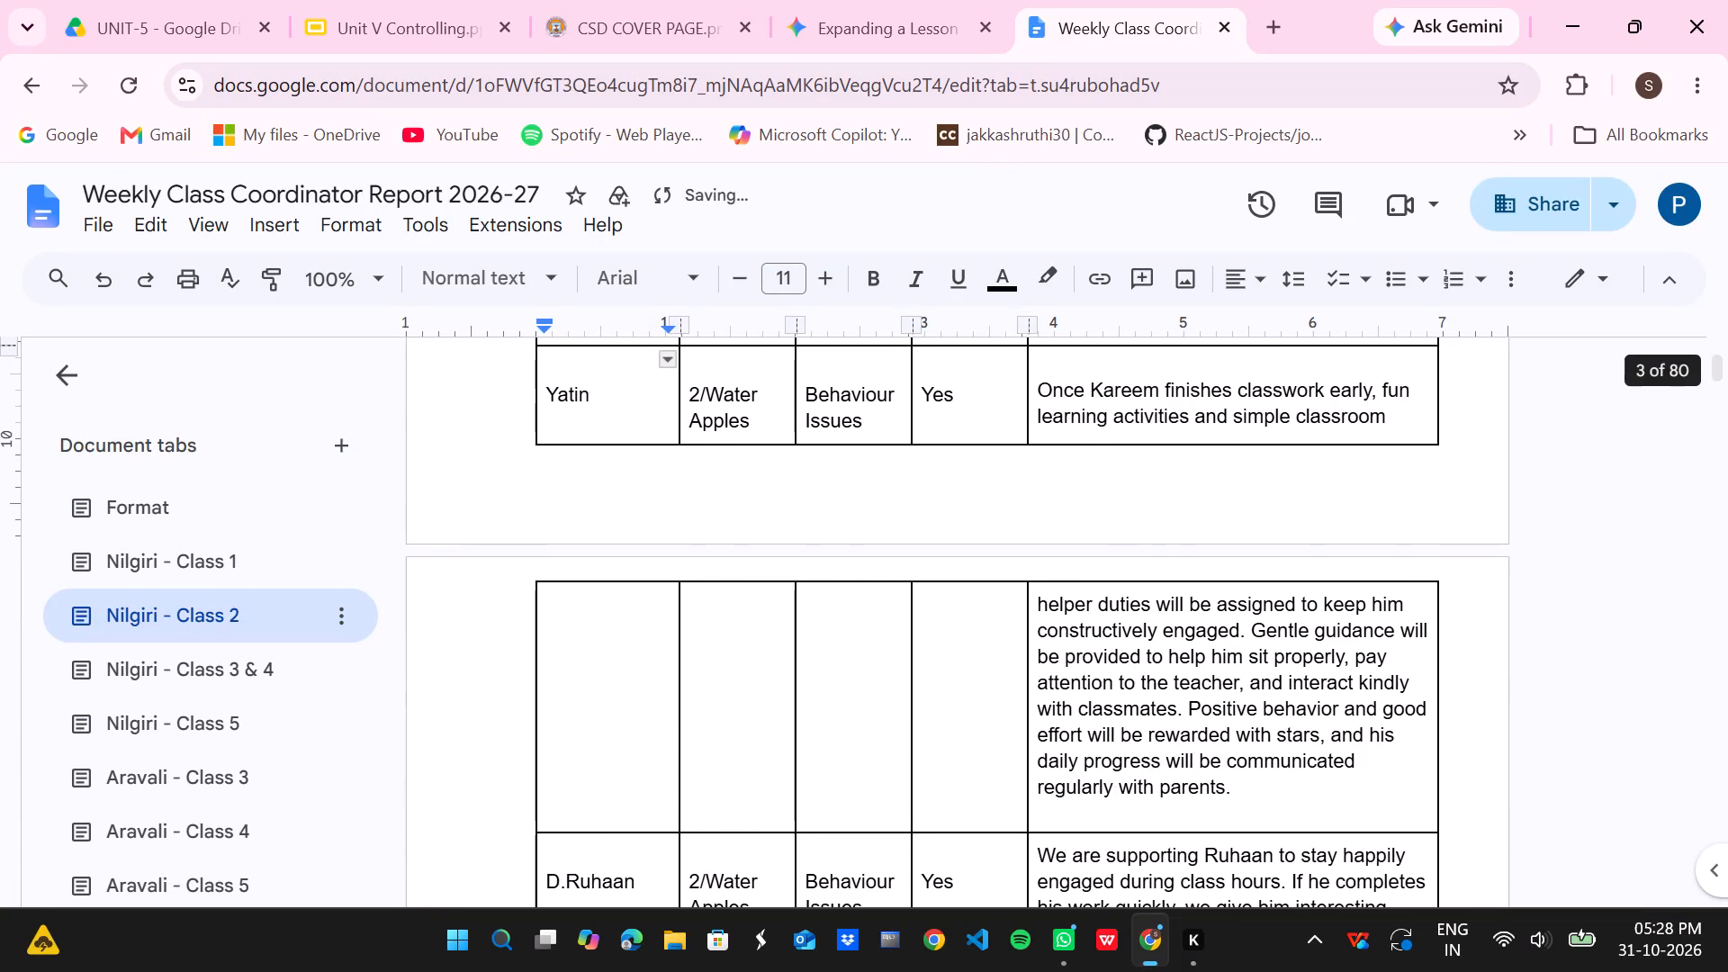
{"action": "scroll", "coordinate": [811, 799], "scroll_direction": "down", "scroll_amount": 1}
{"action": "left_click_drag", "start_coordinate": [642, 726], "coordinate": [548, 720]}
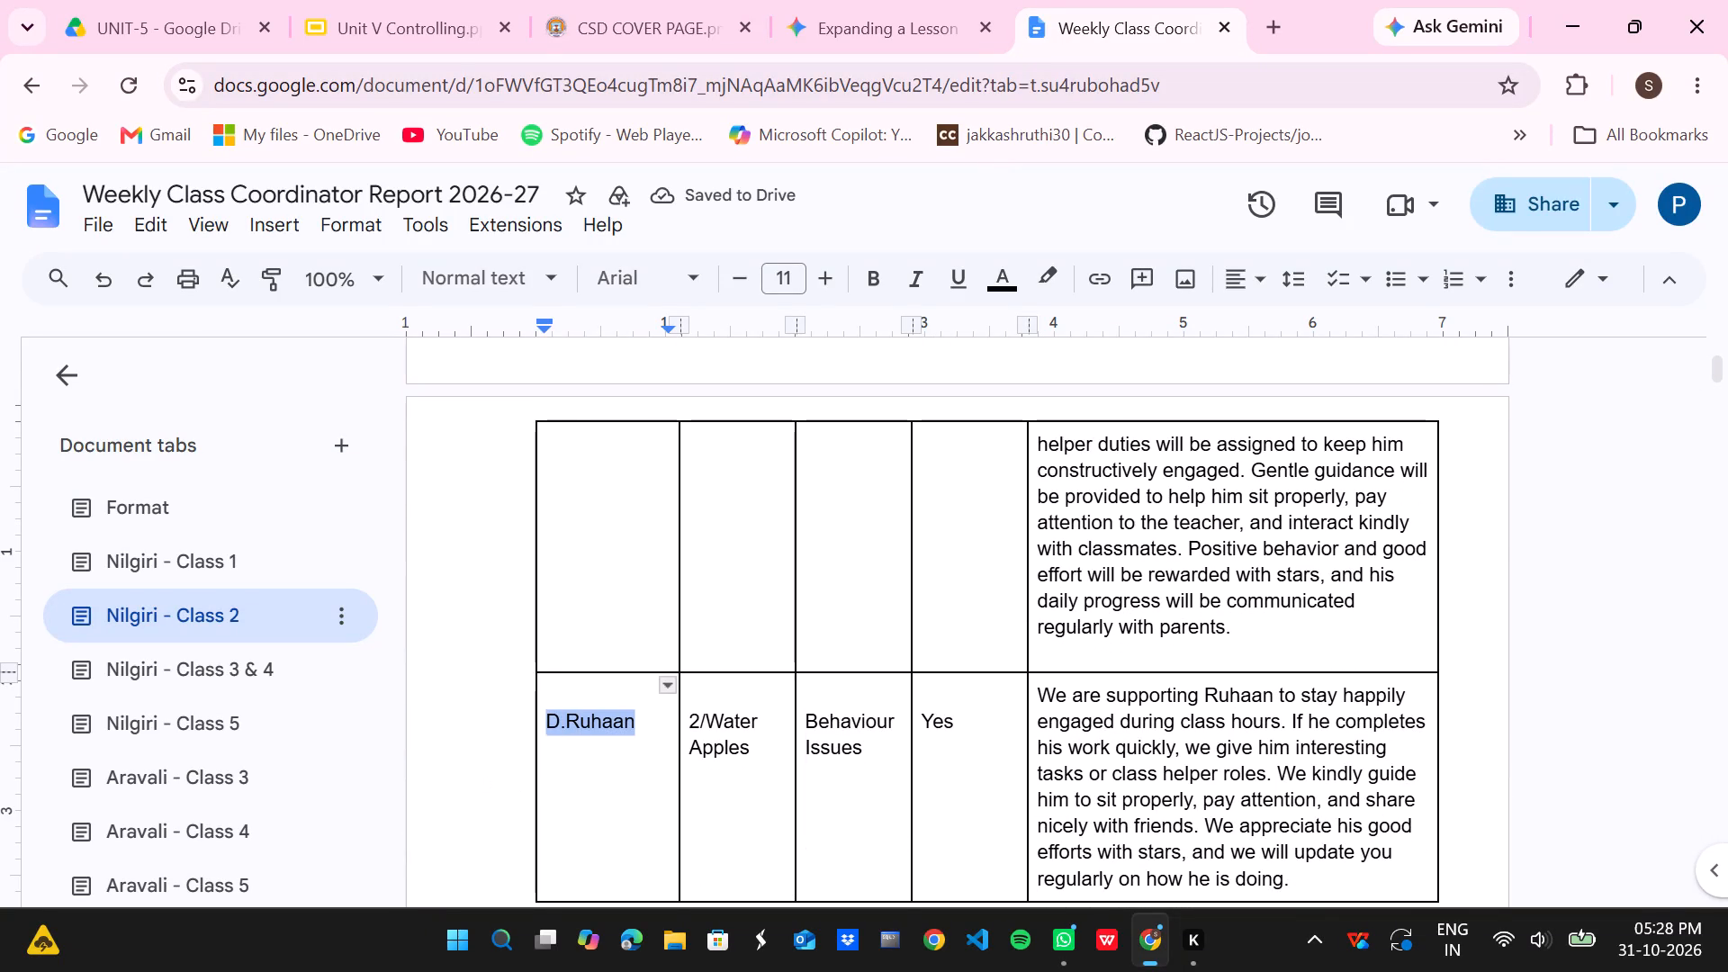
{"action": "left_click_drag", "start_coordinate": [548, 720], "coordinate": [541, 722]}
{"action": "key", "text": "BackSpace"}
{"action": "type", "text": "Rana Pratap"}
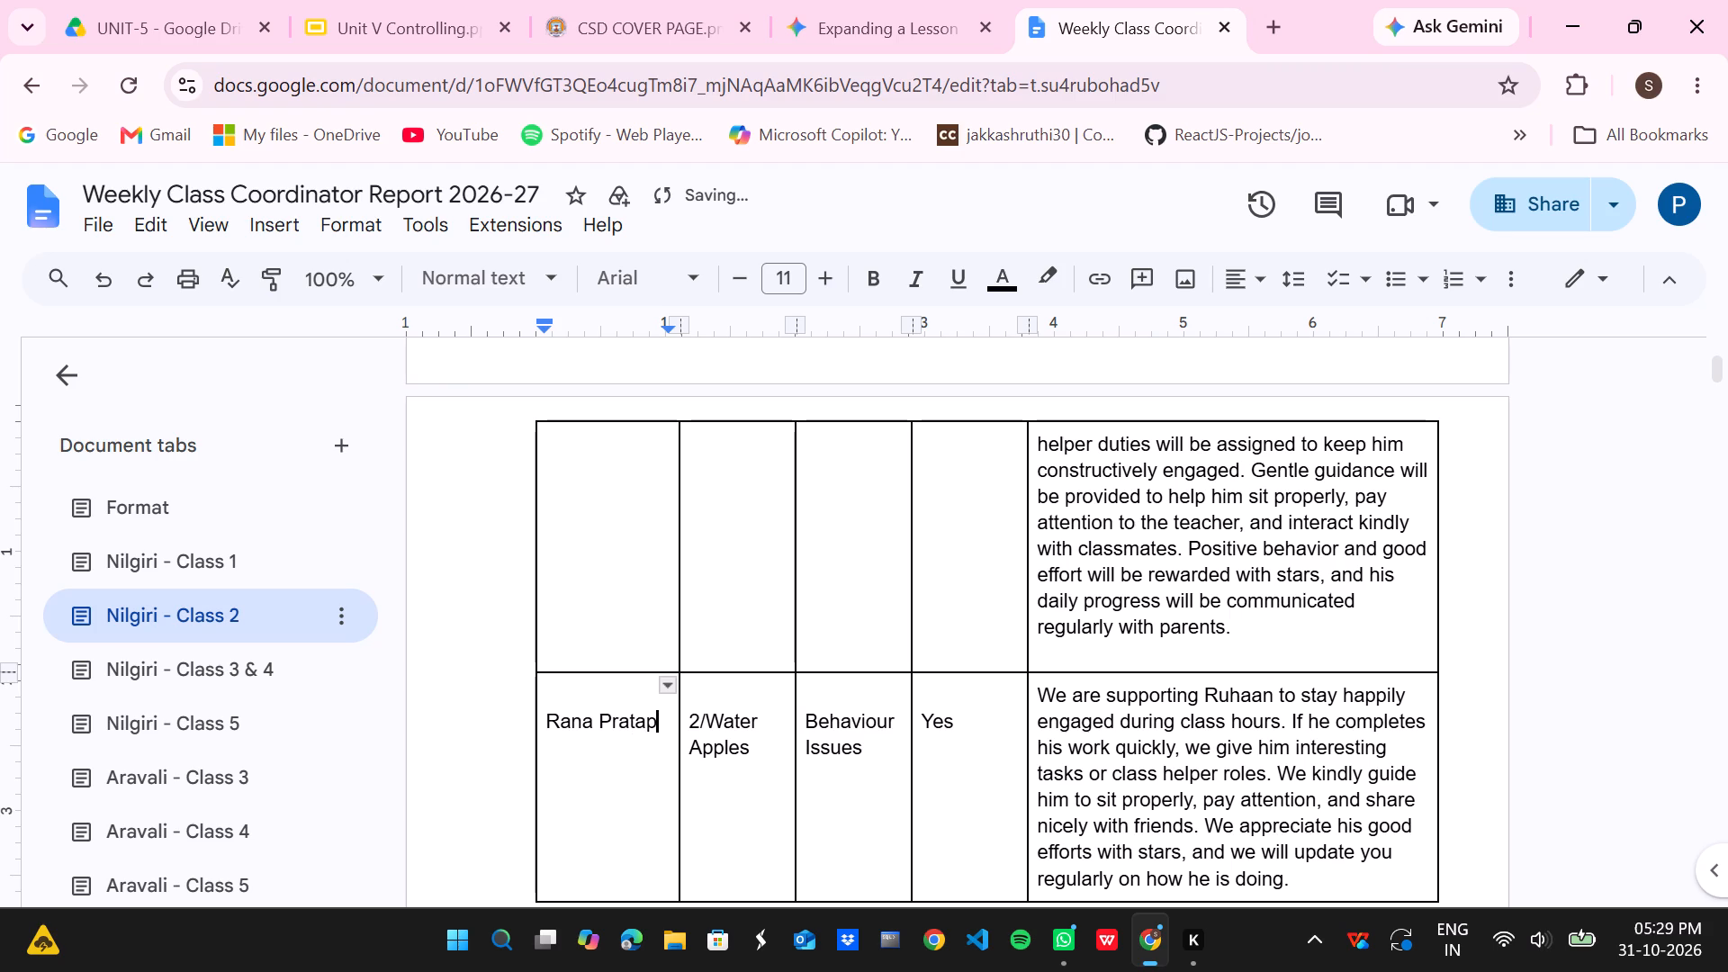
Change the student name in the second row's Action Planned text from Ruhaan to Pratap.
{"action": "left_click_drag", "start_coordinate": [1277, 693], "coordinate": [1206, 696]}
{"action": "key", "text": "BackSpace"}
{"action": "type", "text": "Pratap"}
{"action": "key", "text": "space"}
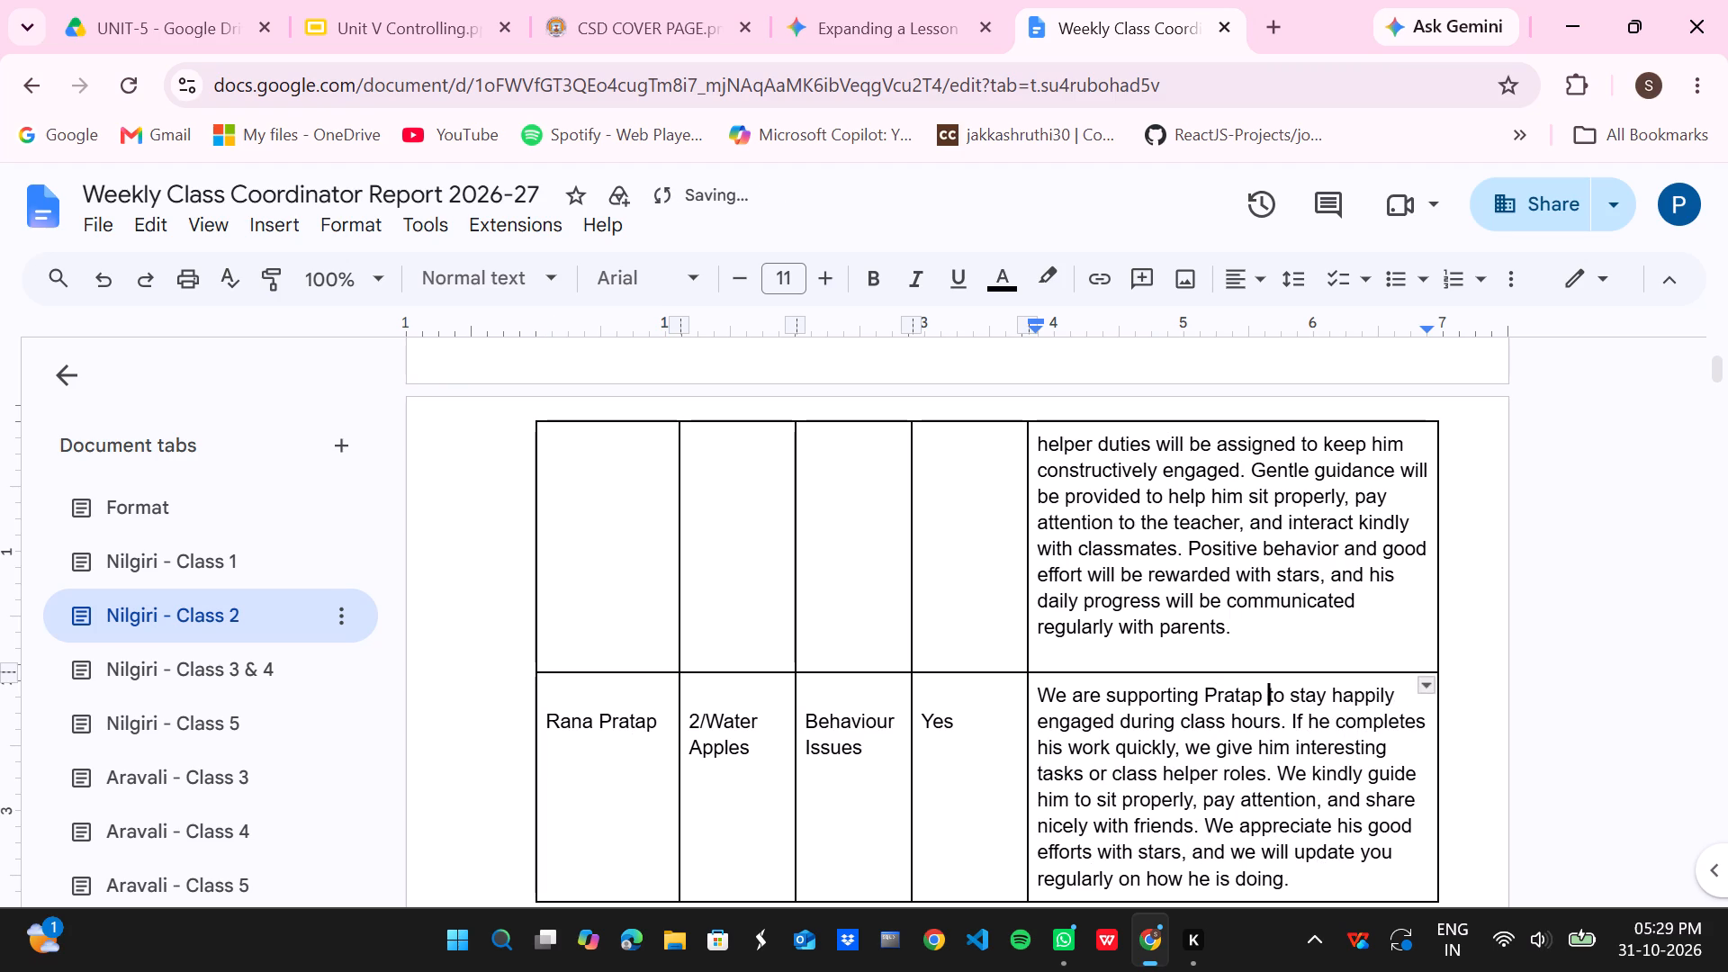
Change the student name in the first row's Action Planned text from Kareem to Yatin.
{"action": "scroll", "coordinate": [1213, 702], "scroll_direction": "up", "scroll_amount": 2}
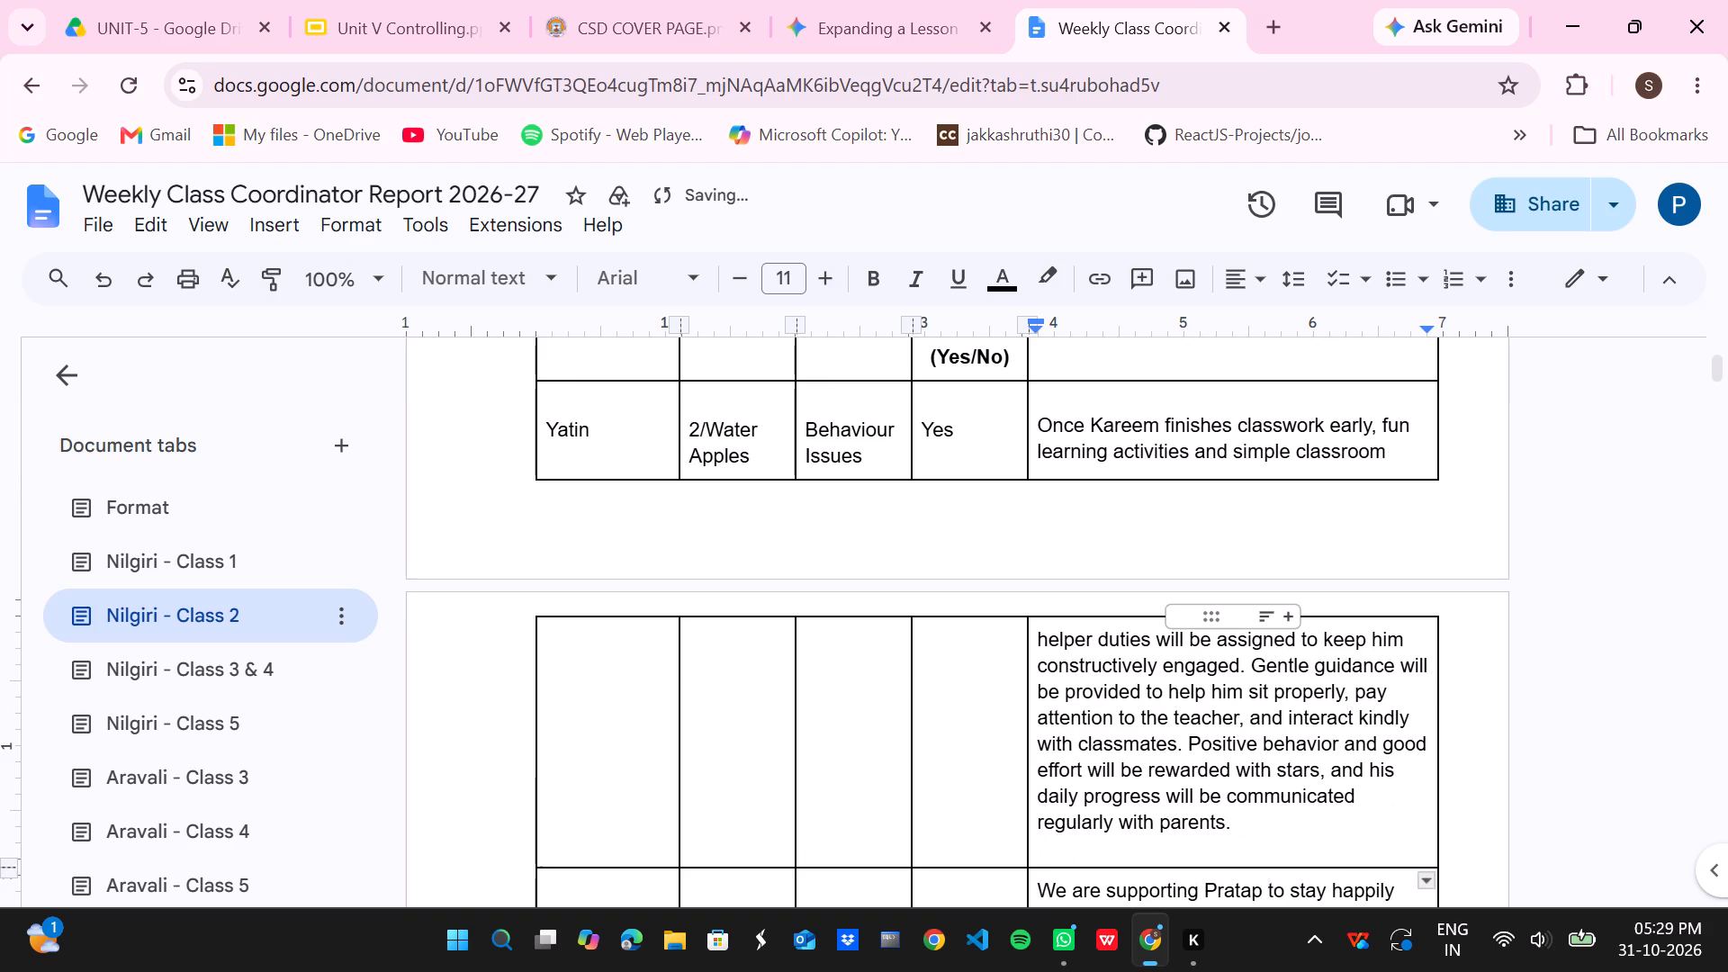
{"action": "left_click", "coordinate": [1164, 414]}
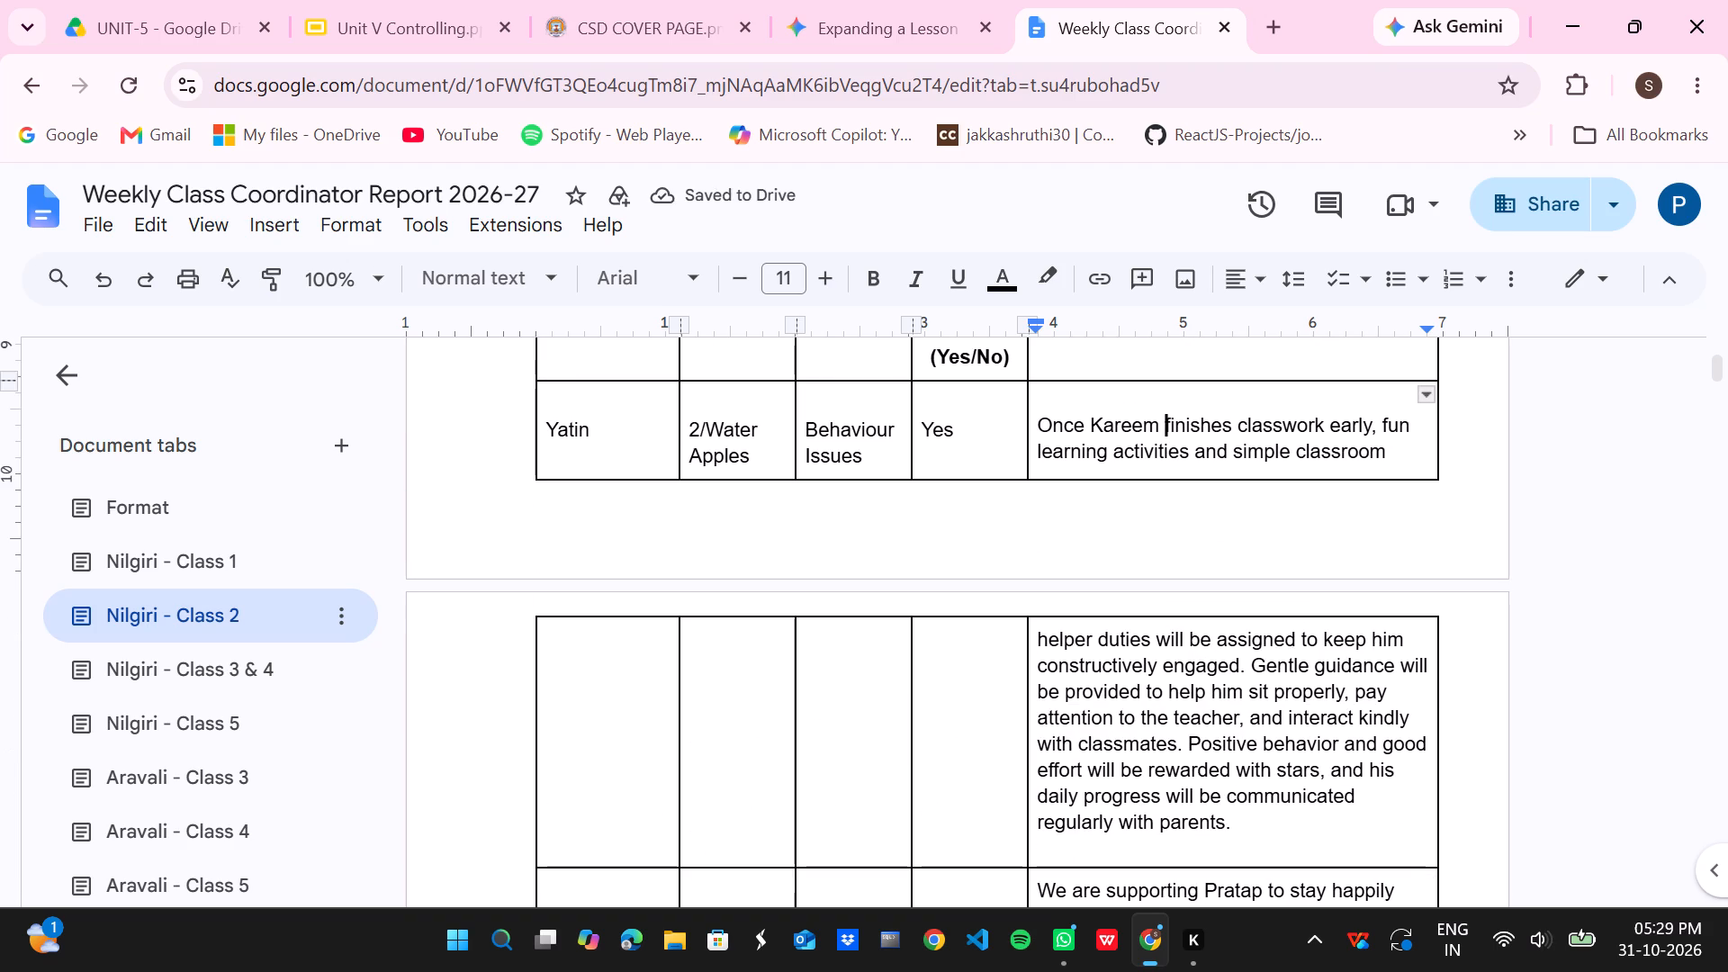
{"action": "key", "text": "Left"}
{"action": "key", "text": "BackSpace"}
{"action": "key", "text": "BackSpace"}
{"action": "key", "text": "BackSpace"}
{"action": "key", "text": "BackSpace"}
{"action": "key", "text": "BackSpace"}
{"action": "key", "text": "BackSpace"}
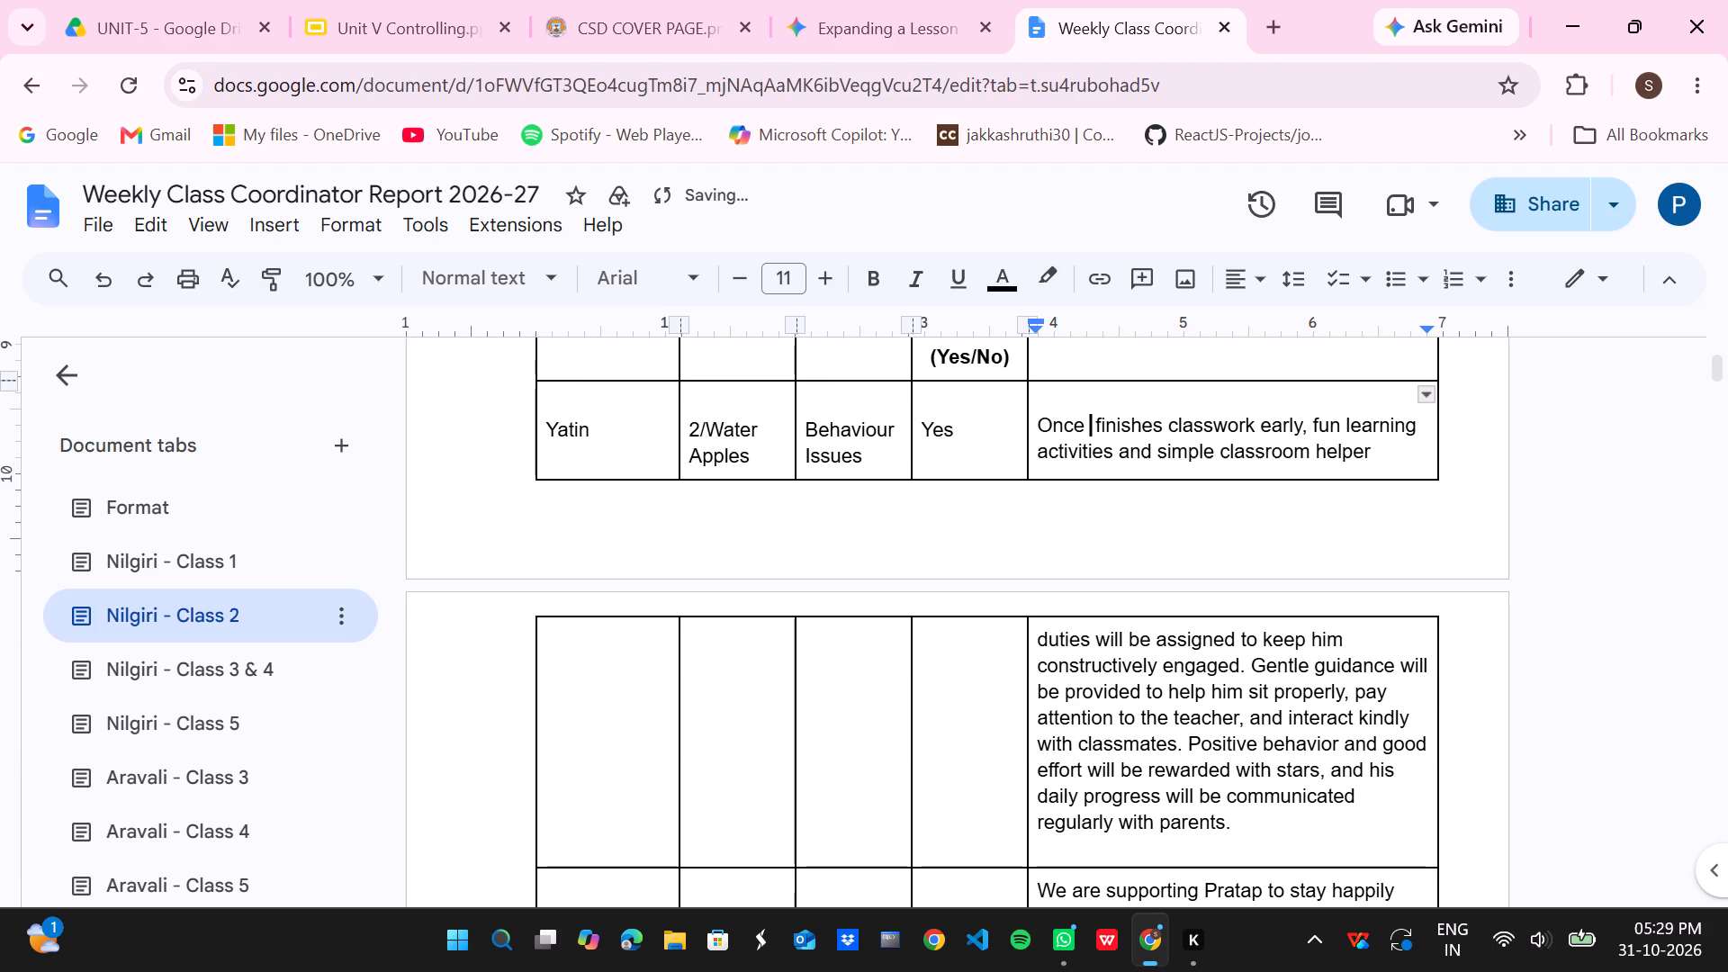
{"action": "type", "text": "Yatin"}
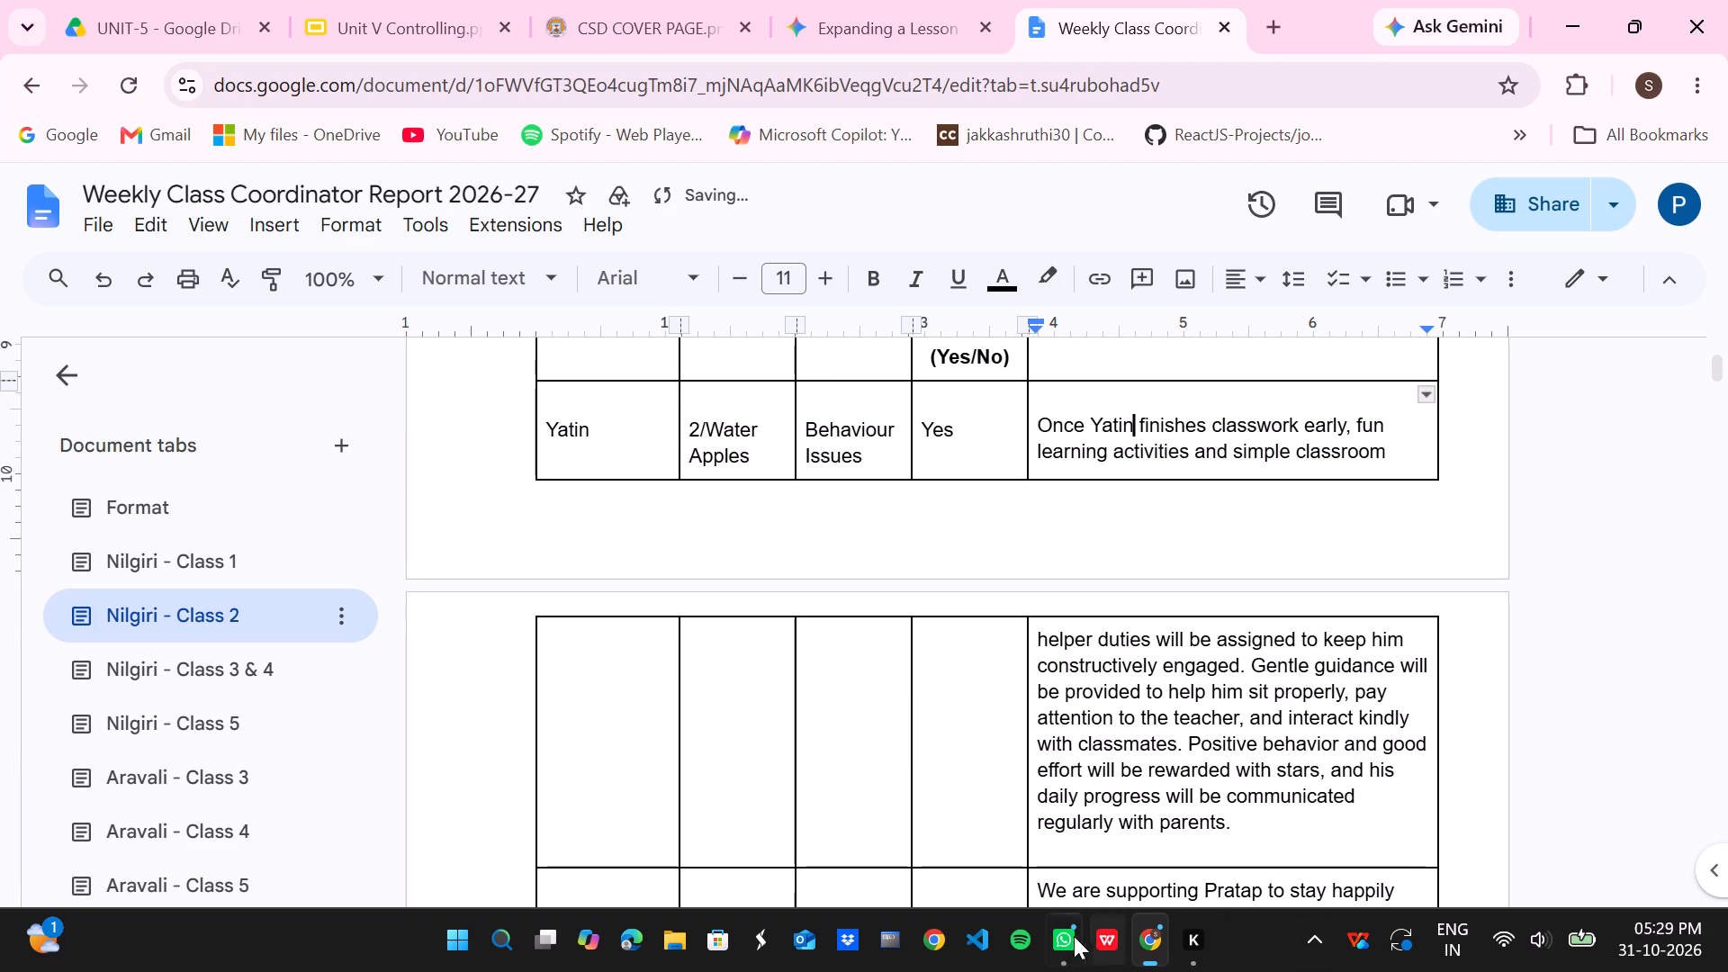
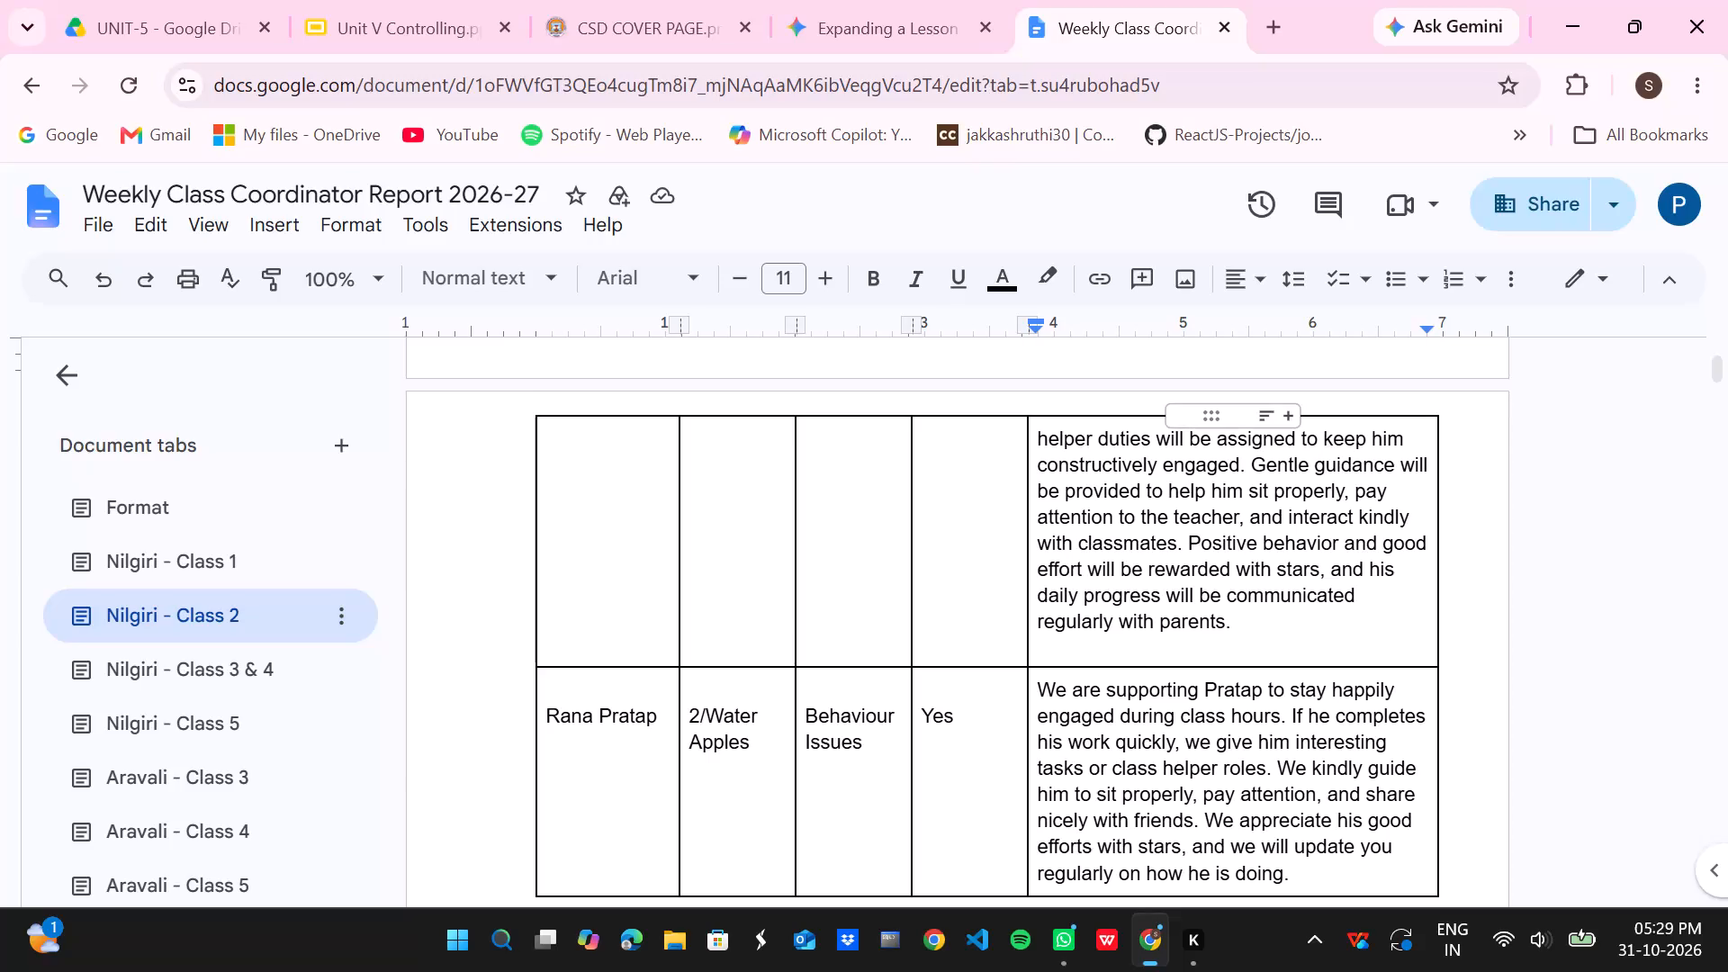
Enter 5 as the total of academic calls in the Student Calls Completed bullet under Parent Communication.
{"action": "scroll", "coordinate": [1111, 525], "scroll_direction": "down", "scroll_amount": 5}
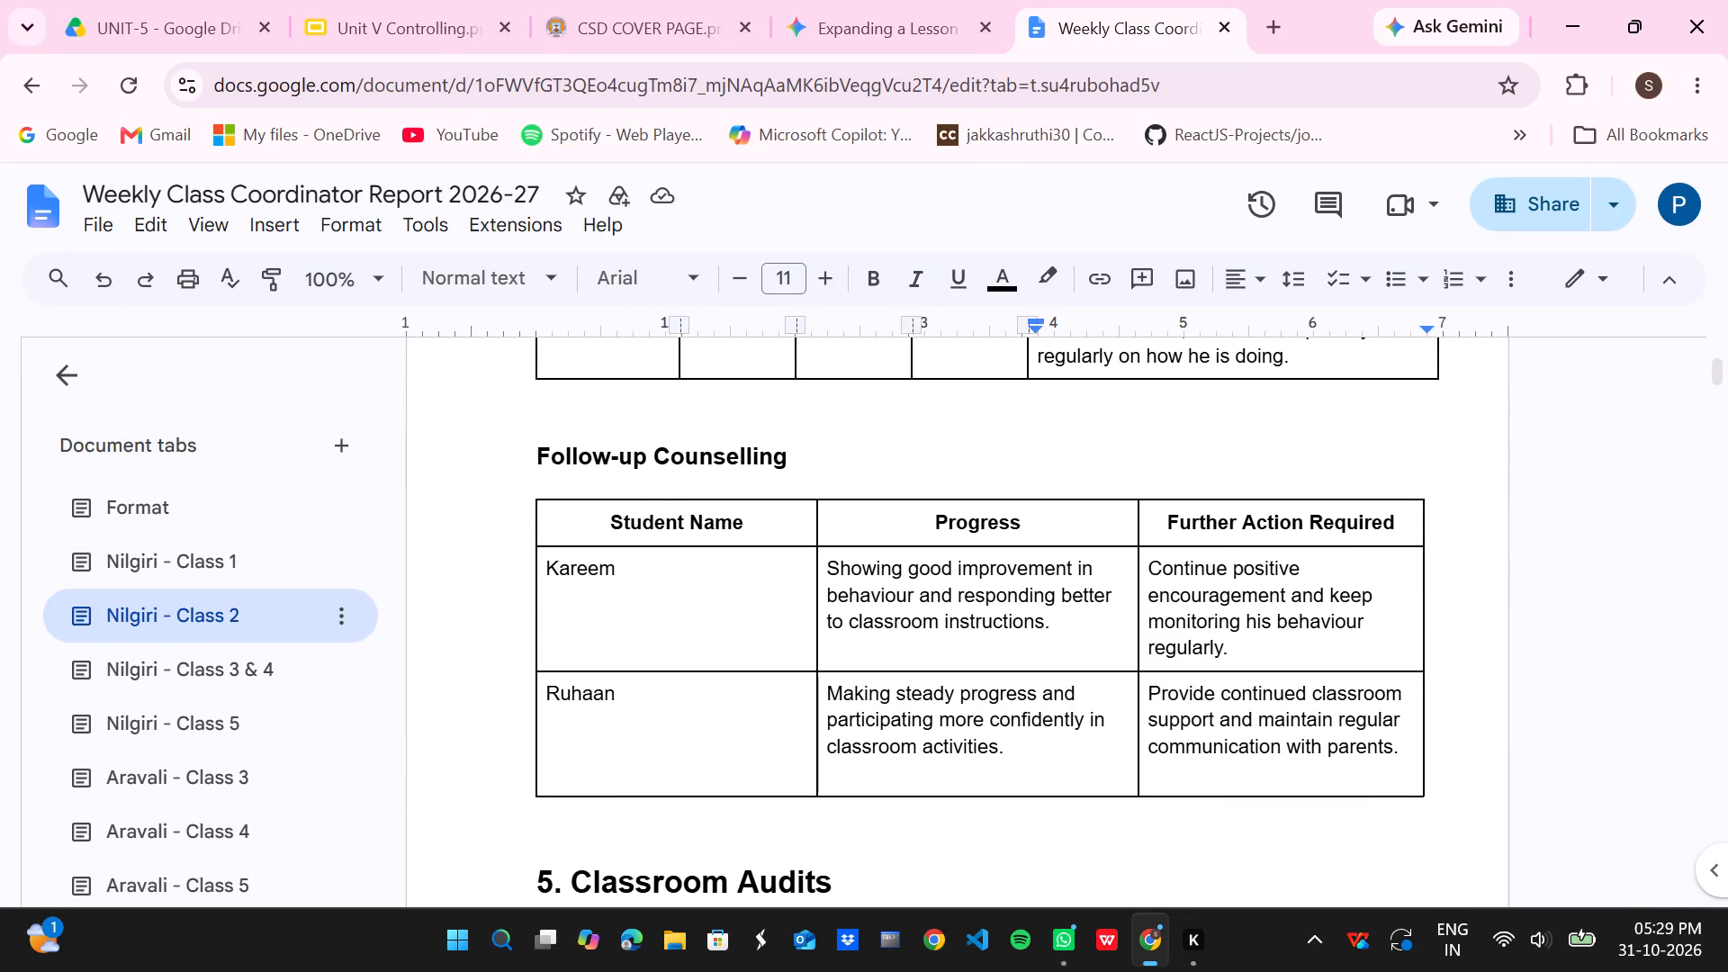
{"action": "scroll", "coordinate": [904, 614], "scroll_direction": "down", "scroll_amount": 3}
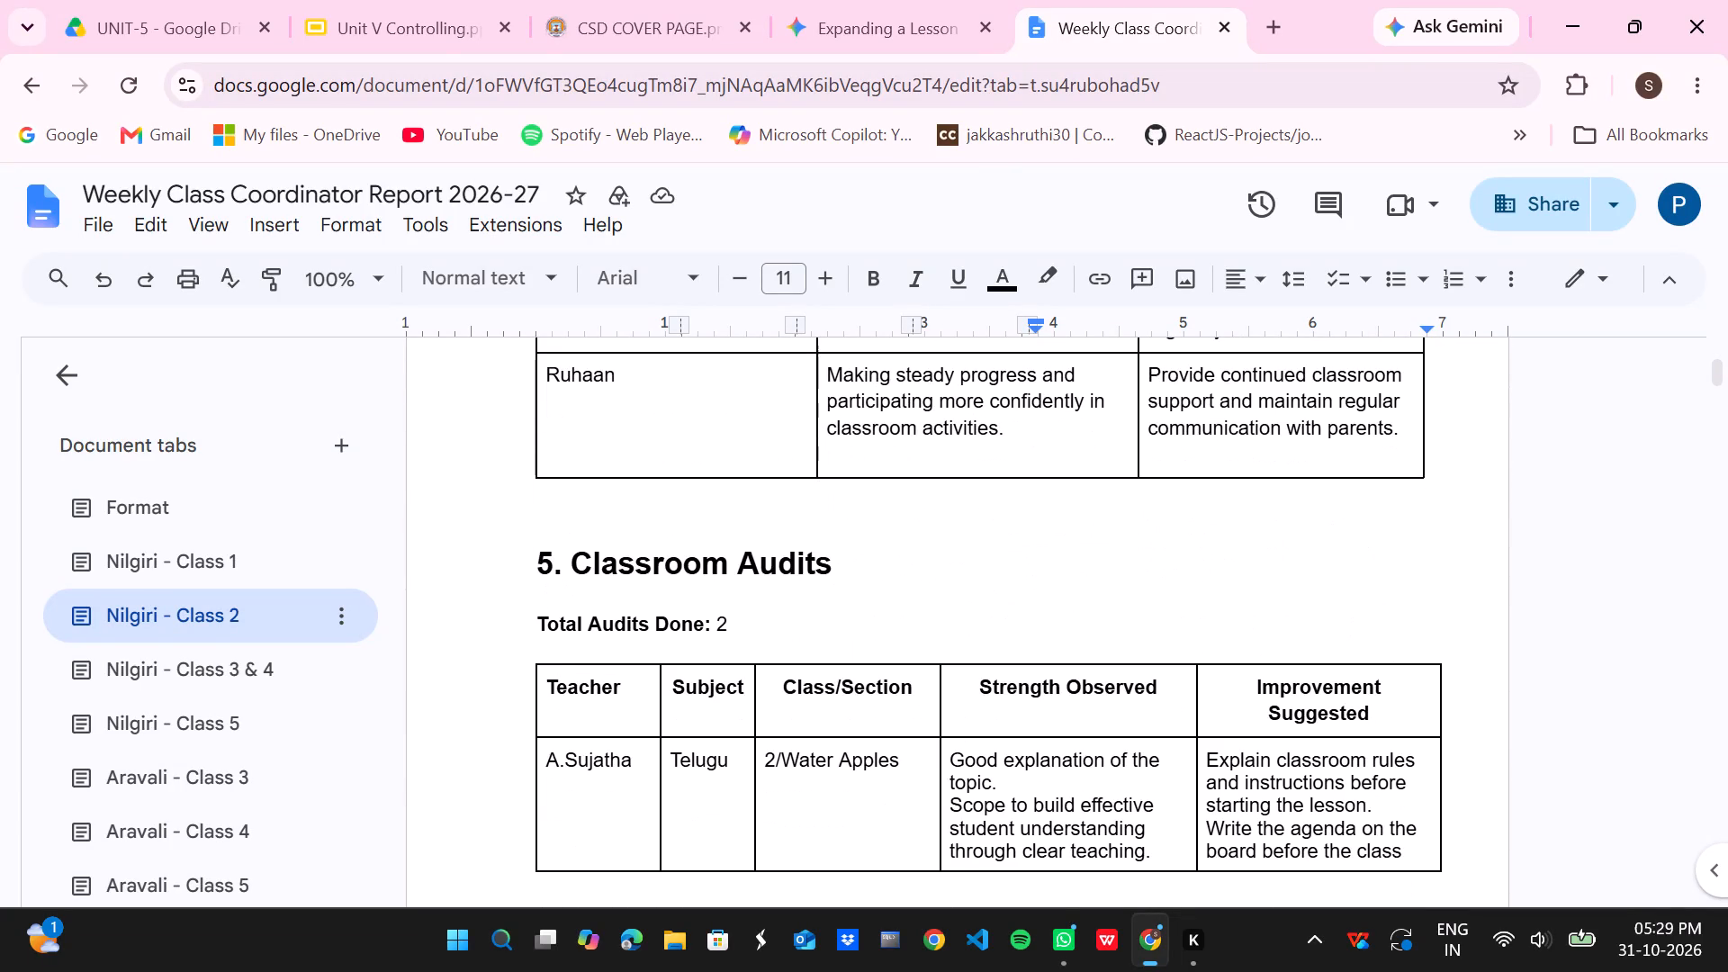
{"action": "scroll", "coordinate": [904, 614], "scroll_direction": "down", "scroll_amount": 7}
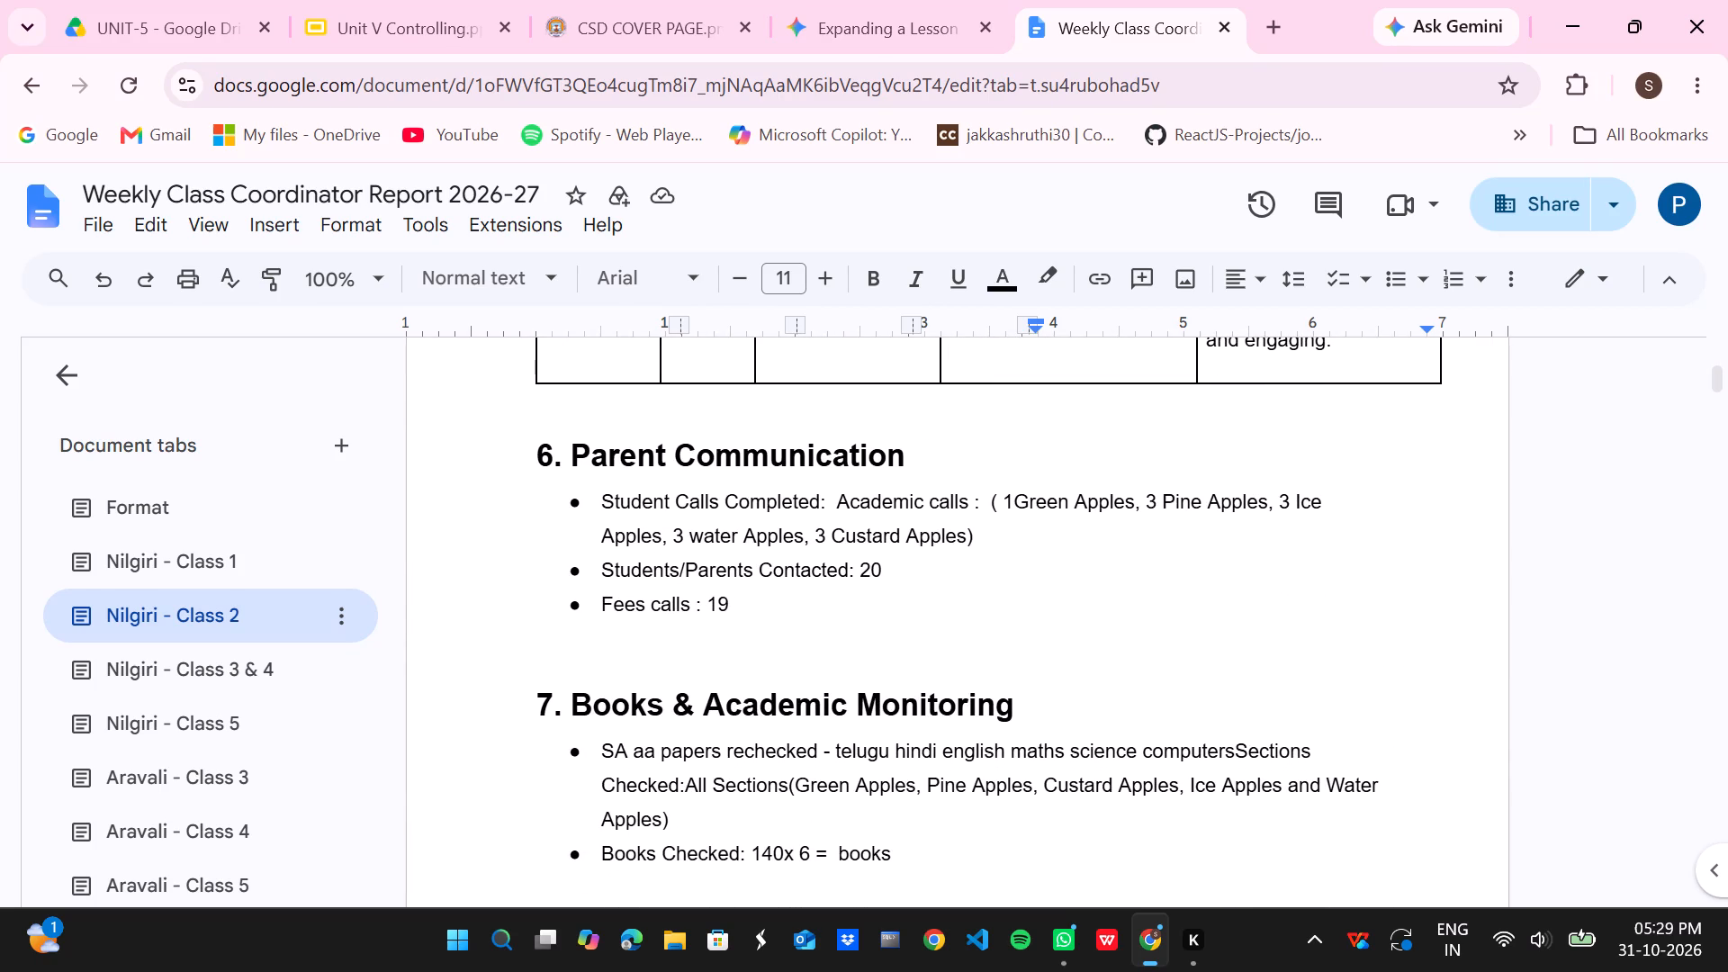
{"action": "left_click", "coordinate": [985, 500]}
{"action": "key", "text": "5"}
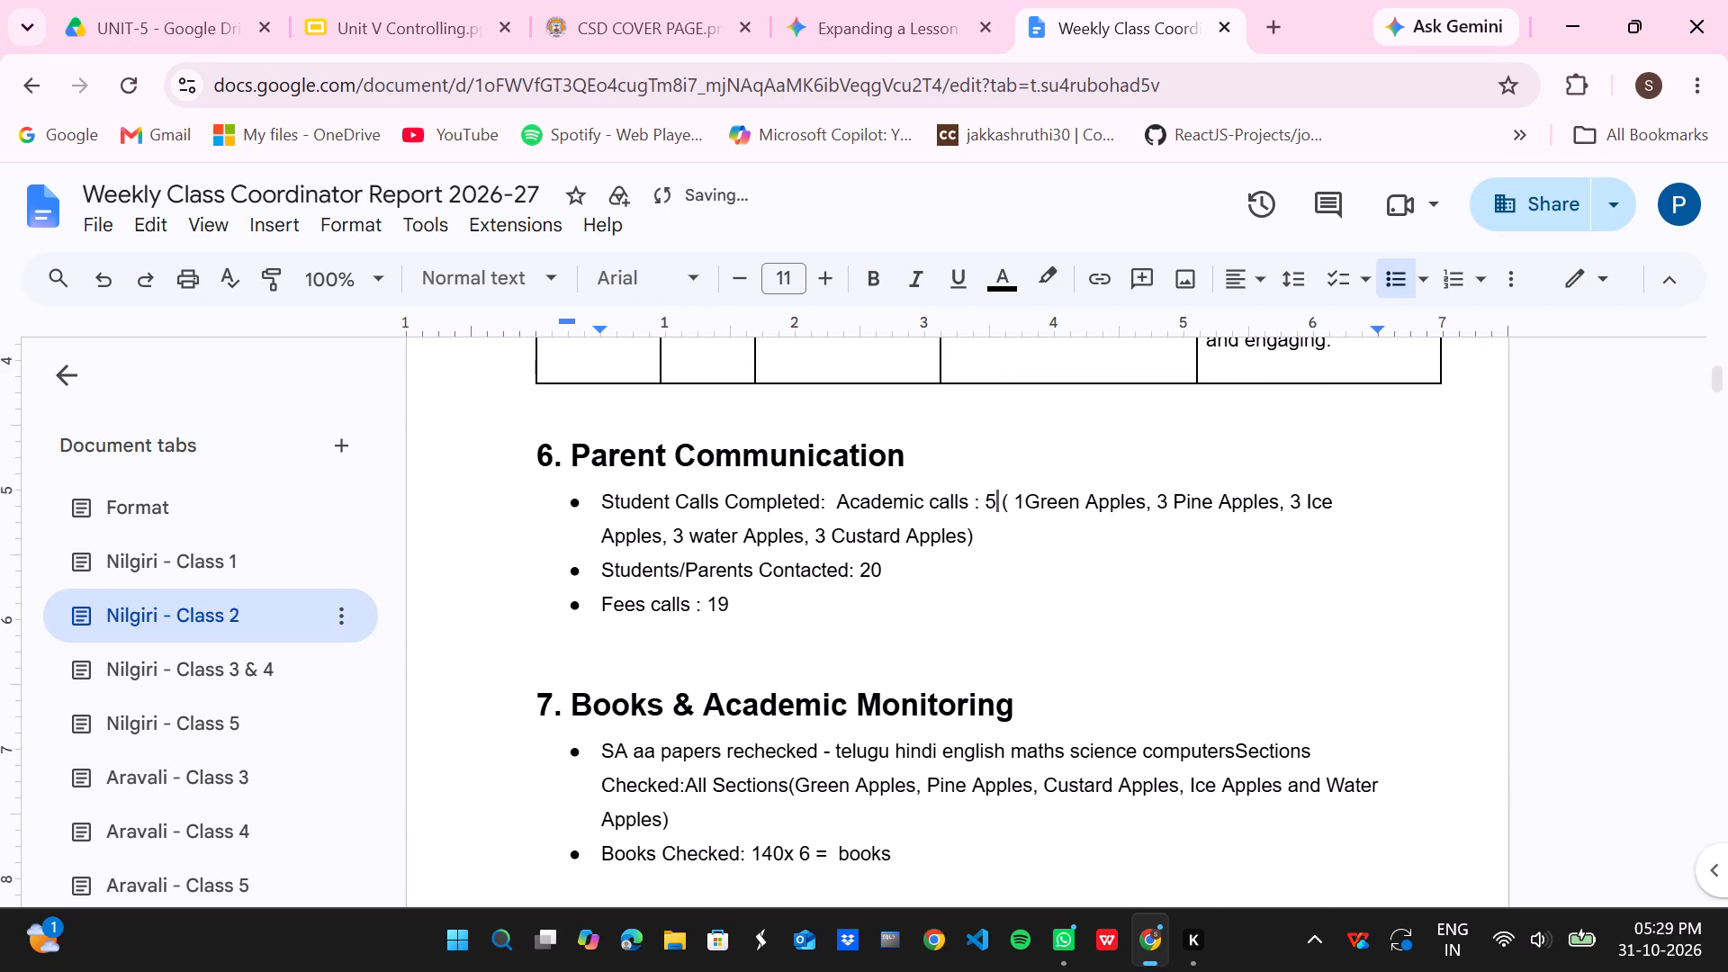
Set the academic call counts for Pine Apples, Ice Apples, water Apples and Custard Apples to 1 each.
{"action": "left_click", "coordinate": [1167, 494]}
{"action": "key", "text": "BackSpace"}
{"action": "key", "text": "1"}
{"action": "left_click", "coordinate": [1301, 509]}
{"action": "key", "text": "BackSpace"}
{"action": "key", "text": "1"}
{"action": "left_click", "coordinate": [682, 535]}
{"action": "key", "text": "BackSpace"}
{"action": "key", "text": "1"}
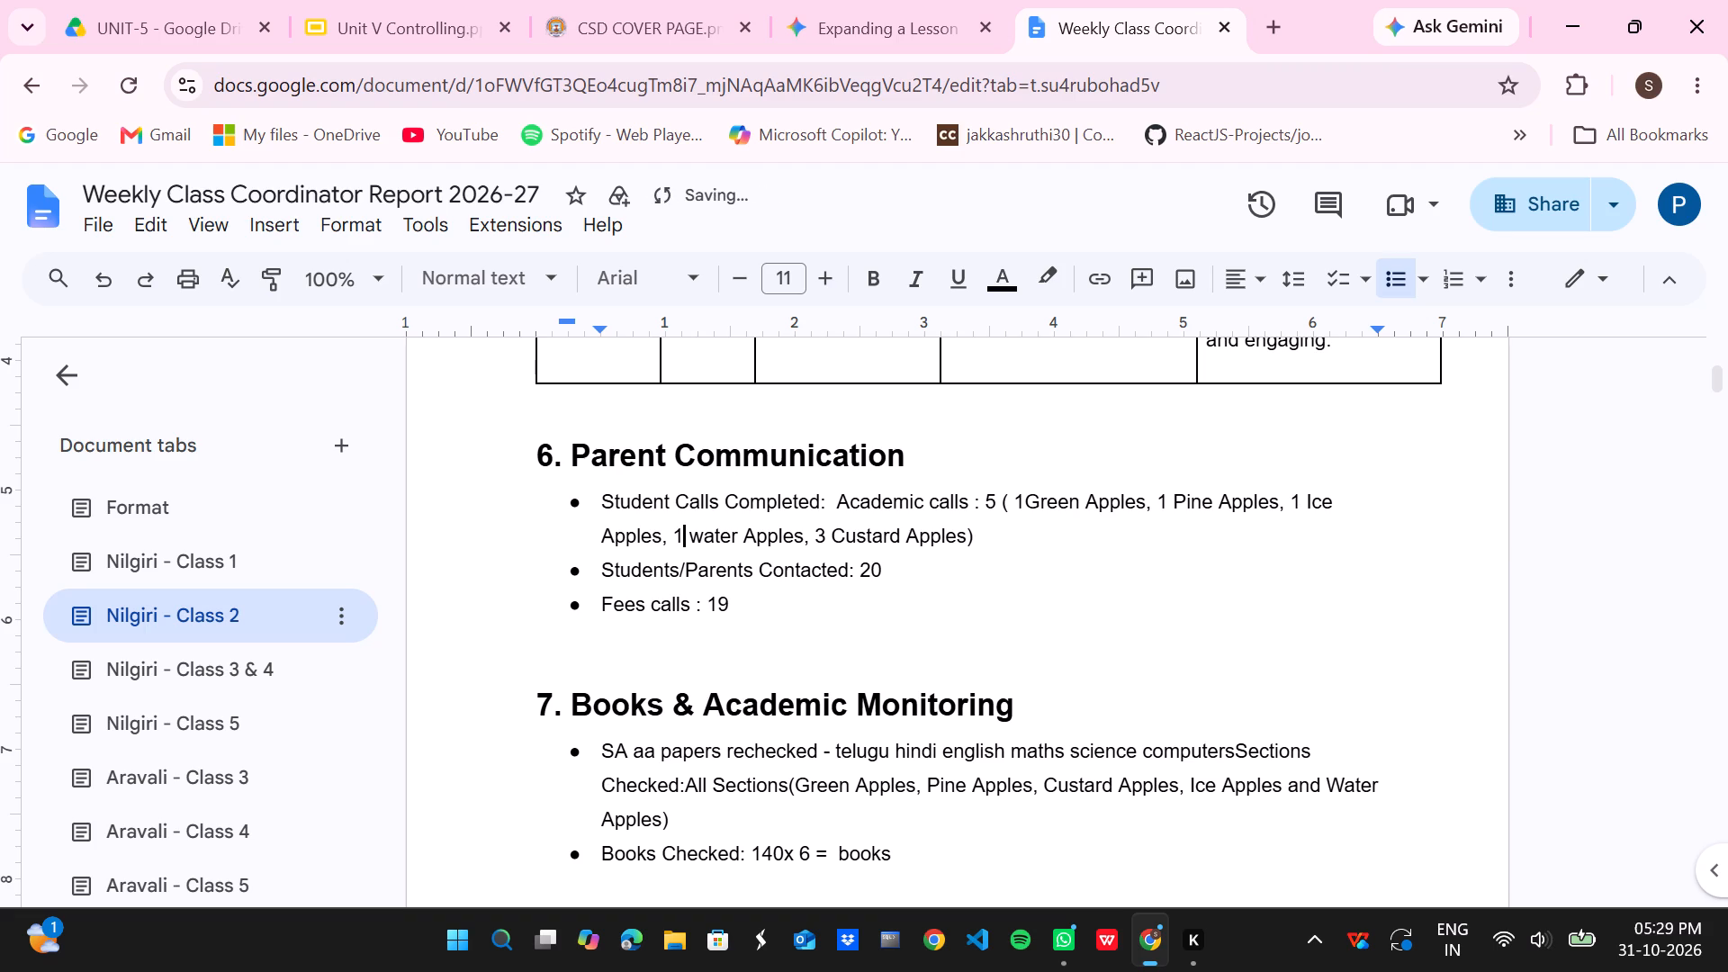
{"action": "left_click", "coordinate": [821, 543]}
{"action": "key", "text": "BackSpace"}
{"action": "key", "text": "1"}
Change the Students/Parents Contacted count to 5.
{"action": "left_click", "coordinate": [882, 566]}
{"action": "key", "text": "BackSpace"}
{"action": "key", "text": "BackSpace"}
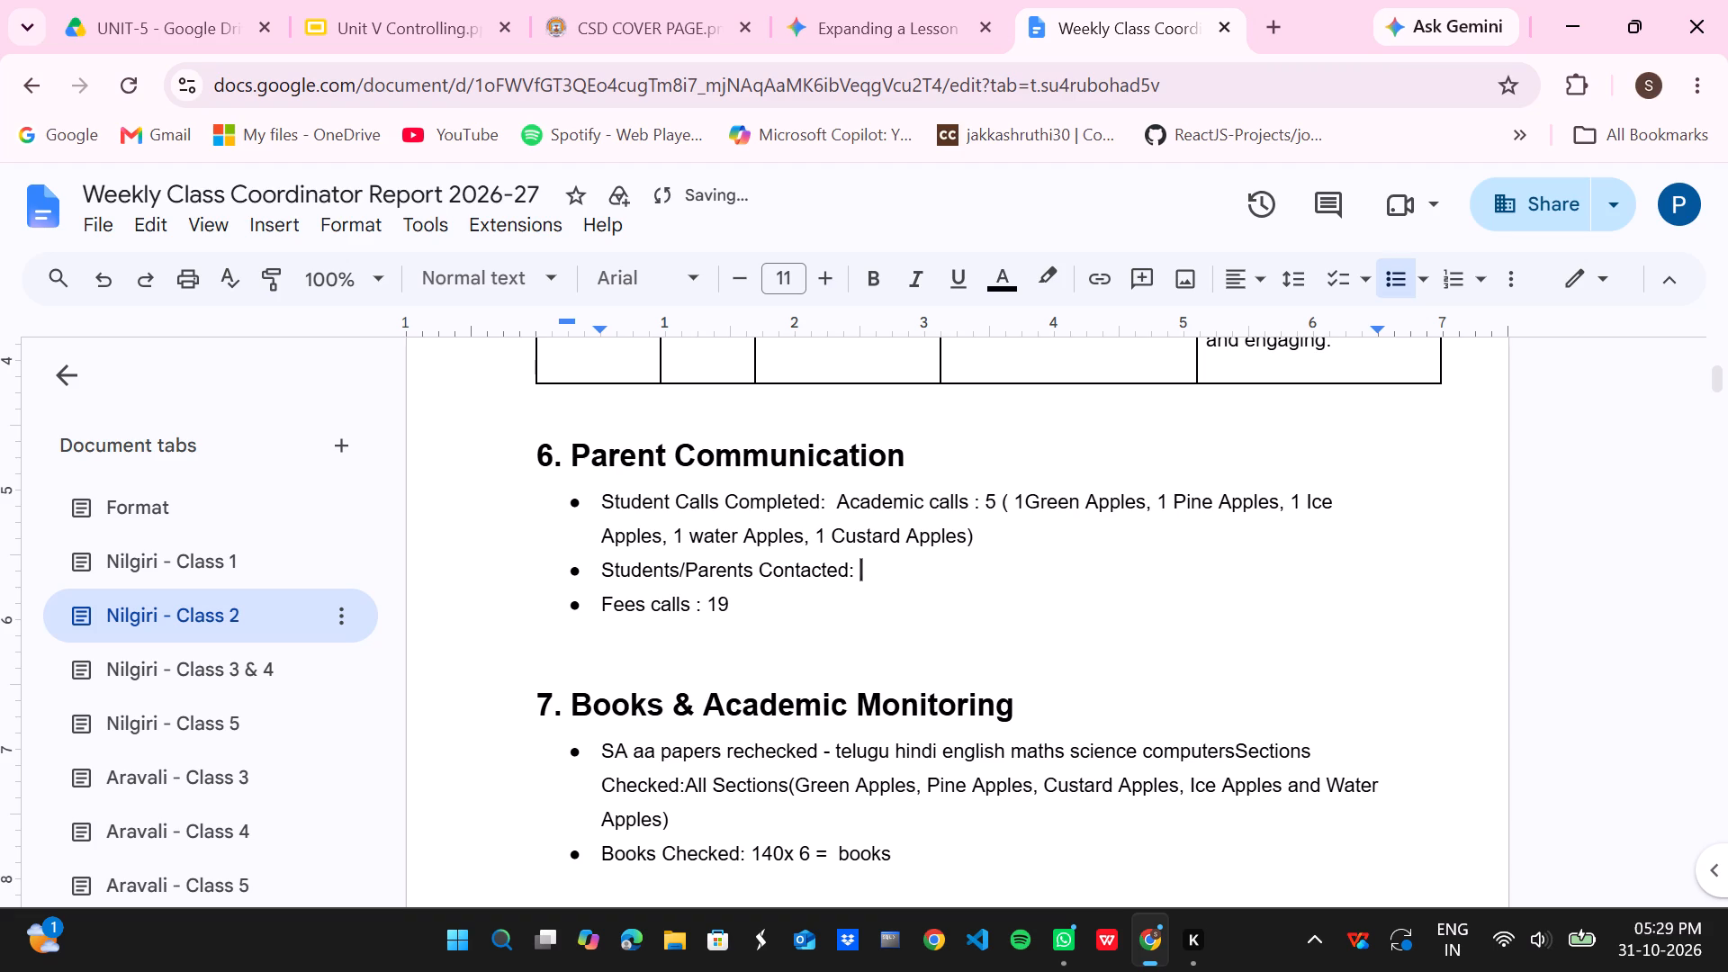
{"action": "key", "text": "5"}
Delete the Fees calls bullet and the blank line after it in the Parent Communication section.
{"action": "left_click_drag", "start_coordinate": [540, 607], "coordinate": [766, 612]}
{"action": "key", "text": "BackSpace"}
{"action": "key", "text": "BackSpace"}
{"action": "key", "text": "BackSpace"}
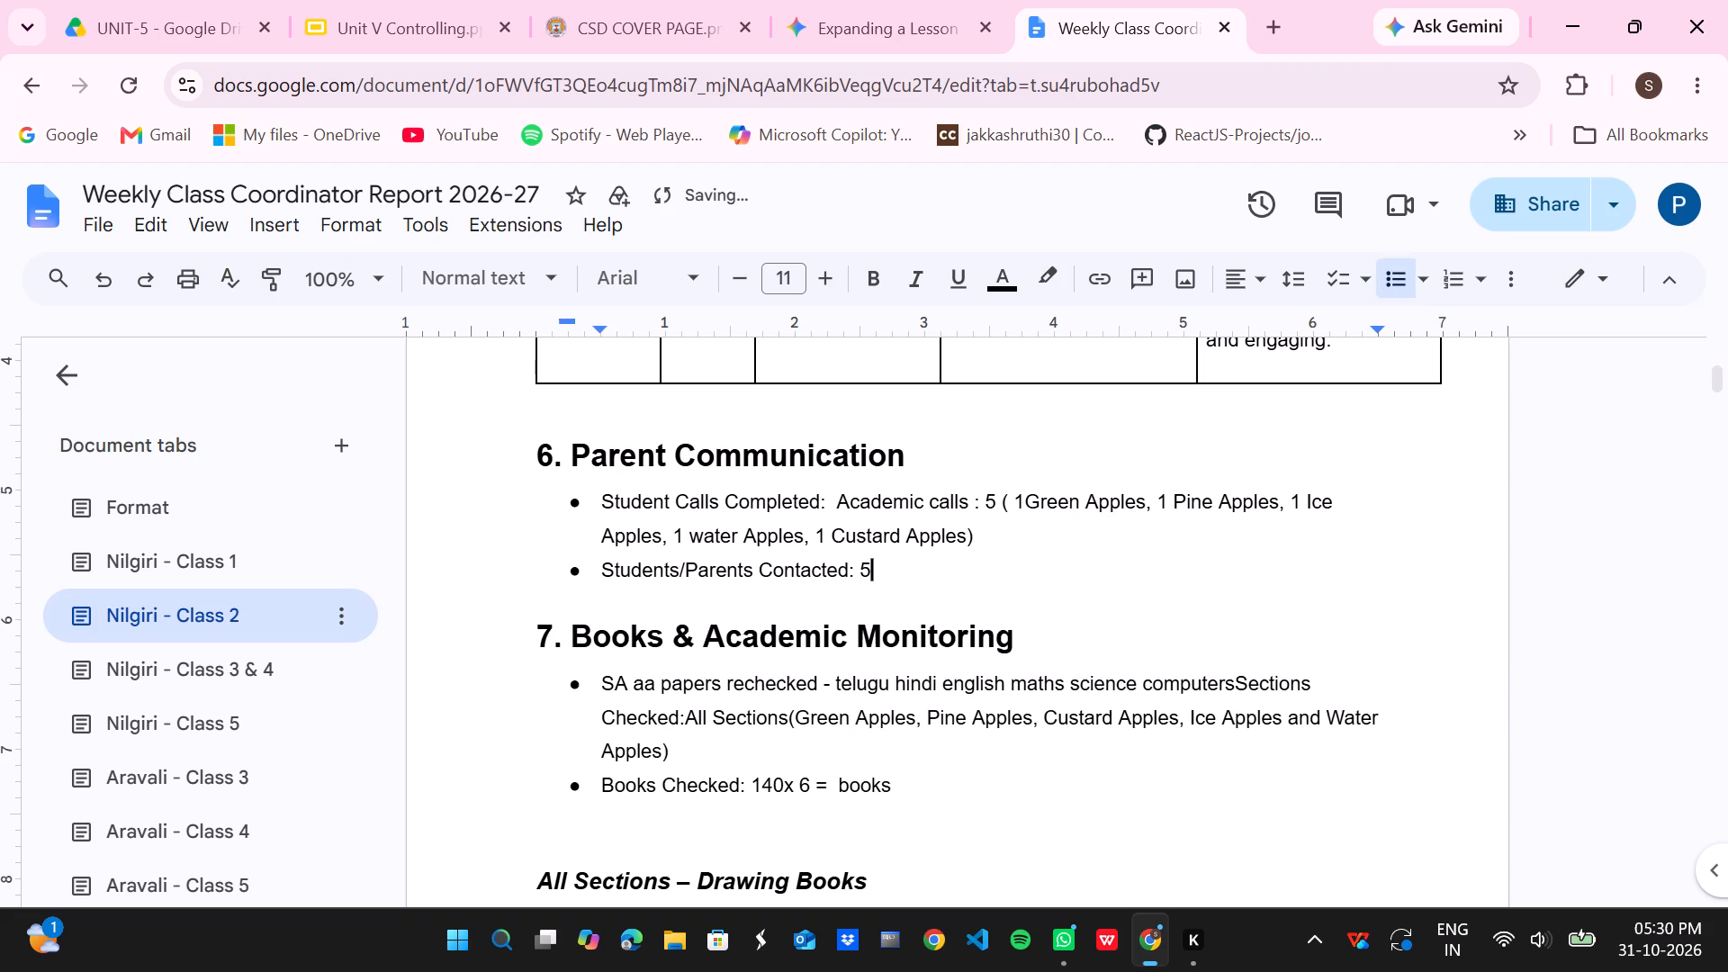
Insert a Summative Assessment papers rechecked label at the start of the first Books & Academic Monitoring bullet.
{"action": "scroll", "coordinate": [974, 696], "scroll_direction": "down", "scroll_amount": 1}
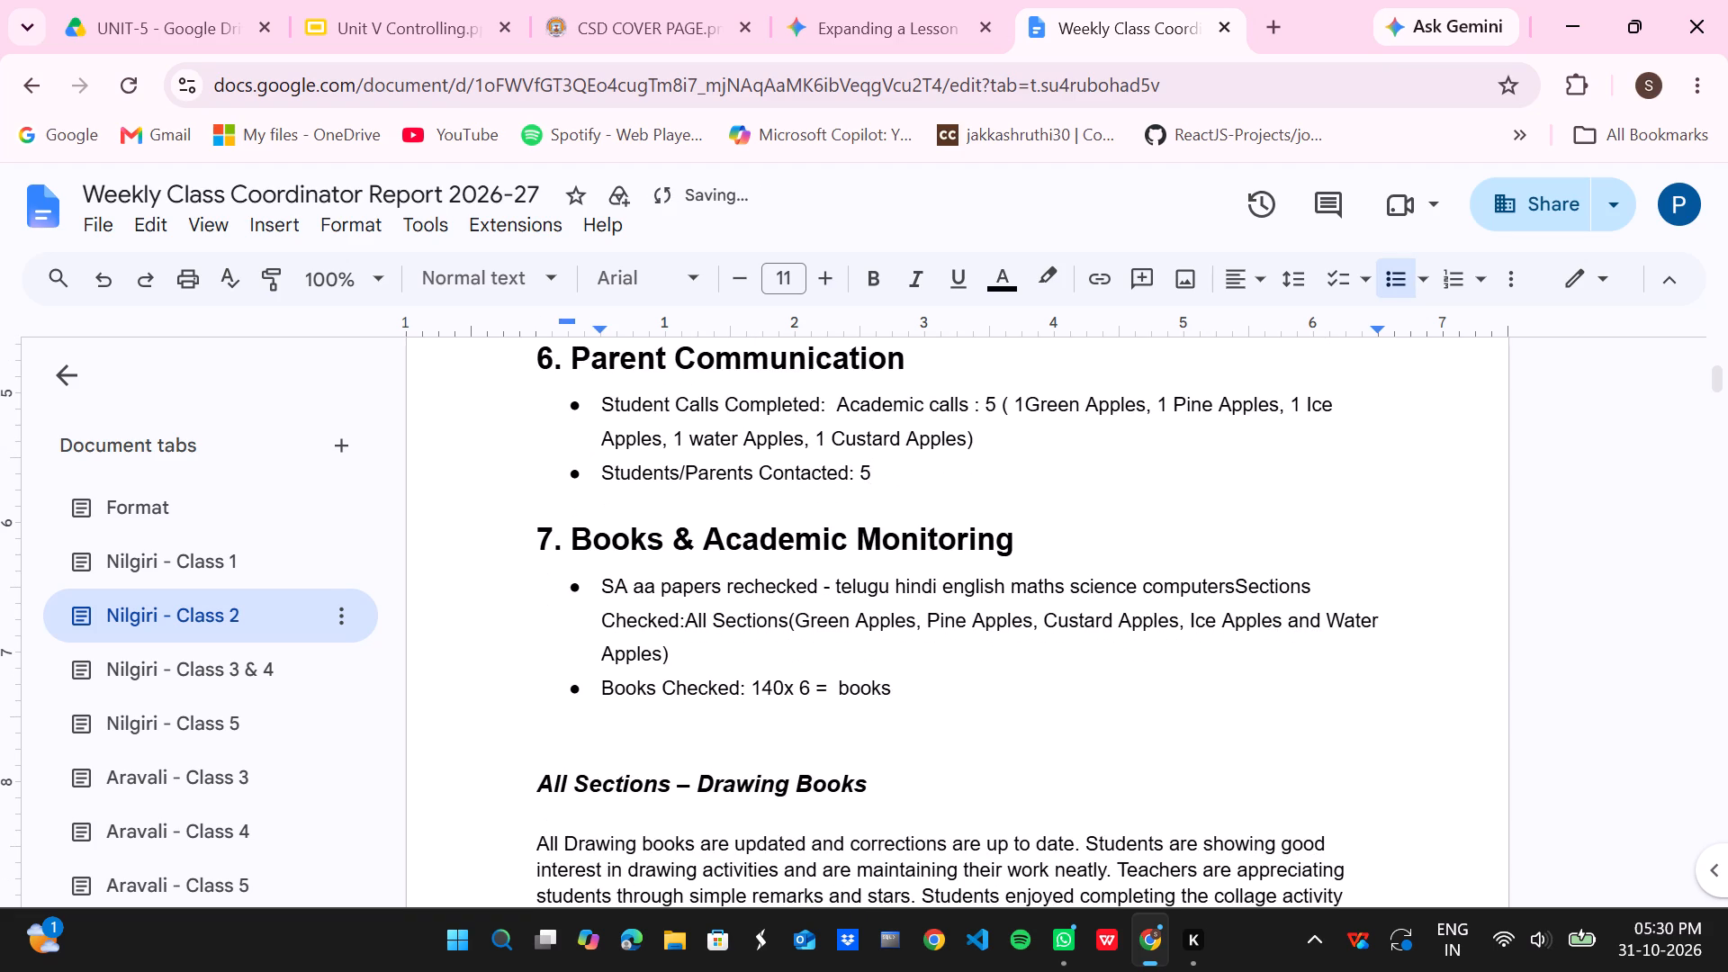
{"action": "left_click", "coordinate": [601, 584]}
{"action": "type", "text": "Summative Assessment Ppaers"}
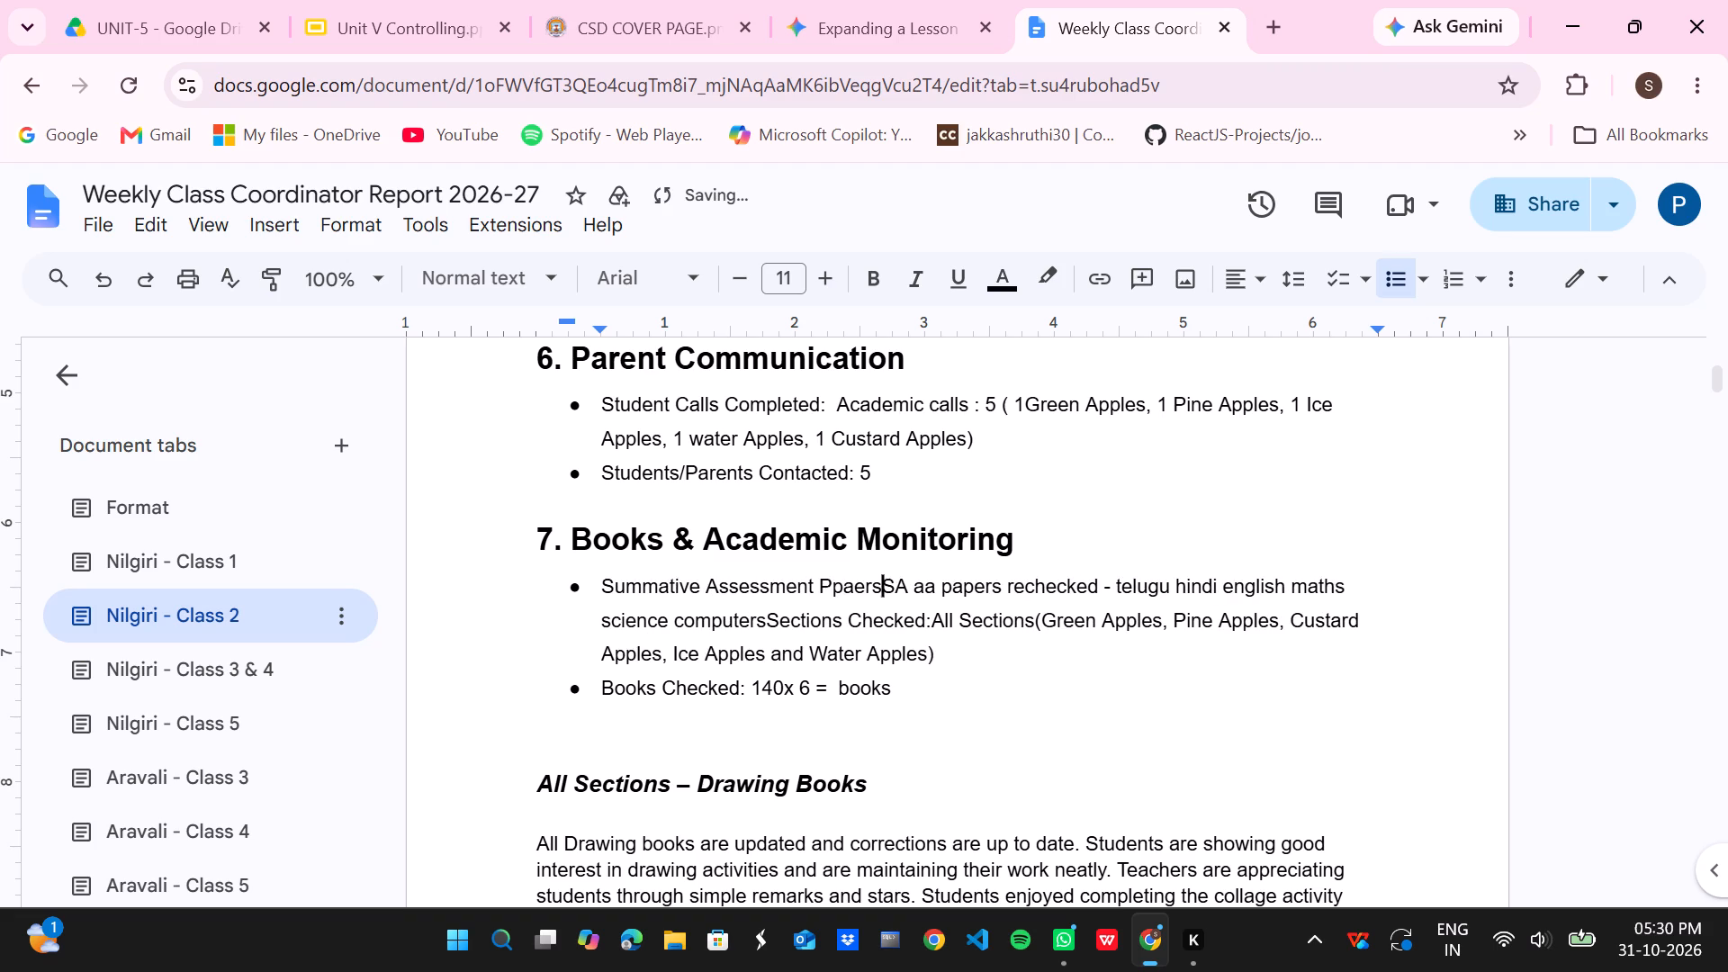
{"action": "key", "text": "space"}
{"action": "type", "text": "Rechcekd"}
{"action": "key", "text": "space"}
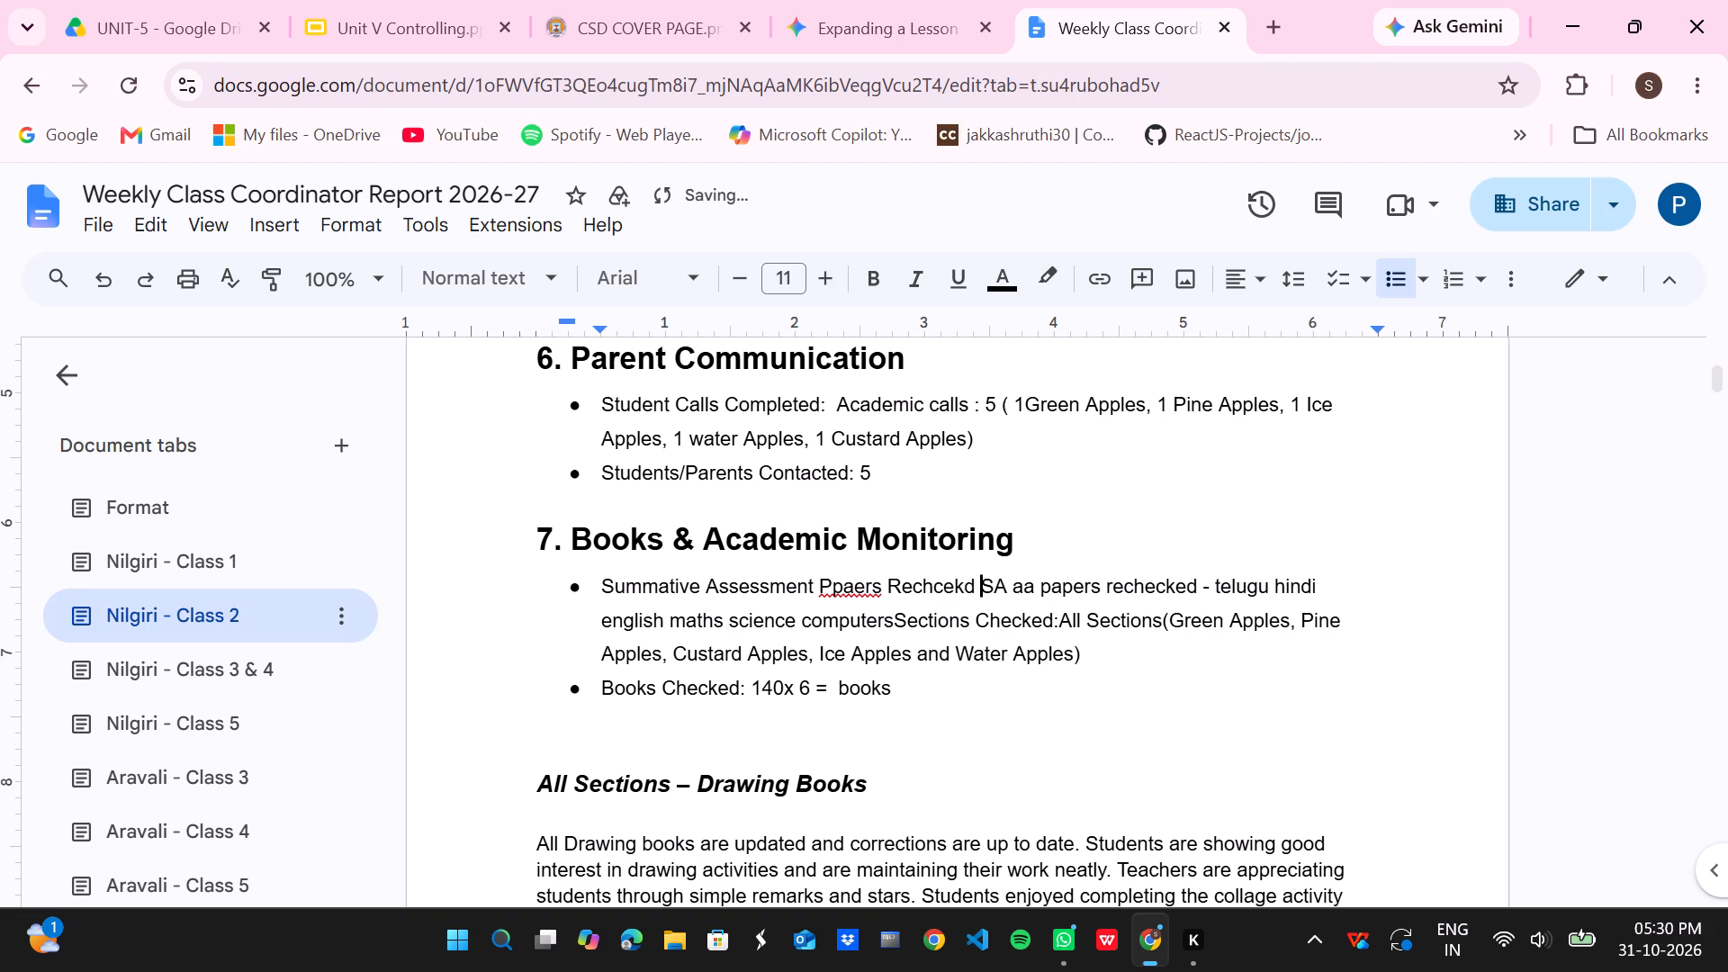
Correct the misspelled words in the new Summative Assessment label to "Papers" and "Rechecked" using the spelling suggestions.
{"action": "key", "text": "Left"}
{"action": "key", "text": "Left"}
{"action": "key", "text": "Left"}
{"action": "key", "text": "Left"}
{"action": "key", "text": "Left"}
{"action": "key", "text": "Left"}
{"action": "key", "text": "Left"}
{"action": "key", "text": "Left"}
{"action": "key", "text": "Left"}
{"action": "key", "text": "Left"}
{"action": "key", "text": "Left"}
{"action": "key", "text": "Left"}
{"action": "key", "text": "Left"}
{"action": "key", "text": "Left"}
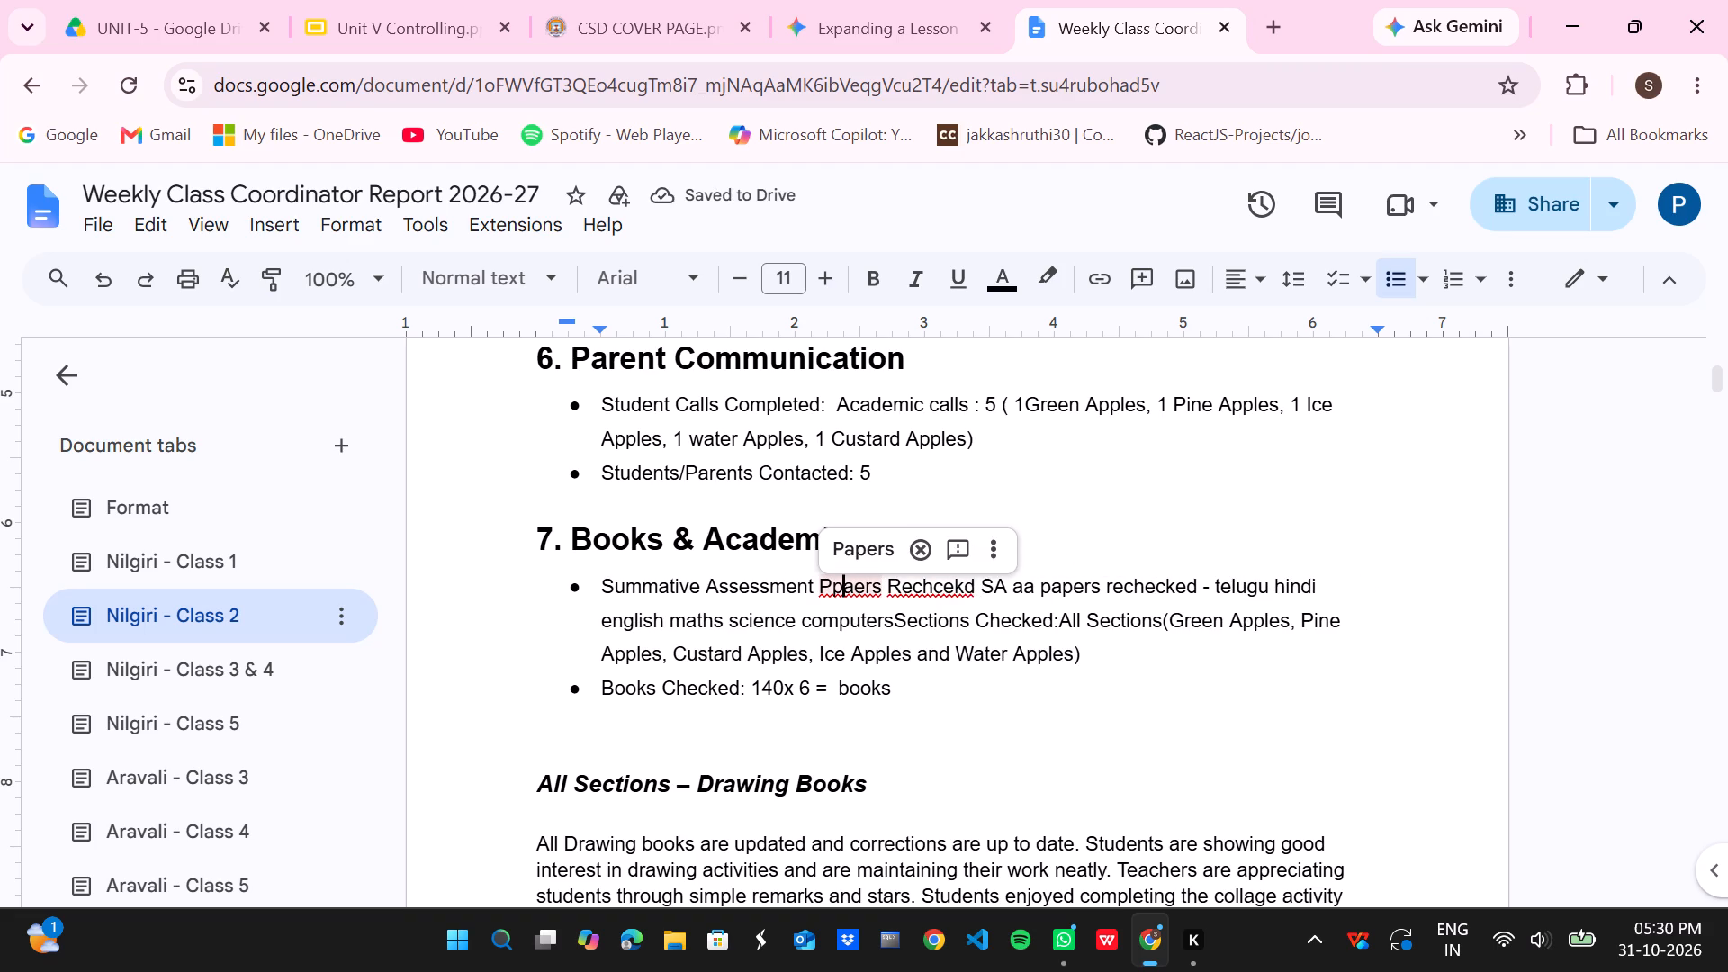
{"action": "left_click", "coordinate": [849, 554]}
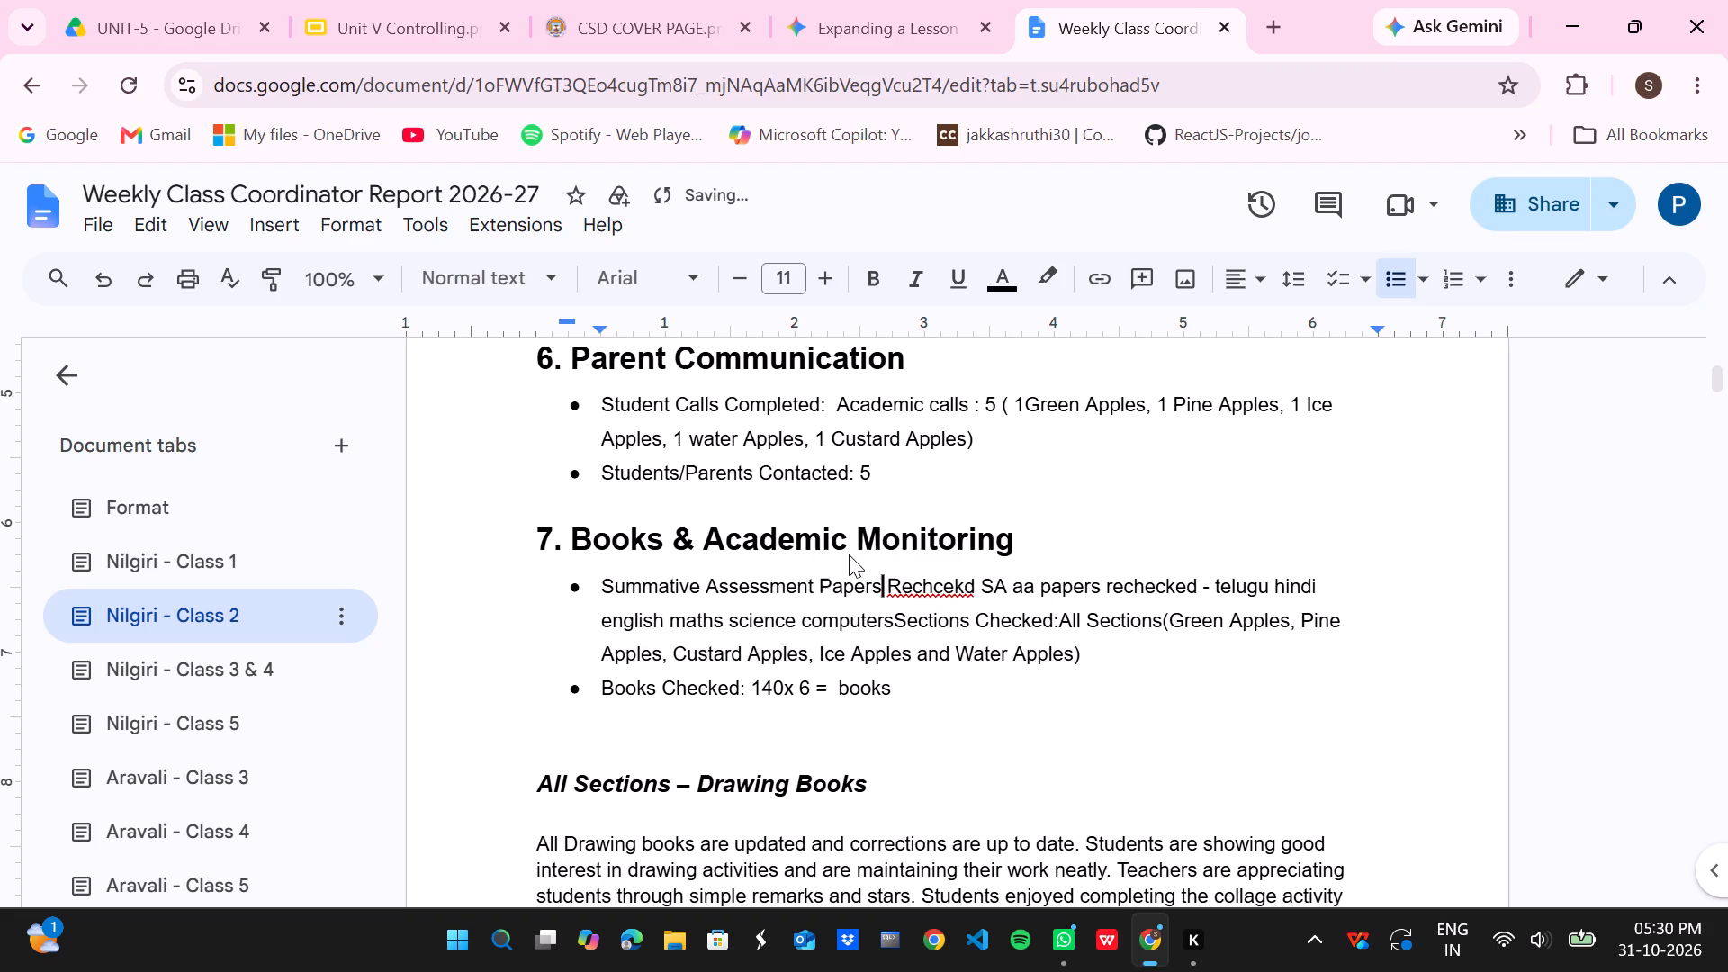
{"action": "left_click", "coordinate": [943, 592]}
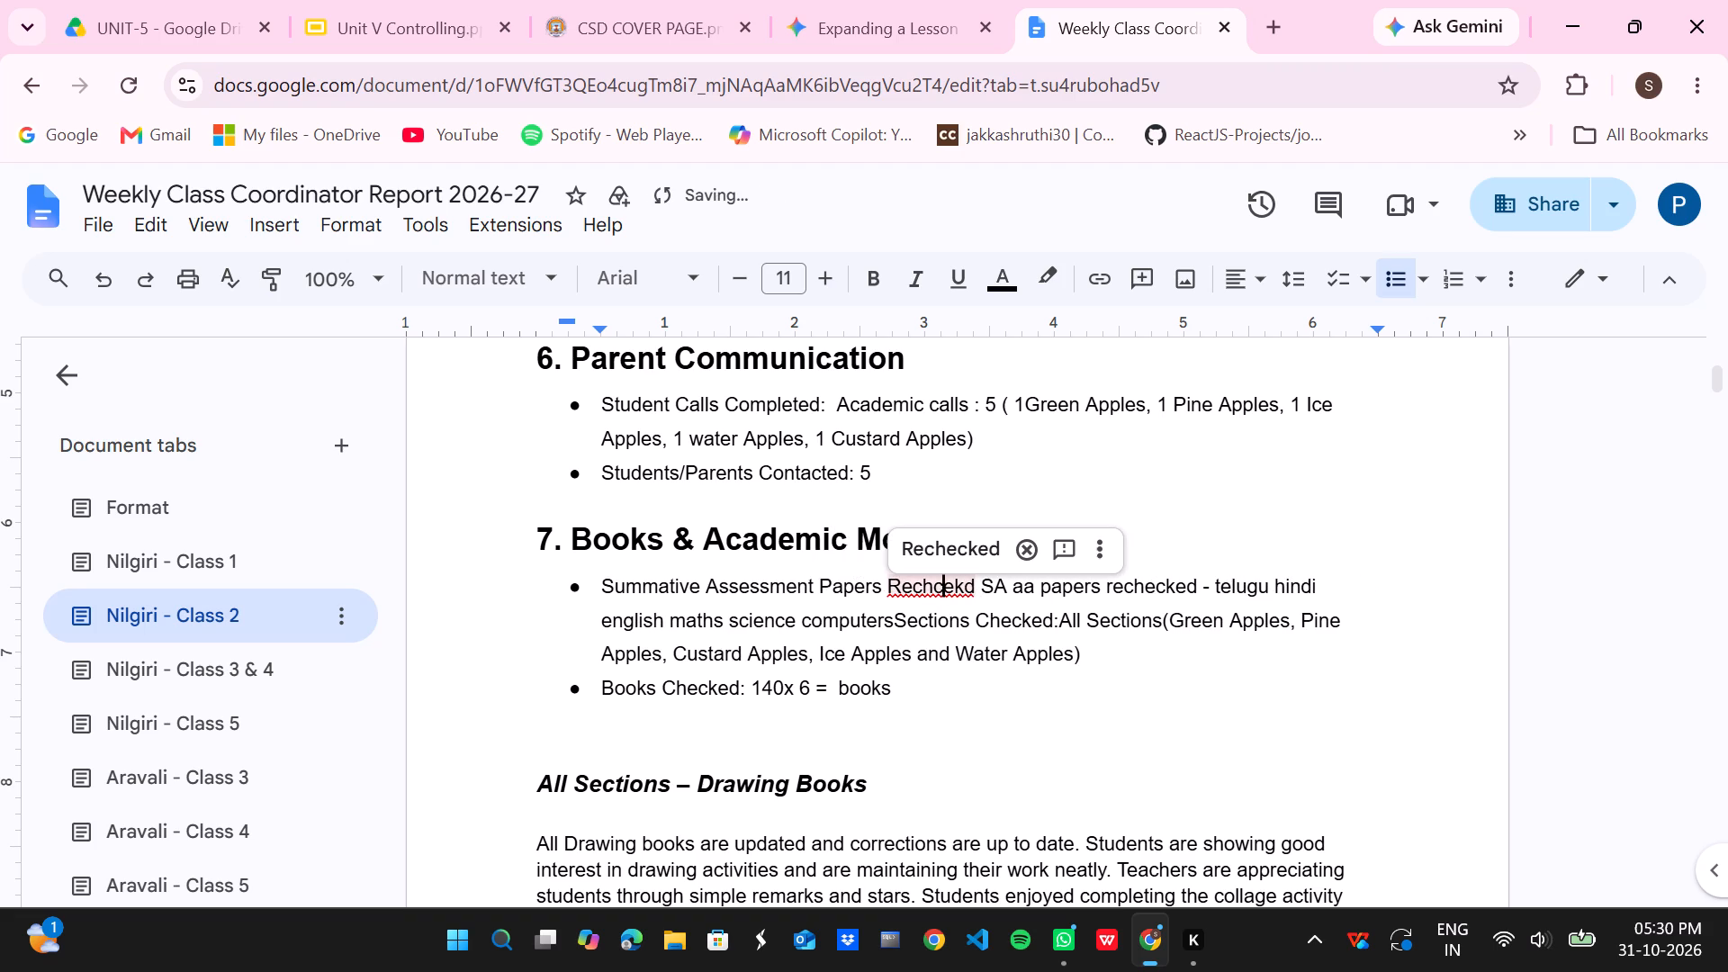
{"action": "left_click", "coordinate": [940, 541]}
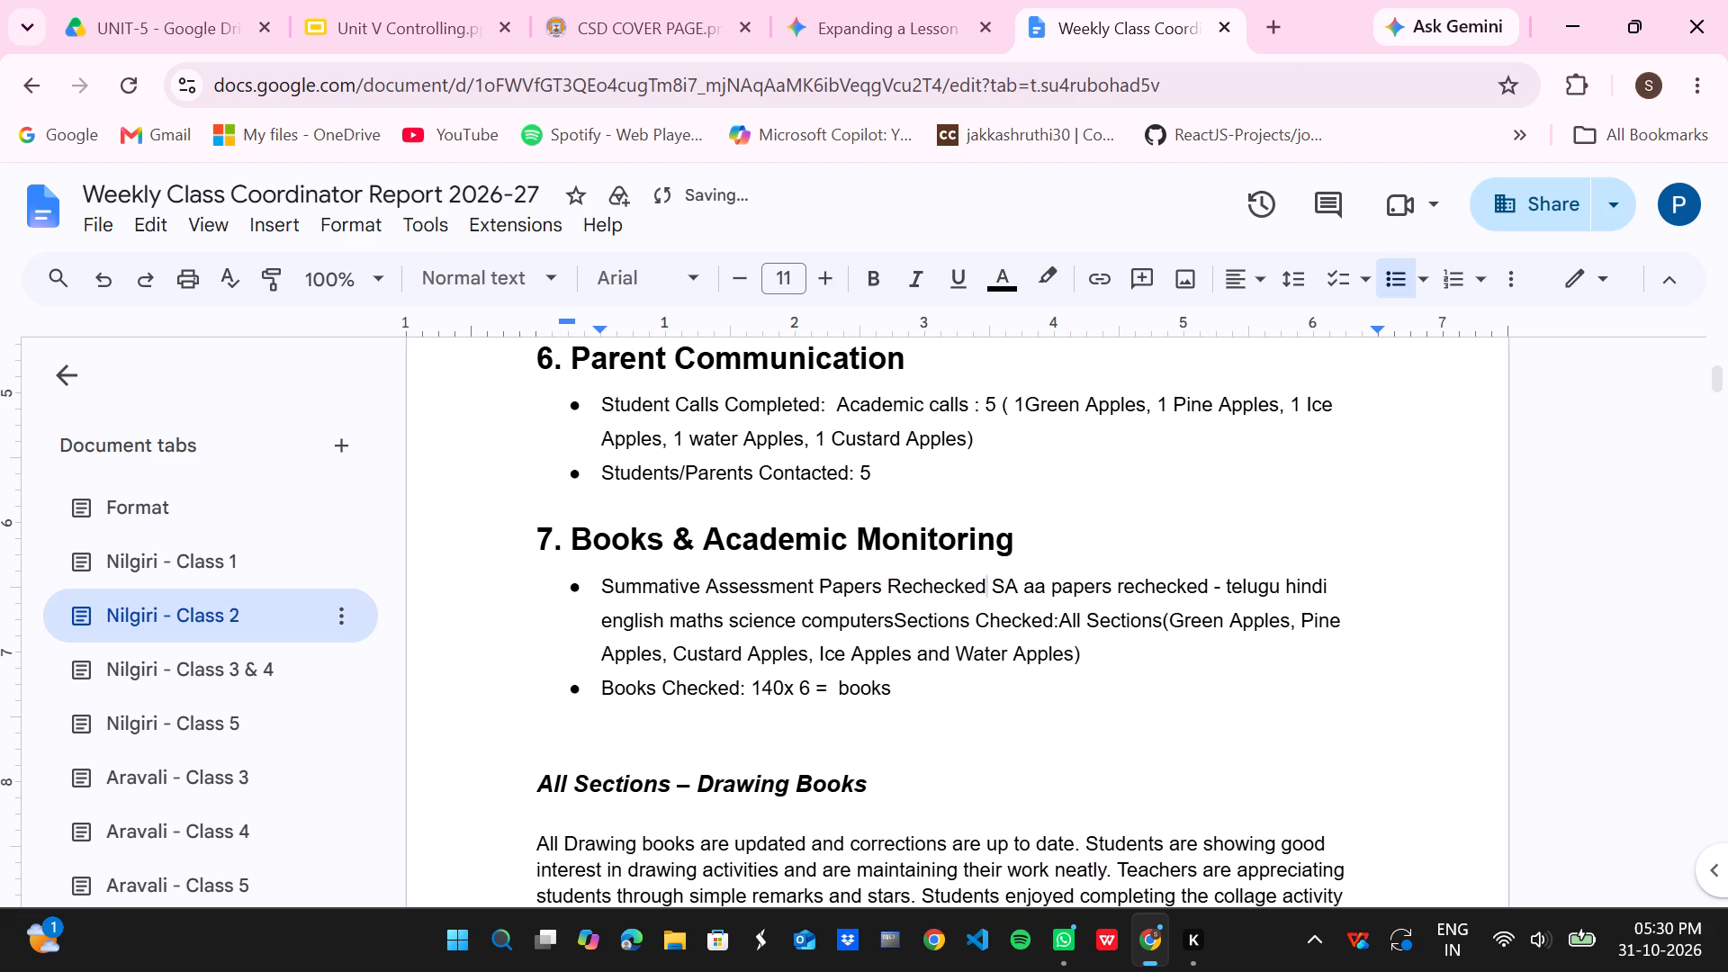
Add a colon after "Summative Assessment Papers Rechecked" and delete the old wording "SA aa papers rechecked -".
{"action": "key", "text": "space"}
{"action": "type", "text": ":"}
{"action": "key", "text": "space"}
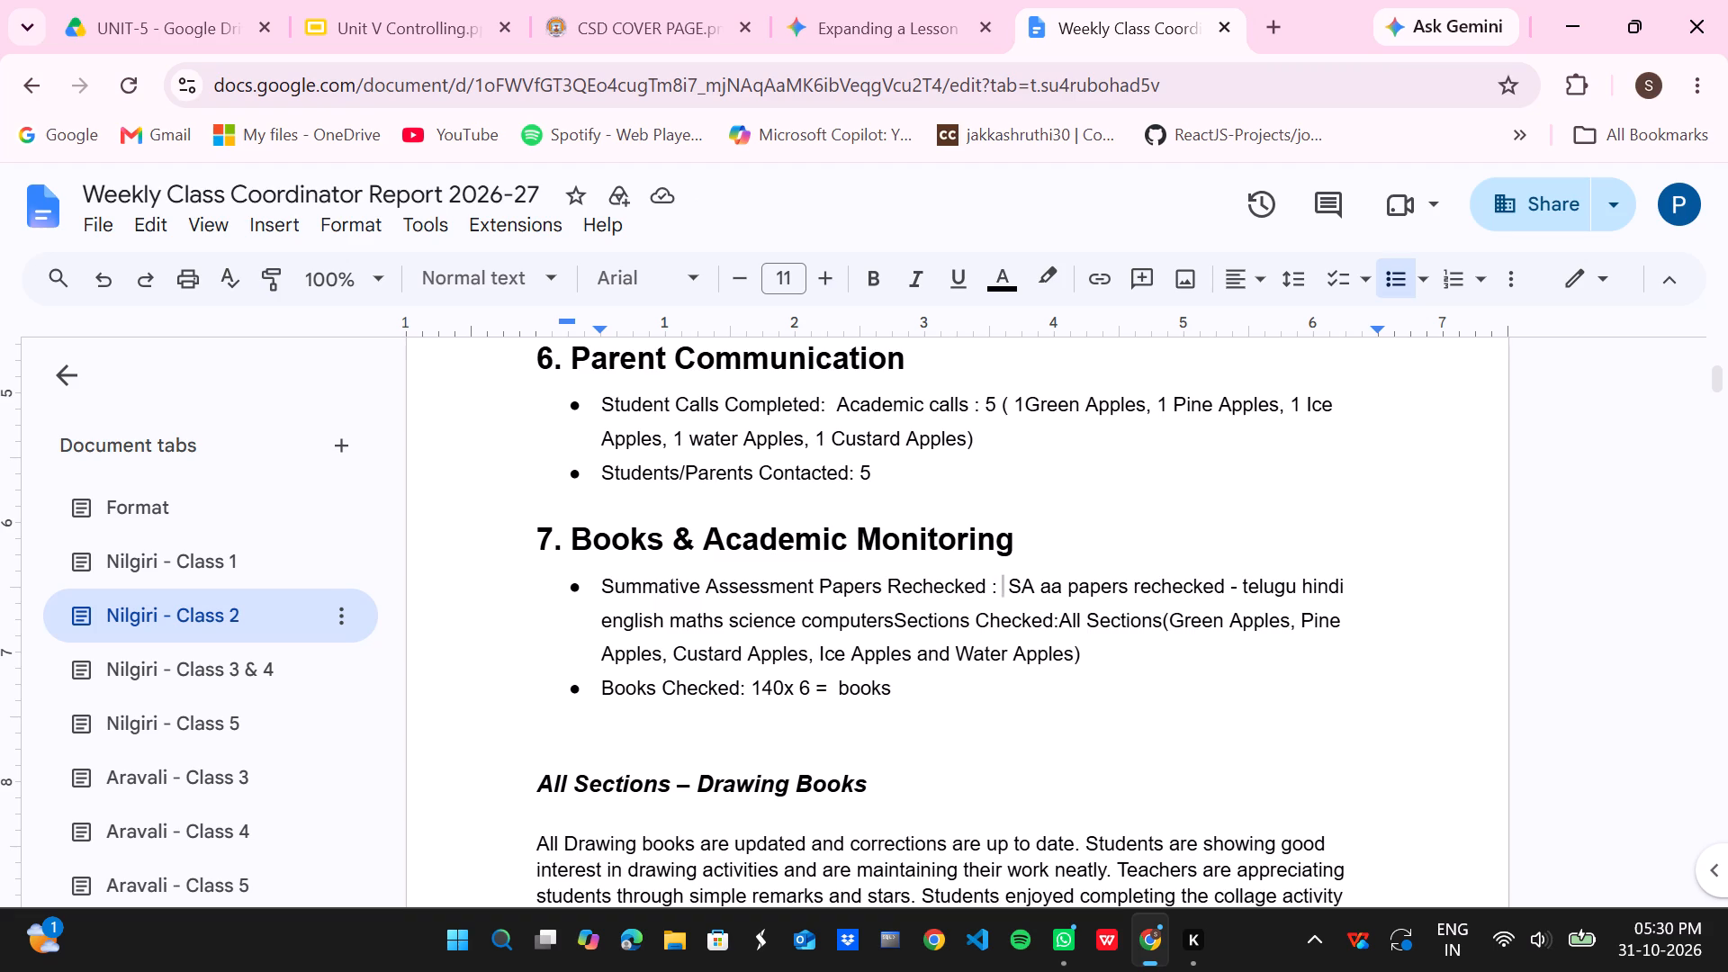
{"action": "left_click_drag", "start_coordinate": [999, 582], "coordinate": [1156, 592]}
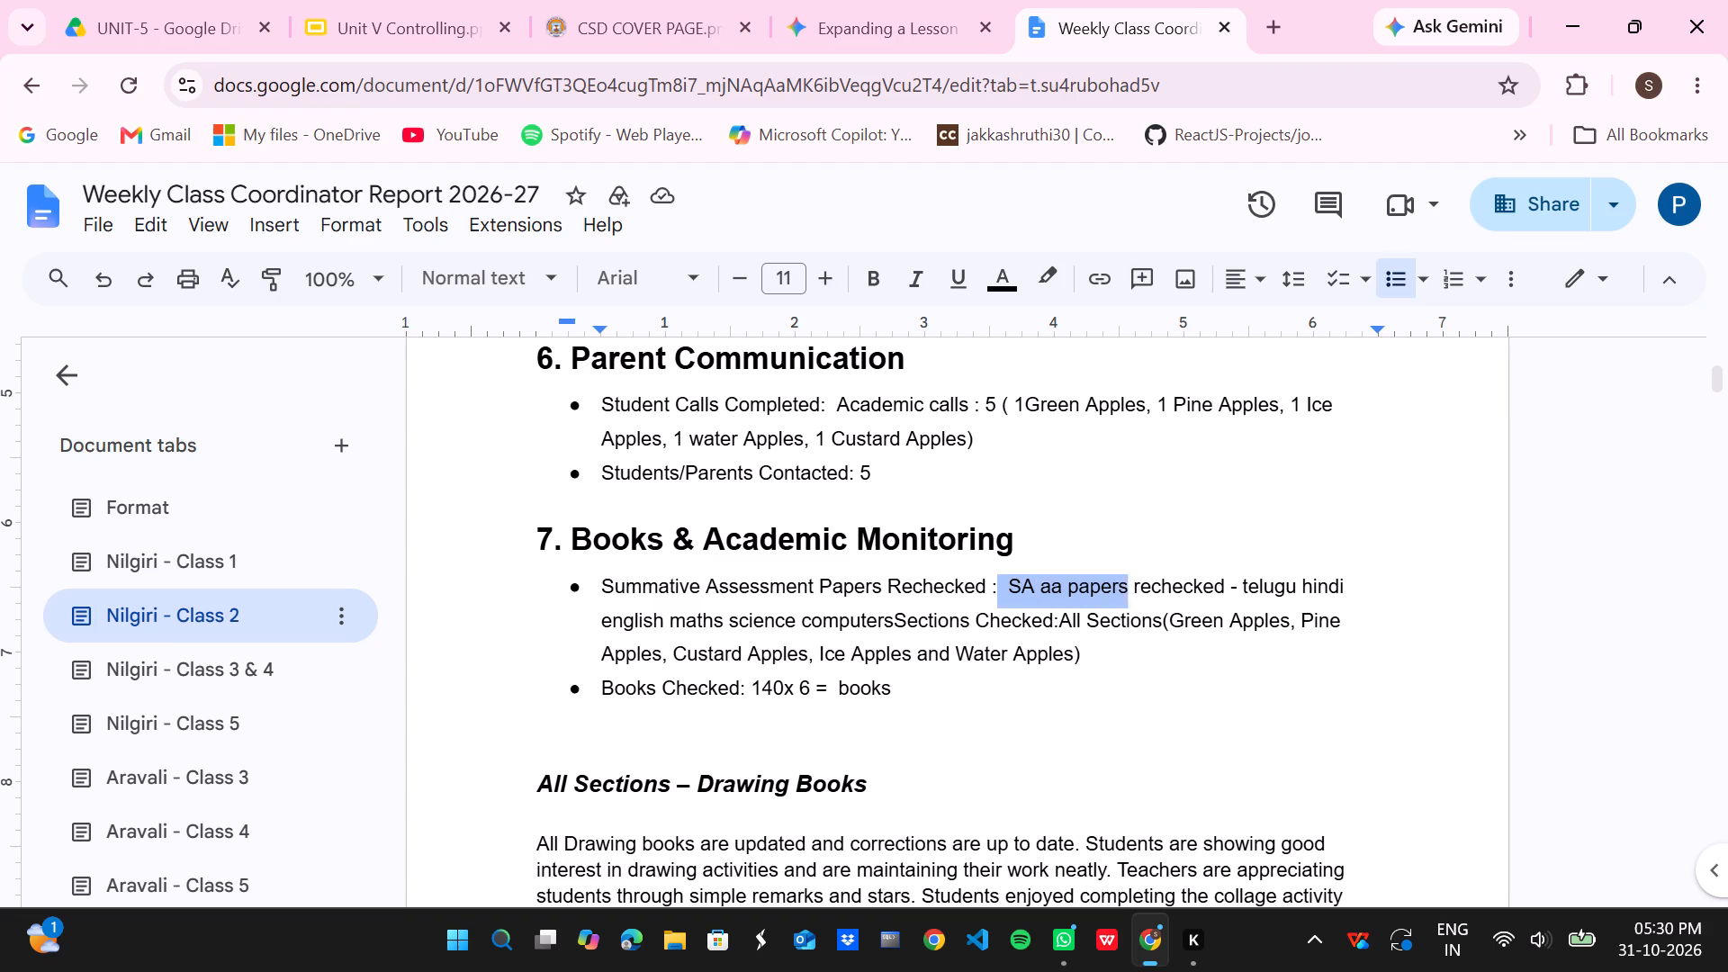
{"action": "left_click_drag", "start_coordinate": [1156, 592], "coordinate": [1239, 585]}
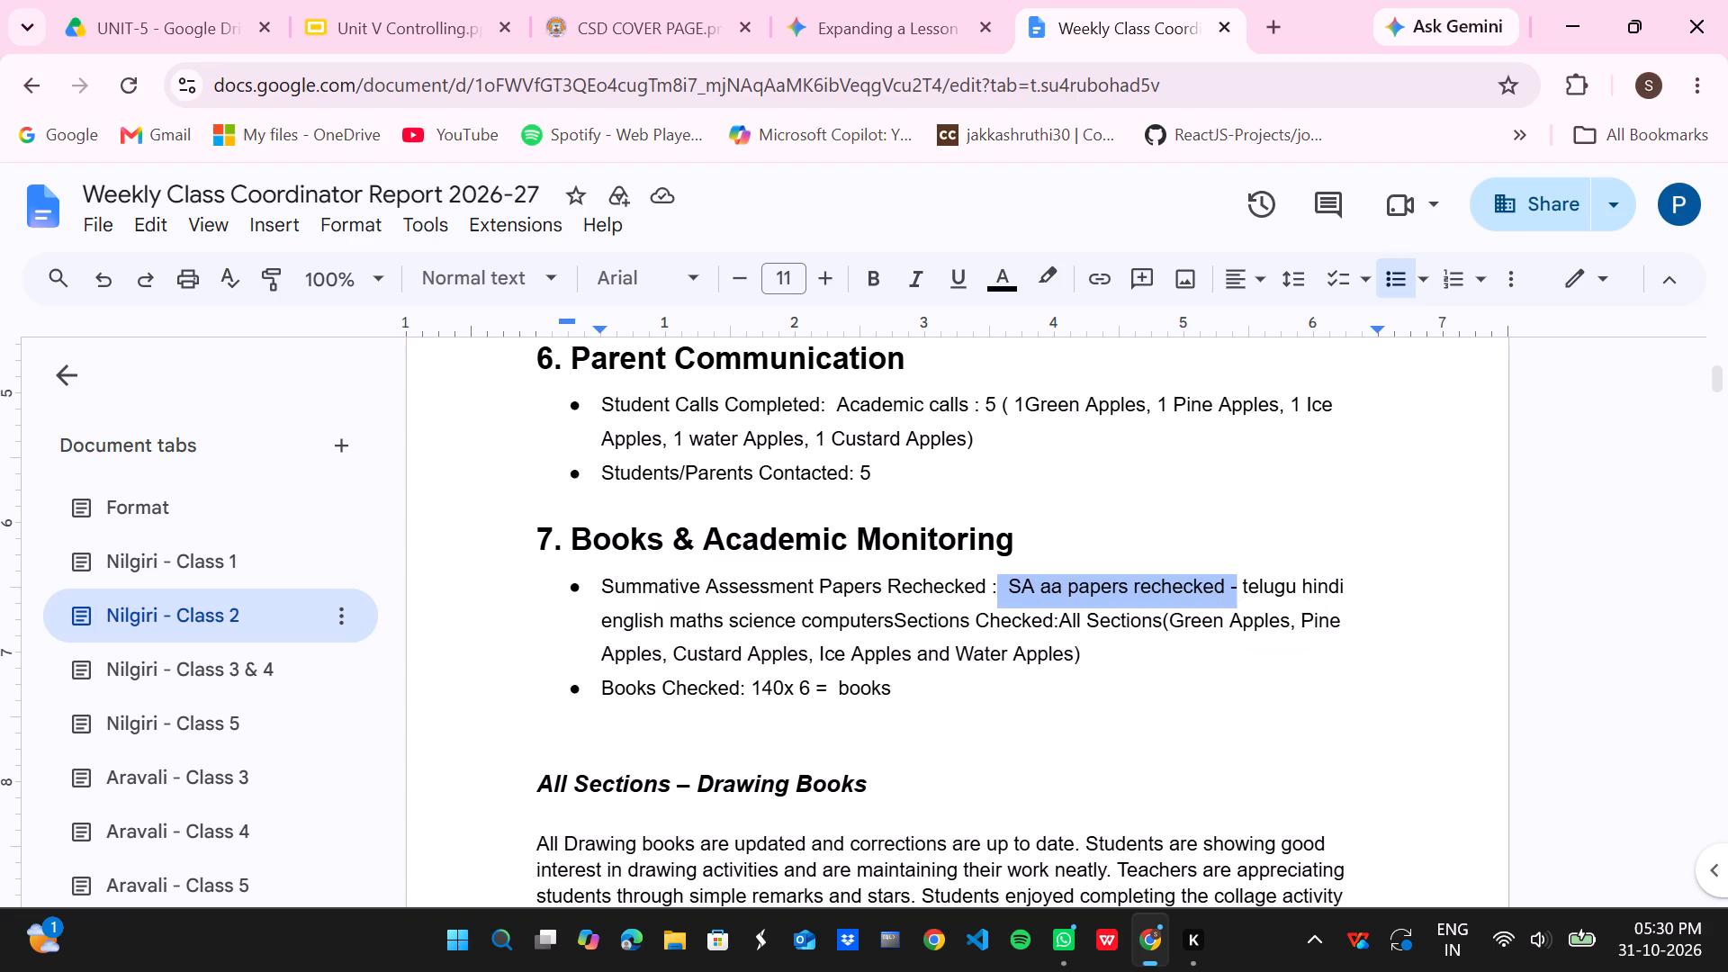
{"action": "key", "text": "BackSpace"}
Capitalise the first two subjects in the rechecked papers list and separate them with a comma: "Telugu, Hindi".
{"action": "key", "text": "Right"}
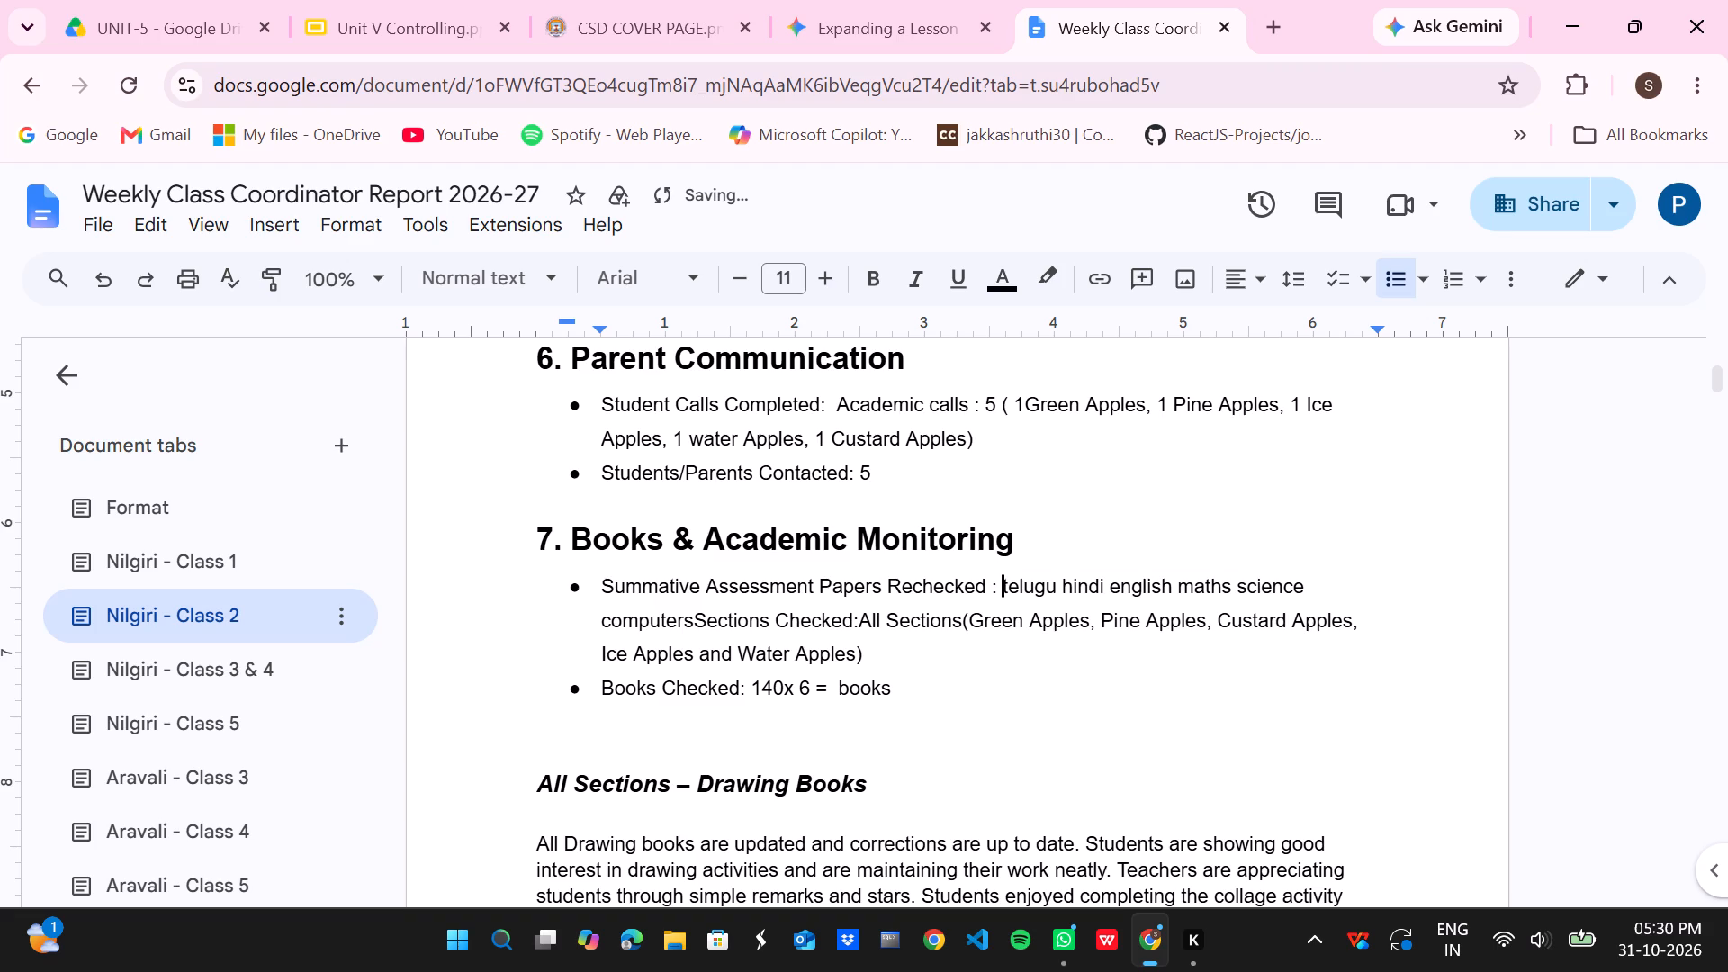
{"action": "key", "text": "Right"}
{"action": "key", "text": "BackSpace"}
{"action": "key", "text": "shift+t"}
{"action": "key", "text": "Right"}
{"action": "key", "text": "Right"}
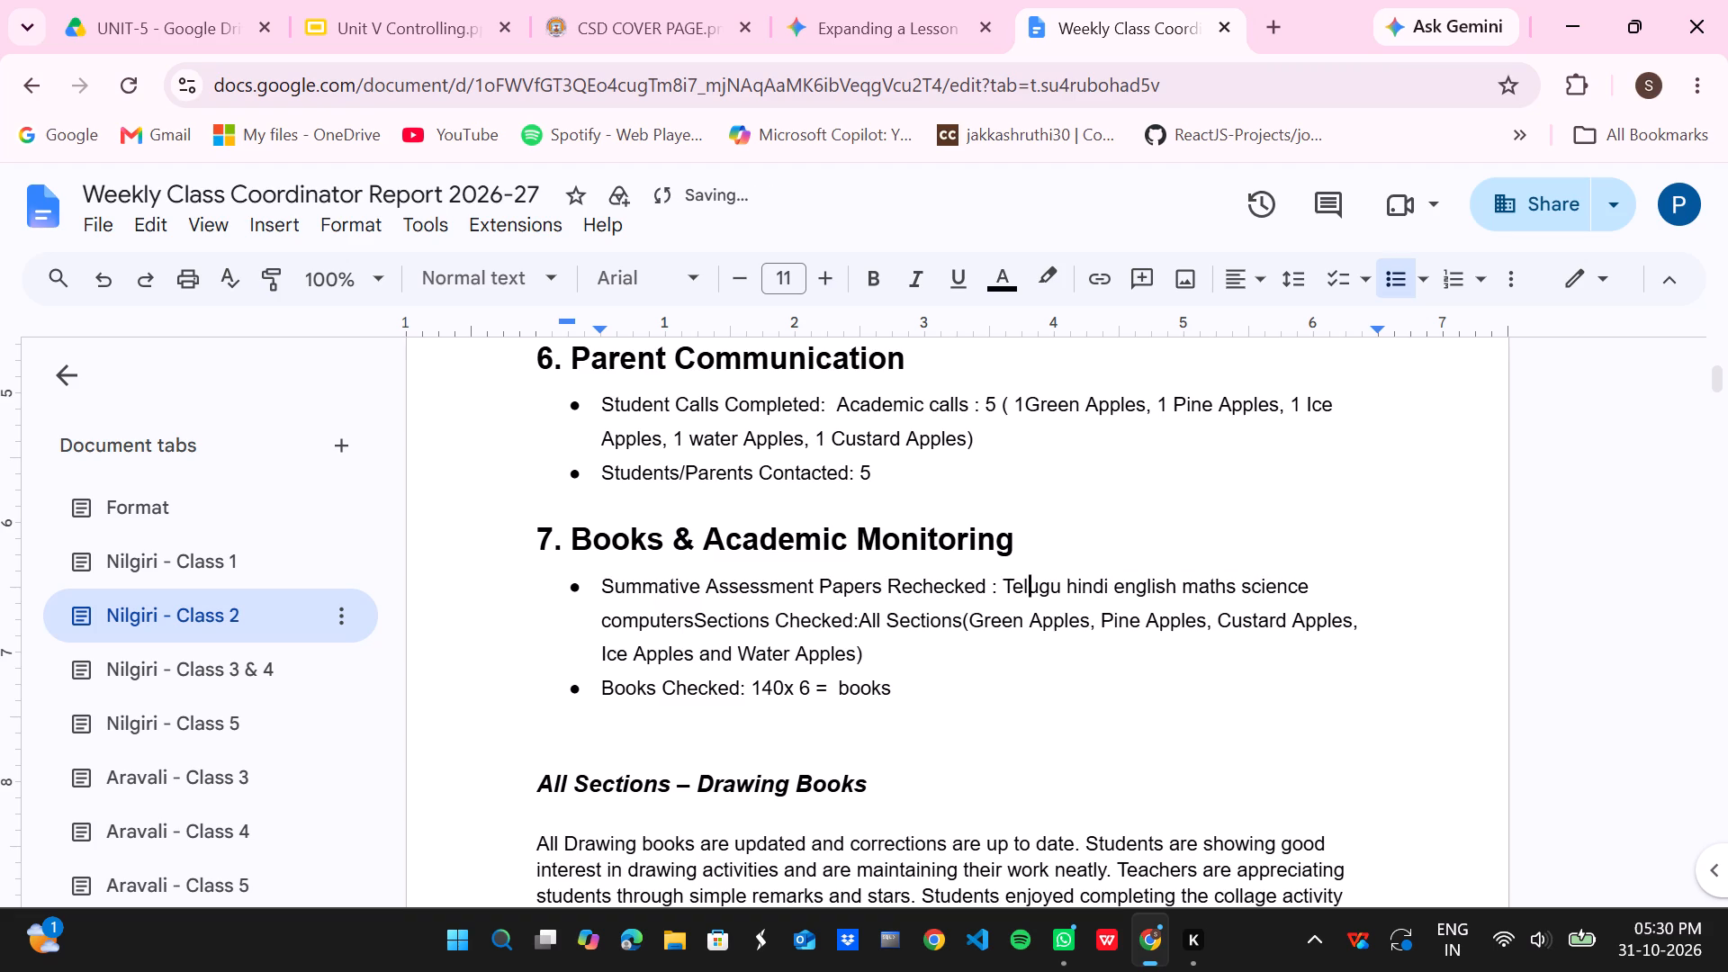
{"action": "key", "text": "Right"}
{"action": "key", "text": "Right"}
{"action": "key", "text": "Right"}
{"action": "key", "text": "Right"}
{"action": "key", "text": "Right"}
{"action": "key", "text": "BackSpace"}
{"action": "key", "text": "BackSpace"}
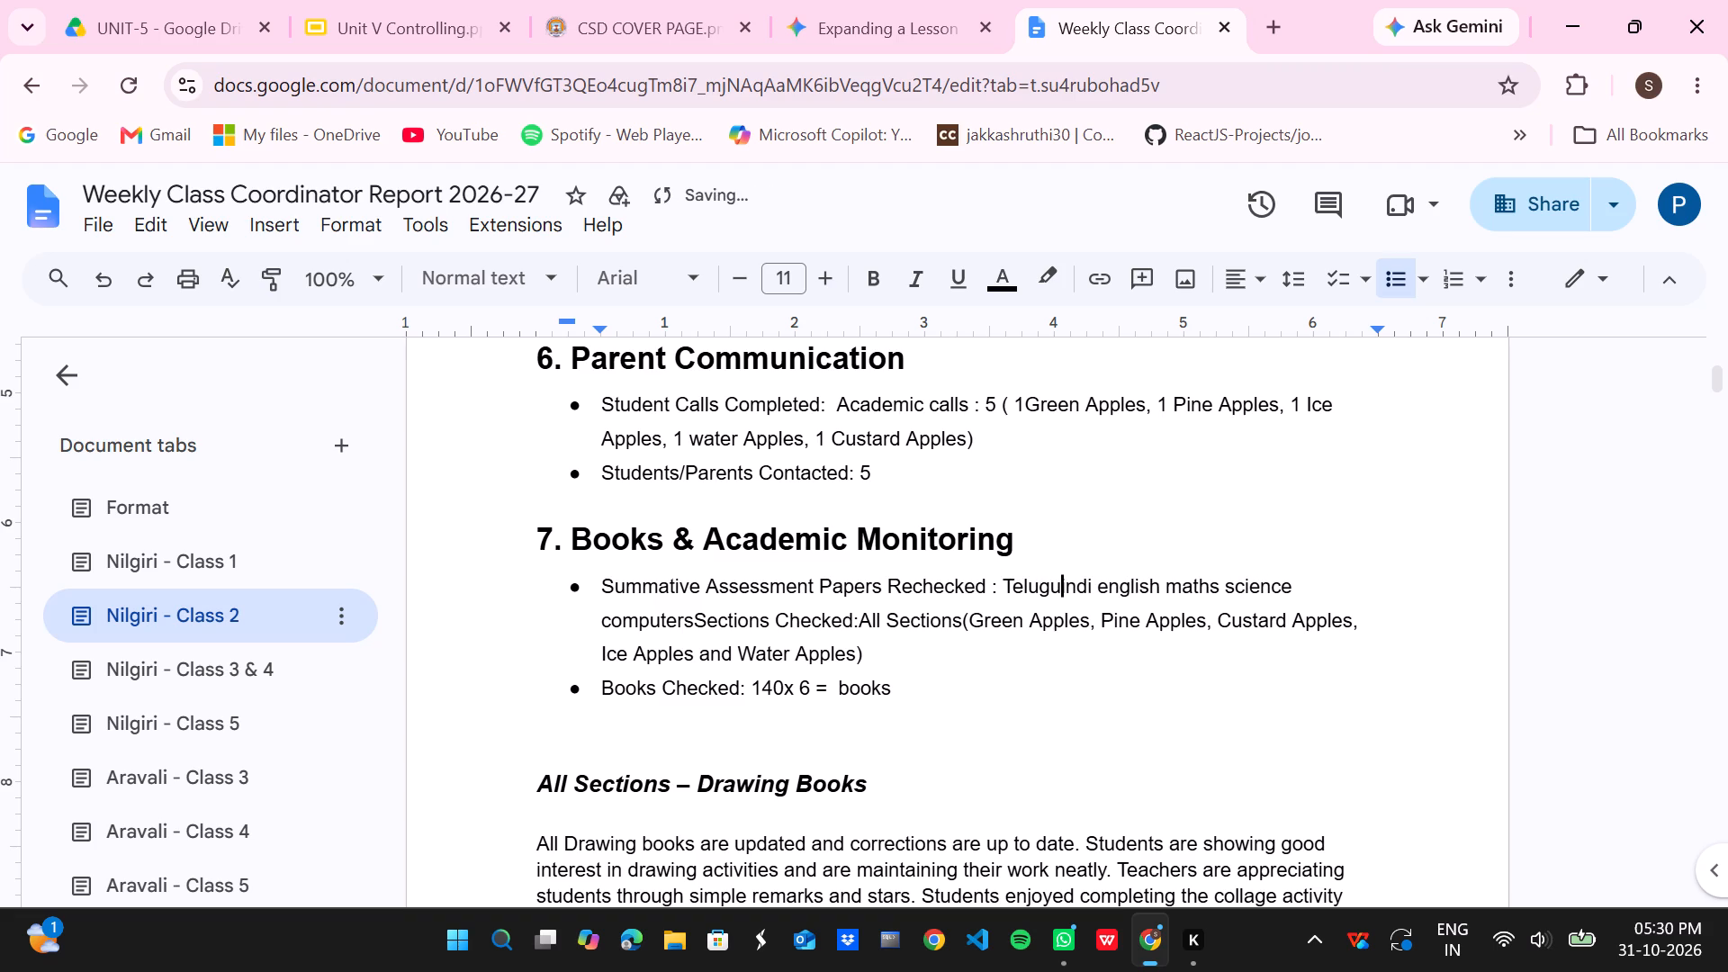
{"action": "type", "text": ", H"}
{"action": "key", "text": "Right"}
{"action": "key", "text": "Right"}
{"action": "key", "text": "Right"}
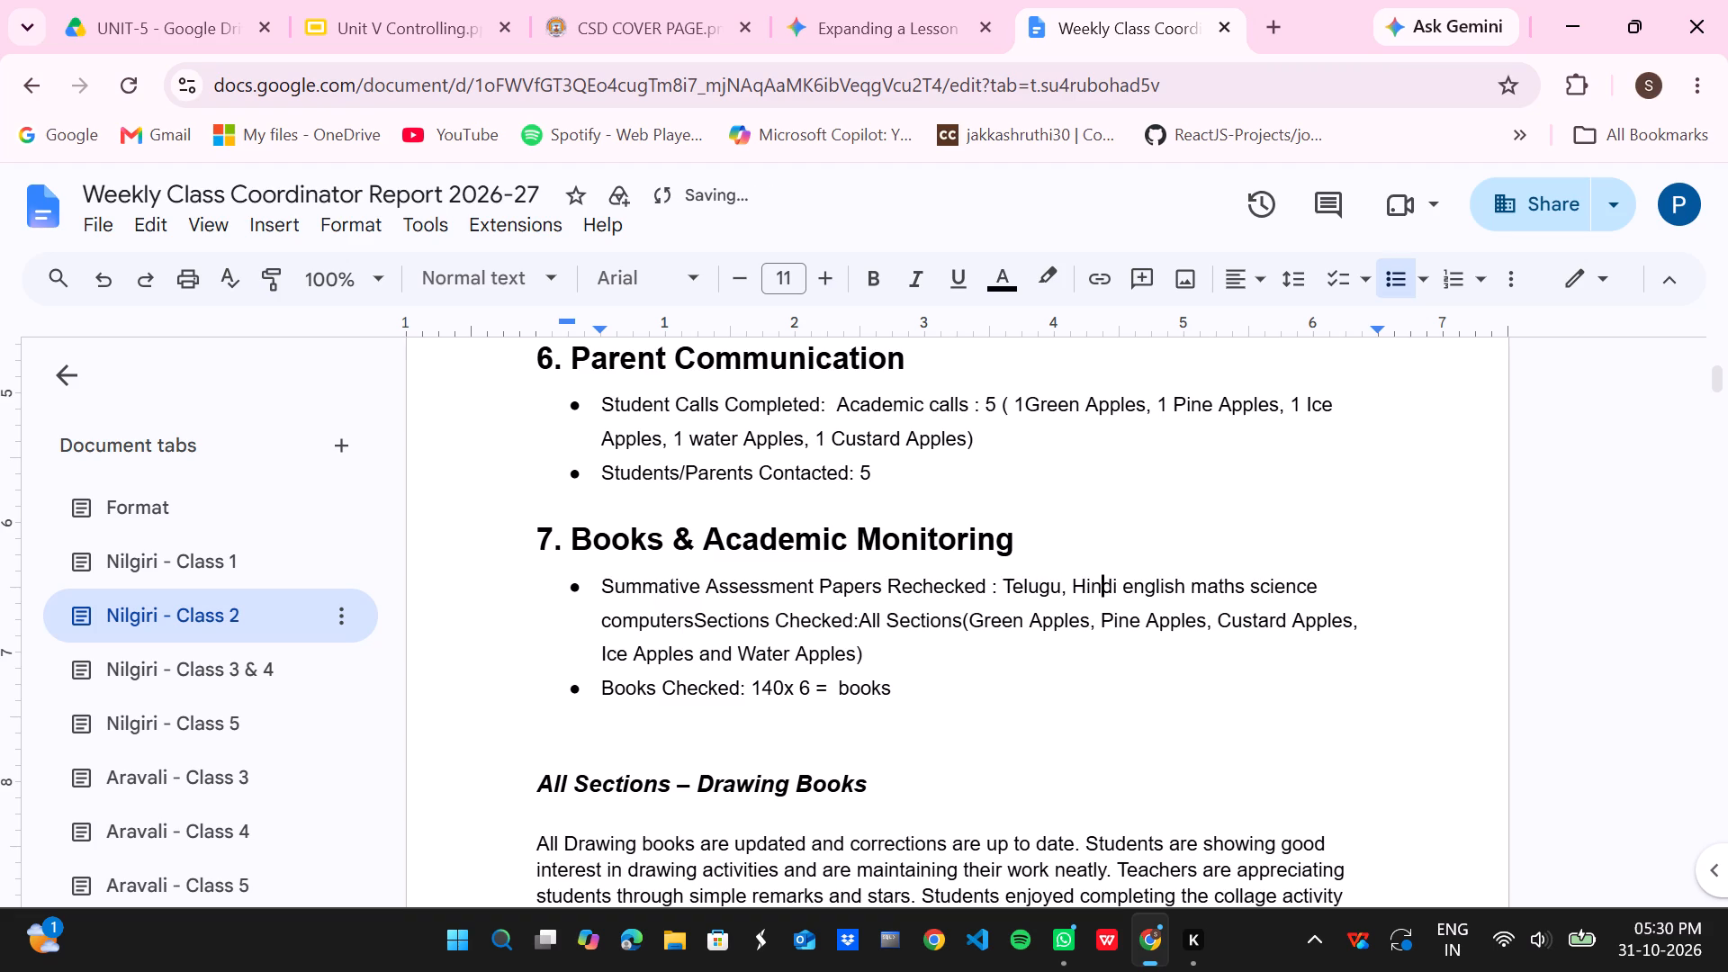
Capitalise English and Maths in the rechecked papers list, with a comma before each: "Hindi,English,Maths".
{"action": "key", "text": "Right"}
{"action": "key", "text": "Right"}
{"action": "key", "text": "BackSpace"}
{"action": "key", "text": "comma"}
{"action": "key", "text": "Right"}
{"action": "key", "text": "BackSpace"}
{"action": "key", "text": "shift+e"}
{"action": "key", "text": "Right"}
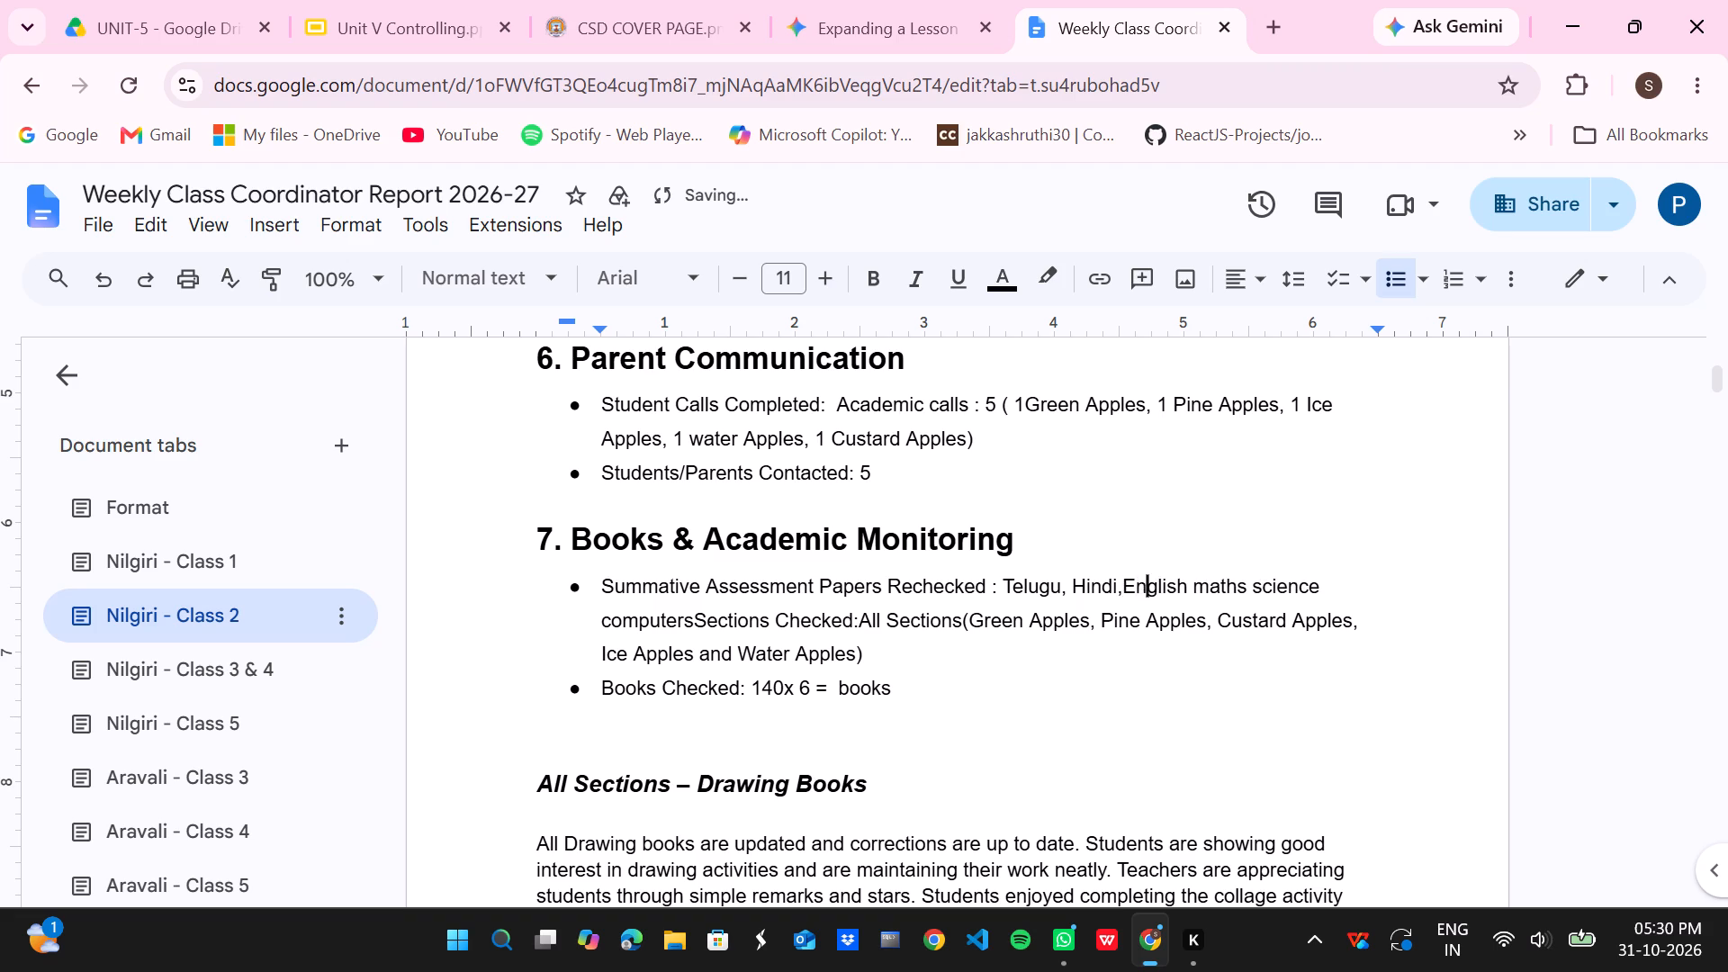
{"action": "key", "text": "Right"}
{"action": "key", "text": "Right"}
{"action": "key", "text": "Right"}
{"action": "key", "text": "Right"}
{"action": "key", "text": "Right"}
{"action": "key", "text": "Right"}
{"action": "key", "text": "Right"}
{"action": "key", "text": "BackSpace"}
{"action": "key", "text": "BackSpace"}
{"action": "type", "text": ",M"}
Capitalise Science in the rechecked papers list and separate it from Maths with a comma.
{"action": "key", "text": "Right"}
{"action": "key", "text": "Right"}
{"action": "key", "text": "Right"}
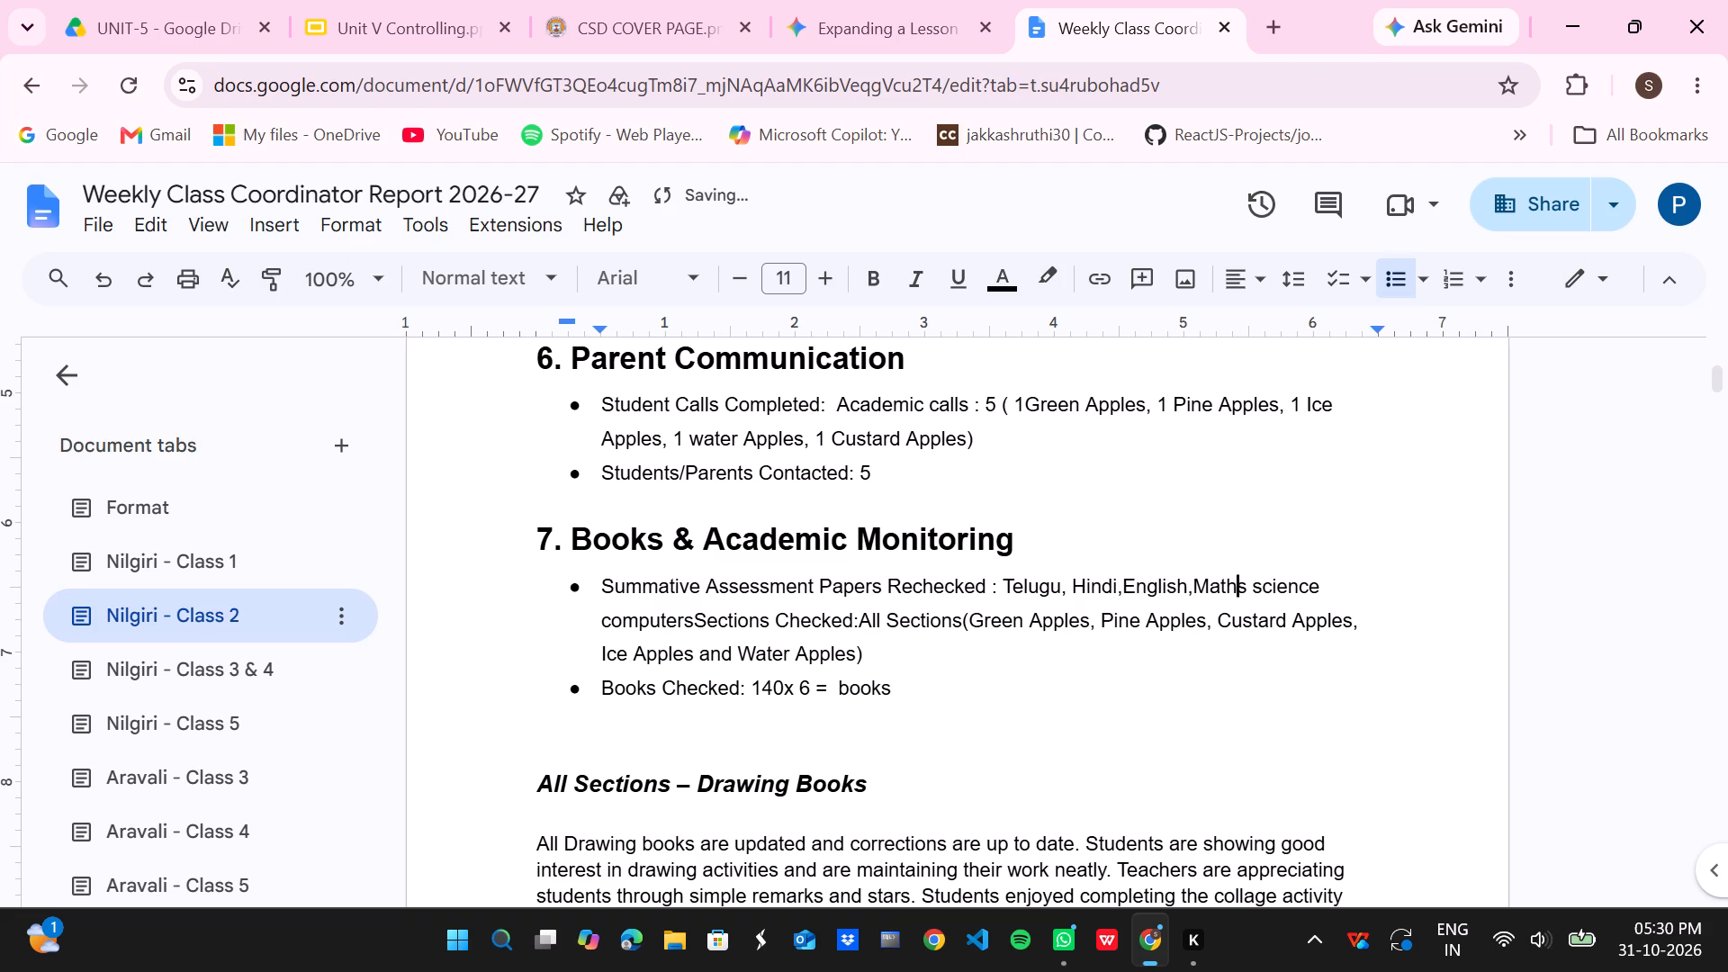
{"action": "key", "text": "Right"}
{"action": "key", "text": "Right"}
{"action": "key", "text": "Right"}
{"action": "key", "text": "BackSpace"}
{"action": "key", "text": "BackSpace"}
{"action": "type", "text": ",S"}
Insert "and" after Science and capitalise the last subject so the list ends with "Science and Computers".
{"action": "key", "text": "Right"}
{"action": "key", "text": "Right"}
{"action": "key", "text": "Right"}
{"action": "key", "text": "Right"}
{"action": "key", "text": "Right"}
{"action": "key", "text": "Right"}
{"action": "key", "text": "space"}
{"action": "type", "text": "and"}
{"action": "key", "text": "space"}
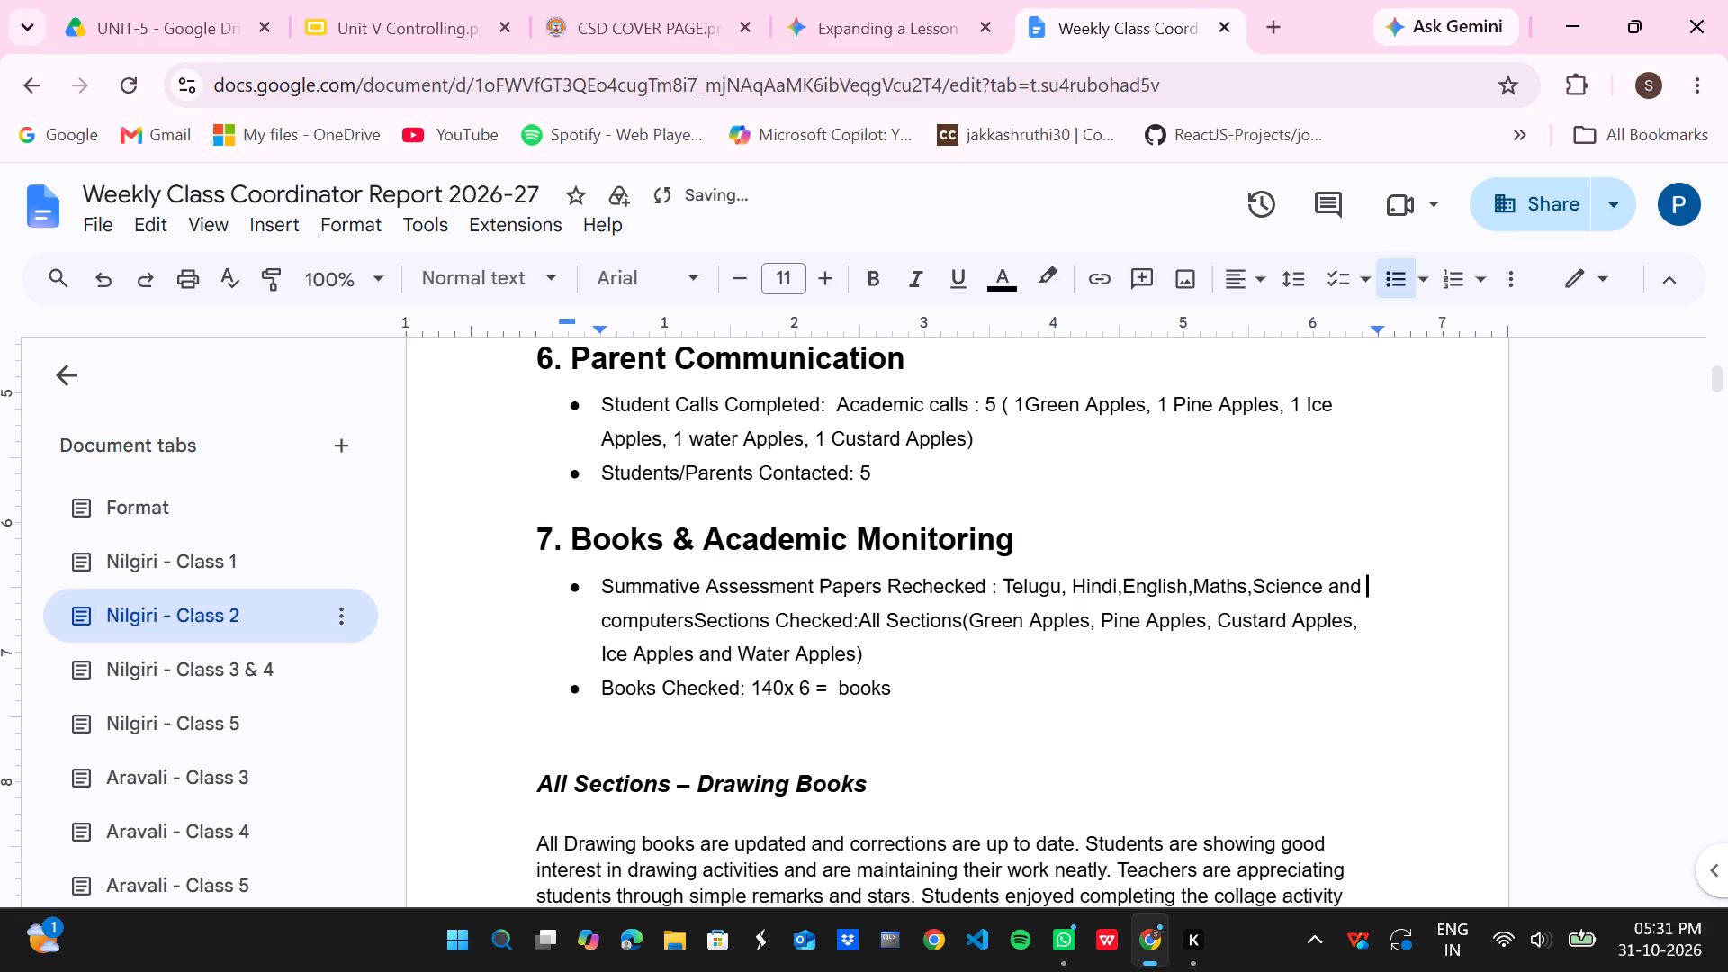
{"action": "left_click", "coordinate": [610, 614]}
{"action": "key", "text": "BackSpace"}
{"action": "key", "text": "shift+c"}
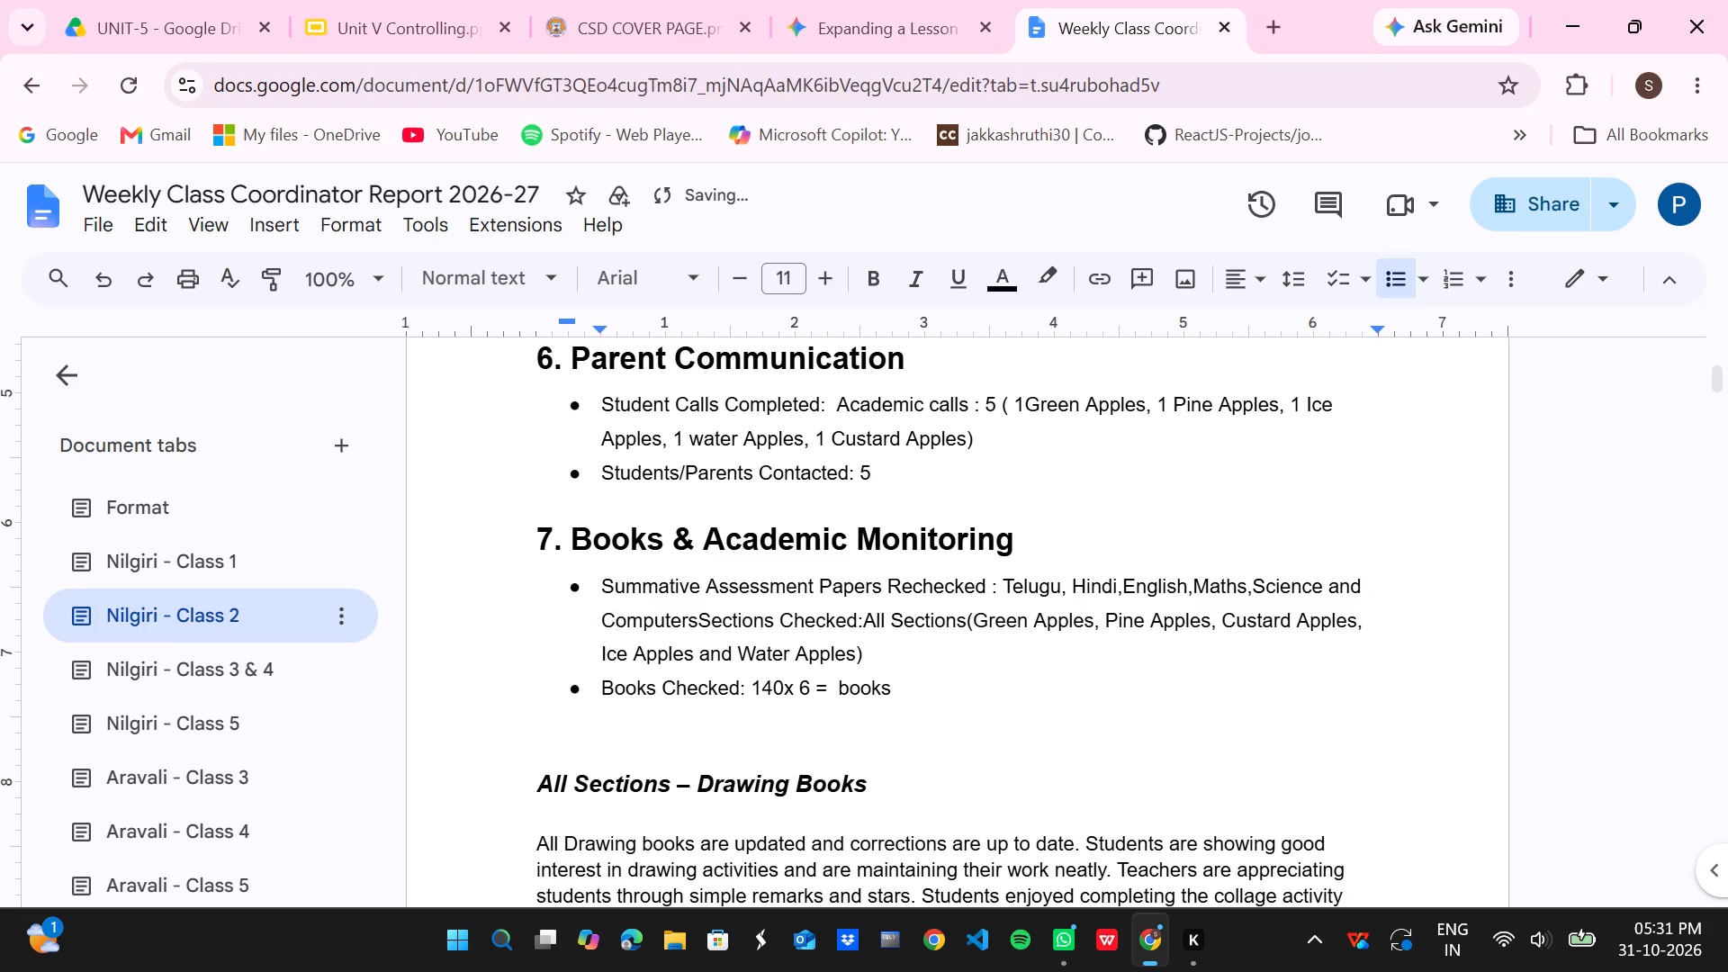
Insert a spaced hyphen between "Computers" and "Sections Checked" in the first Books & Academic Monitoring bullet.
{"action": "left_click", "coordinate": [701, 622]}
{"action": "key", "text": "space"}
{"action": "type", "text": "-"}
{"action": "key", "text": "space"}
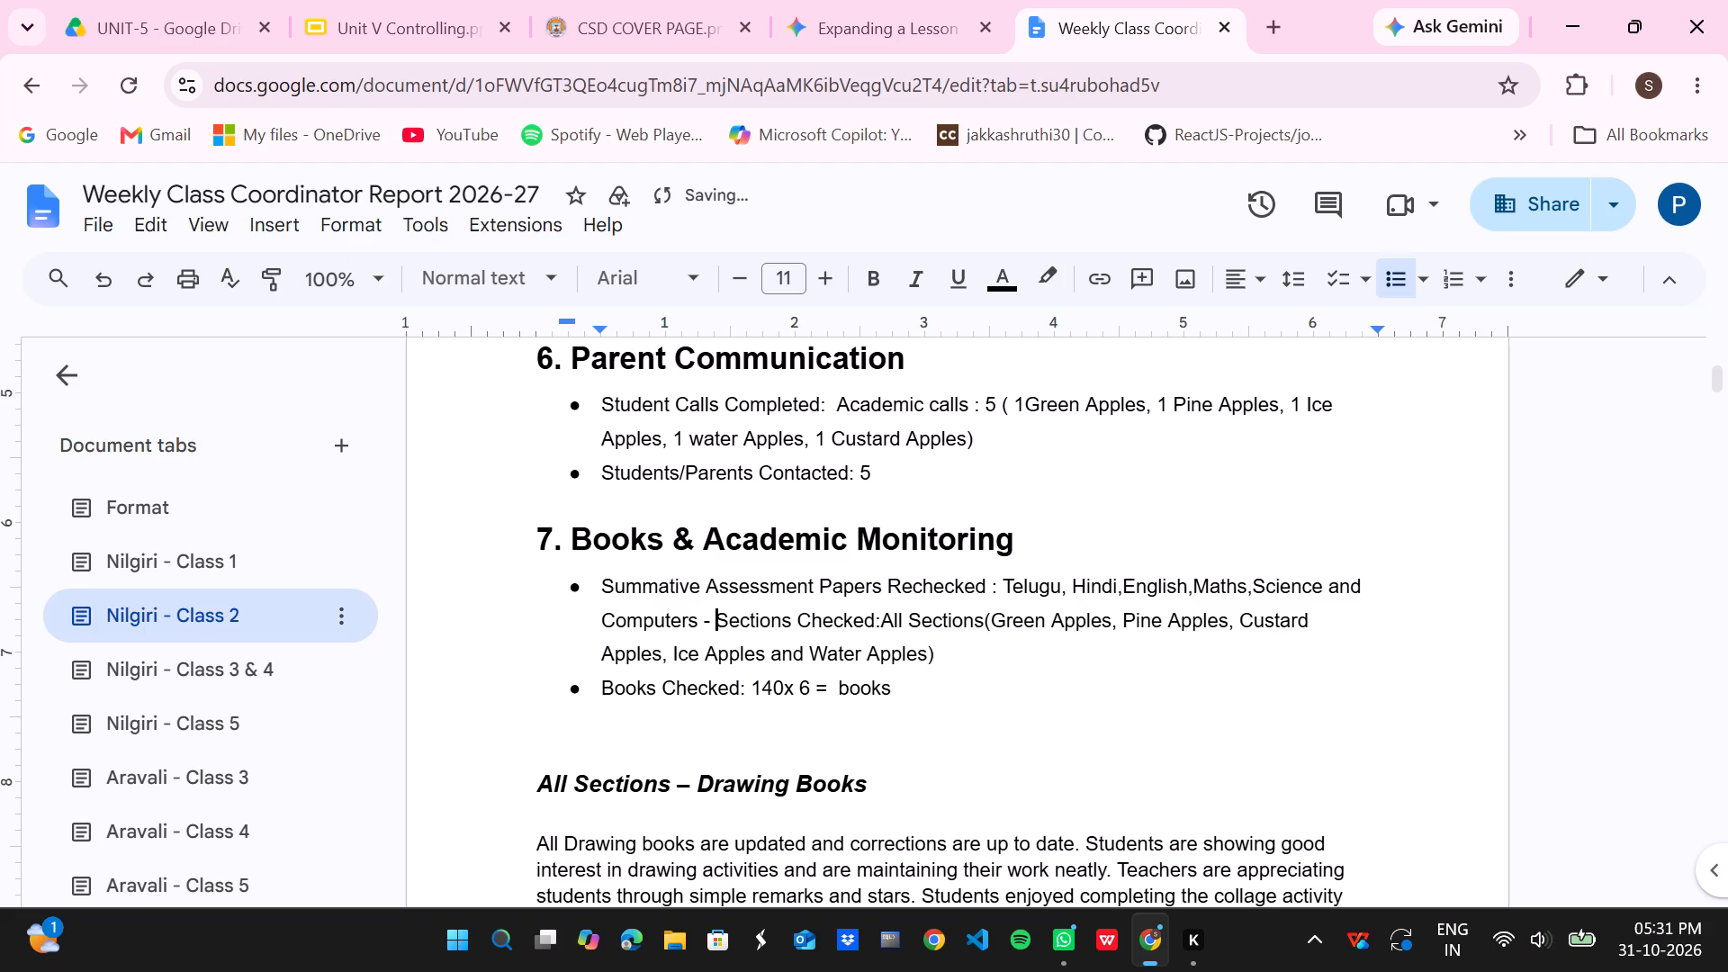
Reword the first Books & Academic Monitoring bullet to read "All Sections Checked" directly before the section list, removing the duplicate ":All Sections".
{"action": "type", "text": "All"}
{"action": "key", "text": "space"}
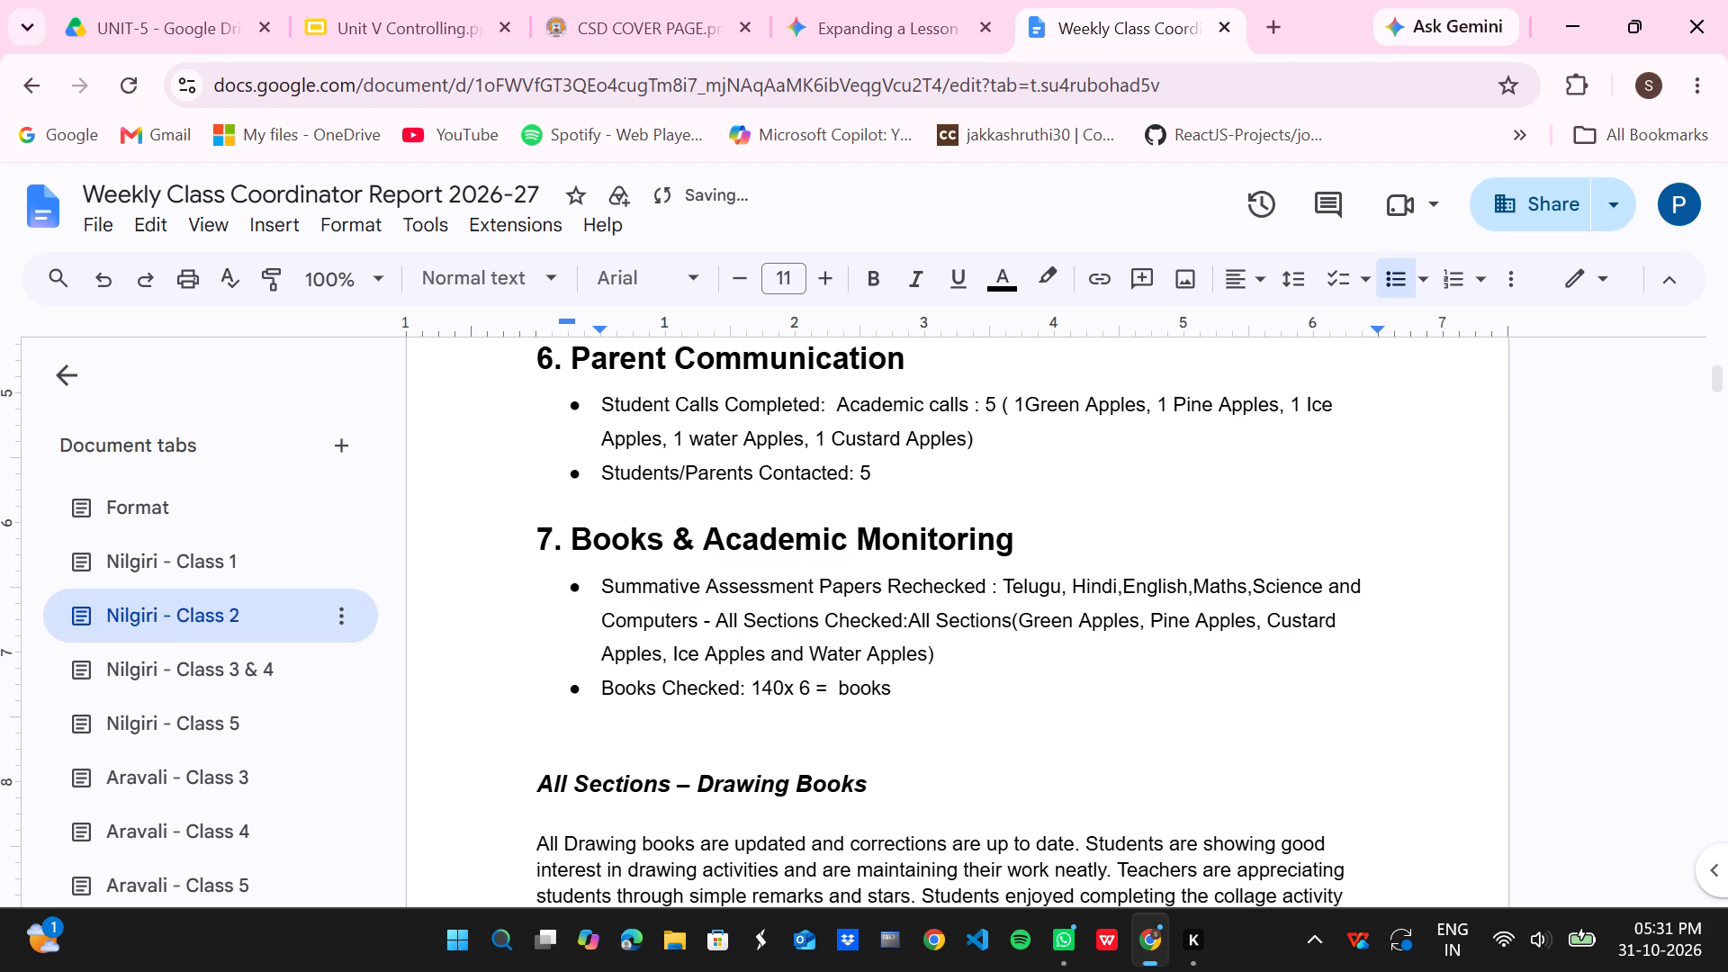
{"action": "left_click_drag", "start_coordinate": [899, 618], "coordinate": [1014, 623]}
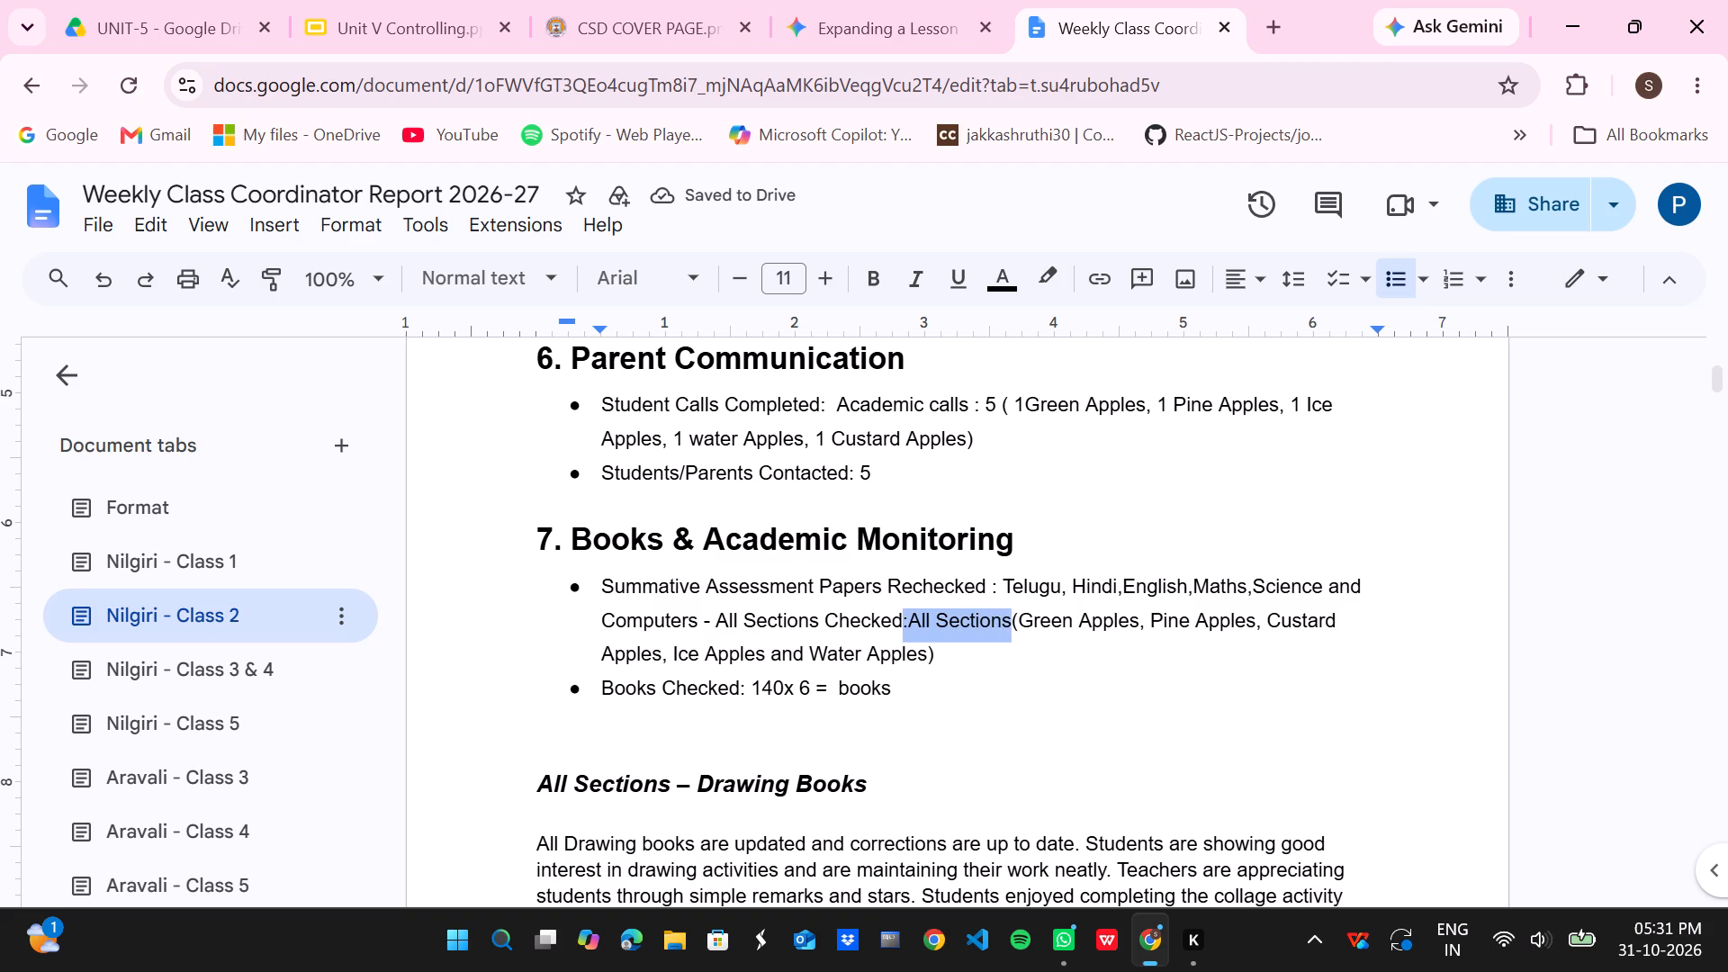
{"action": "key", "text": "BackSpace"}
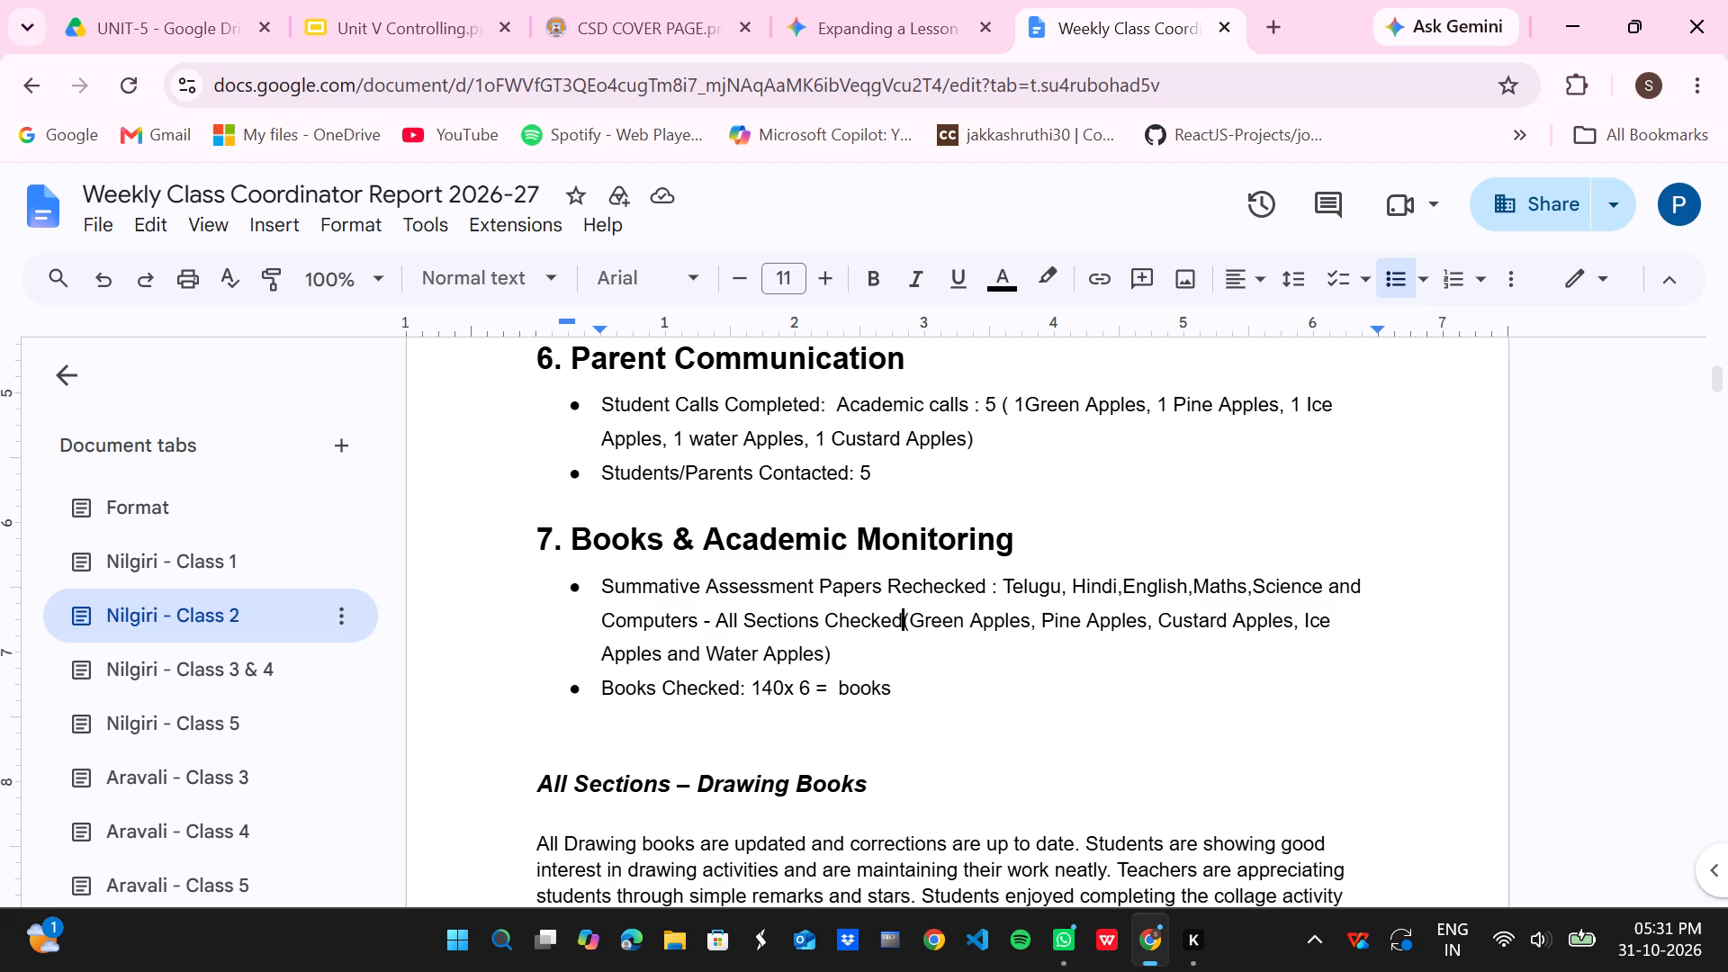
{"action": "scroll", "coordinate": [860, 695], "scroll_direction": "up", "scroll_amount": 7}
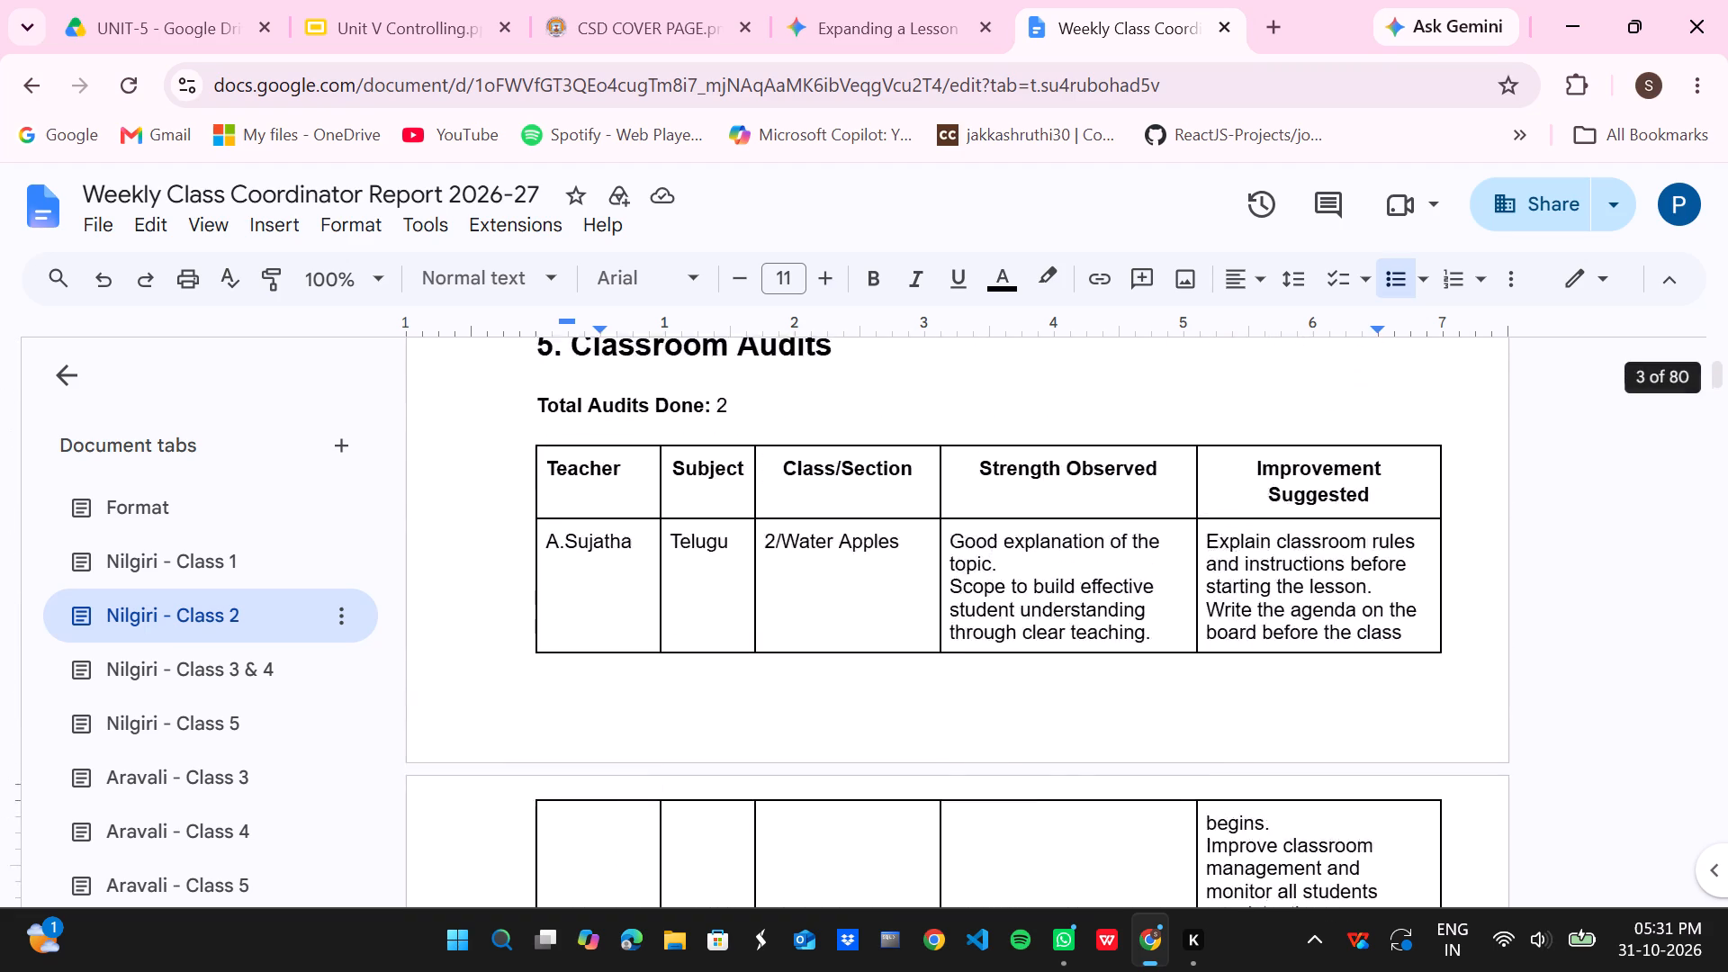
{"action": "scroll", "coordinate": [860, 695], "scroll_direction": "up", "scroll_amount": 5}
{"action": "scroll", "coordinate": [763, 739], "scroll_direction": "up", "scroll_amount": 1}
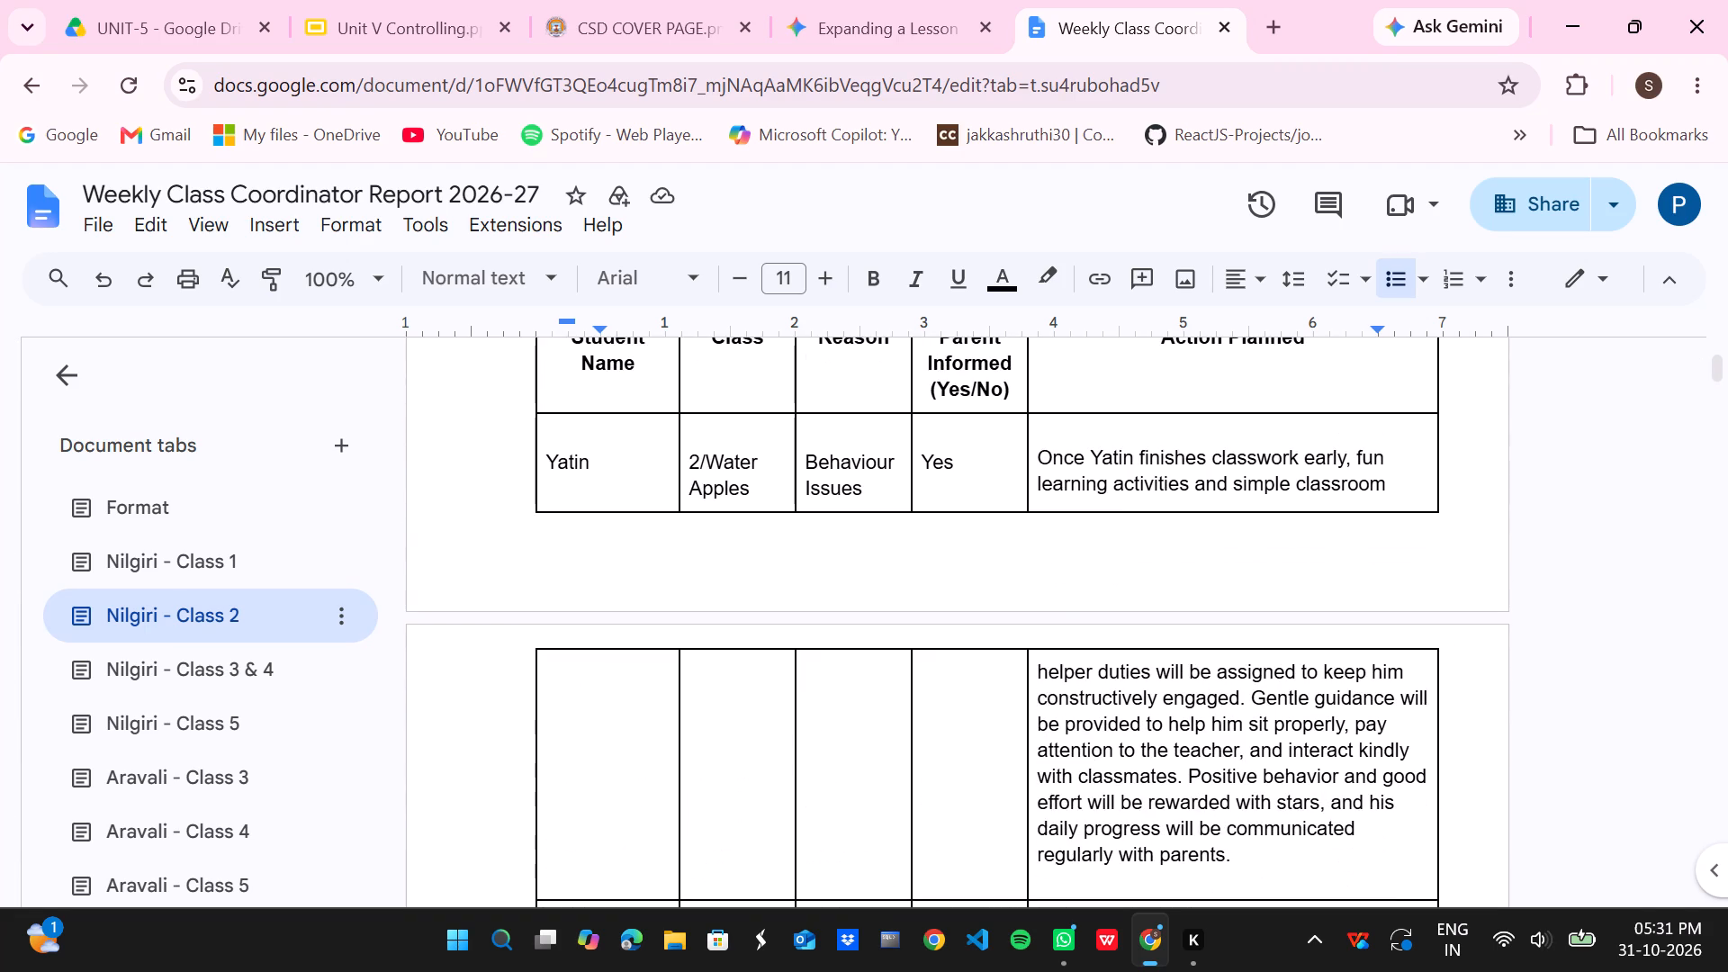
{"action": "left_click", "coordinate": [760, 463]}
{"action": "key", "text": "BackSpace"}
{"action": "key", "text": "BackSpace"}
{"action": "key", "text": "BackSpace"}
{"action": "key", "text": "BackSpace"}
{"action": "key", "text": "BackSpace"}
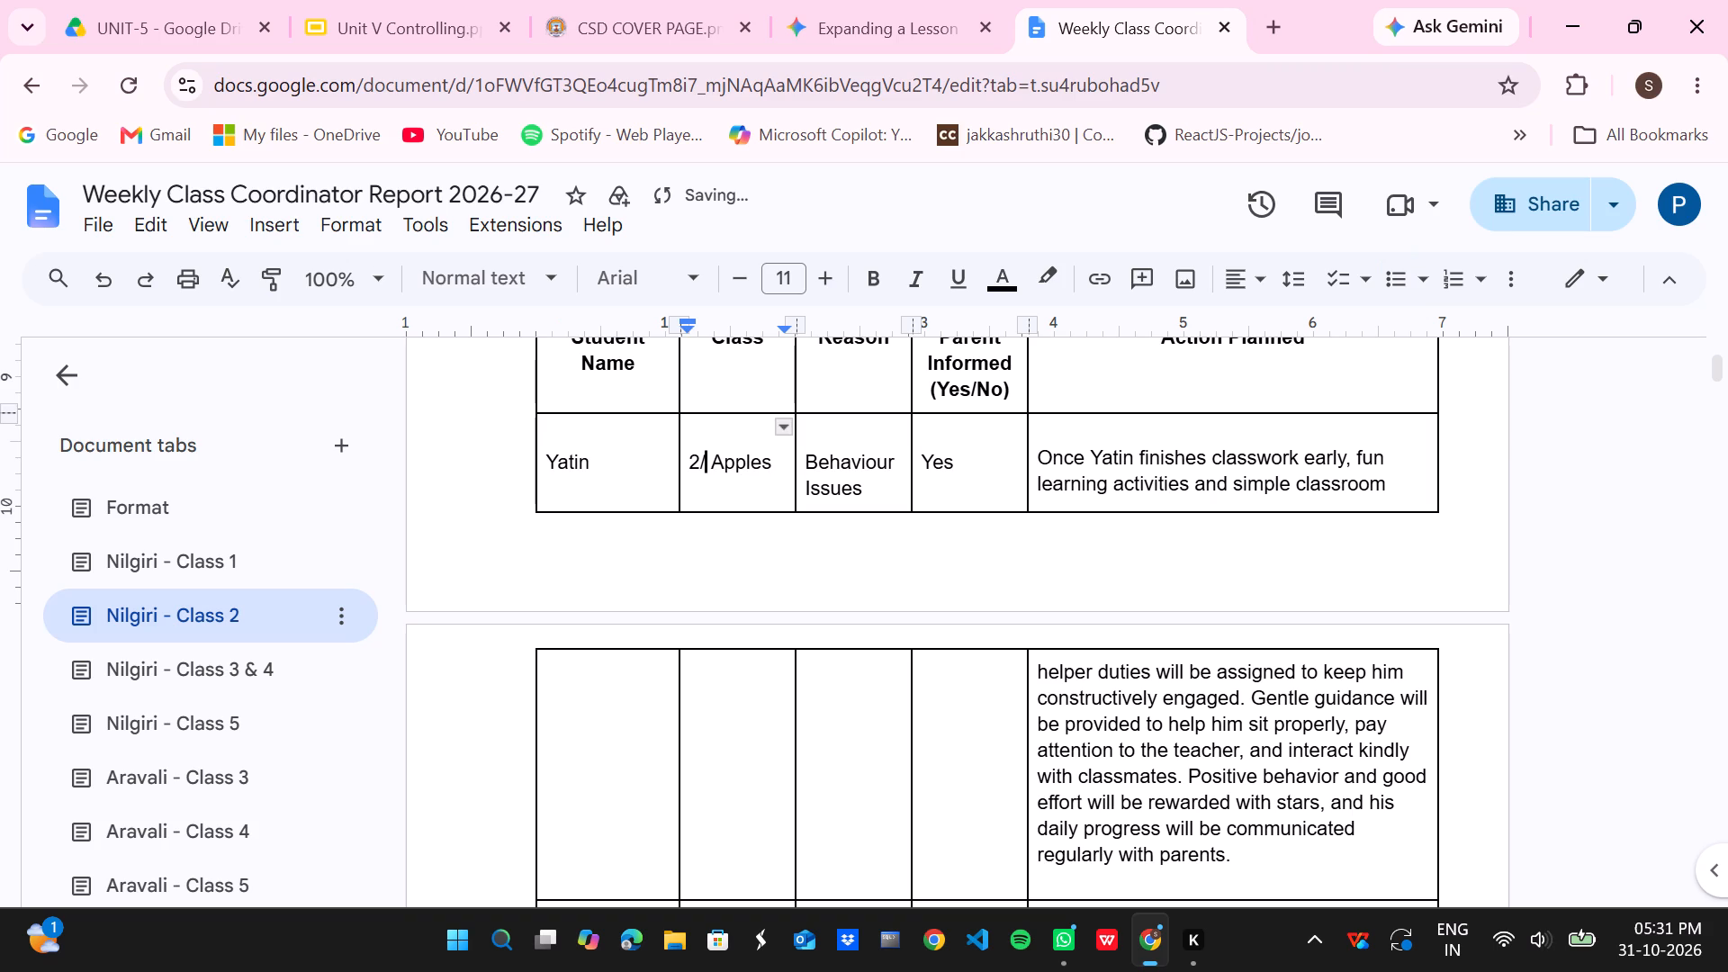
{"action": "type", "text": "Ice"}
Complete the Books Checked bullet so it reads "140x 6 = 840 papers".
{"action": "scroll", "coordinate": [760, 463], "scroll_direction": "down", "scroll_amount": 3}
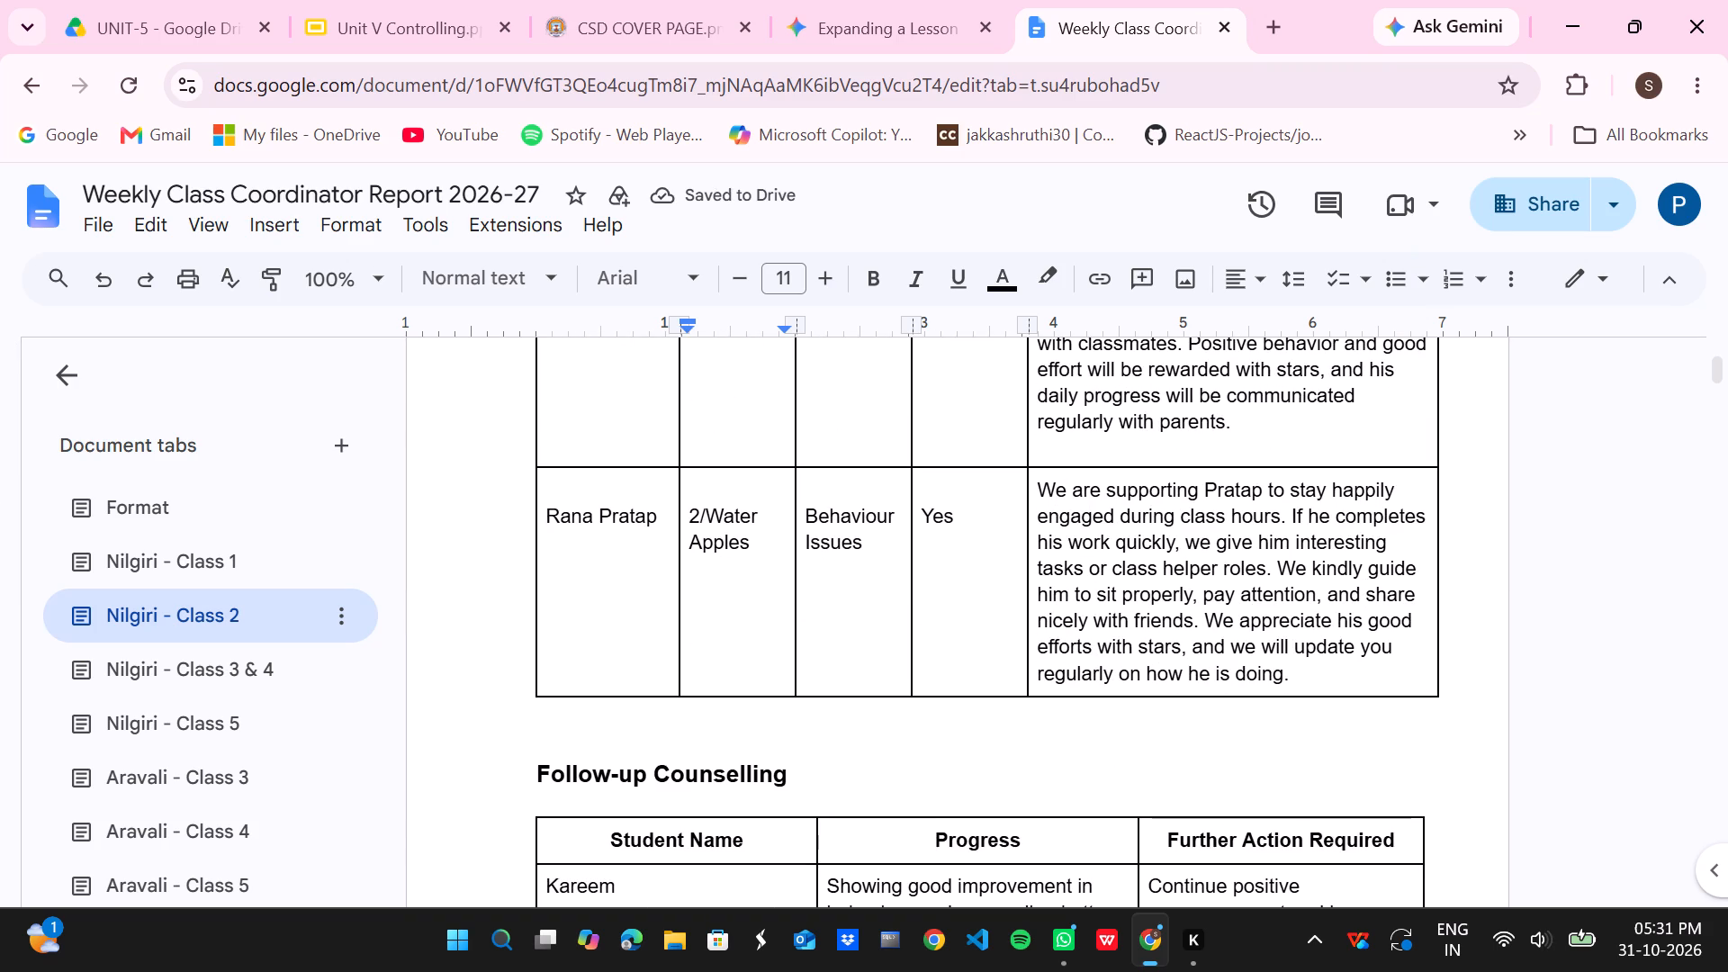
{"action": "scroll", "coordinate": [758, 516], "scroll_direction": "down", "scroll_amount": 4}
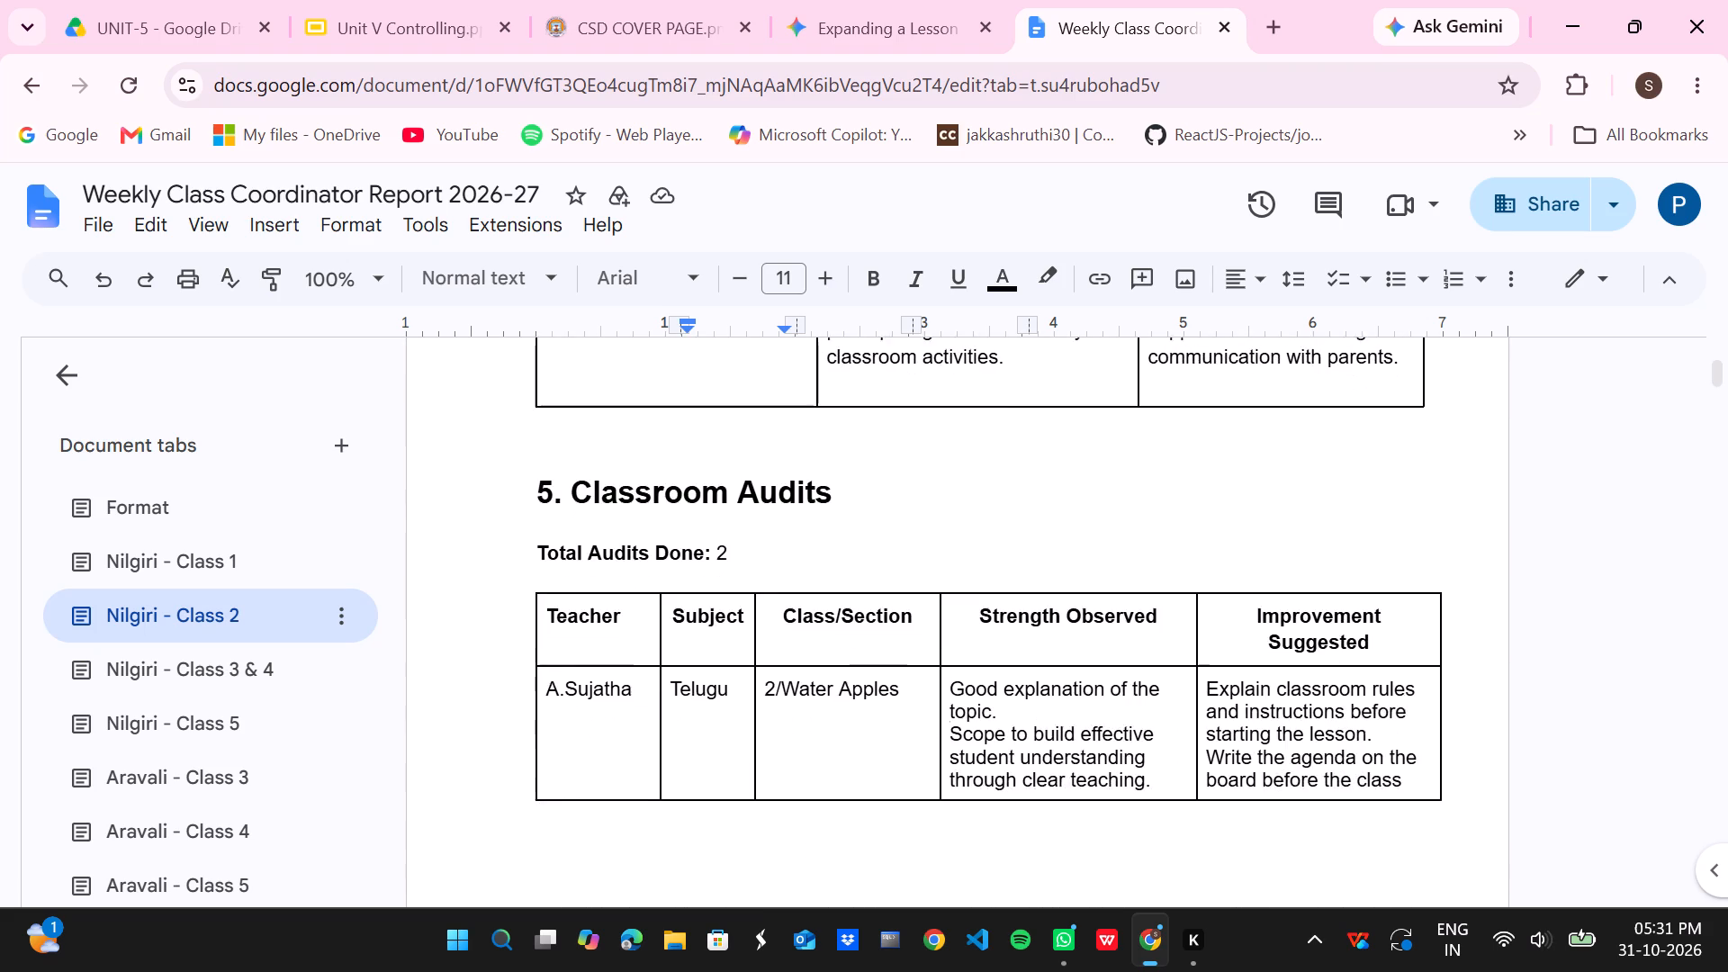
{"action": "scroll", "coordinate": [758, 516], "scroll_direction": "down", "scroll_amount": 9}
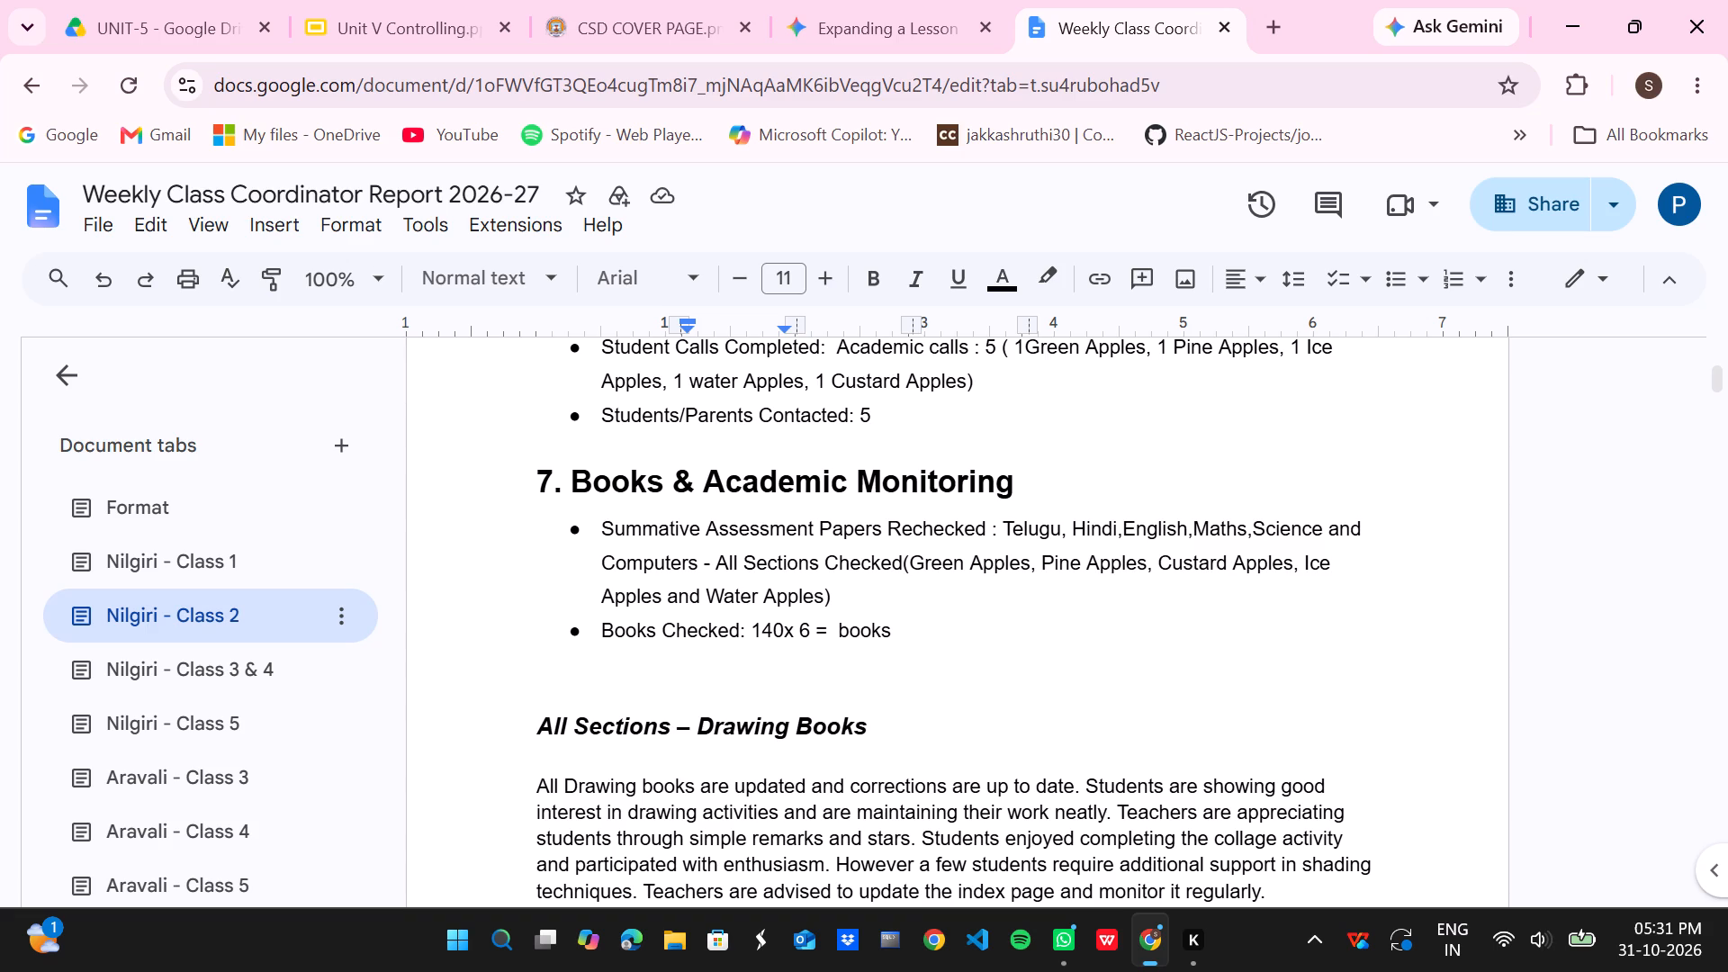
{"action": "left_click", "coordinate": [832, 626]}
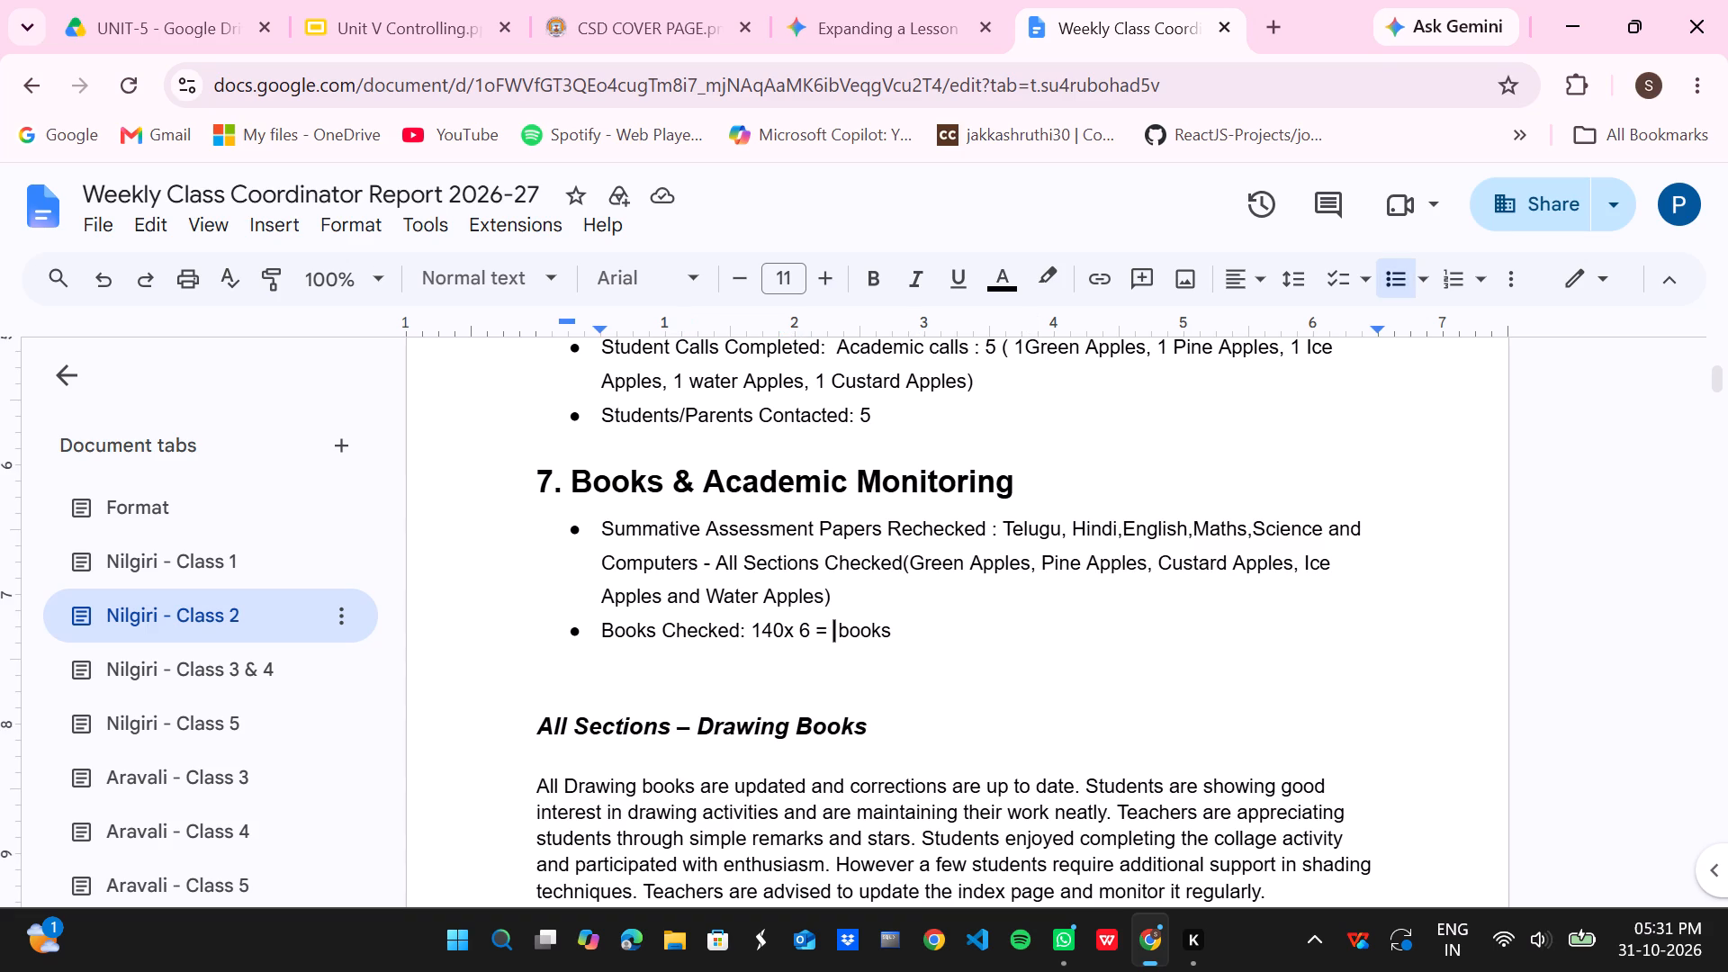
{"action": "type", "text": "840"}
{"action": "key", "text": "Right"}
{"action": "key", "text": "Right"}
{"action": "key", "text": "Right"}
{"action": "key", "text": "Right"}
{"action": "key", "text": "Right"}
{"action": "key", "text": "Right"}
{"action": "key", "text": "BackSpace"}
{"action": "key", "text": "BackSpace"}
{"action": "key", "text": "BackSpace"}
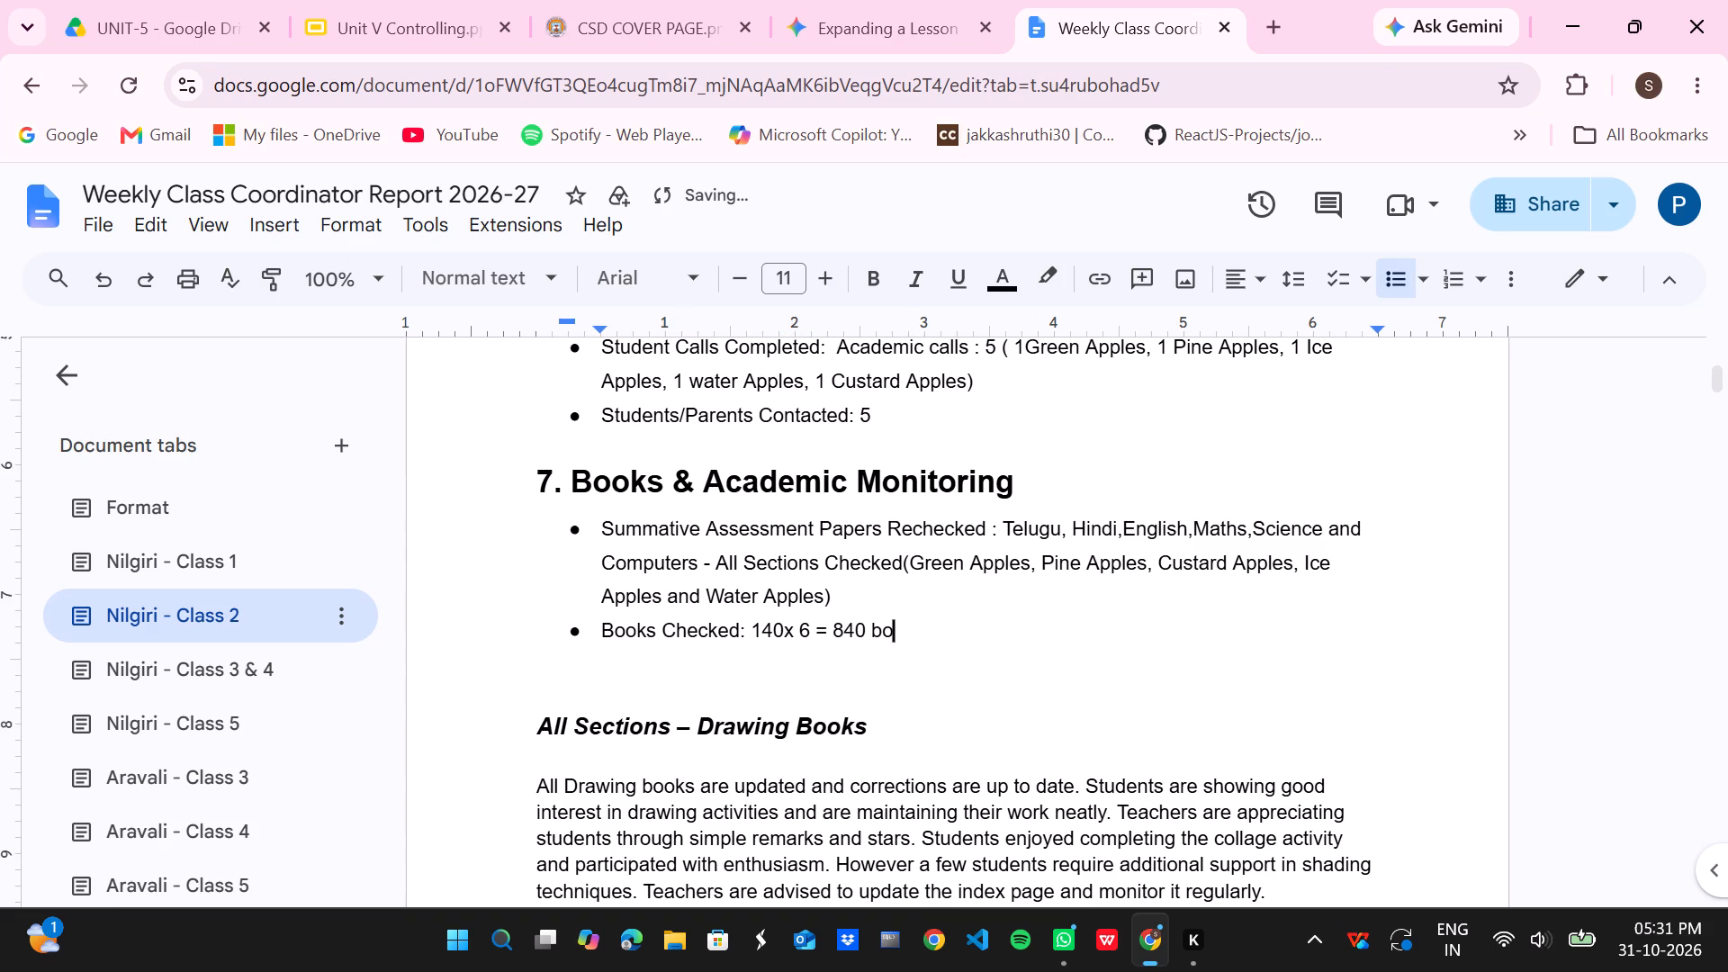
{"action": "key", "text": "BackSpace"}
{"action": "key", "text": "BackSpace"}
{"action": "type", "text": "papers"}
Delete all book and paper remarks from "All Sections – Drawing Books" through the Computer Papers notes, up to the Teacher Support heading.
{"action": "scroll", "coordinate": [966, 665], "scroll_direction": "down", "scroll_amount": 1}
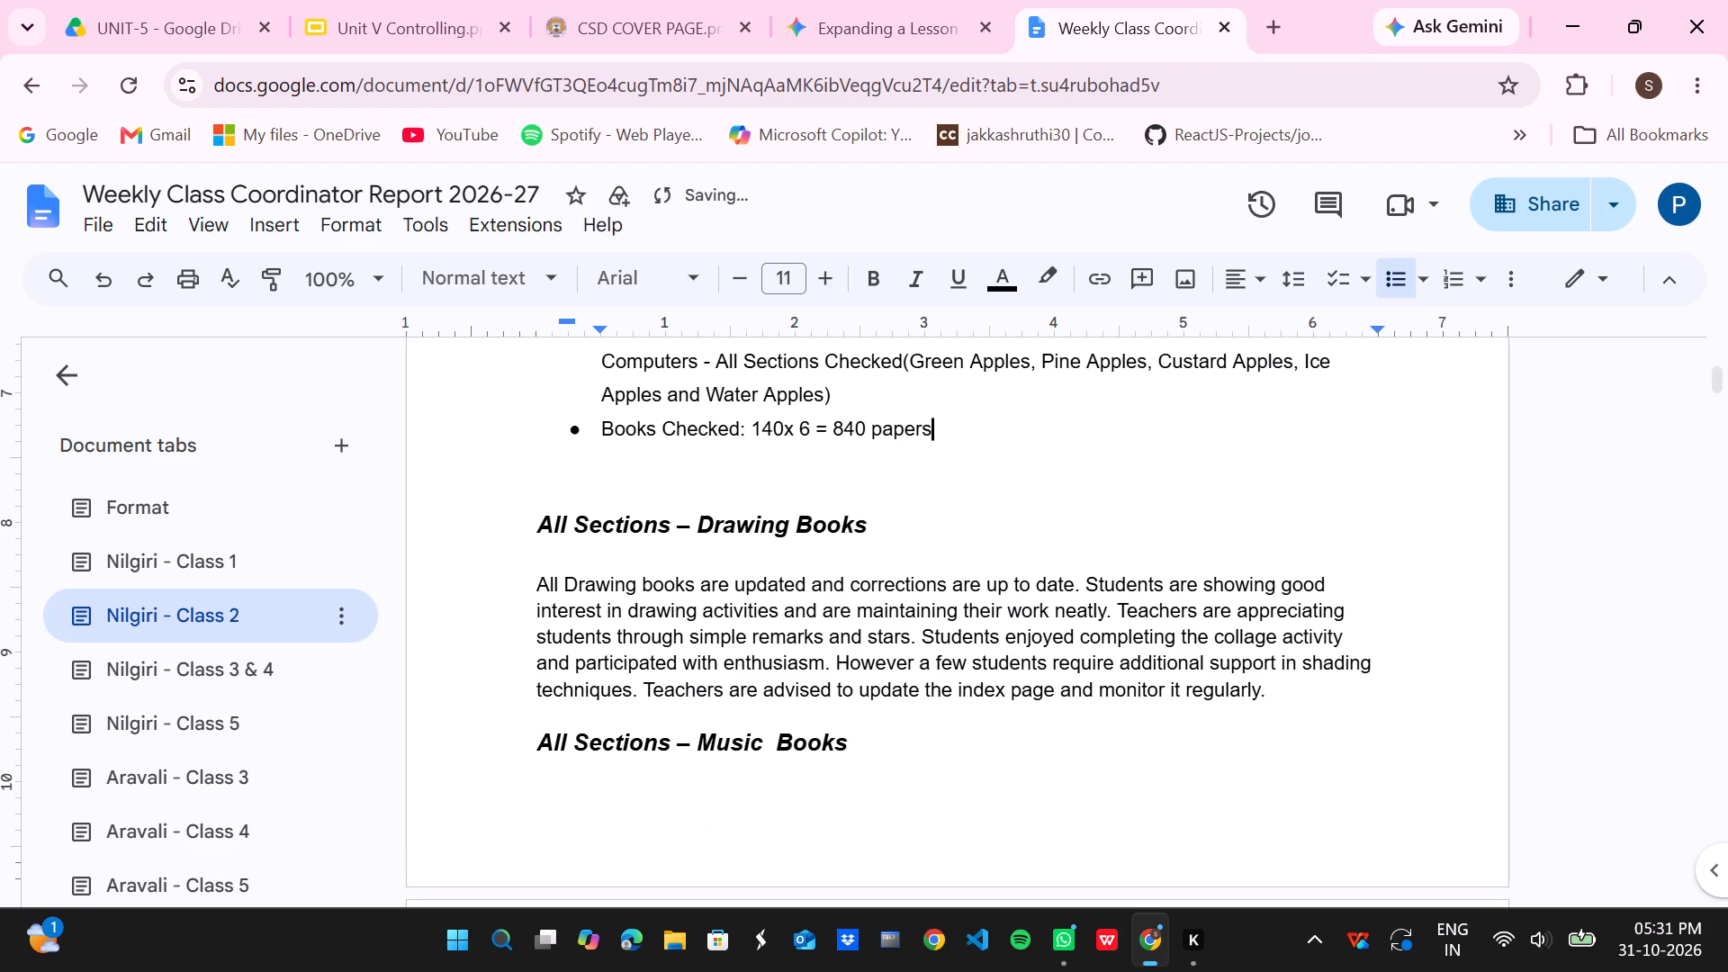
{"action": "left_click_drag", "start_coordinate": [521, 521], "coordinate": [761, 966]}
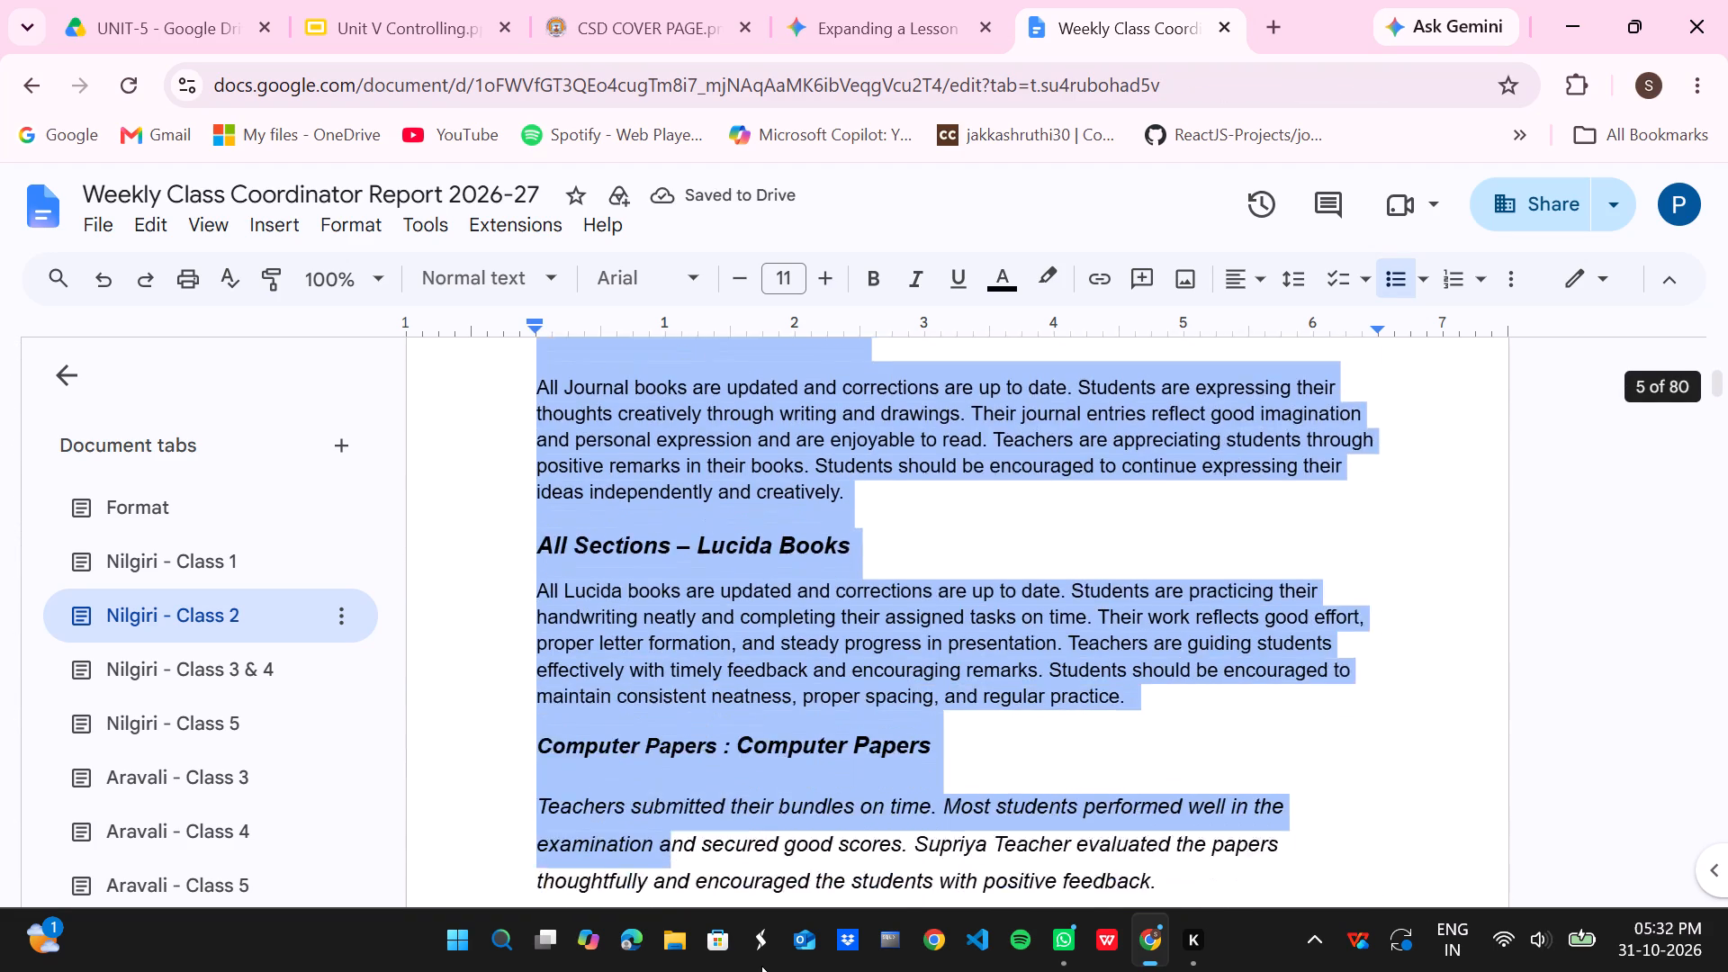
{"action": "left_click_drag", "start_coordinate": [761, 966], "coordinate": [1367, 491]}
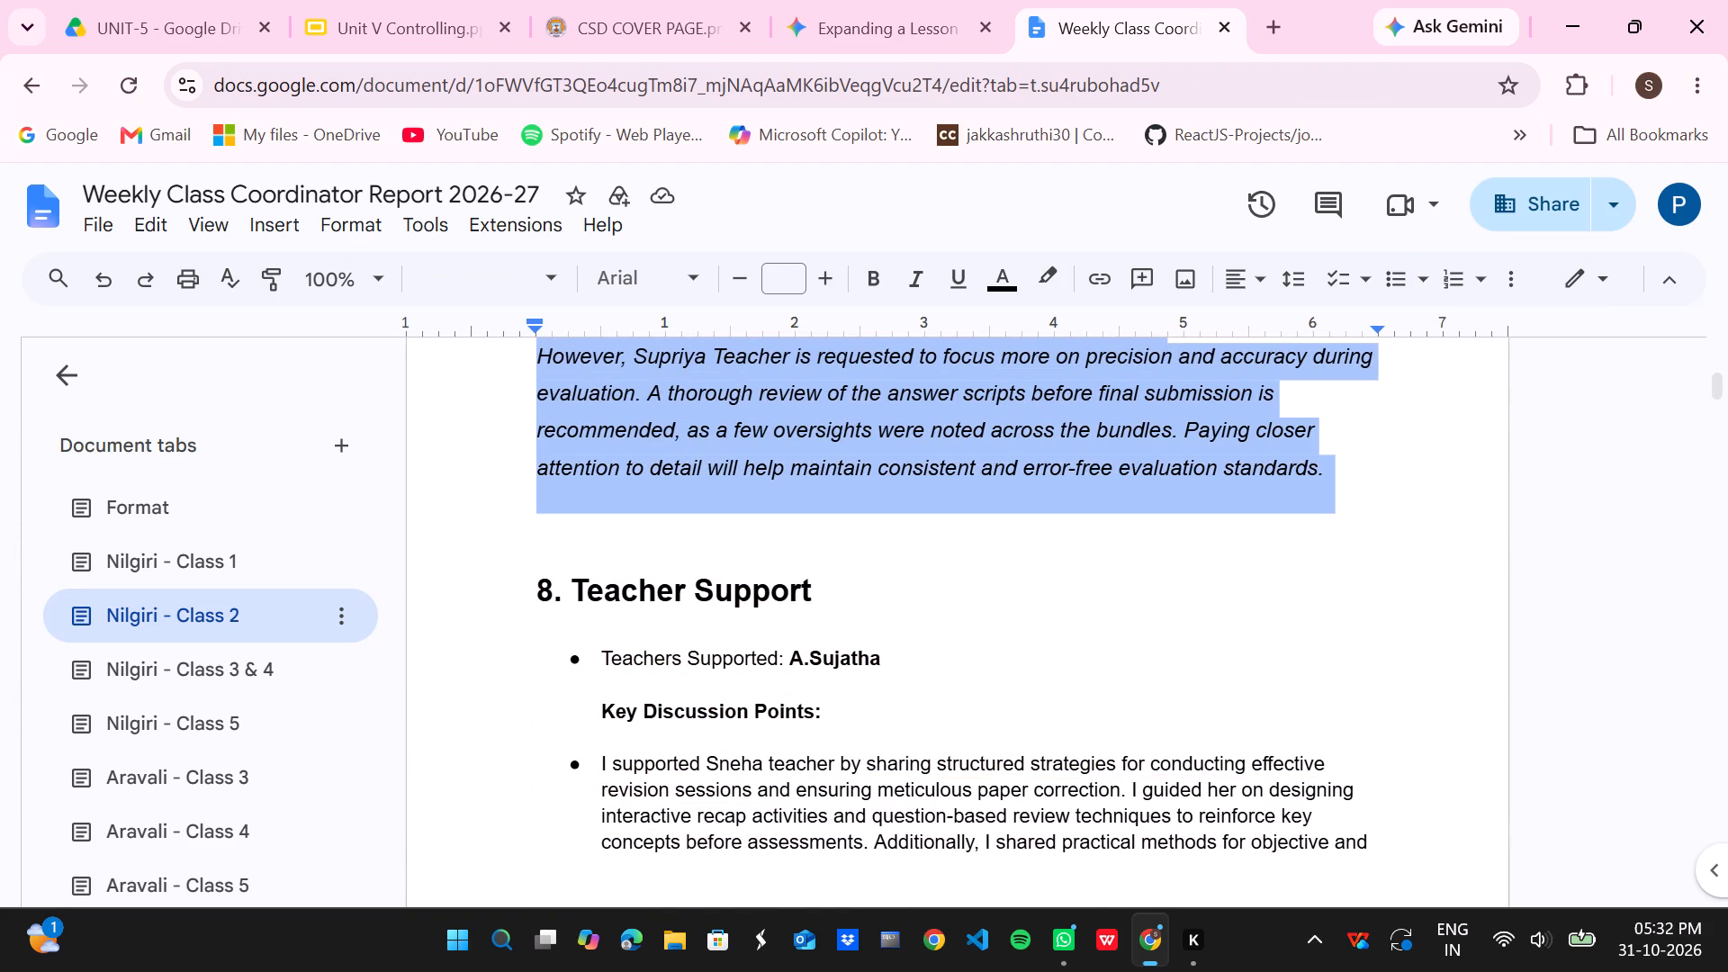
{"action": "key", "text": "BackSpace"}
{"action": "key", "text": "BackSpace"}
{"action": "key", "text": "BackSpace"}
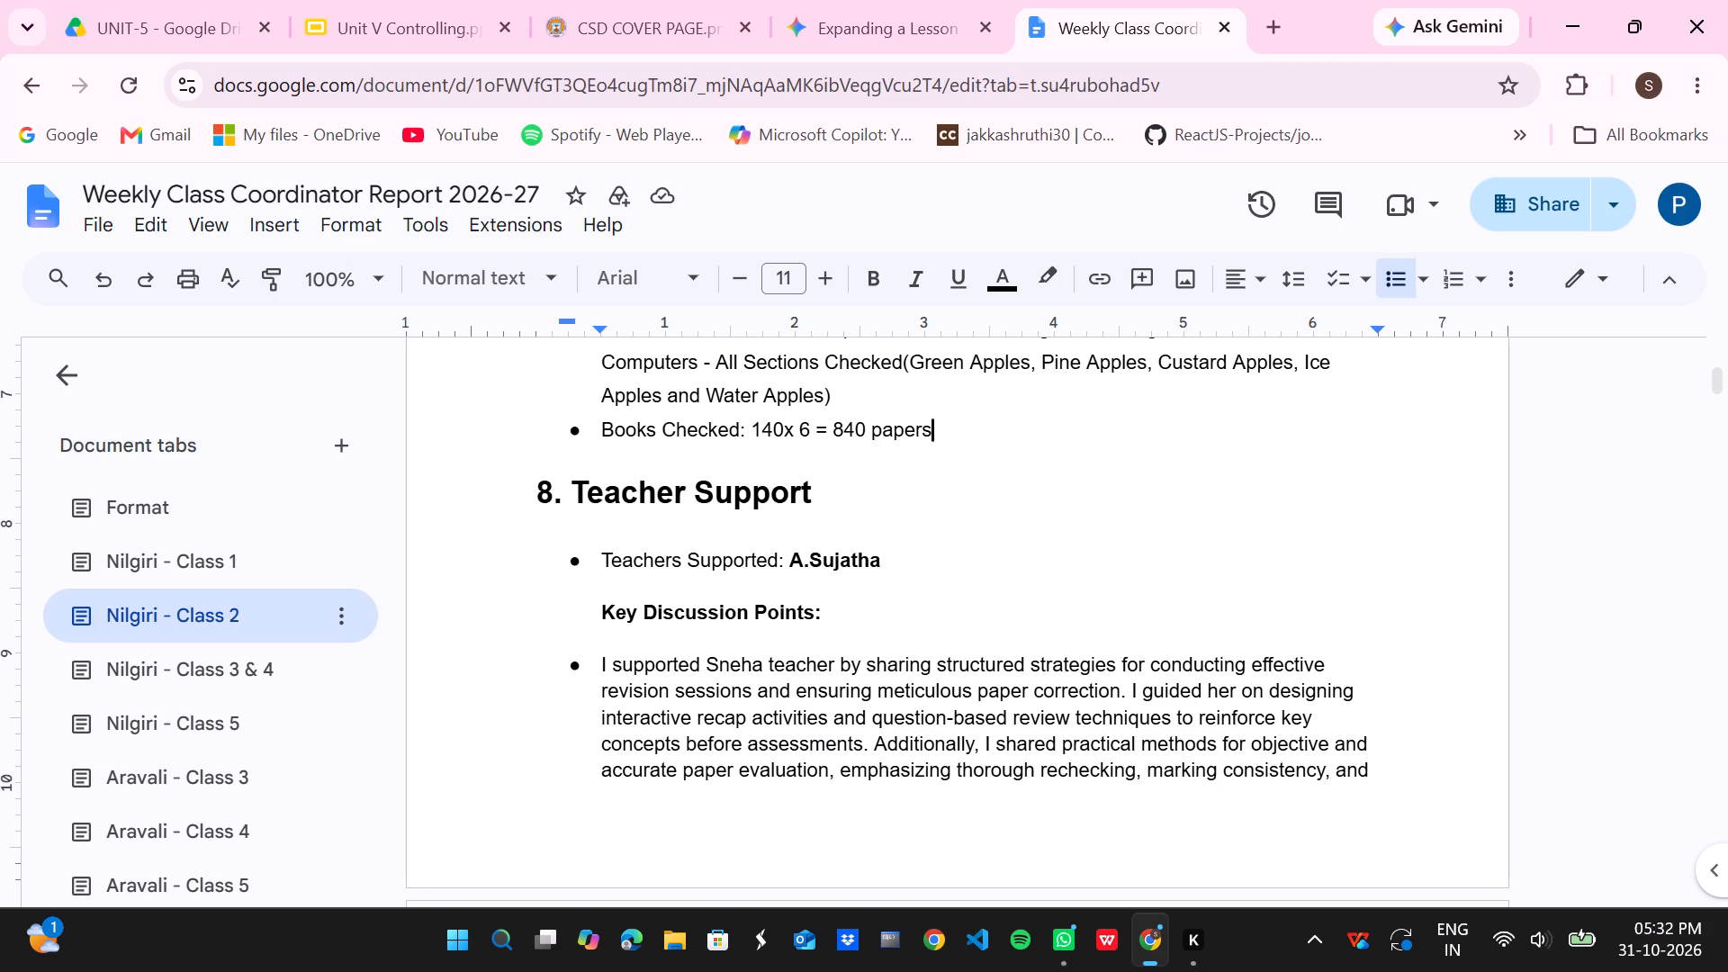
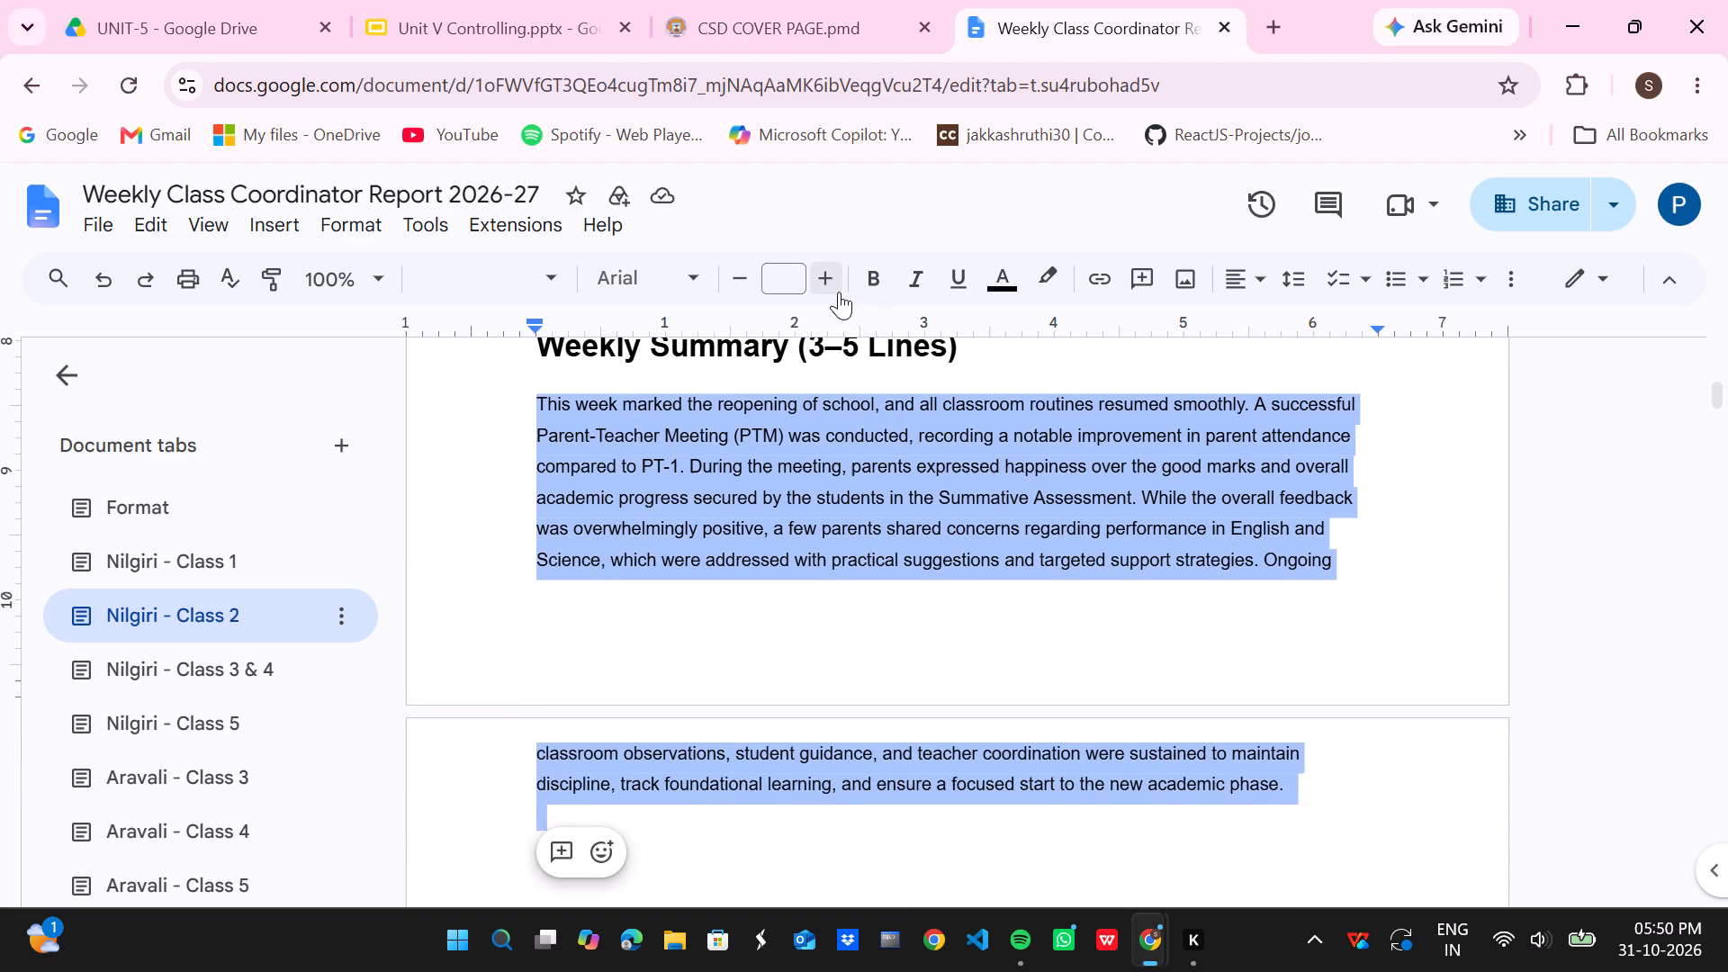
{"action": "left_click", "coordinate": [839, 292]}
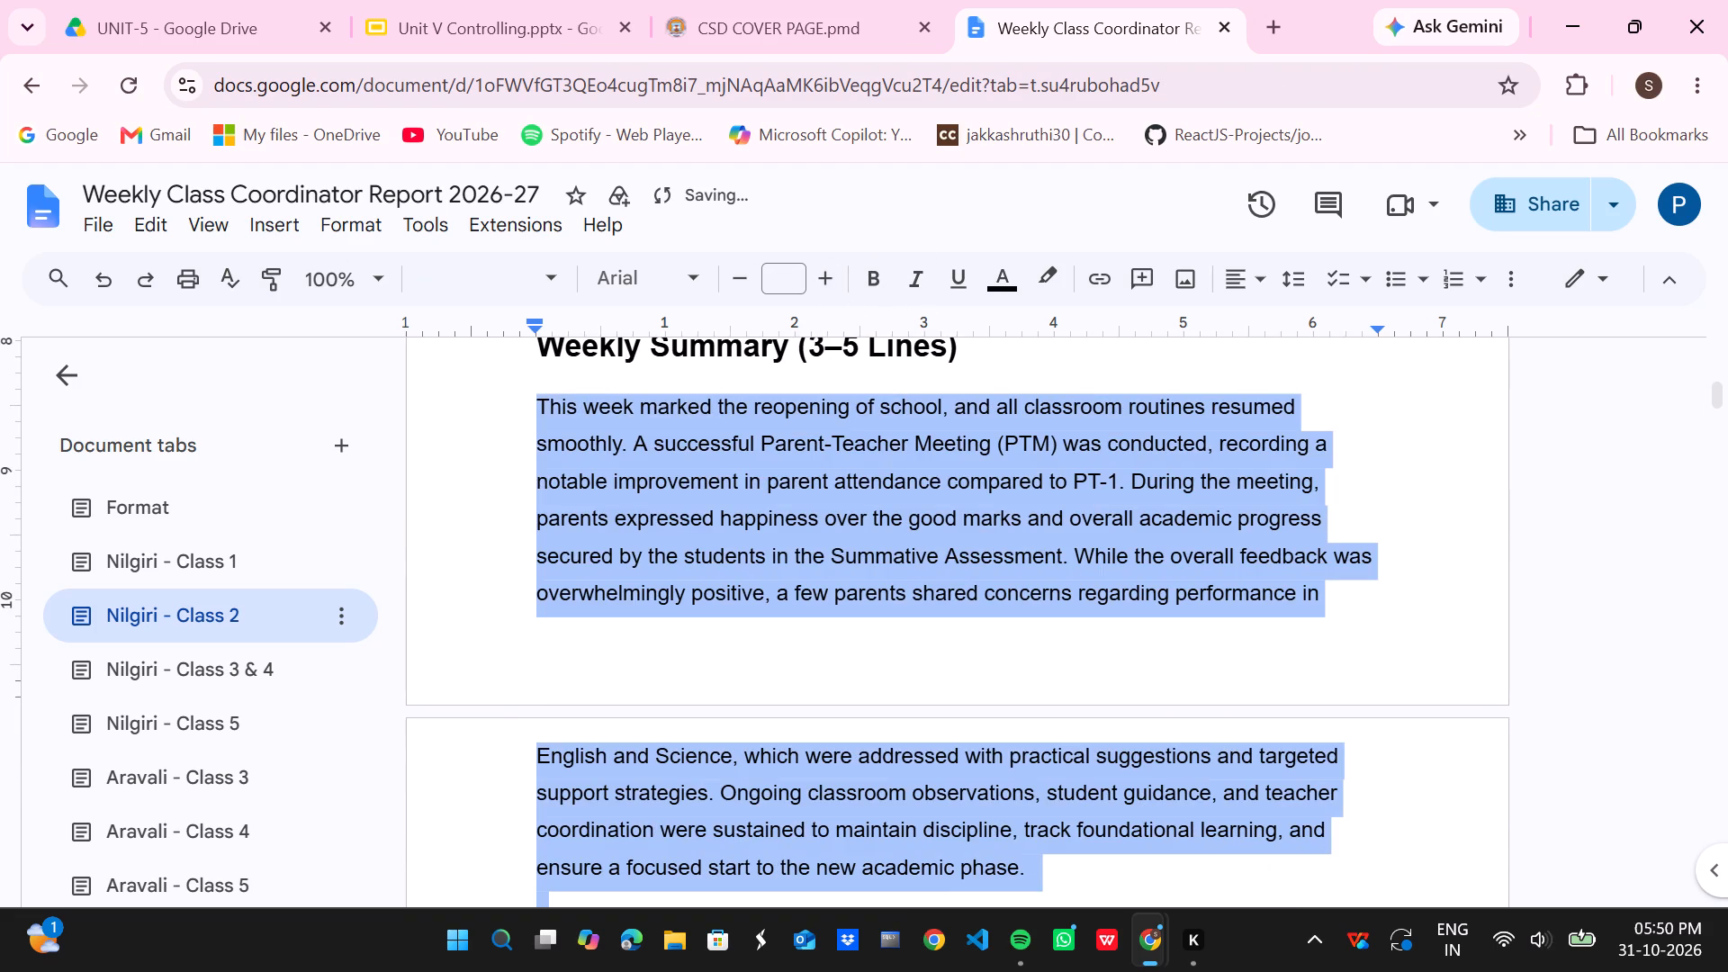
{"action": "left_click", "coordinate": [1449, 476]}
{"action": "scroll", "coordinate": [1449, 476], "scroll_direction": "up", "scroll_amount": 13}
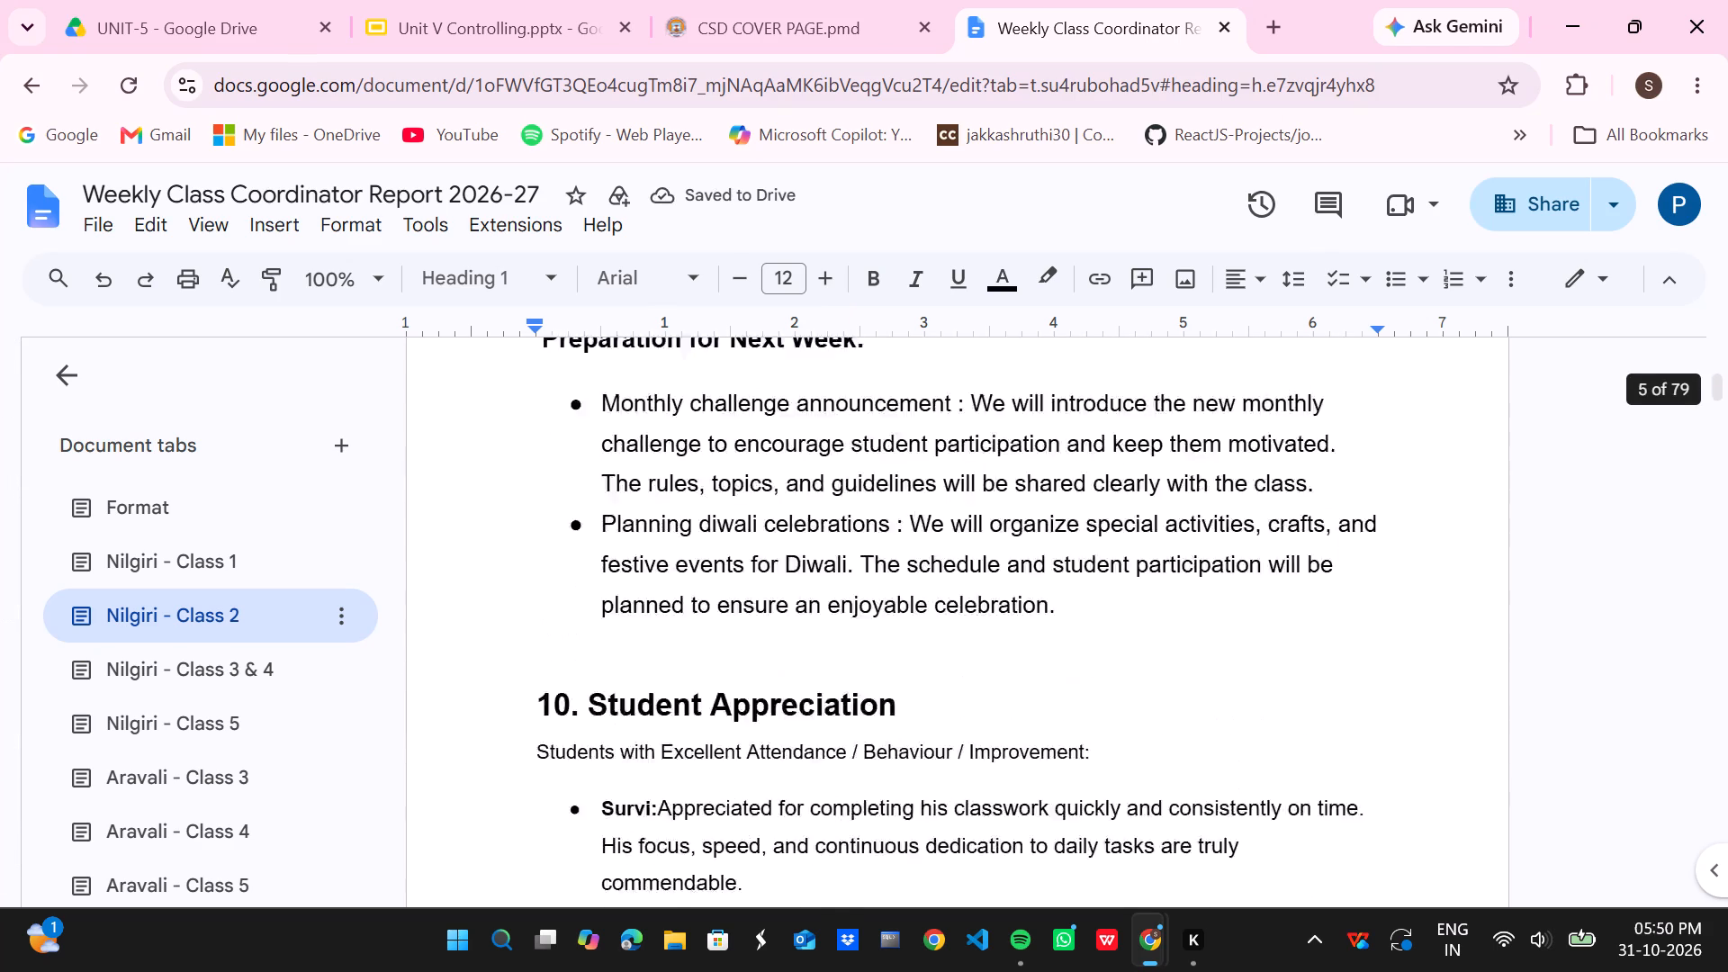
{"action": "scroll", "coordinate": [1449, 476], "scroll_direction": "up", "scroll_amount": 2}
{"action": "key", "text": "ctrl+s"}
Review the Nilgiri - Class 2 report from the attendance summary through the Student Appreciation section for content and formatting.
{"action": "scroll", "coordinate": [1449, 476], "scroll_direction": "up", "scroll_amount": 17}
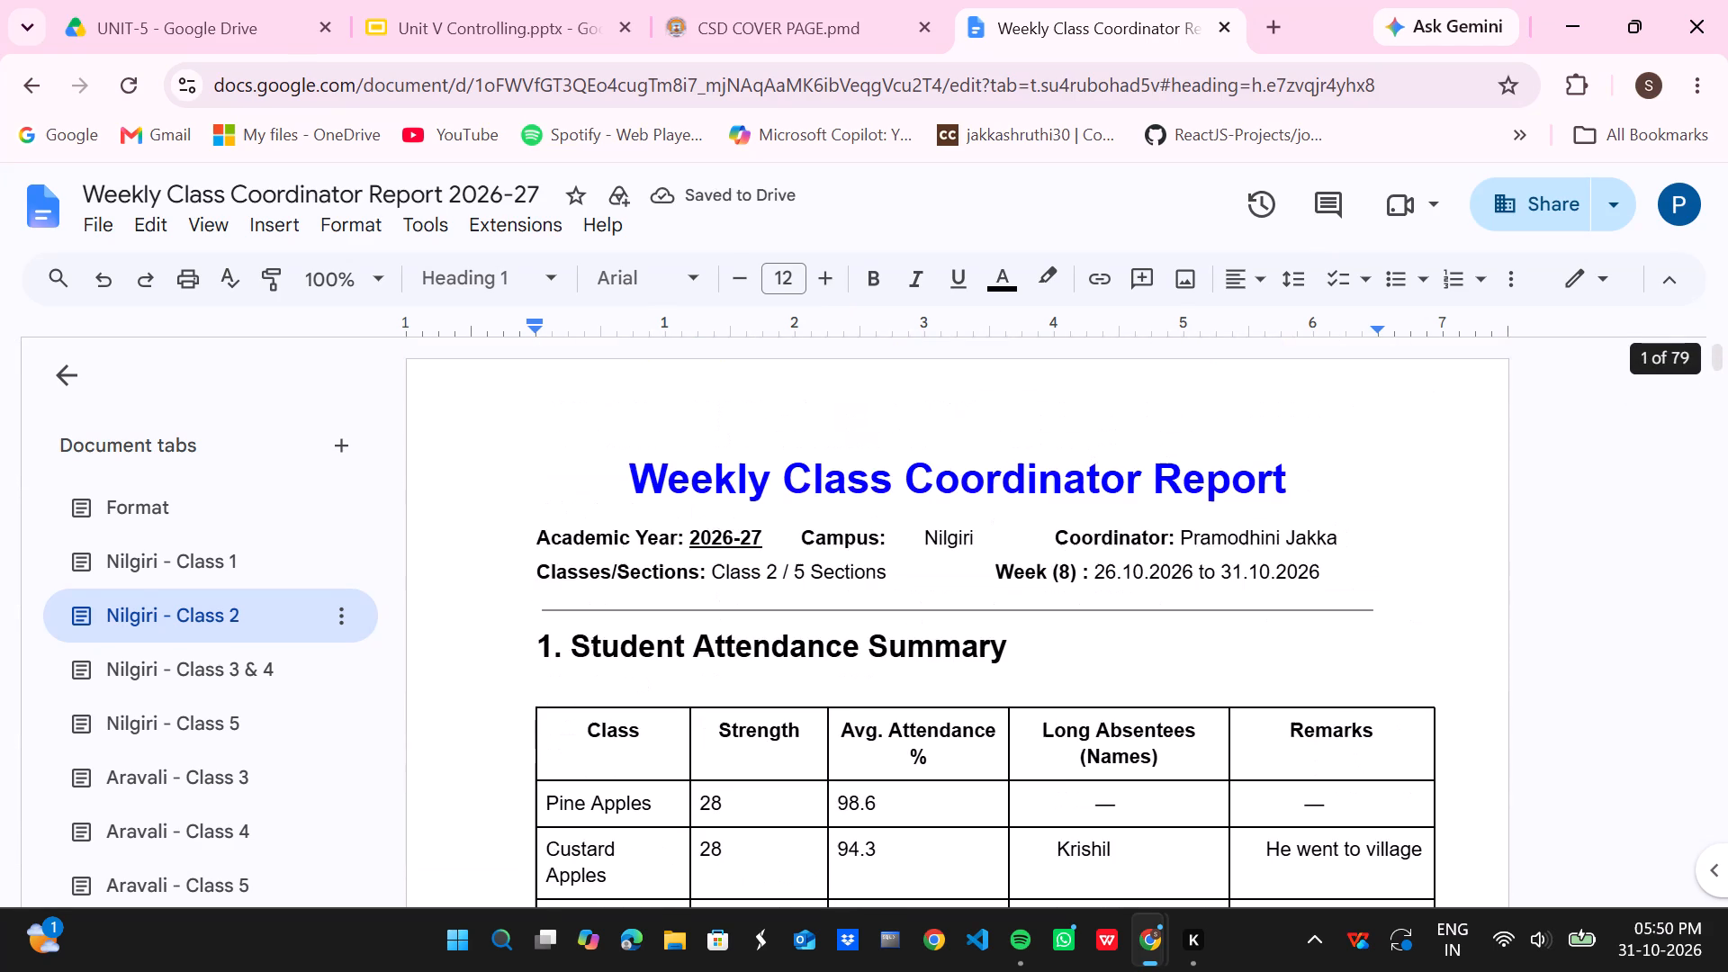
{"action": "scroll", "coordinate": [1449, 476], "scroll_direction": "up", "scroll_amount": 4}
{"action": "scroll", "coordinate": [1449, 476], "scroll_direction": "down", "scroll_amount": 7}
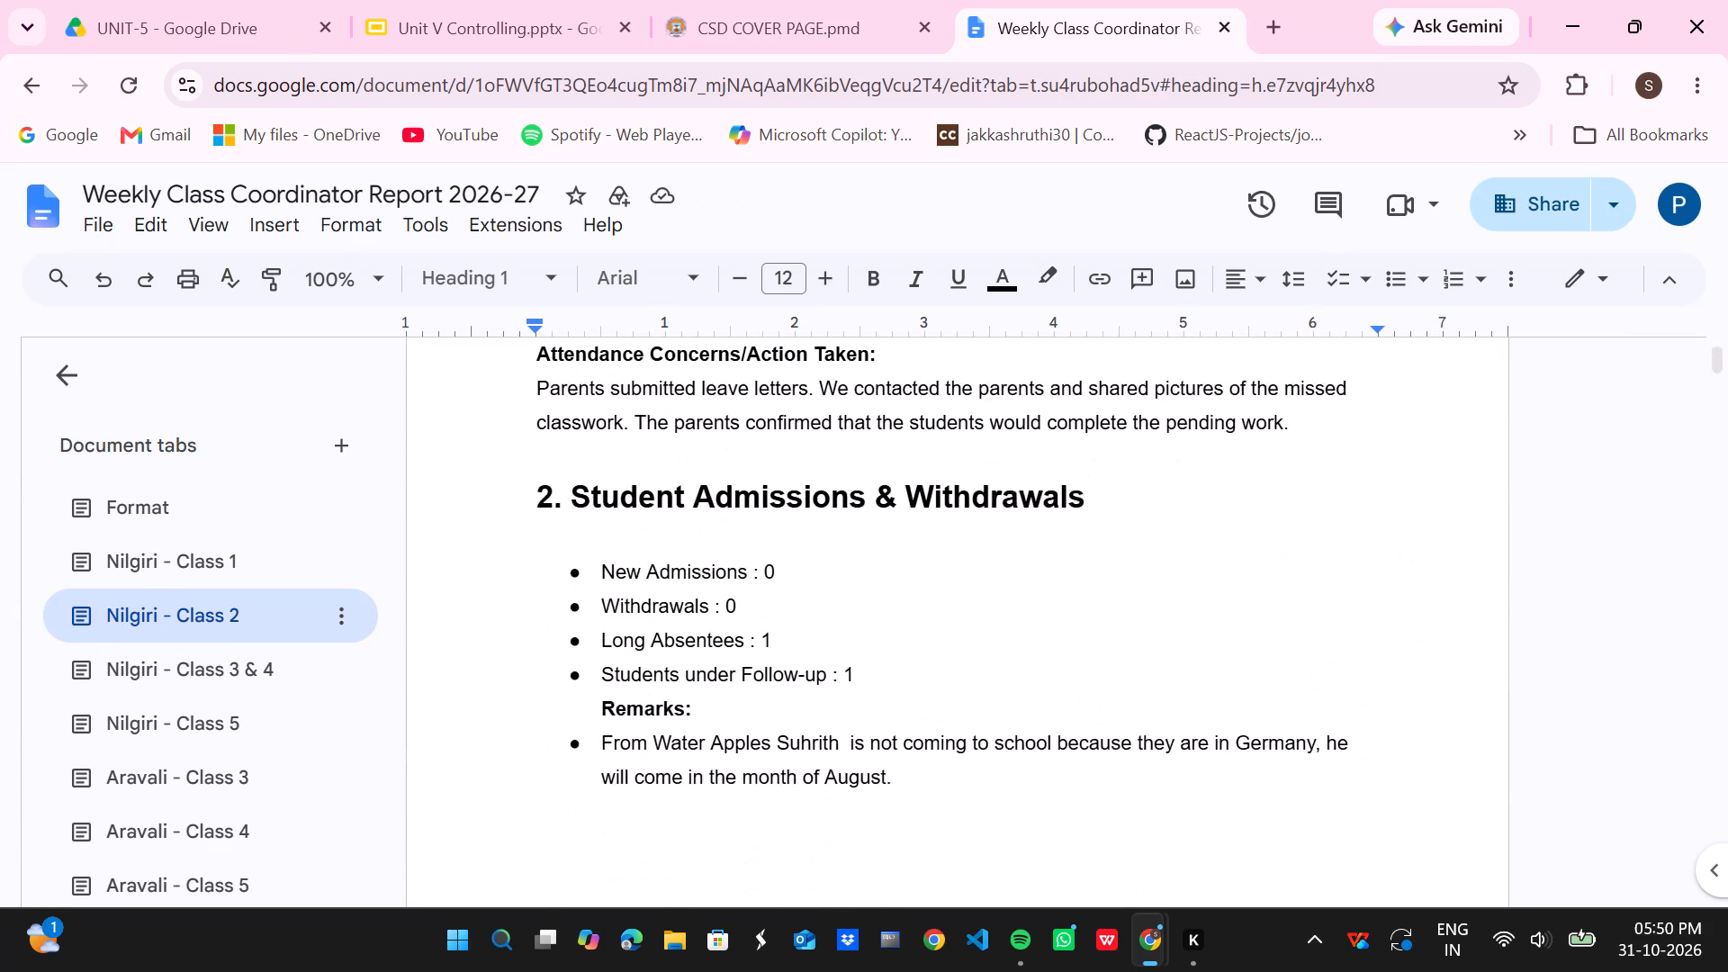
{"action": "scroll", "coordinate": [1449, 476], "scroll_direction": "down", "scroll_amount": 10}
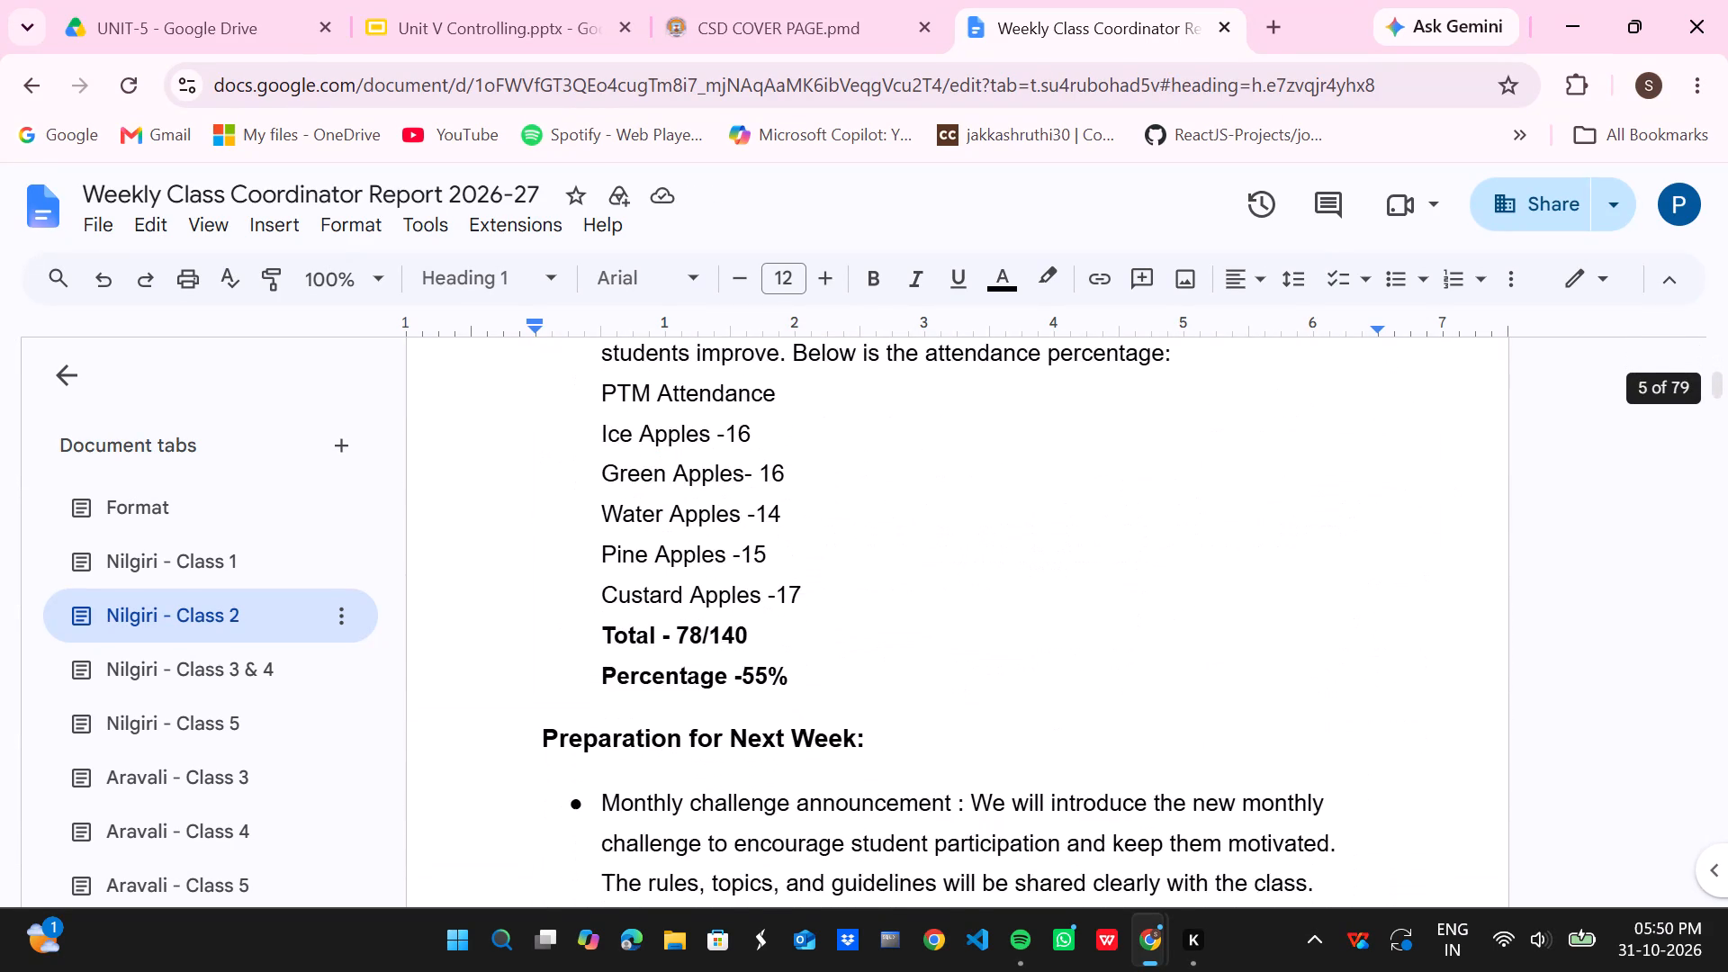
{"action": "scroll", "coordinate": [1449, 476], "scroll_direction": "down", "scroll_amount": 7}
{"action": "scroll", "coordinate": [1449, 476], "scroll_direction": "up", "scroll_amount": 4}
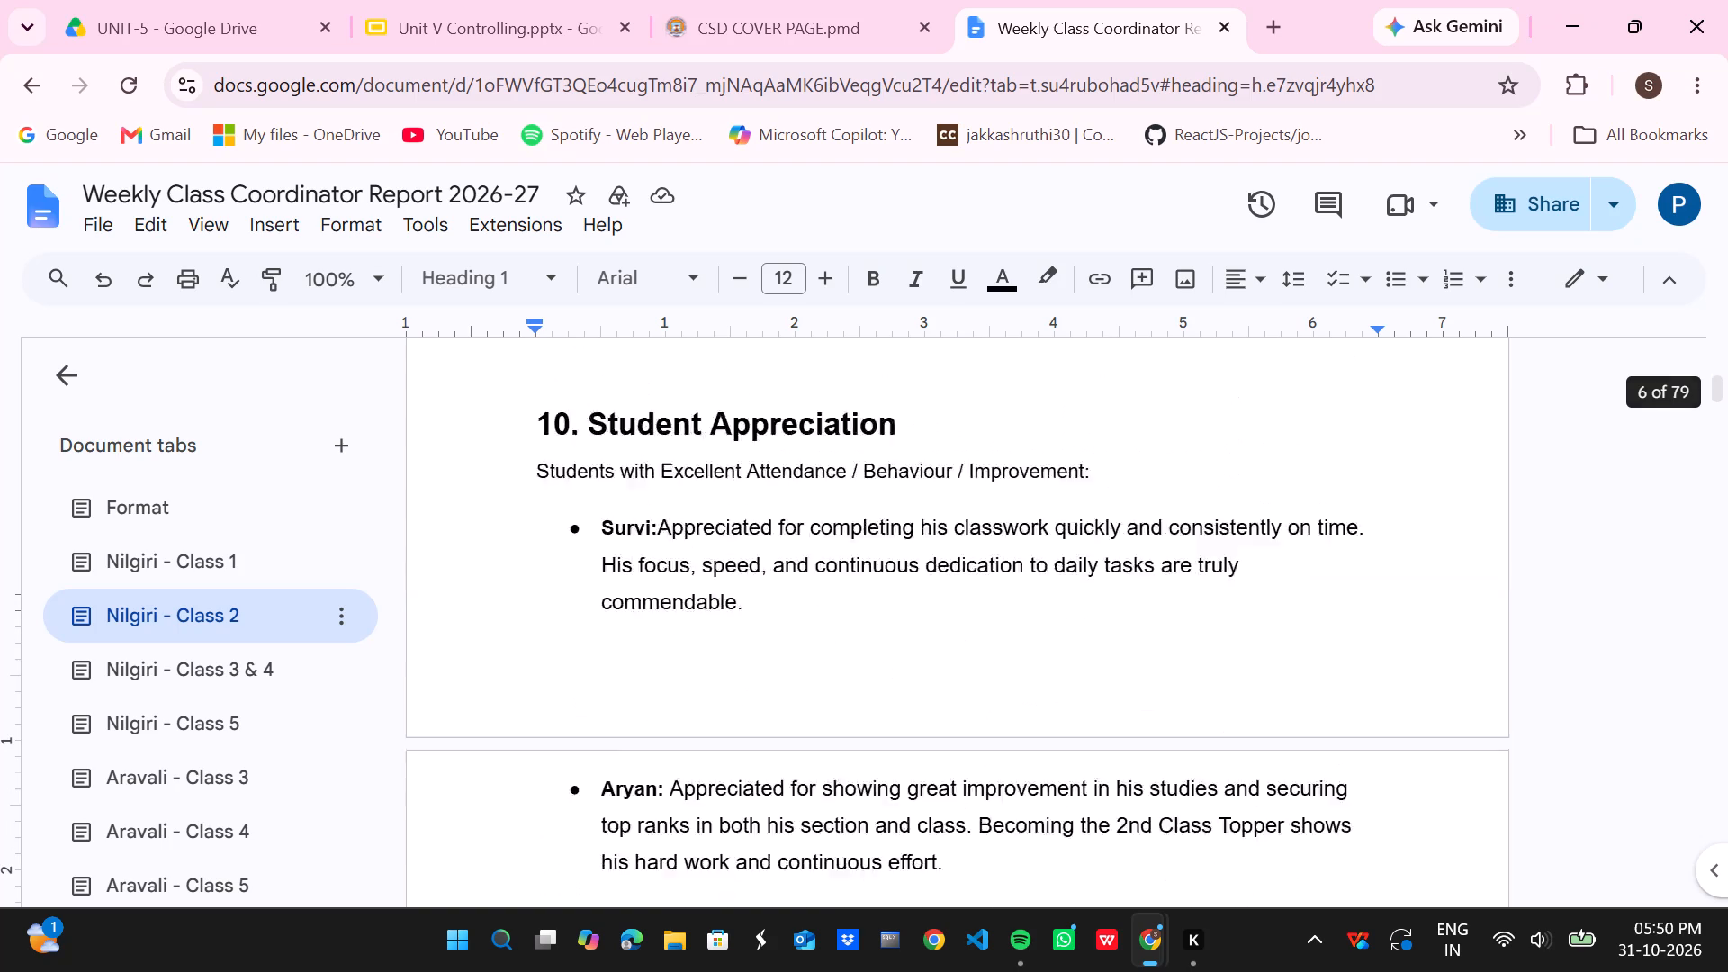
{"action": "scroll", "coordinate": [1449, 476], "scroll_direction": "up", "scroll_amount": 13}
{"action": "scroll", "coordinate": [816, 533], "scroll_direction": "up", "scroll_amount": 8}
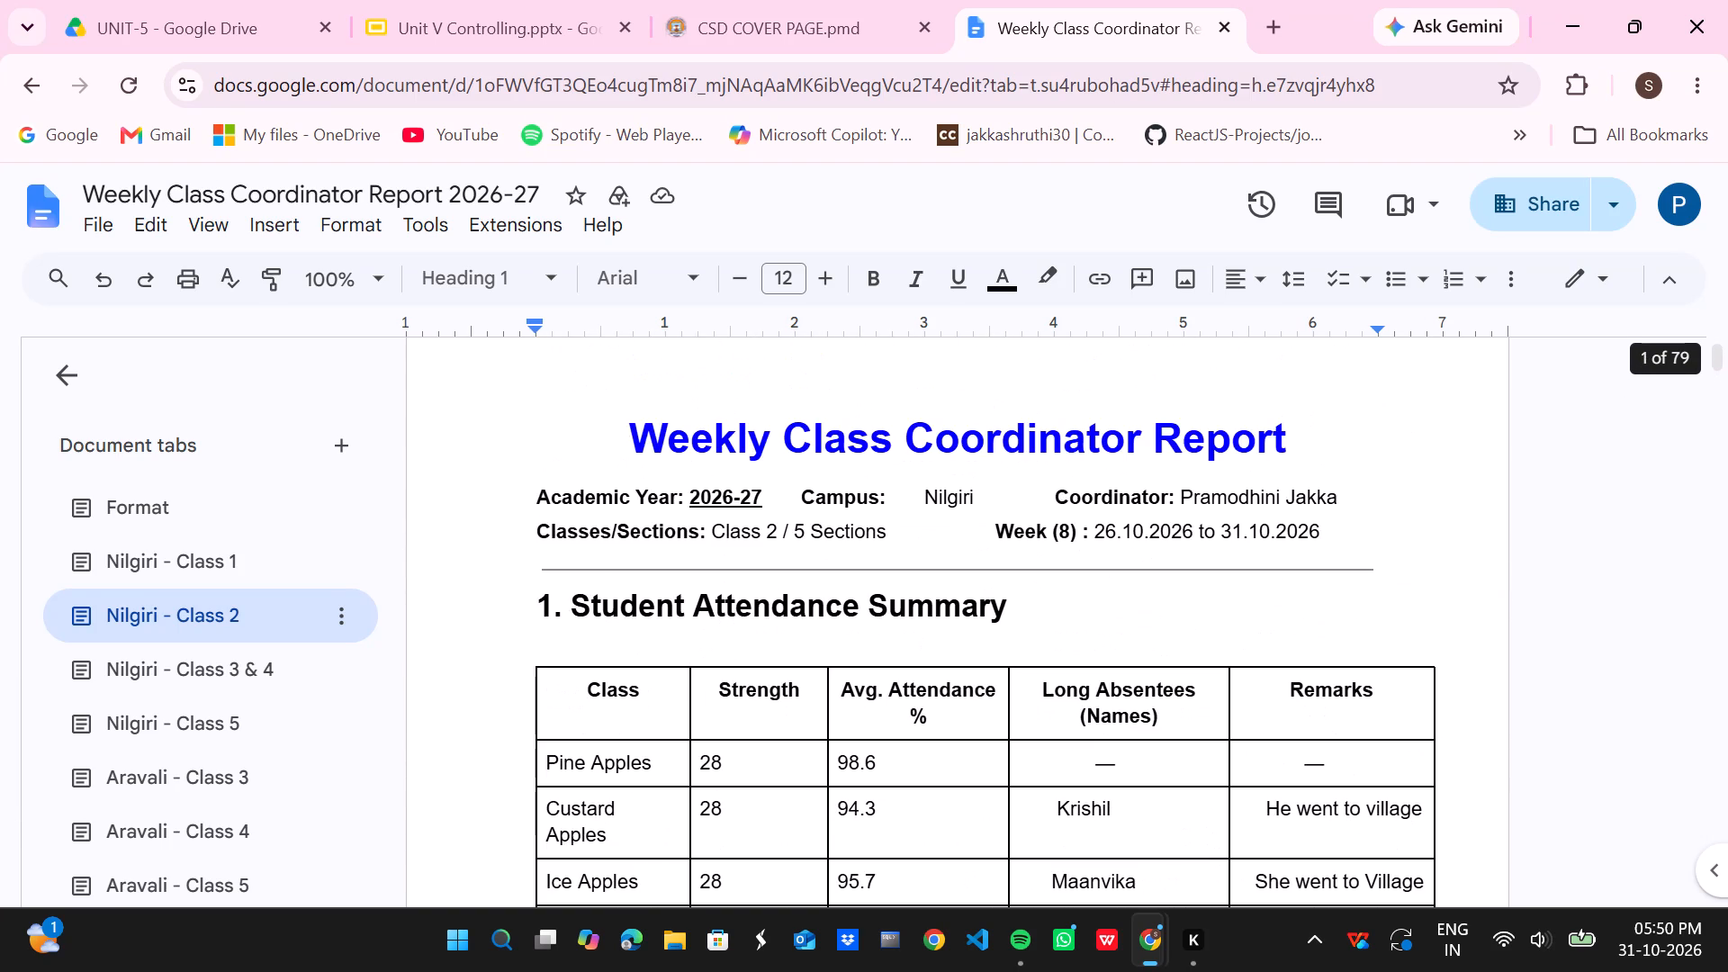
{"action": "scroll", "coordinate": [562, 686], "scroll_direction": "down", "scroll_amount": 5}
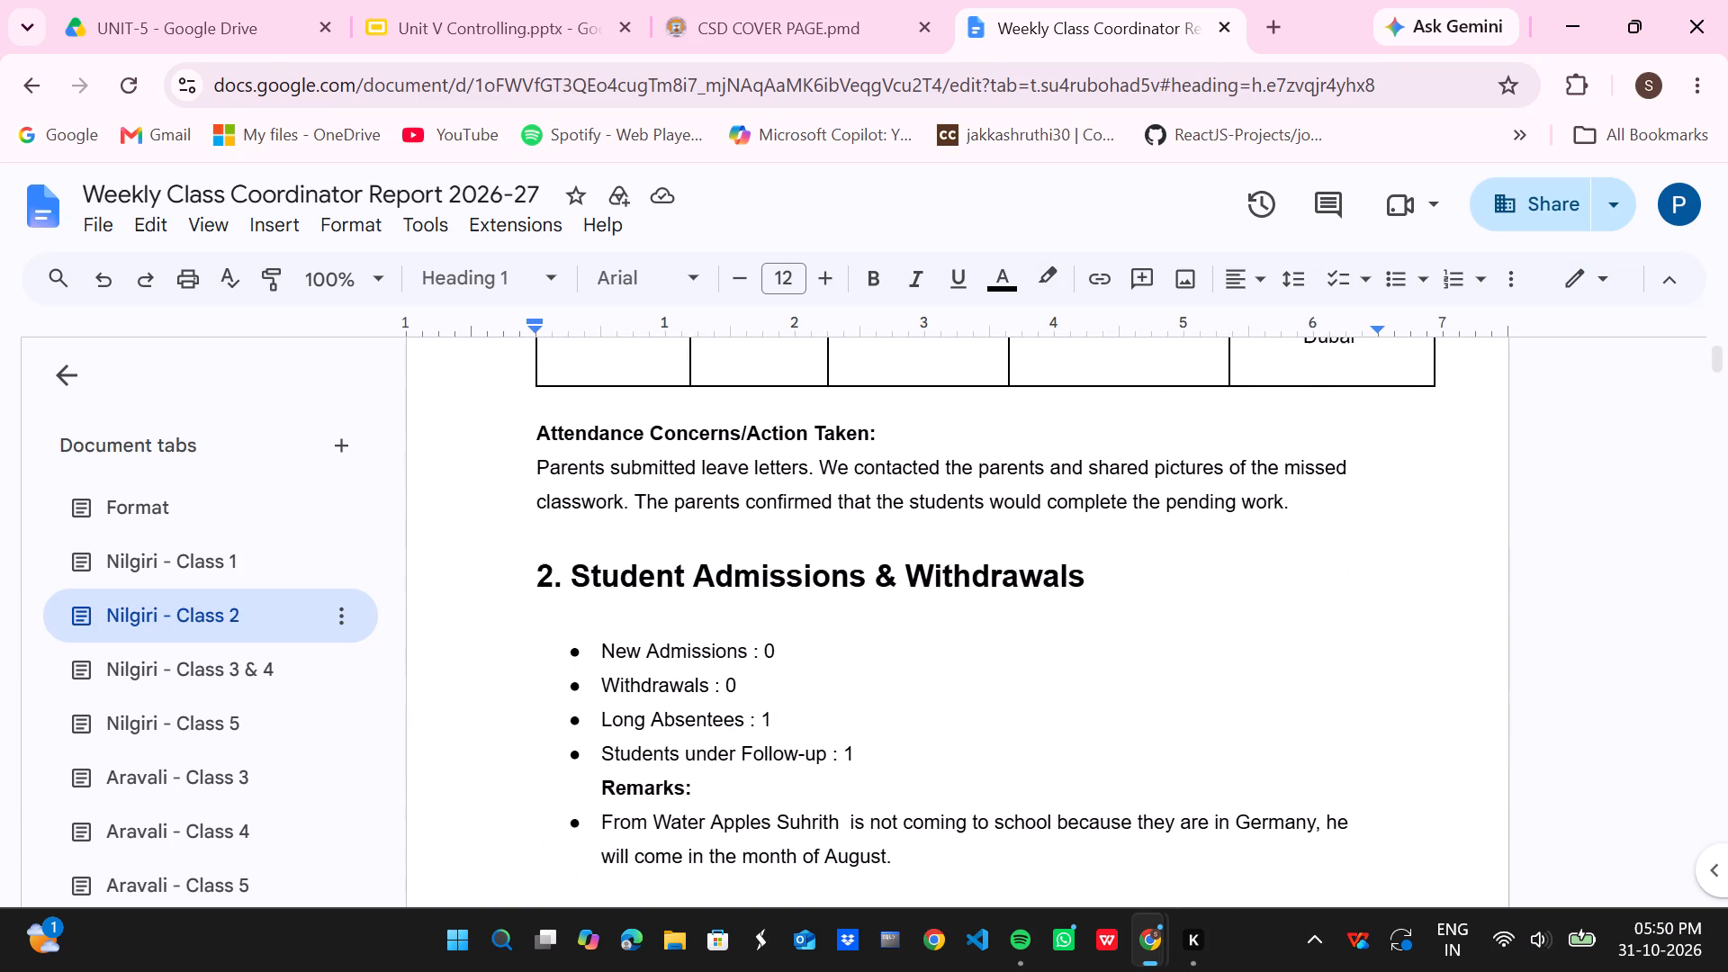
{"action": "scroll", "coordinate": [562, 686], "scroll_direction": "down", "scroll_amount": 13}
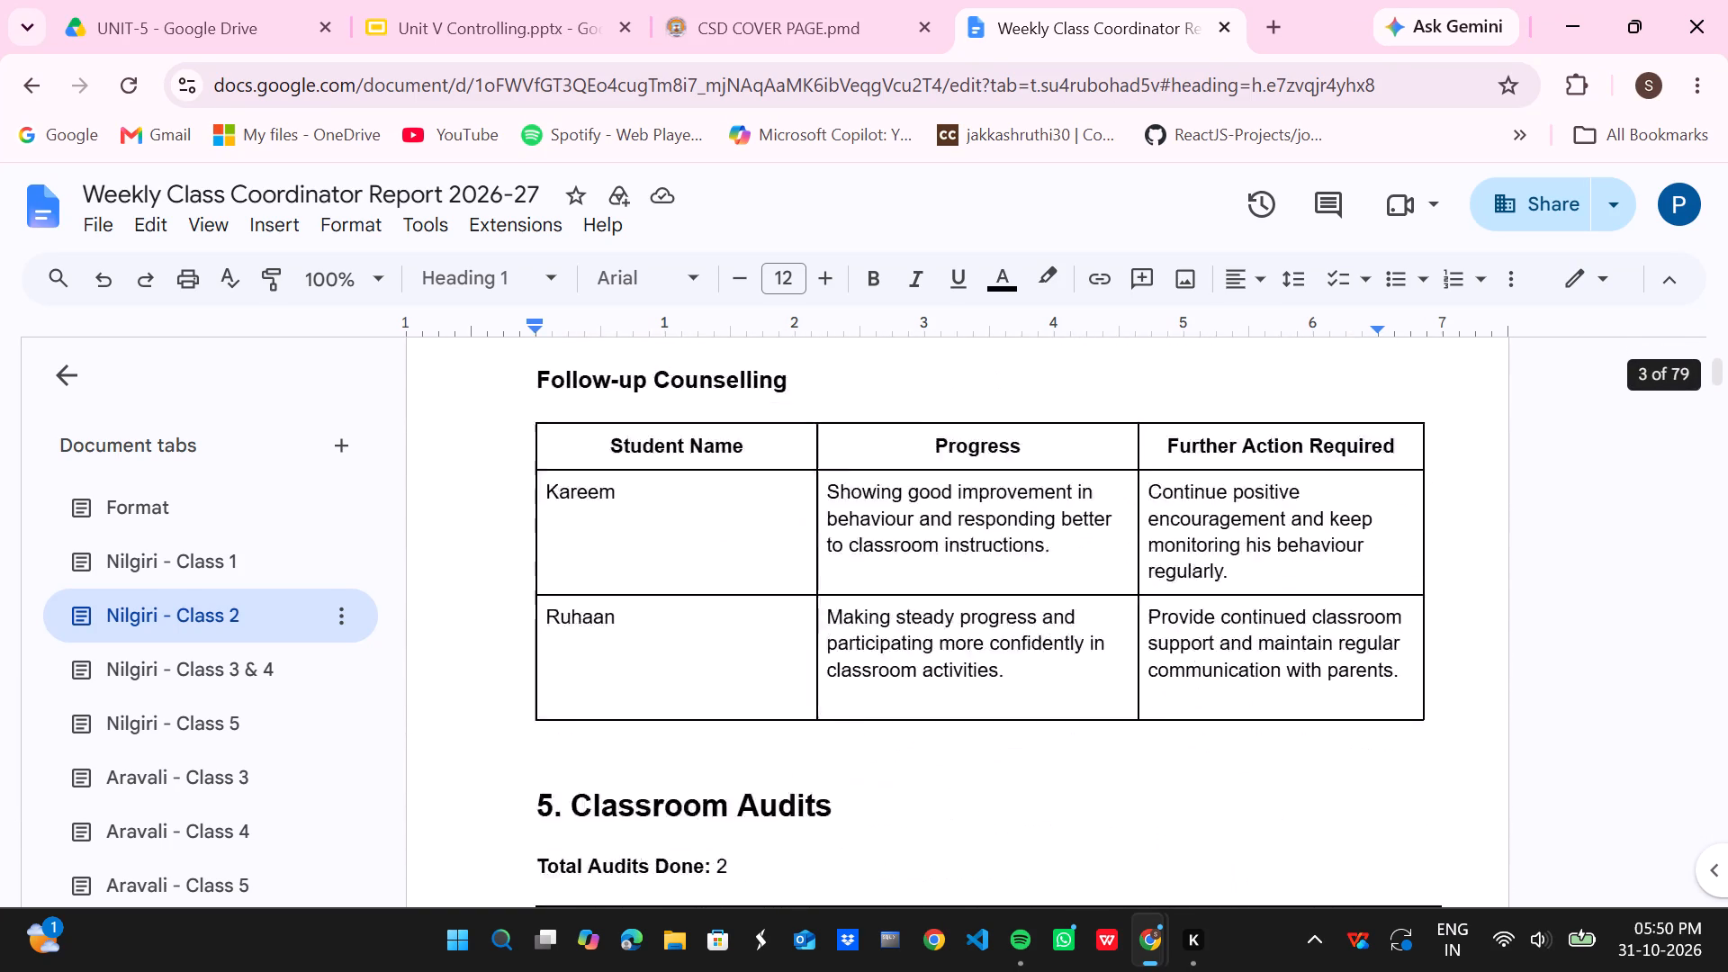
{"action": "scroll", "coordinate": [562, 686], "scroll_direction": "down", "scroll_amount": 8}
{"action": "scroll", "coordinate": [562, 686], "scroll_direction": "up", "scroll_amount": 1}
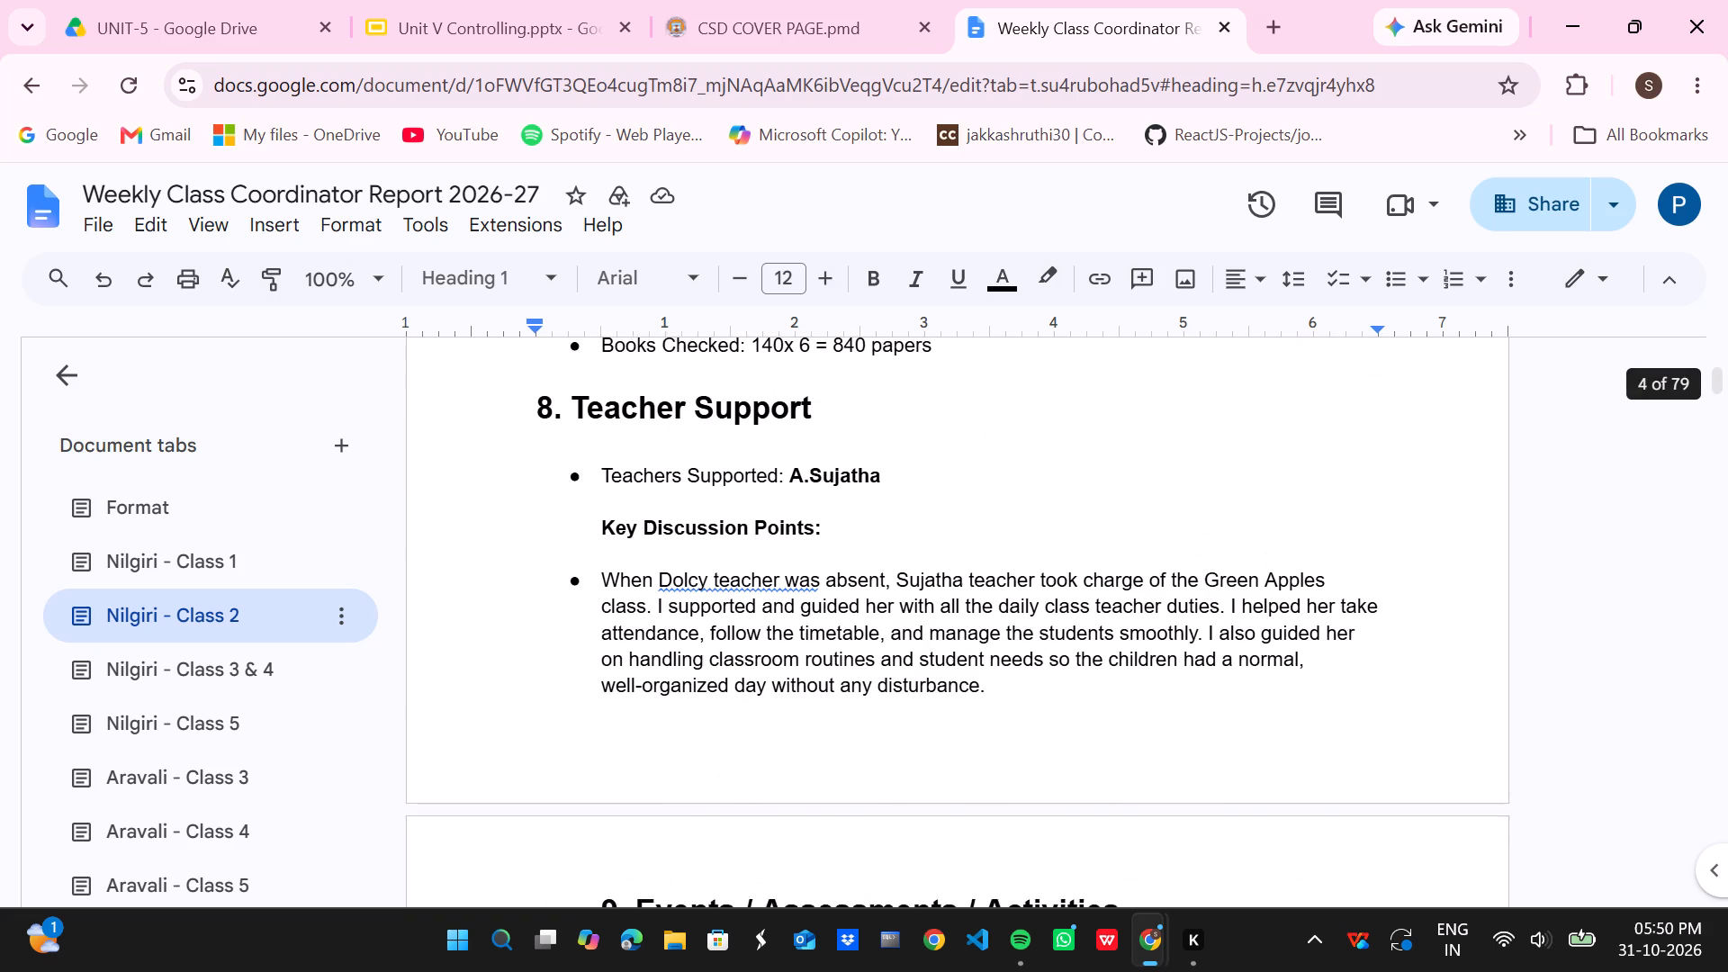
{"action": "scroll", "coordinate": [562, 686], "scroll_direction": "up", "scroll_amount": 1}
{"action": "scroll", "coordinate": [562, 686], "scroll_direction": "down", "scroll_amount": 9}
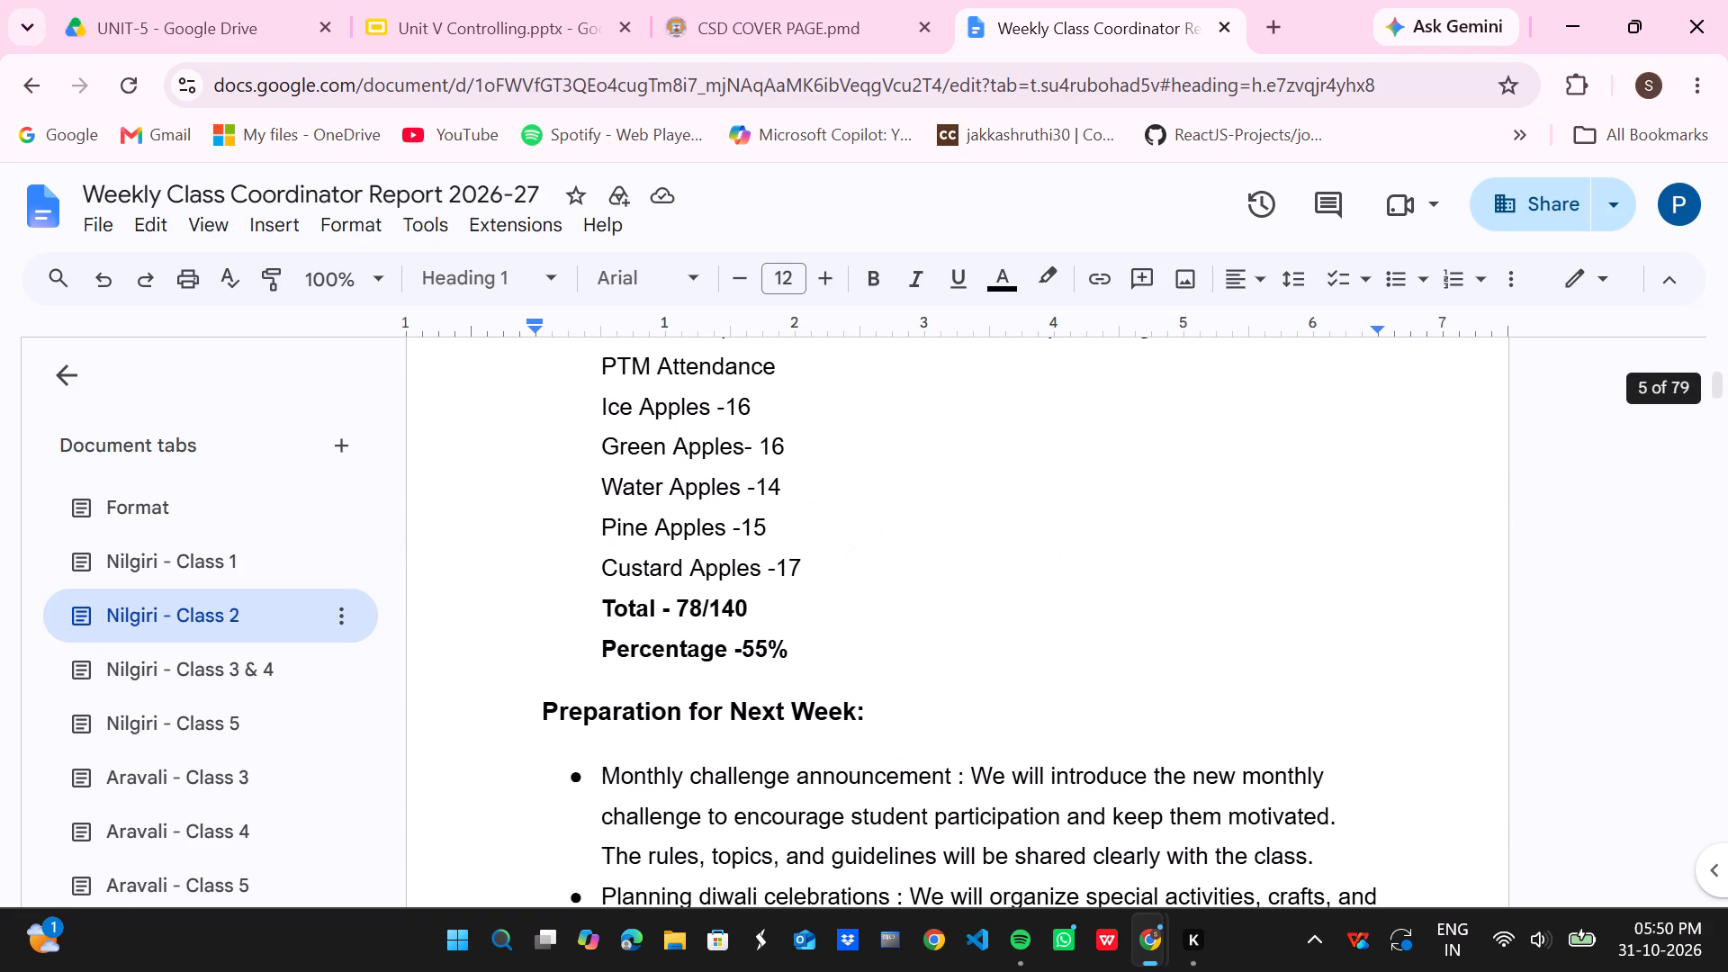
Reduce the Parent Teacher Meeting text, from its description through the attendance percentage line, to font size 12 and save the report.
{"action": "scroll", "coordinate": [539, 552], "scroll_direction": "up", "scroll_amount": 1}
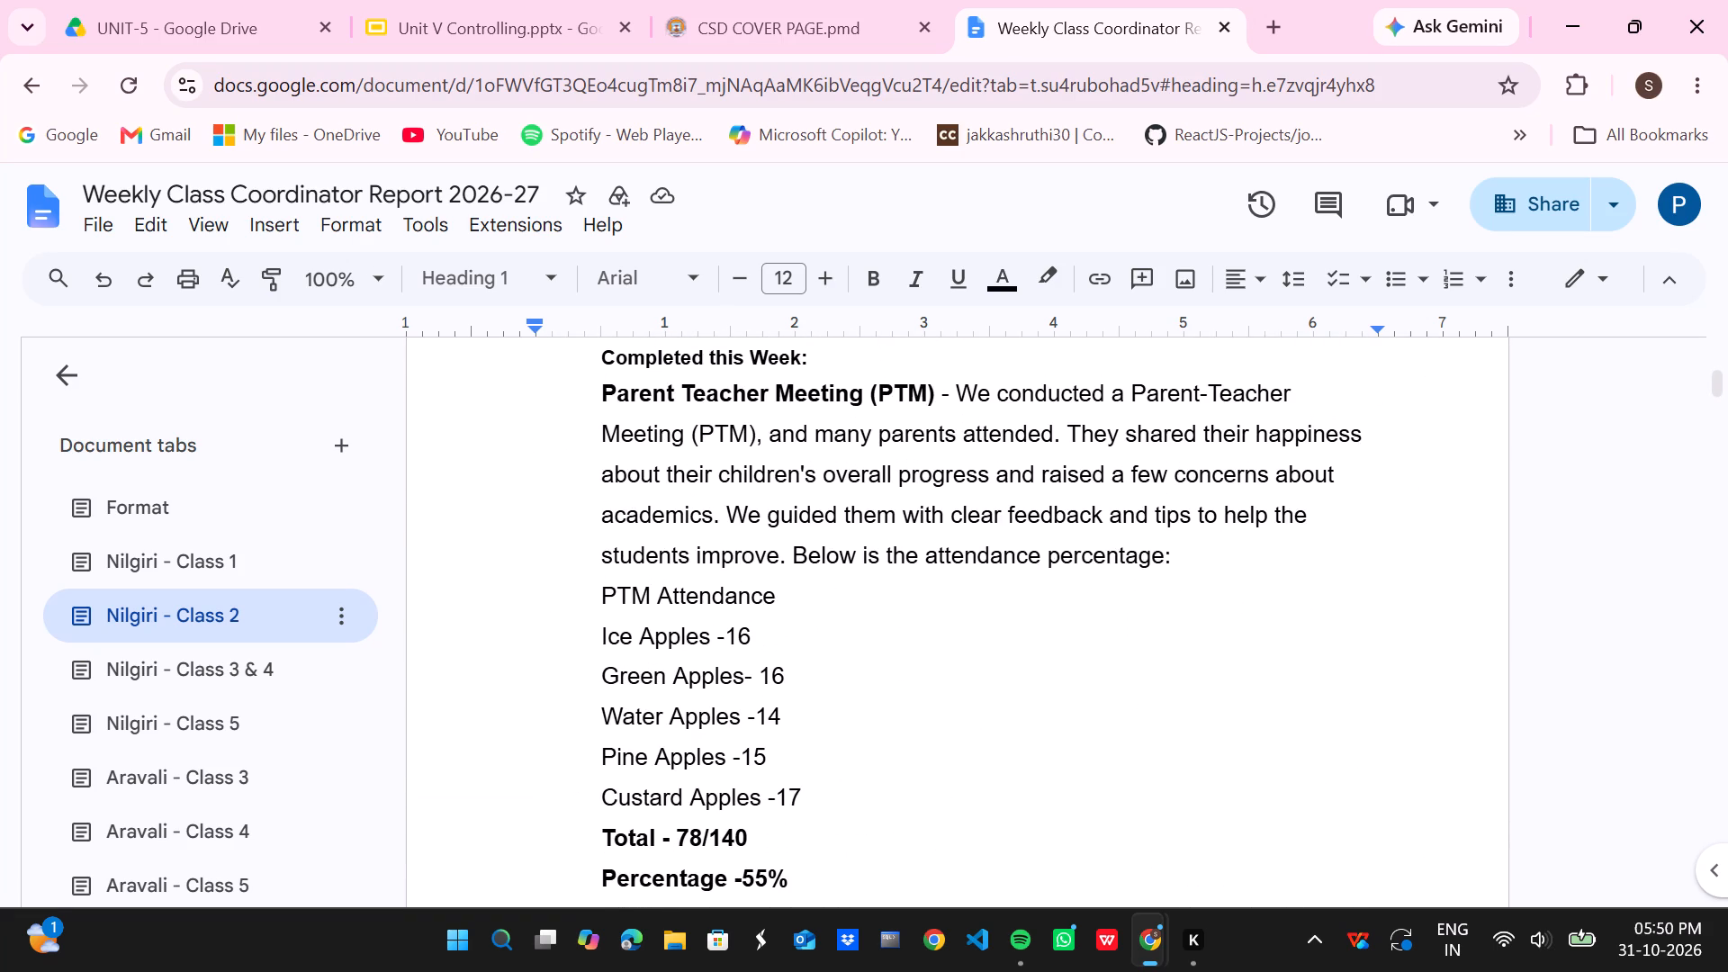
{"action": "left_click_drag", "start_coordinate": [967, 386], "coordinate": [854, 749]}
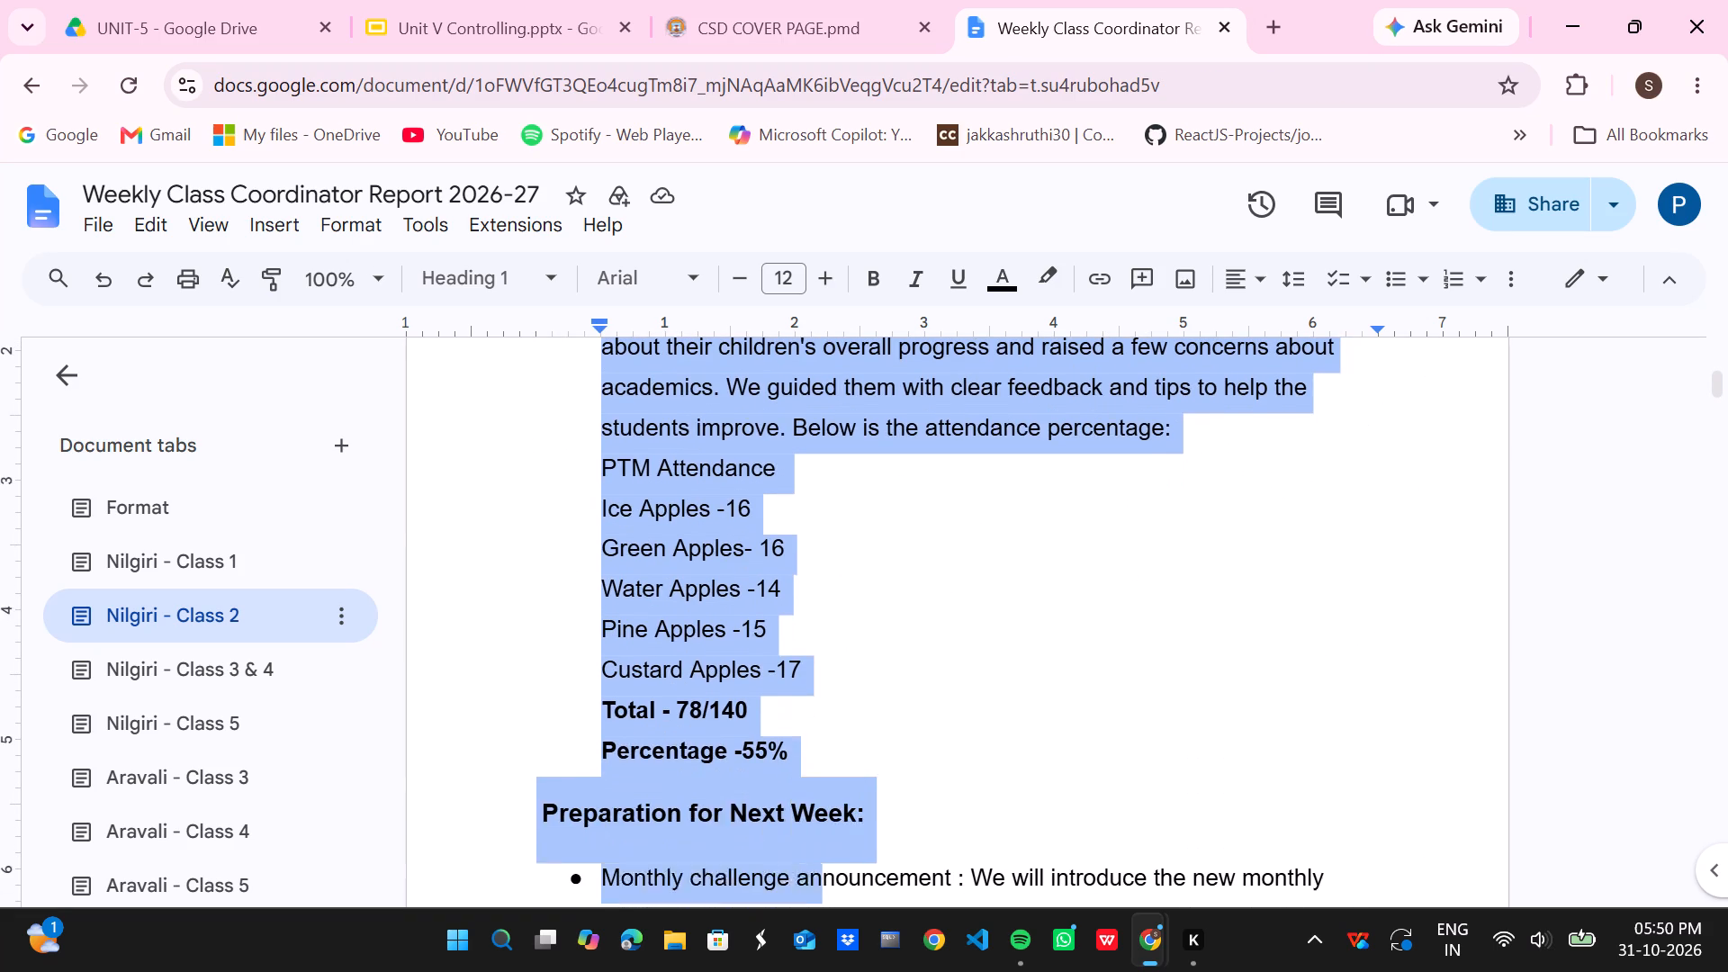
{"action": "left_click_drag", "start_coordinate": [854, 749], "coordinate": [879, 384]}
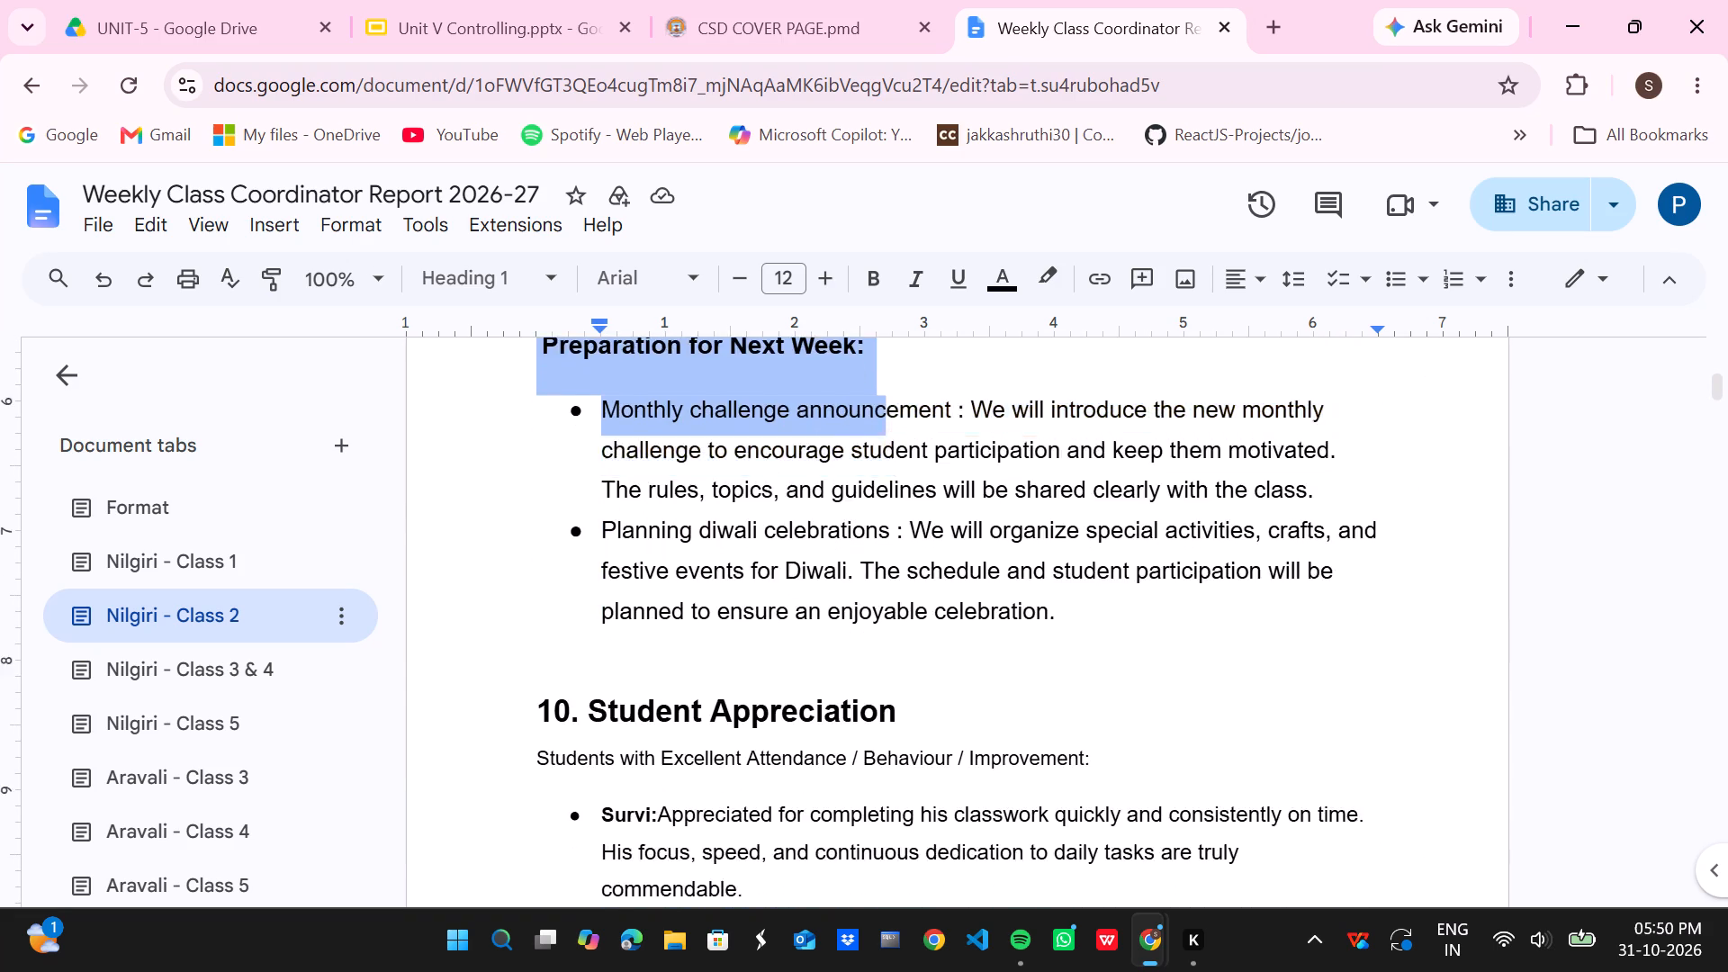
{"action": "left_click_drag", "start_coordinate": [879, 384], "coordinate": [856, 547]}
{"action": "left_click", "coordinate": [736, 282]}
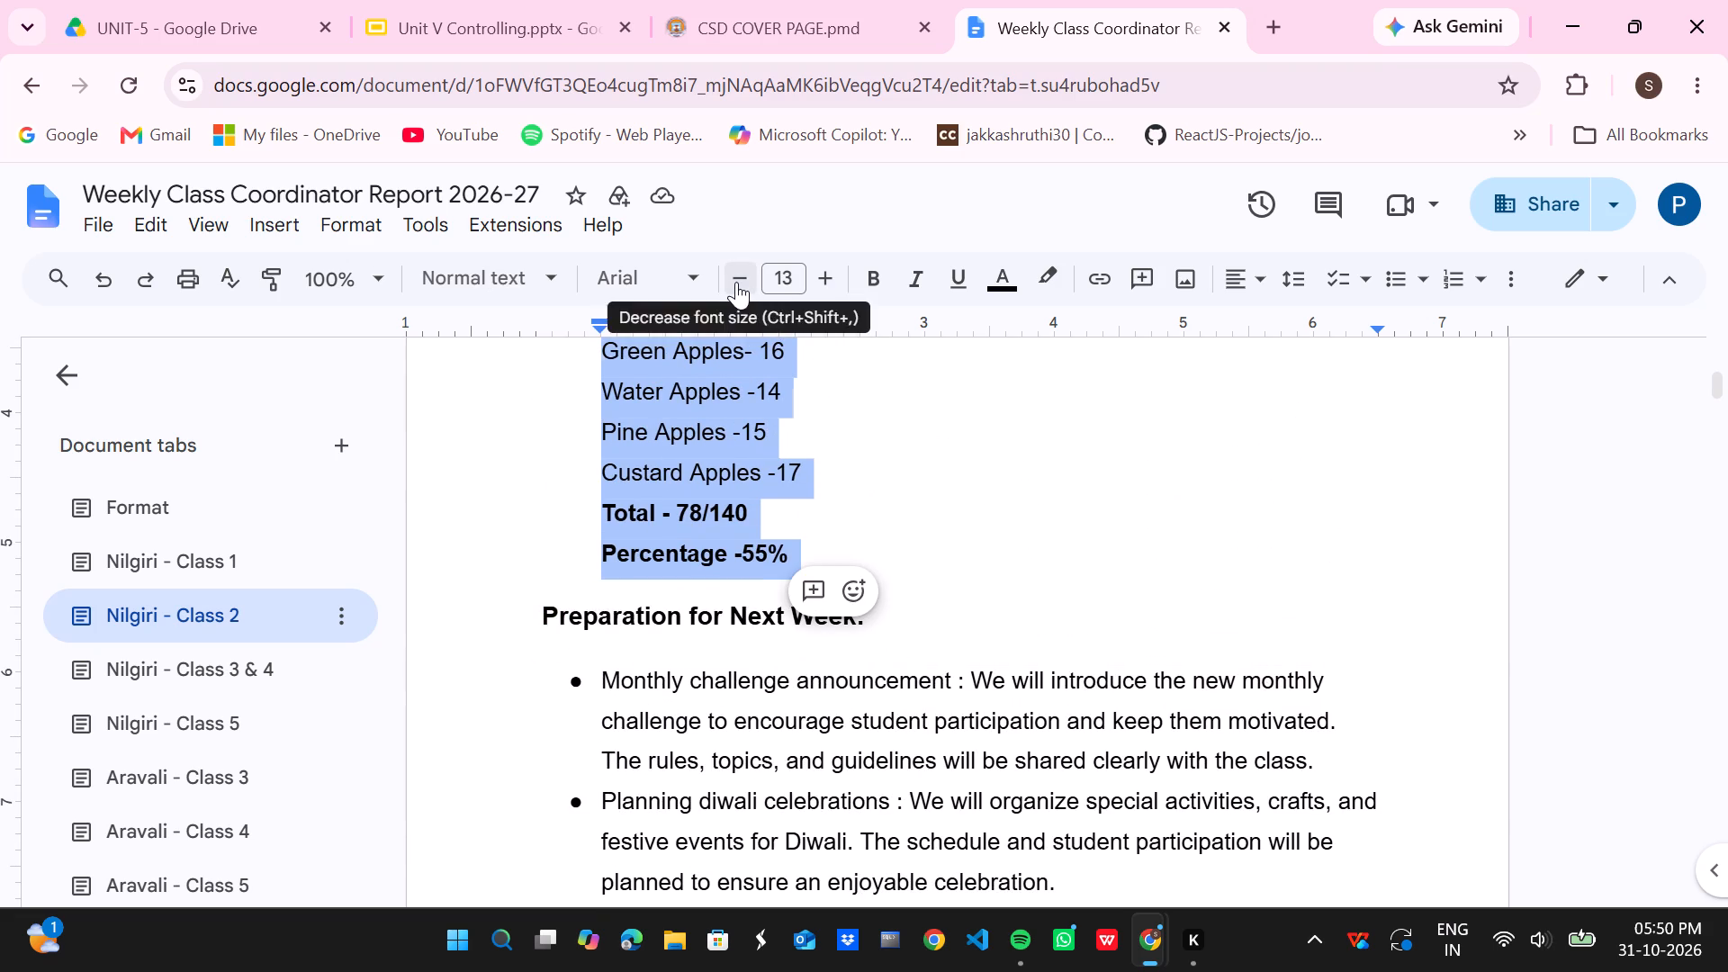
{"action": "left_click", "coordinate": [1089, 493]}
{"action": "scroll", "coordinate": [1117, 784], "scroll_direction": "down", "scroll_amount": 1}
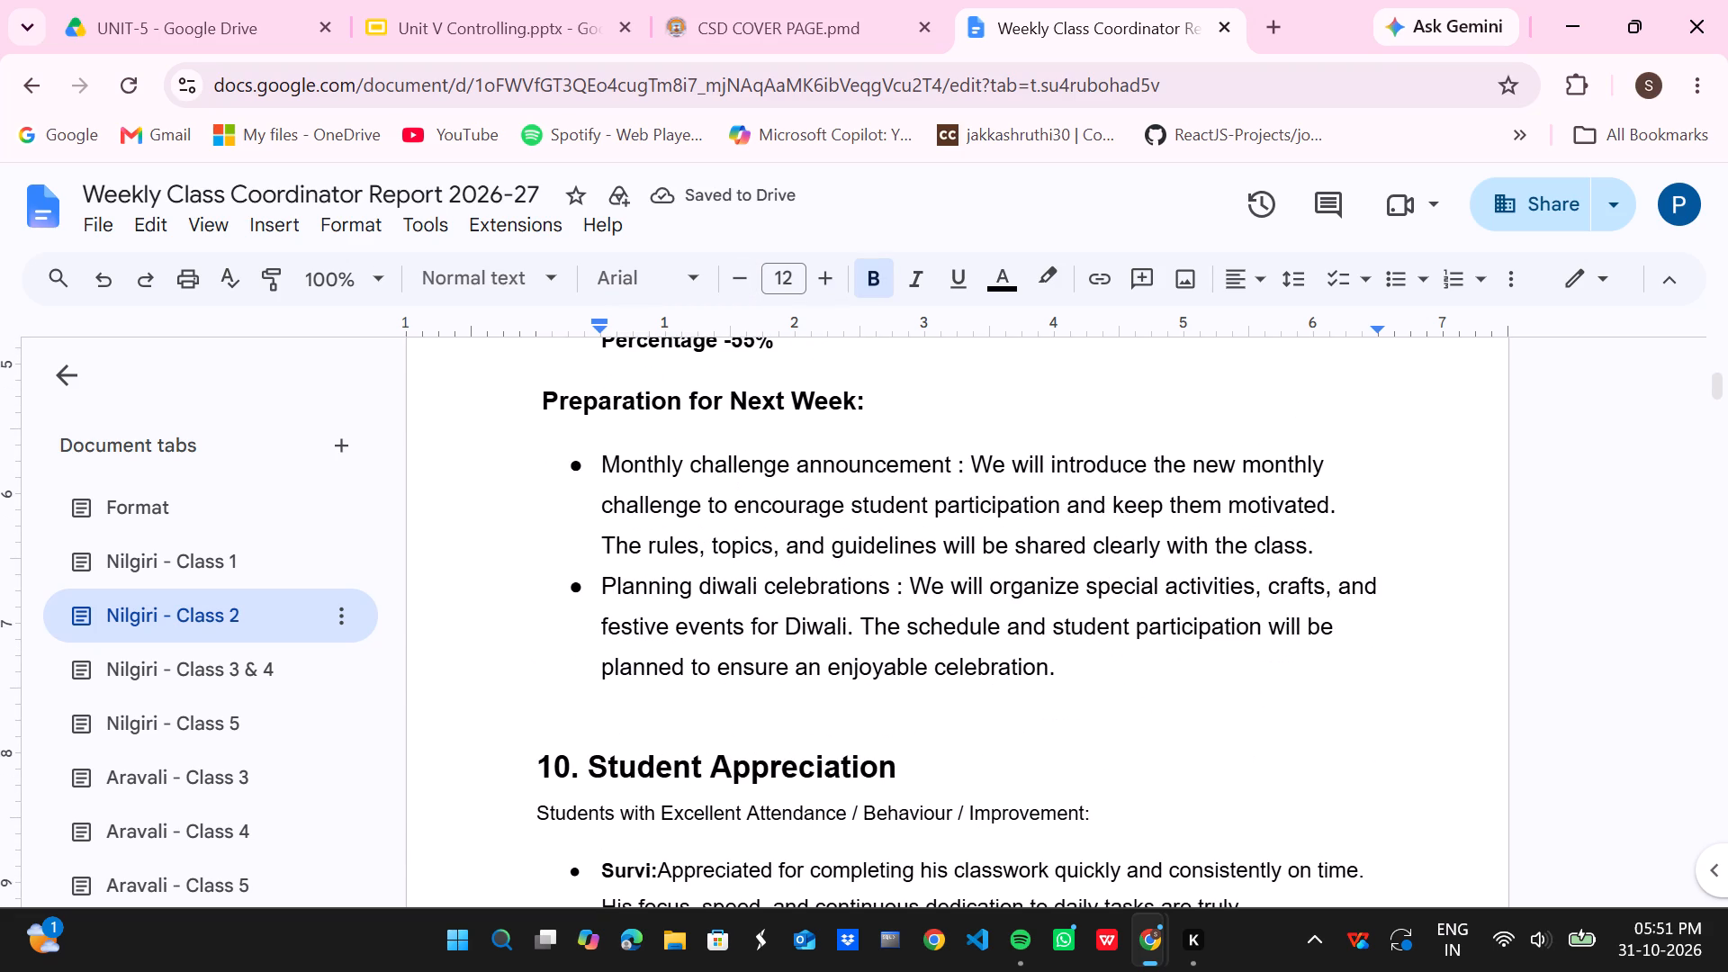
{"action": "key", "text": "ctrl+s"}
Close the Weekly Class Coordinator Report document.
{"action": "left_click", "coordinate": [1221, 29]}
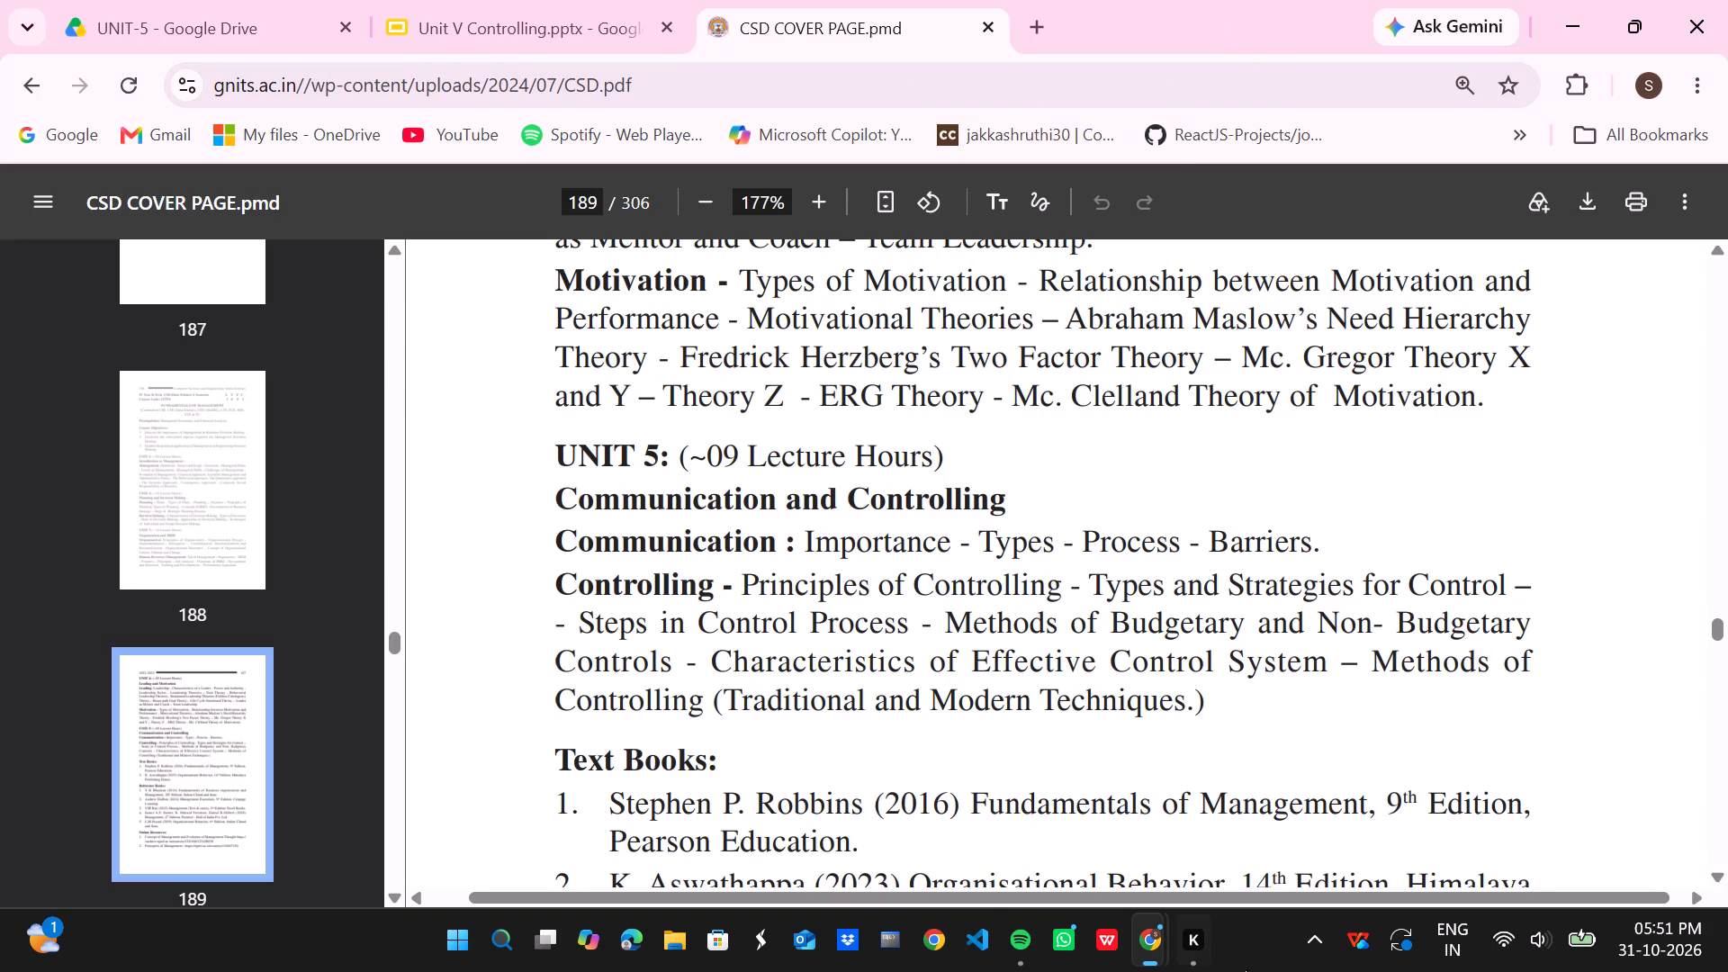
Switch to Spotify, pause the song Immature and close the app.
{"action": "left_click", "coordinate": [1029, 947]}
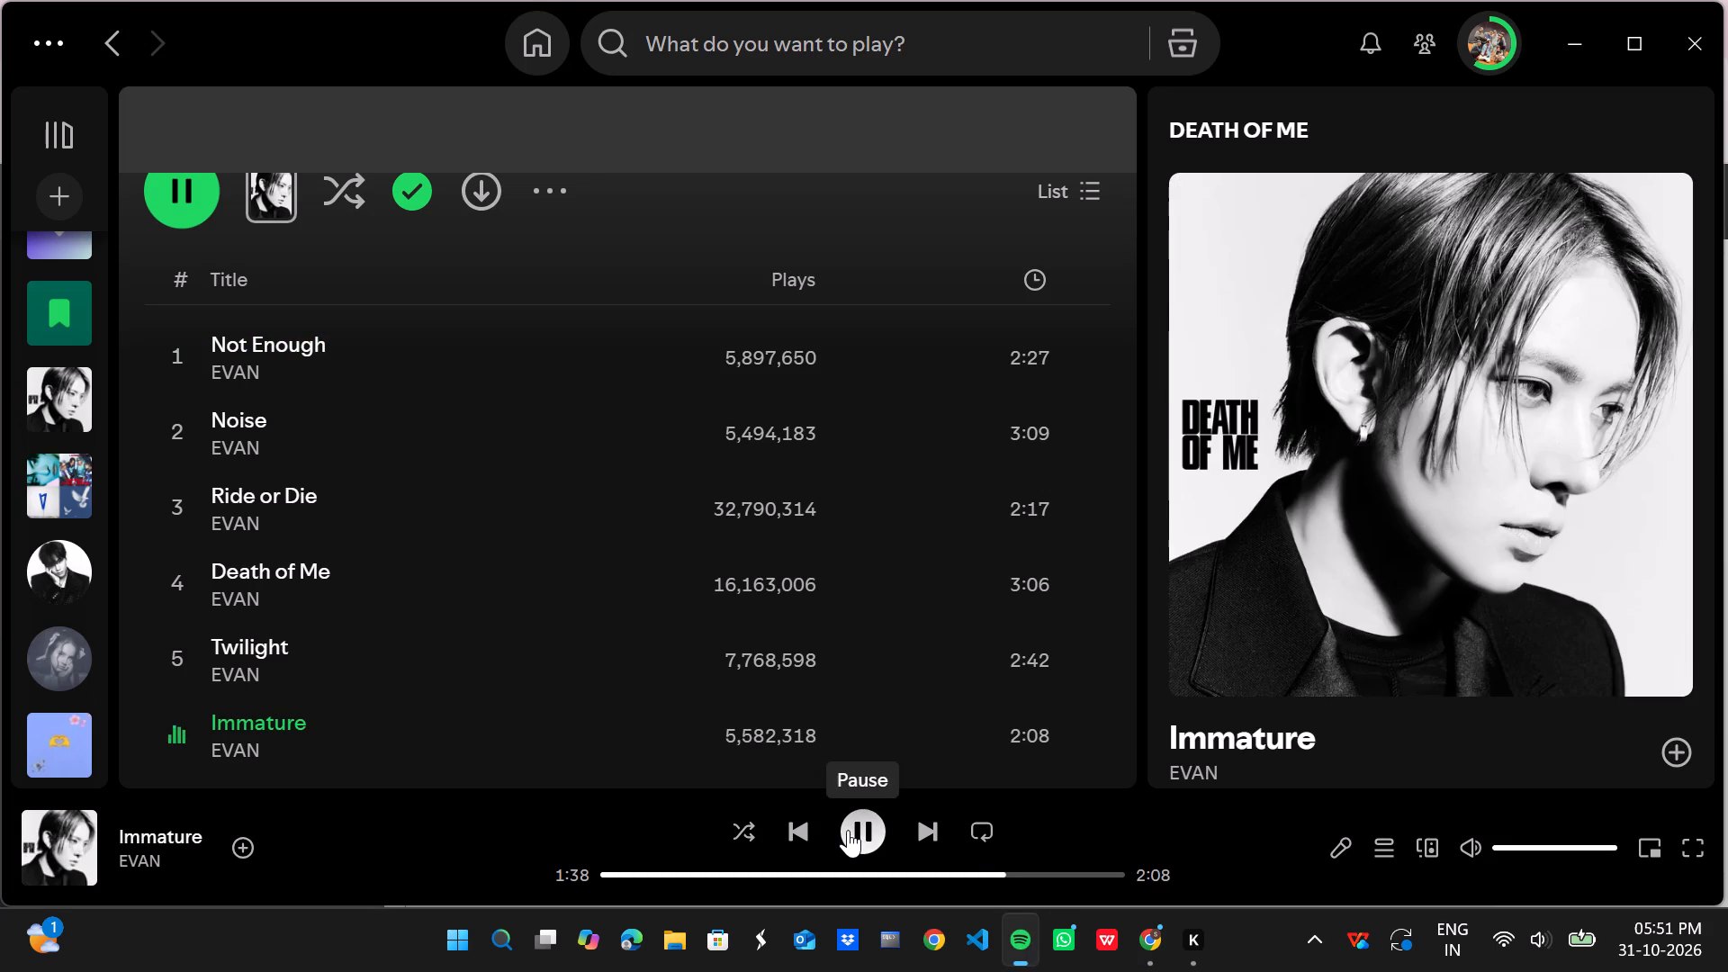
{"action": "left_click", "coordinate": [848, 830]}
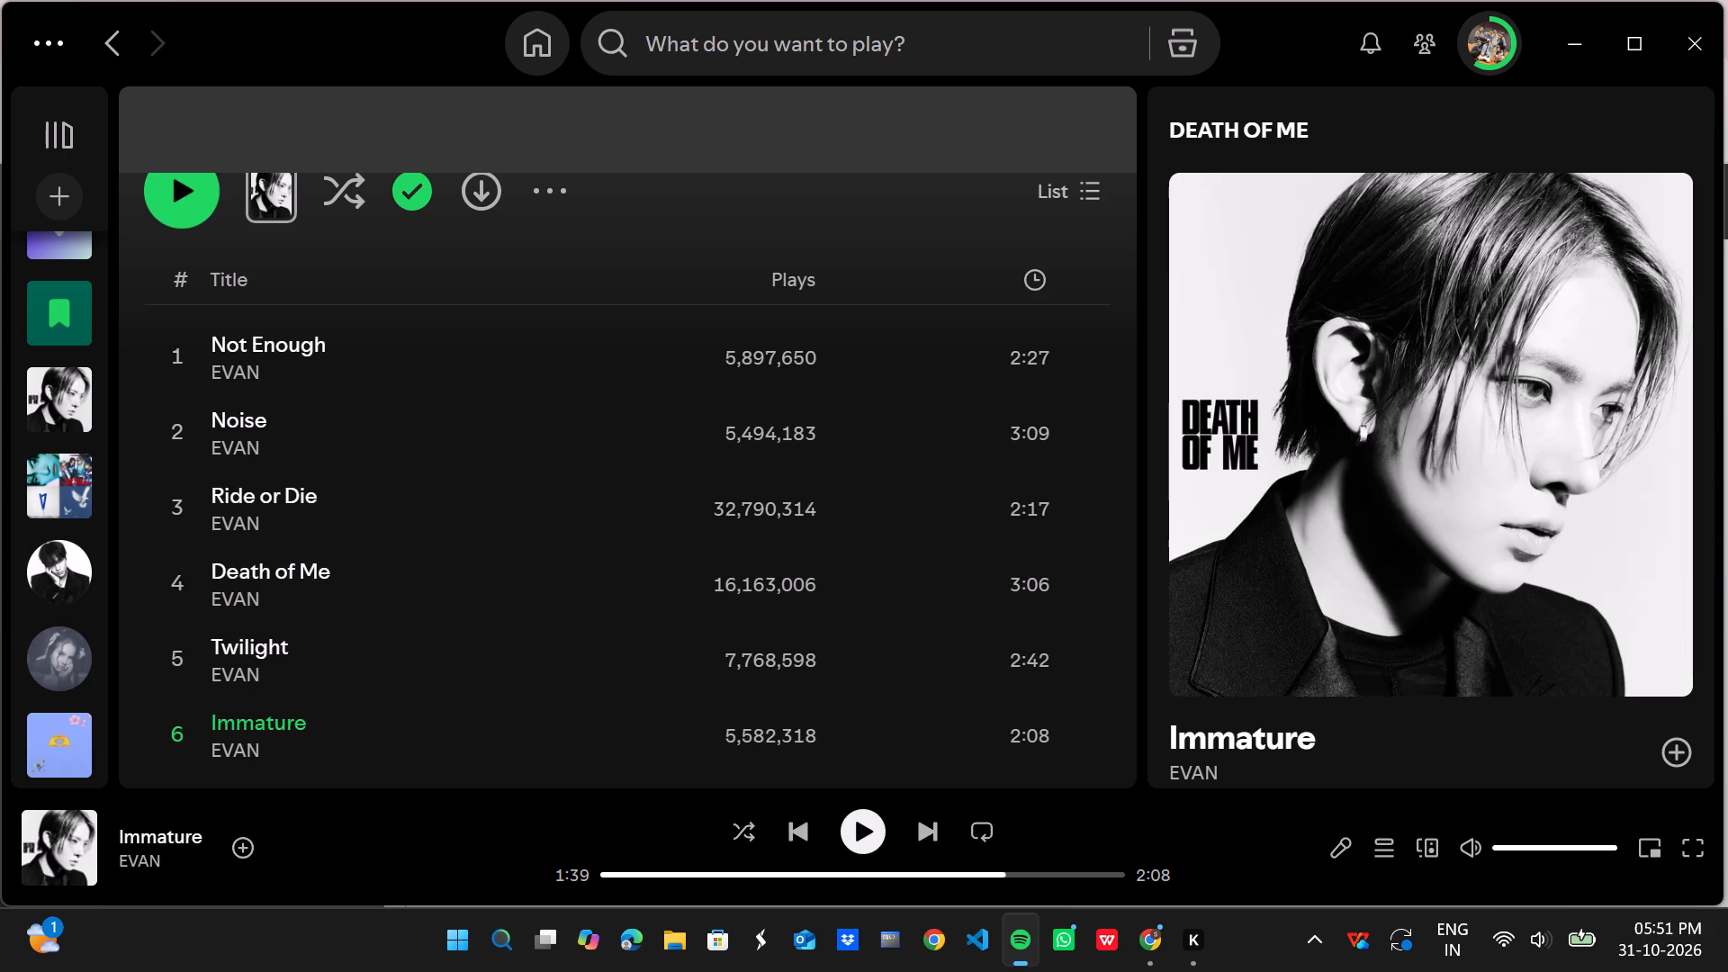
{"action": "left_click", "coordinate": [1683, 60]}
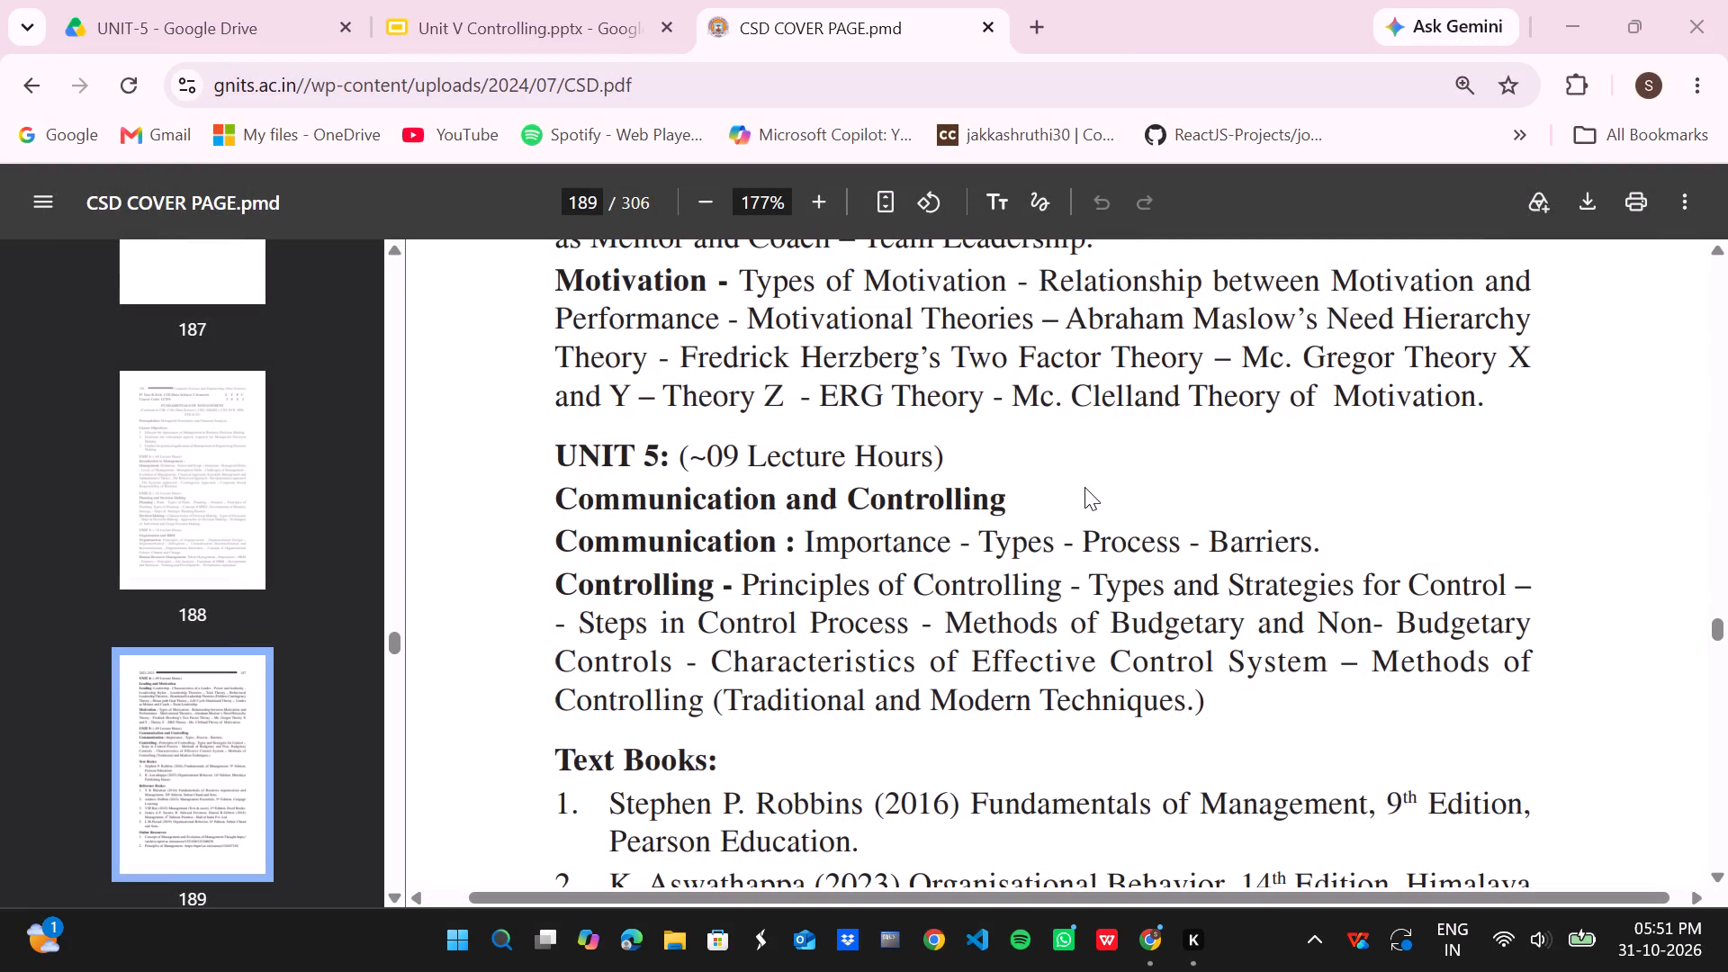